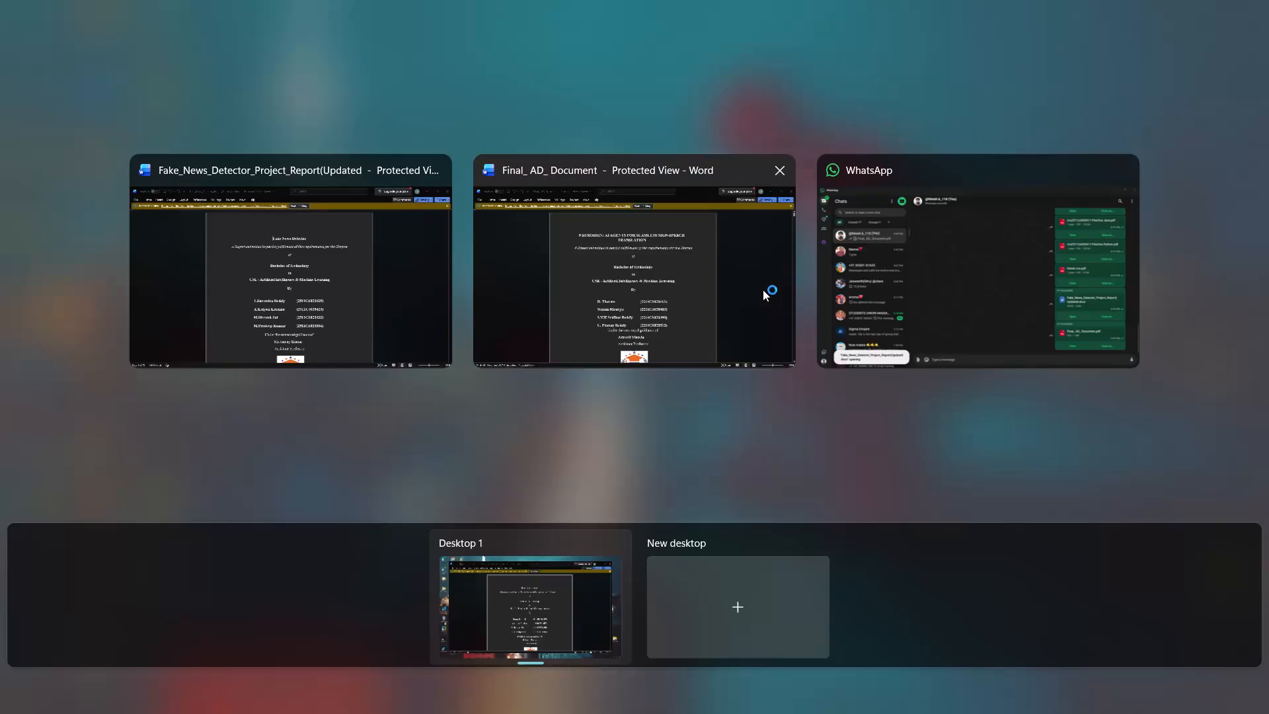
Arrange the Fake_News_Detector_Project_Report and Final_AD_Document windows side by side.
left_click(763, 290)
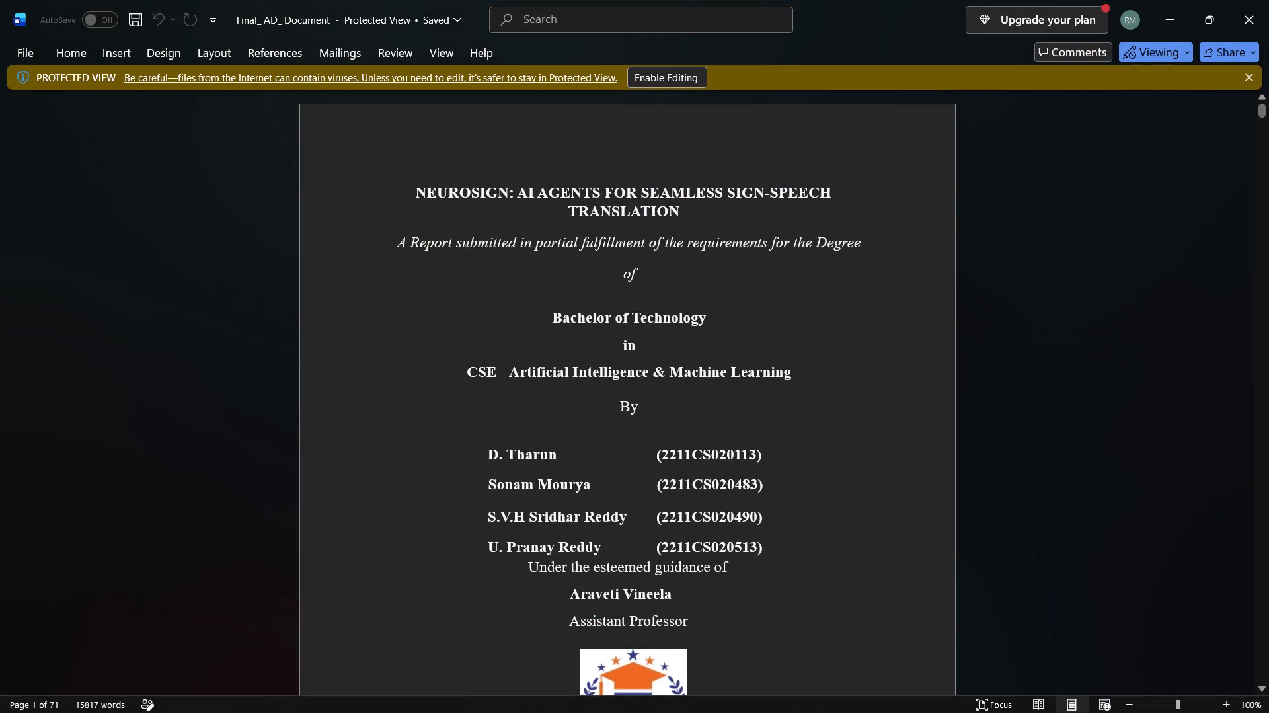
left_click(775, 301)
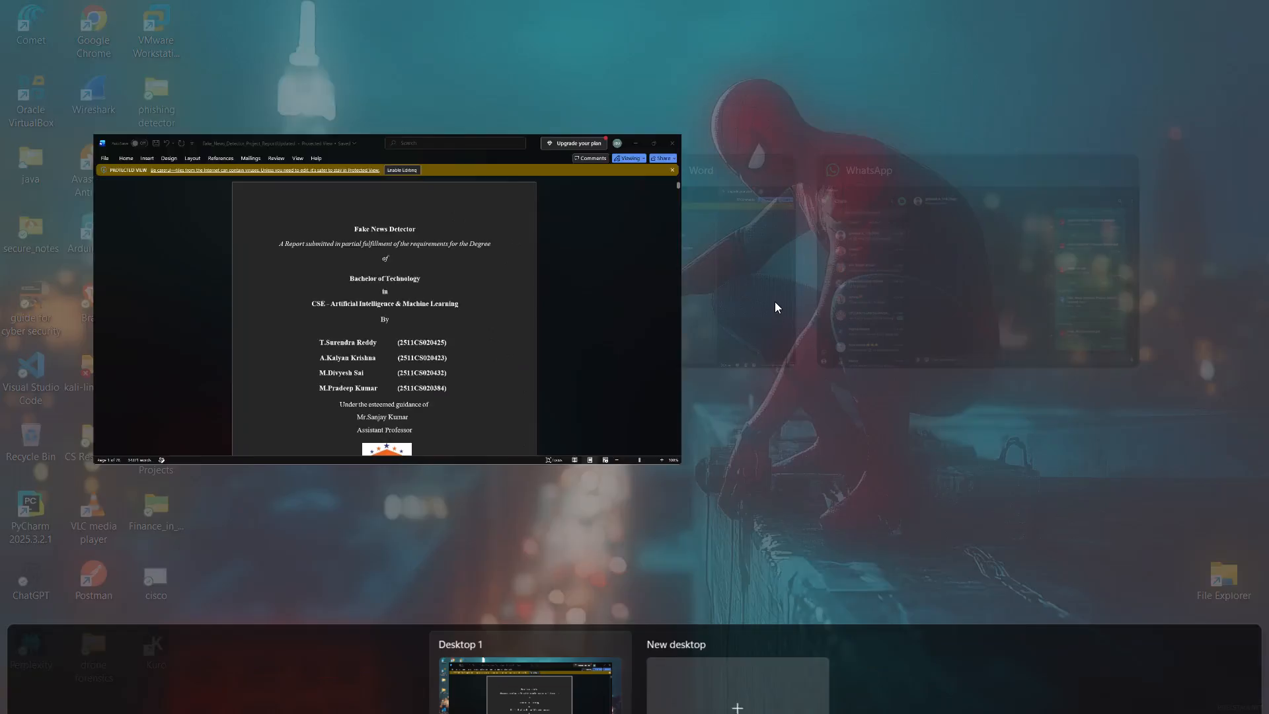
left_click(1122, 173)
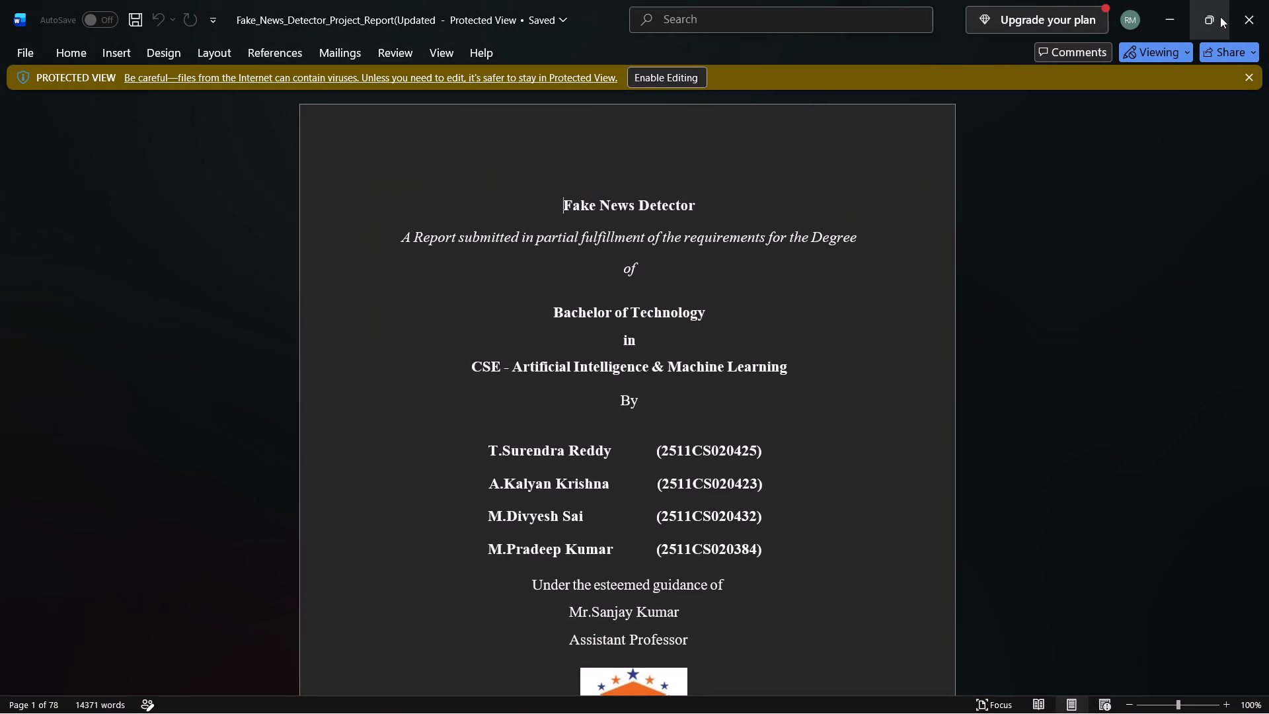
left_click(1113, 53)
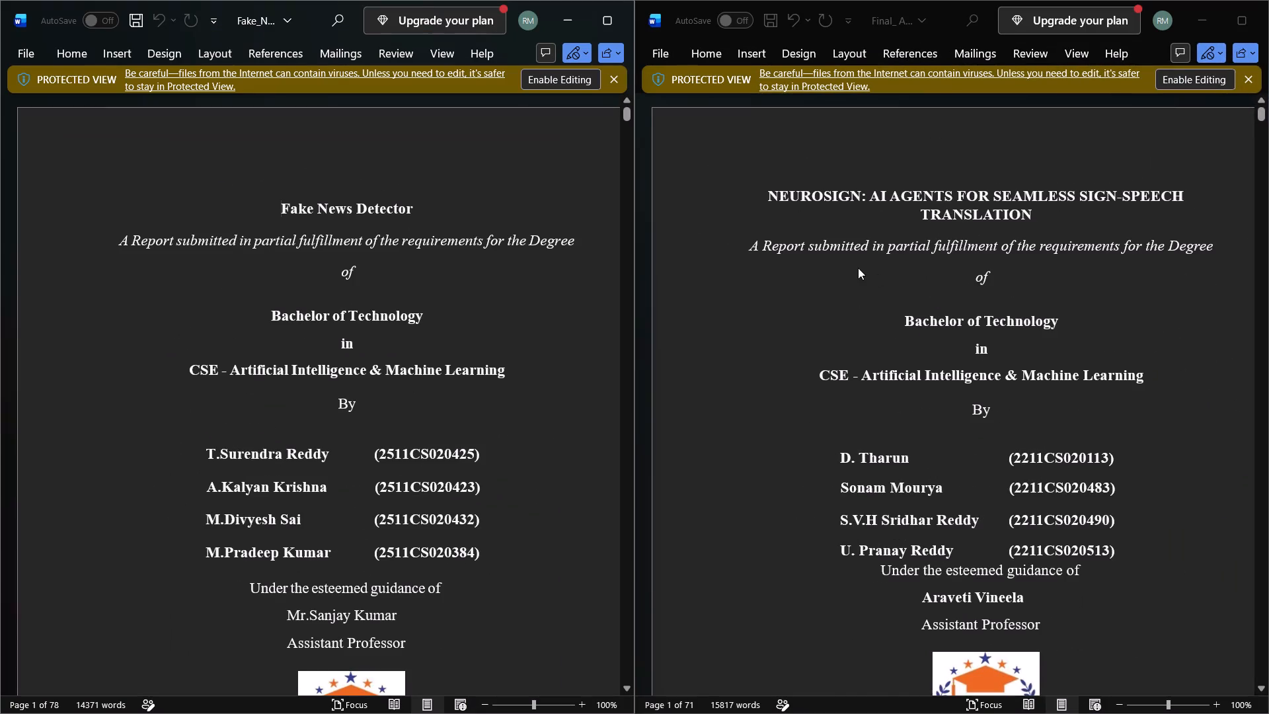
scroll(858, 268, "down", 1)
scroll(858, 268, "up", 1)
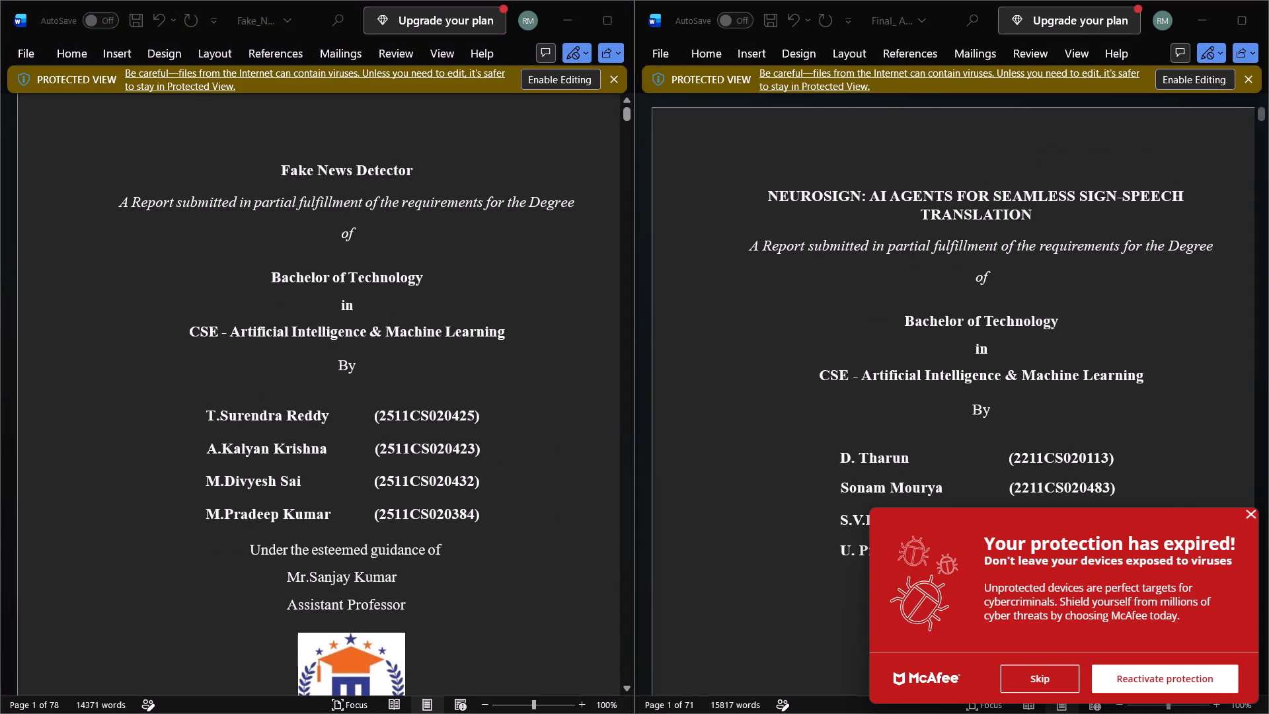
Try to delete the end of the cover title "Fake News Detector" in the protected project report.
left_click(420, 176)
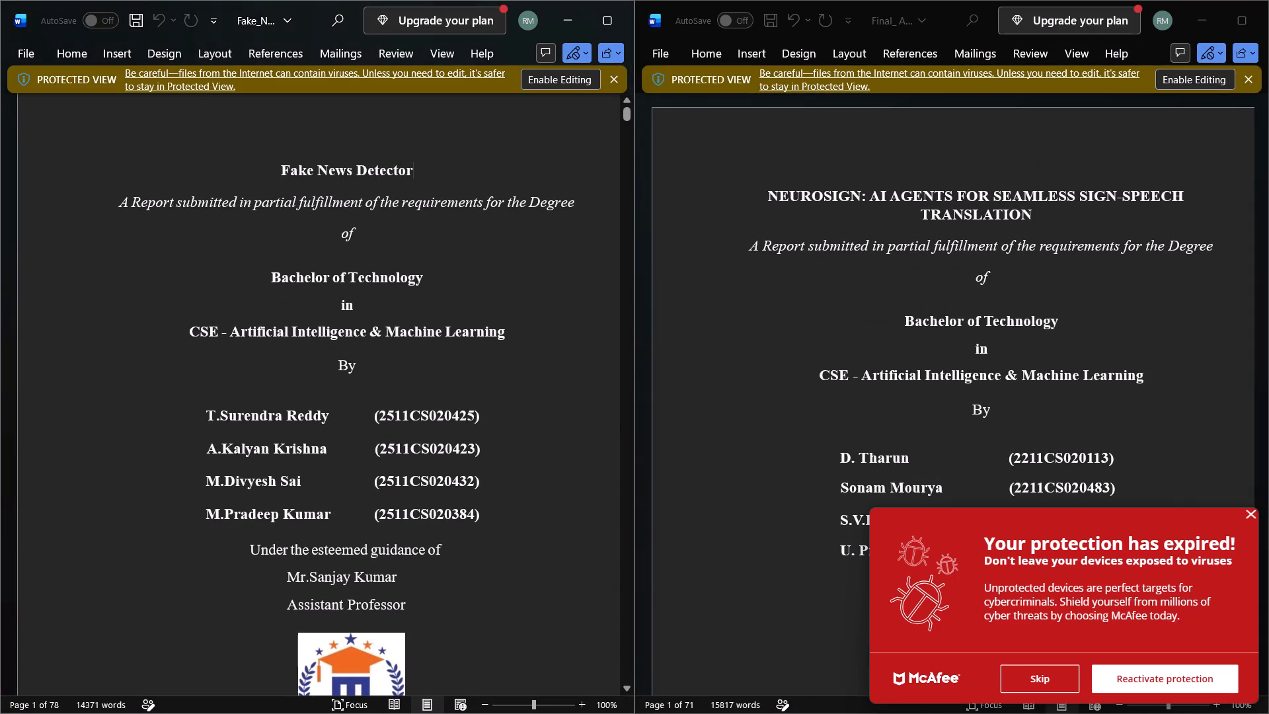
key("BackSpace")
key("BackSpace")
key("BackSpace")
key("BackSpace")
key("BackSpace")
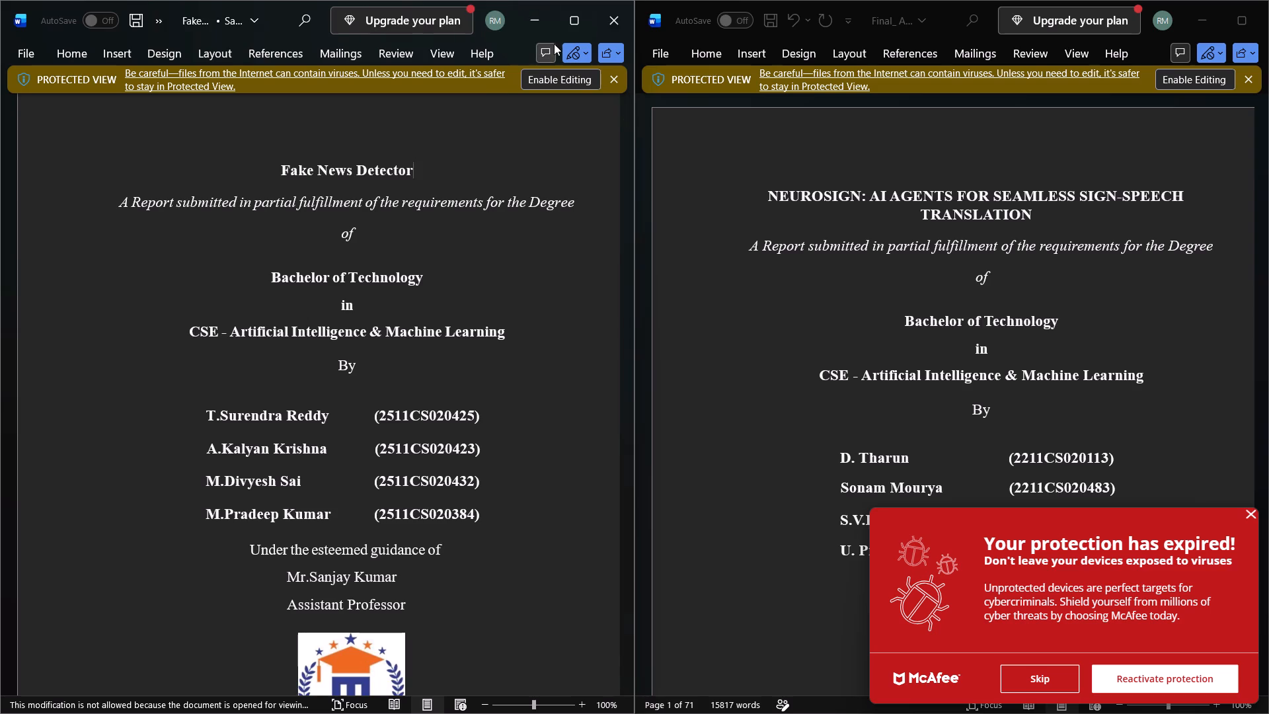
Enable editing of the Fake News Detector report and place its window beside the NeuroSign document again.
left_click(551, 79)
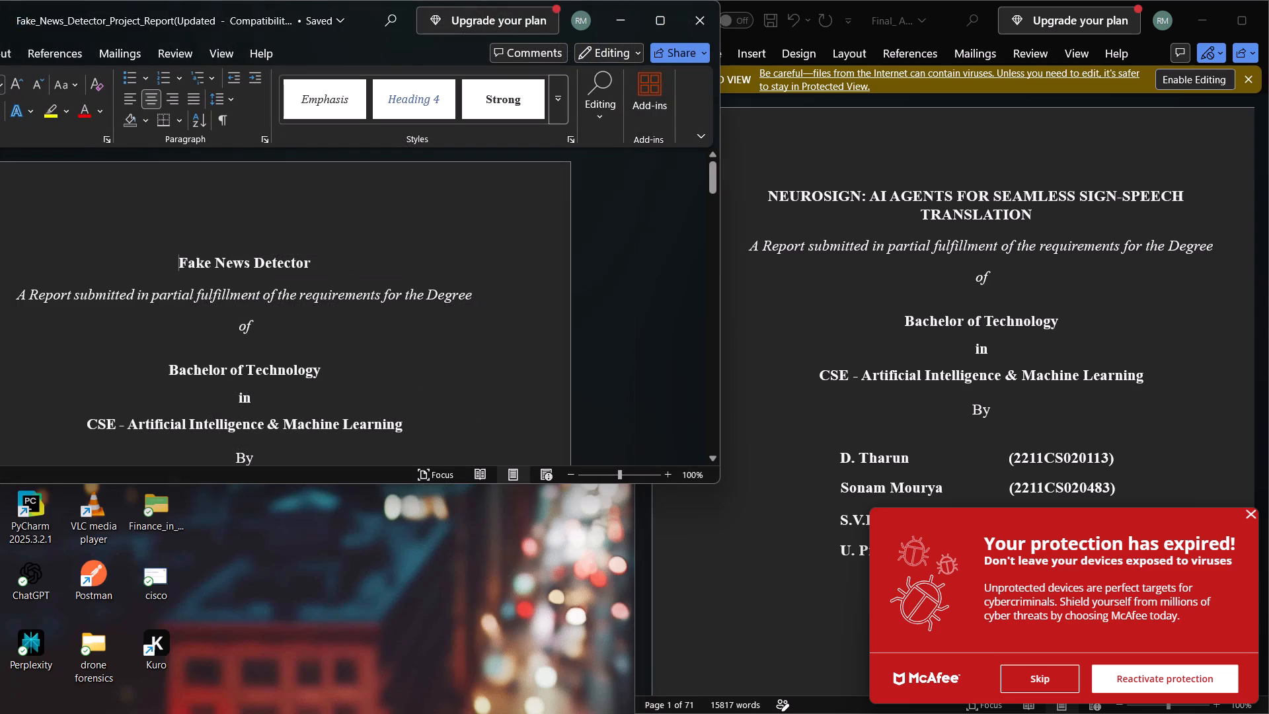
left_click(650, 36)
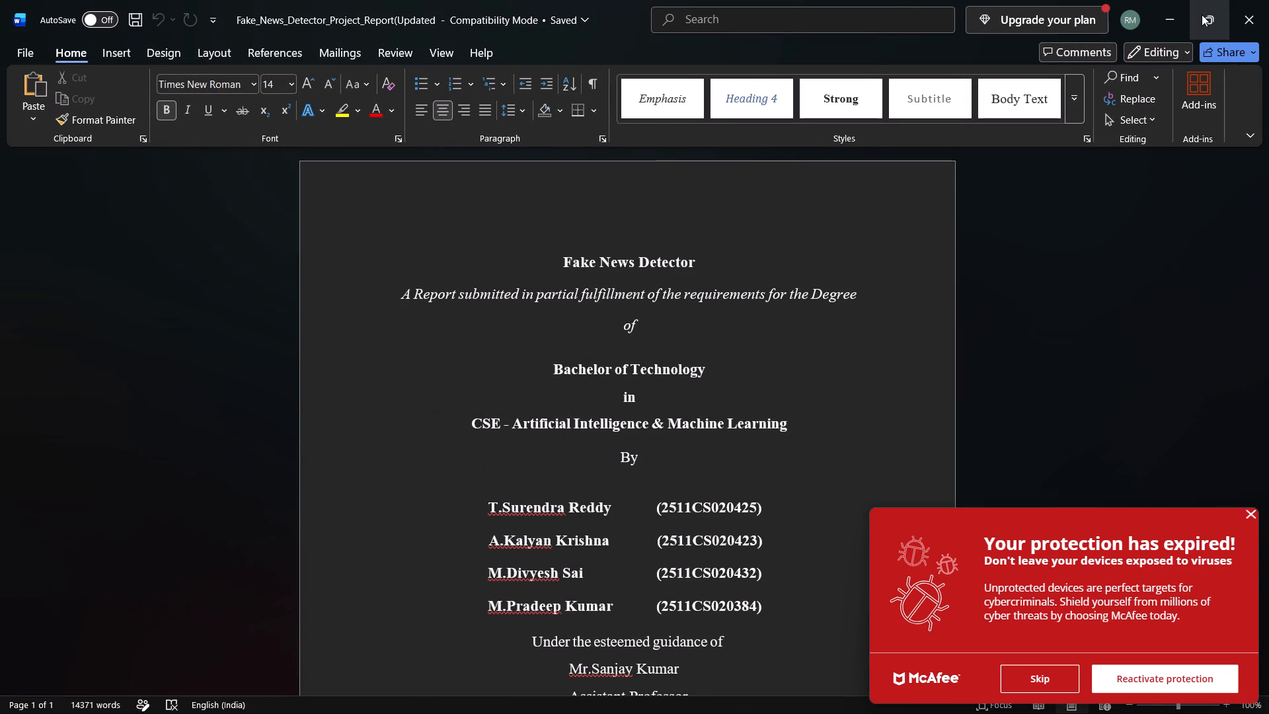
left_click(1102, 65)
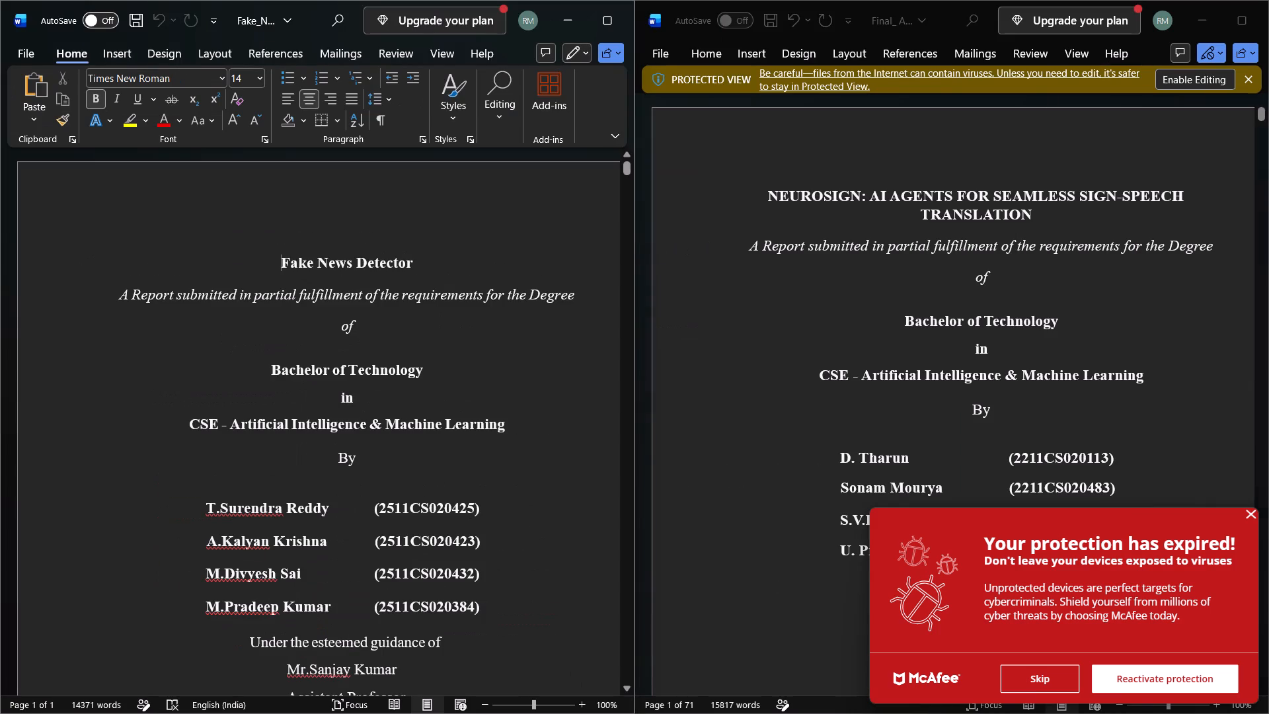
Replace the cover page title "Fake News Detector" with "Movie Time".
scroll(814, 366, "left", 1)
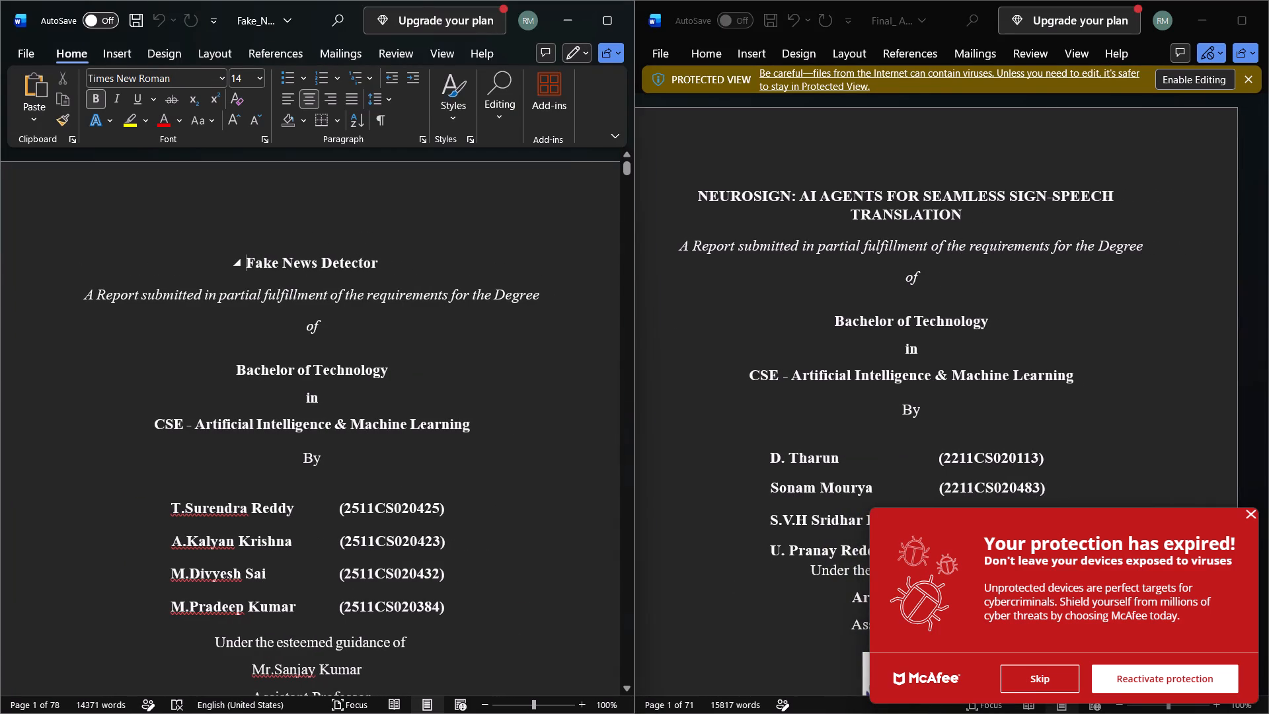
left_click(382, 266)
key("BackSpace")
key("BackSpace")
key("BackSpace")
key("BackSpace")
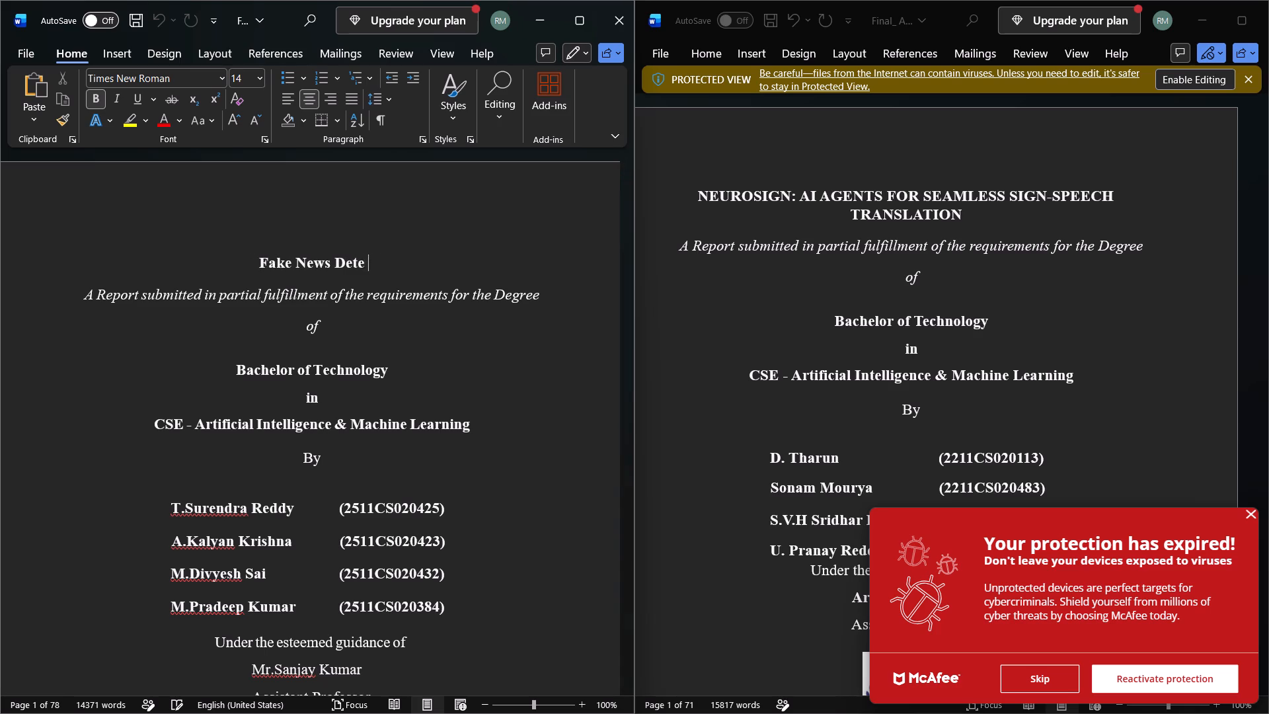
key("BackSpace")
key("BackSpace")
key("BackSpace")
key("BackSpace")
key("BackSpace")
key("BackSpace")
key("BackSpace")
key("BackSpace")
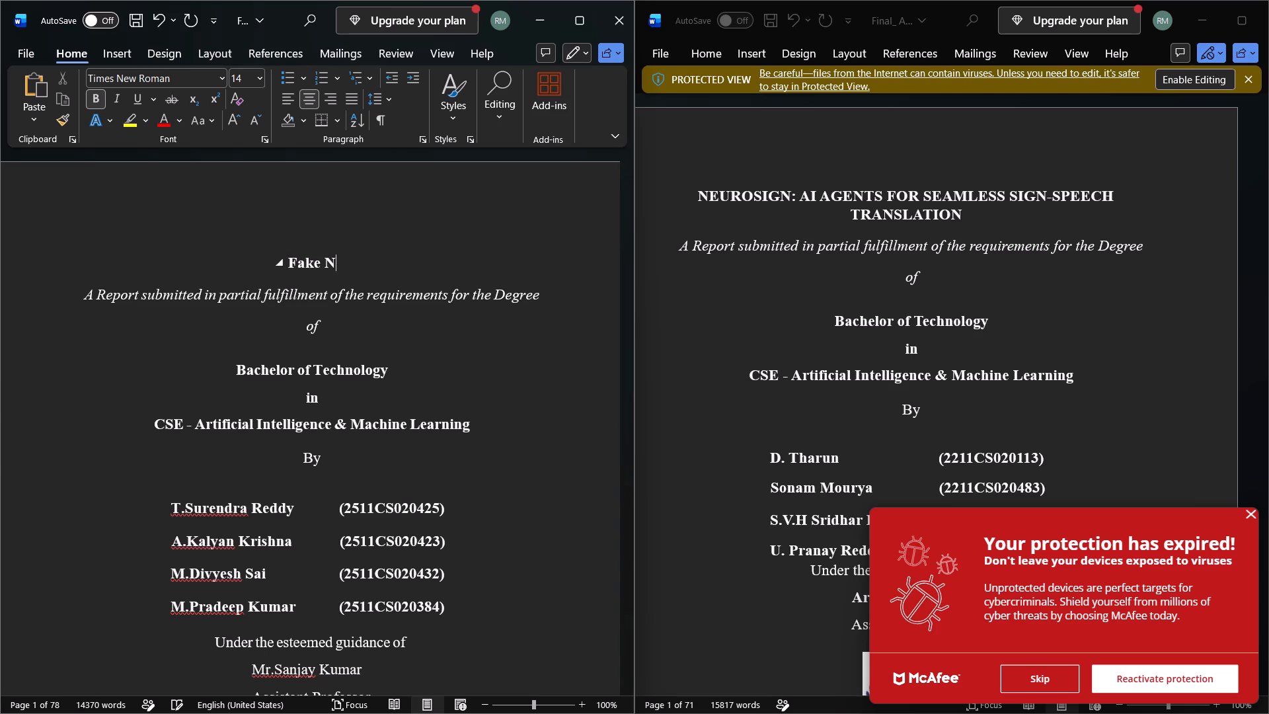
key("ctrl+BackSpace")
key("BackSpace")
key("BackSpace")
key("BackSpace")
key("BackSpace")
key("BackSpace")
key("m")
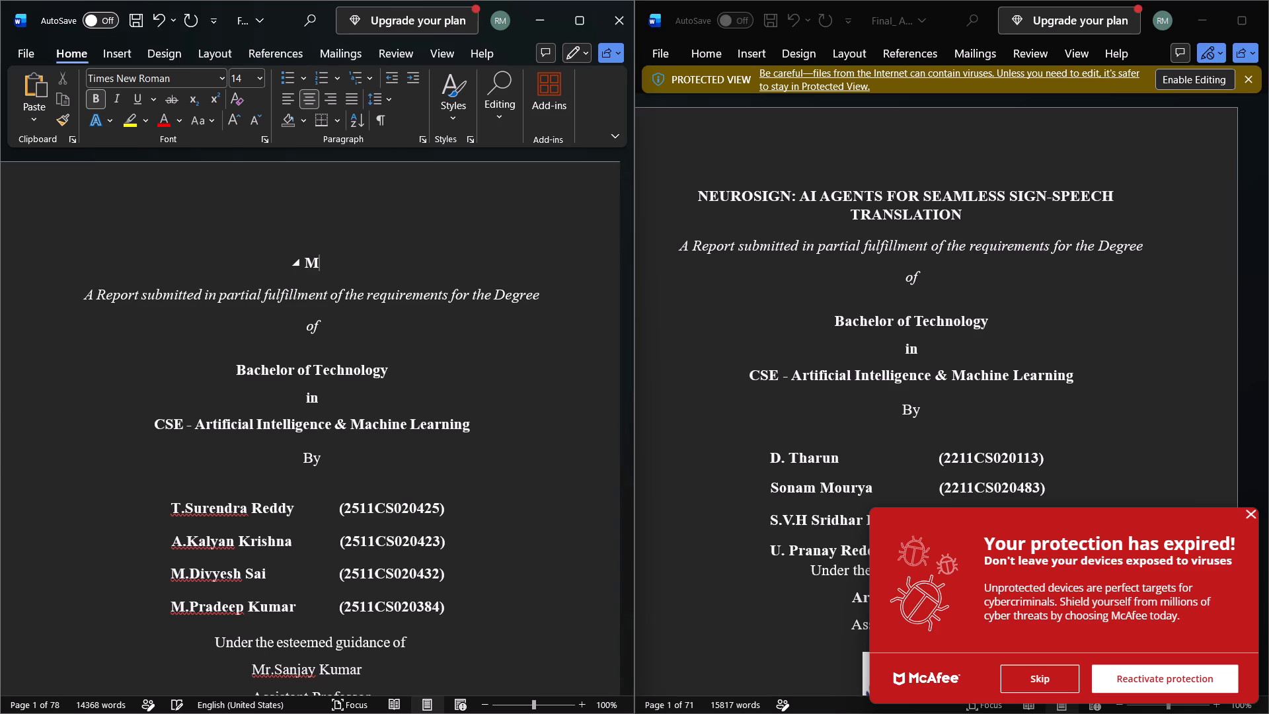
key("o")
type("vie")
key("space")
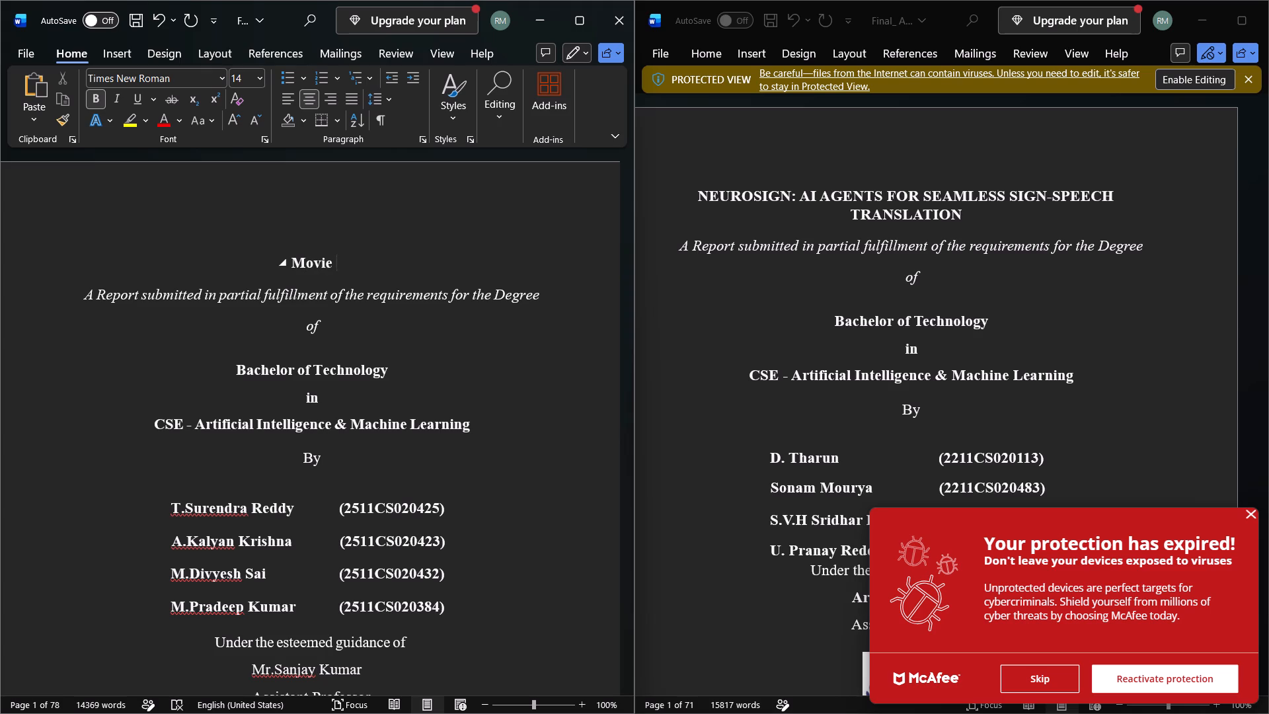
key("t")
type("ime")
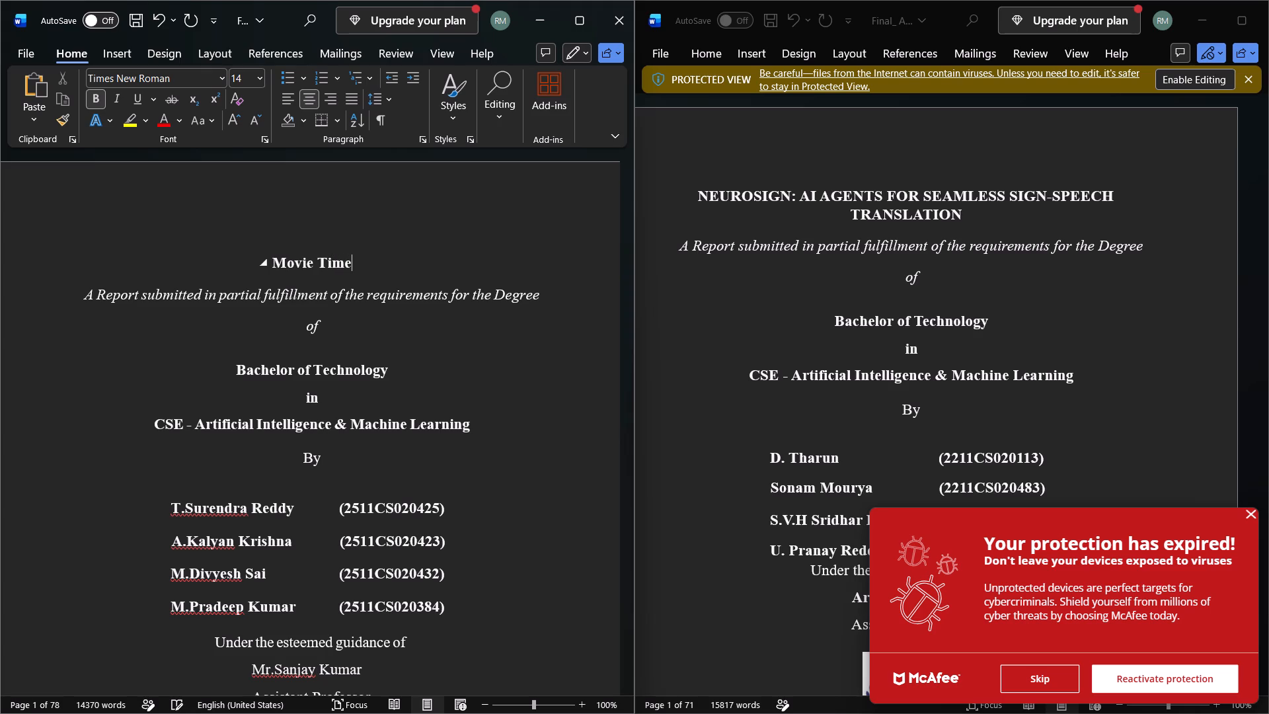
left_click(389, 321)
Dismiss the McAfee expired-protection notification covering the NeuroSign document.
scroll(459, 415, "down", 1)
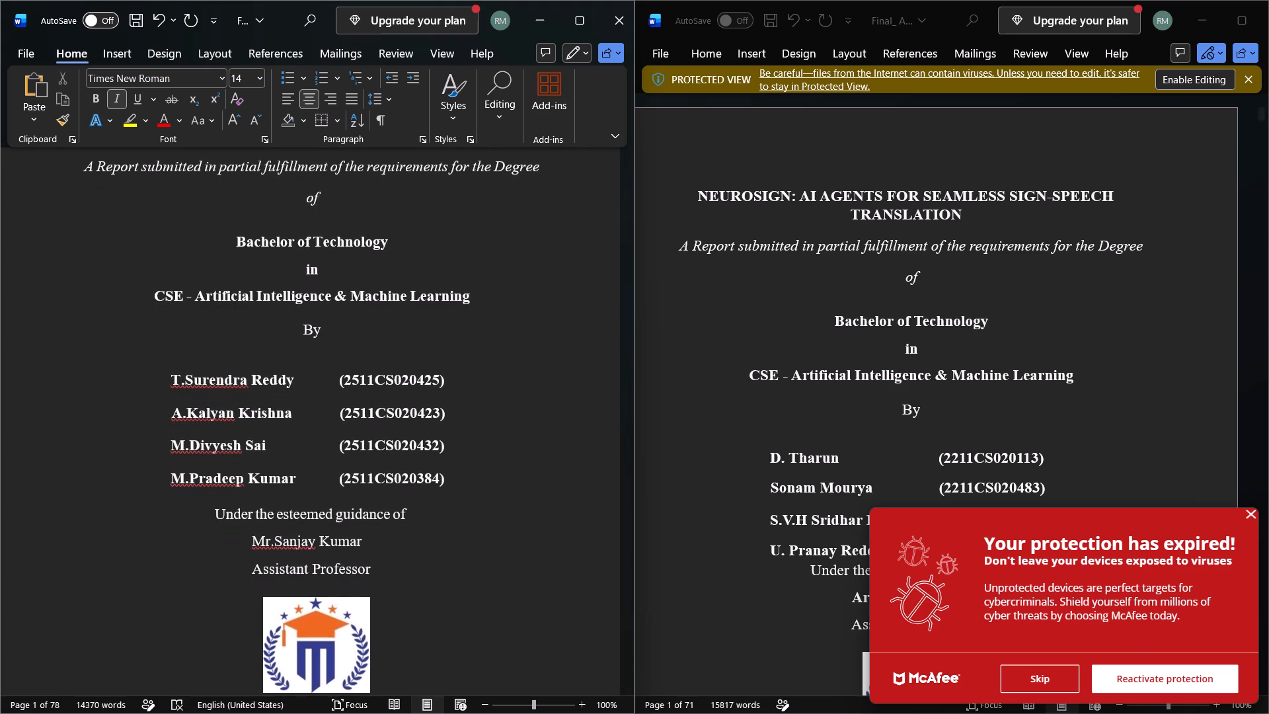
left_click(1254, 514)
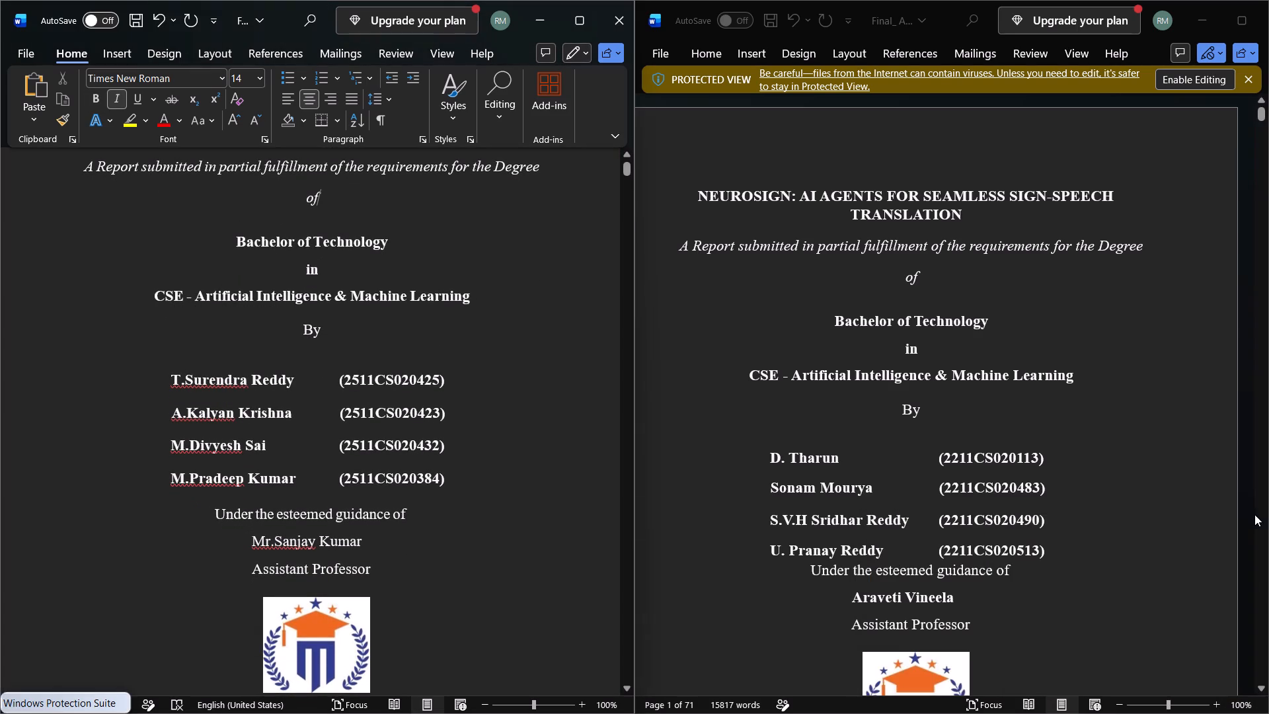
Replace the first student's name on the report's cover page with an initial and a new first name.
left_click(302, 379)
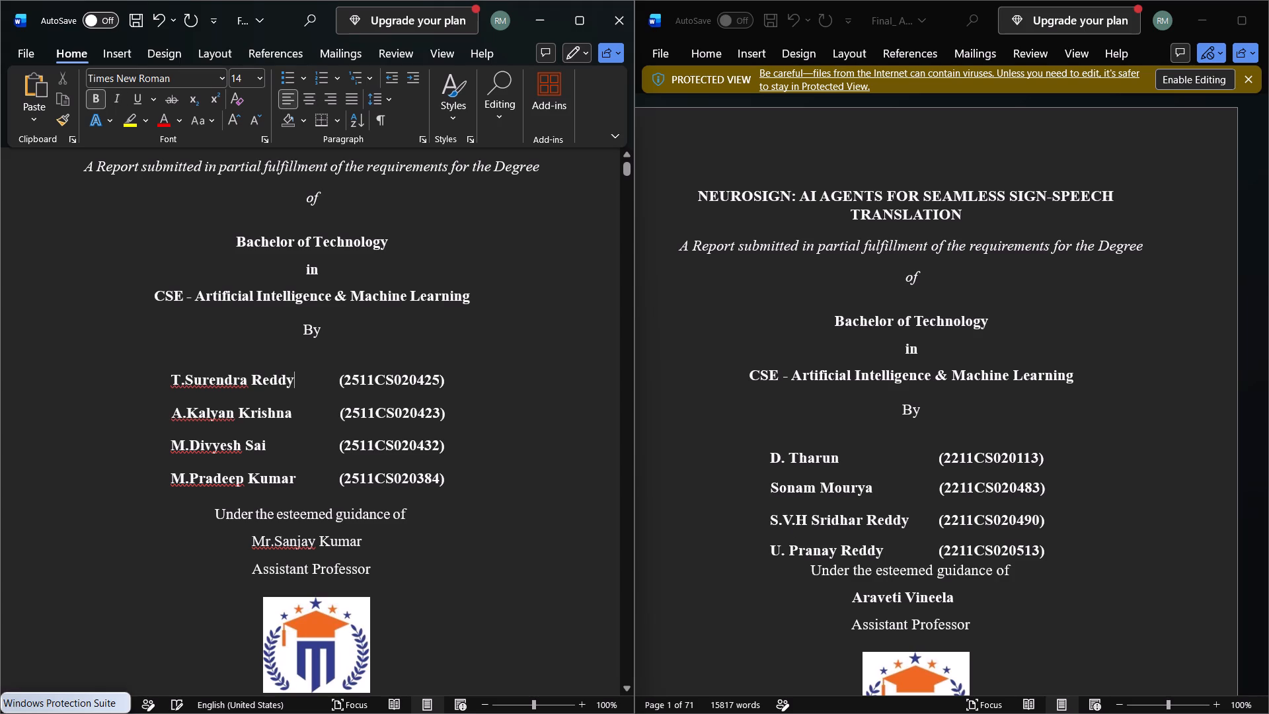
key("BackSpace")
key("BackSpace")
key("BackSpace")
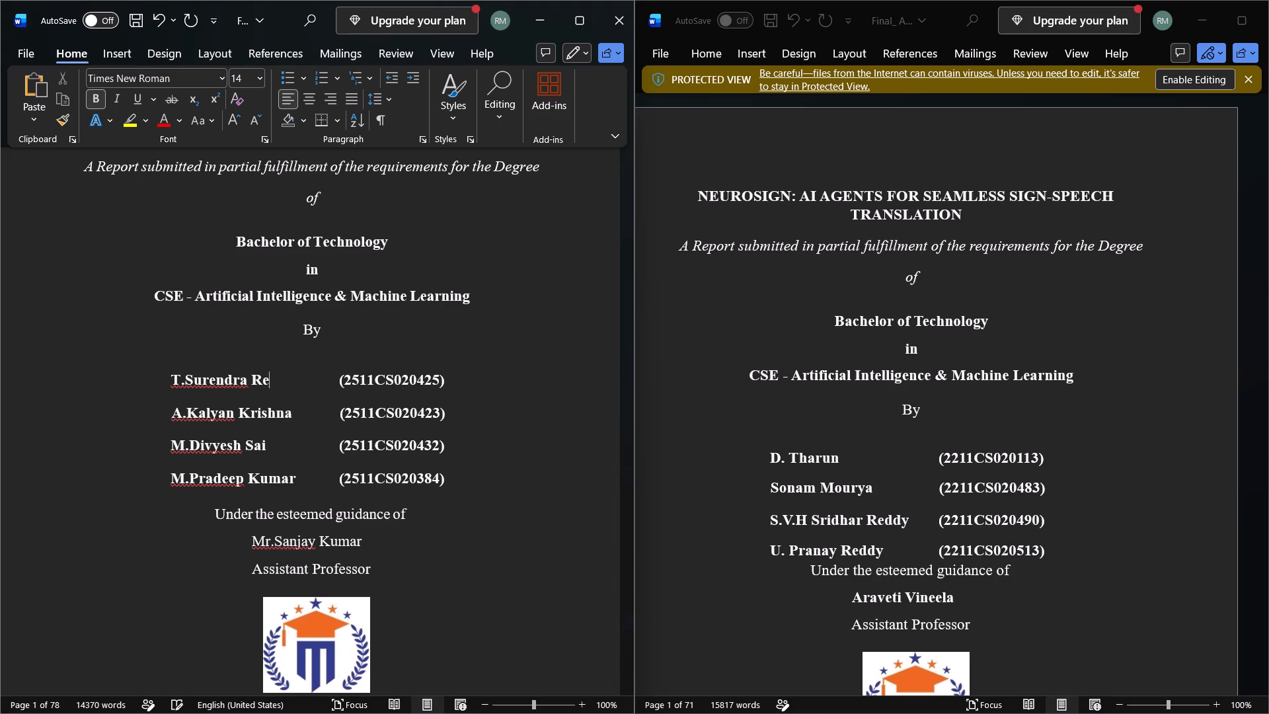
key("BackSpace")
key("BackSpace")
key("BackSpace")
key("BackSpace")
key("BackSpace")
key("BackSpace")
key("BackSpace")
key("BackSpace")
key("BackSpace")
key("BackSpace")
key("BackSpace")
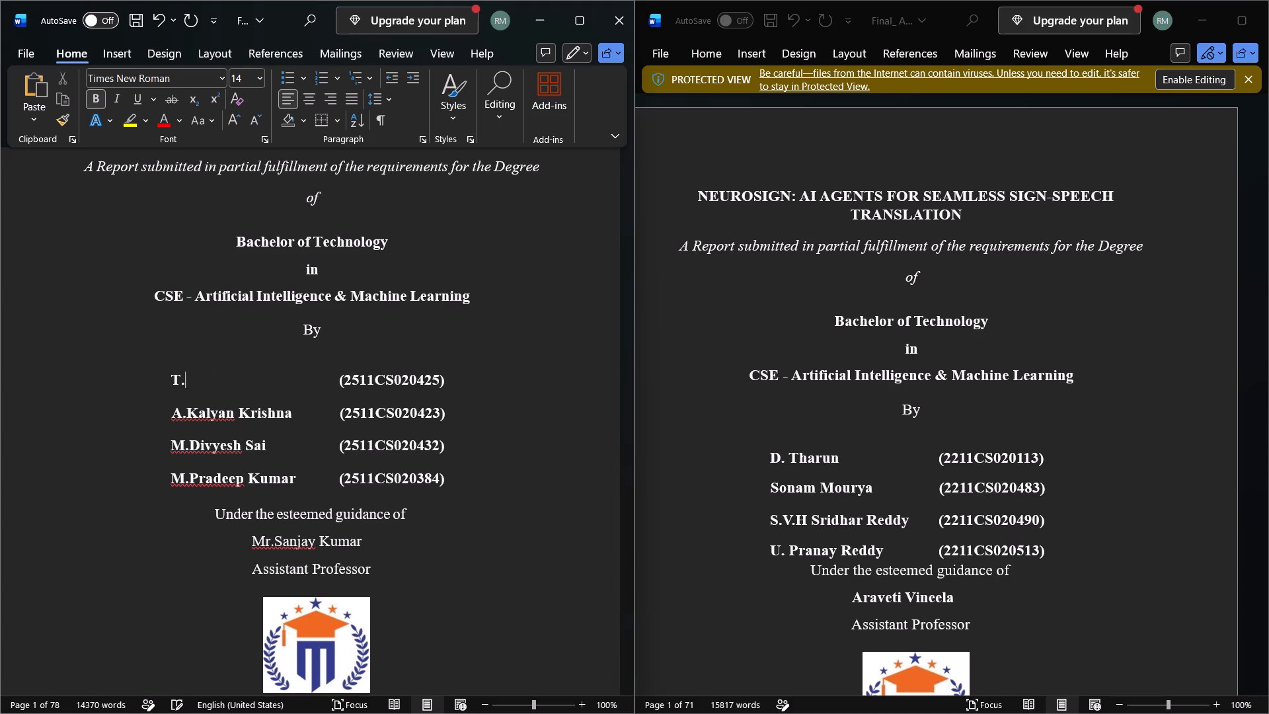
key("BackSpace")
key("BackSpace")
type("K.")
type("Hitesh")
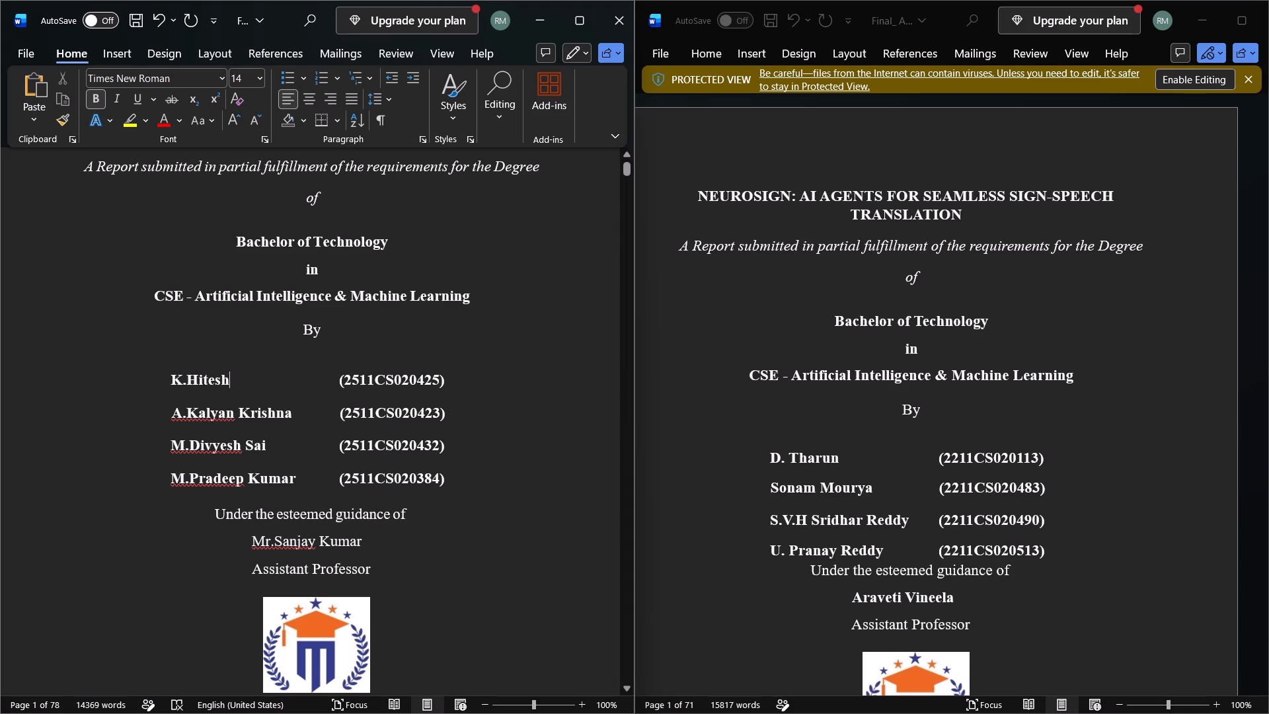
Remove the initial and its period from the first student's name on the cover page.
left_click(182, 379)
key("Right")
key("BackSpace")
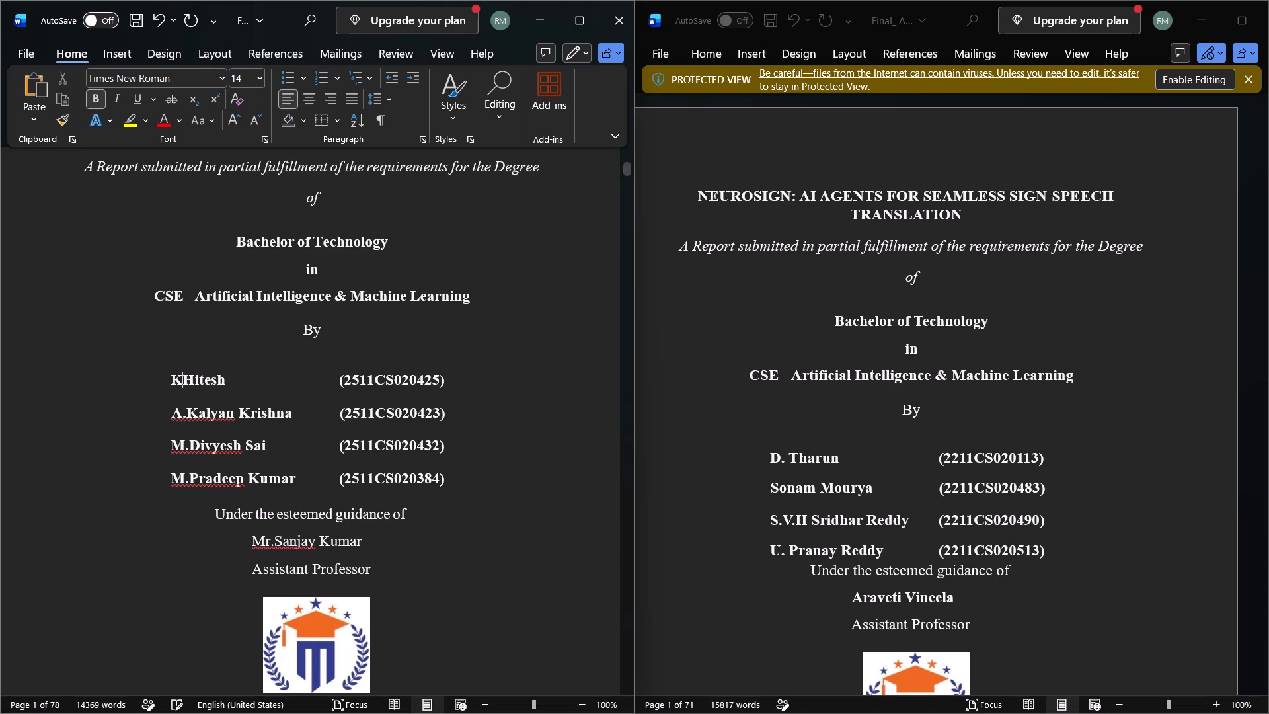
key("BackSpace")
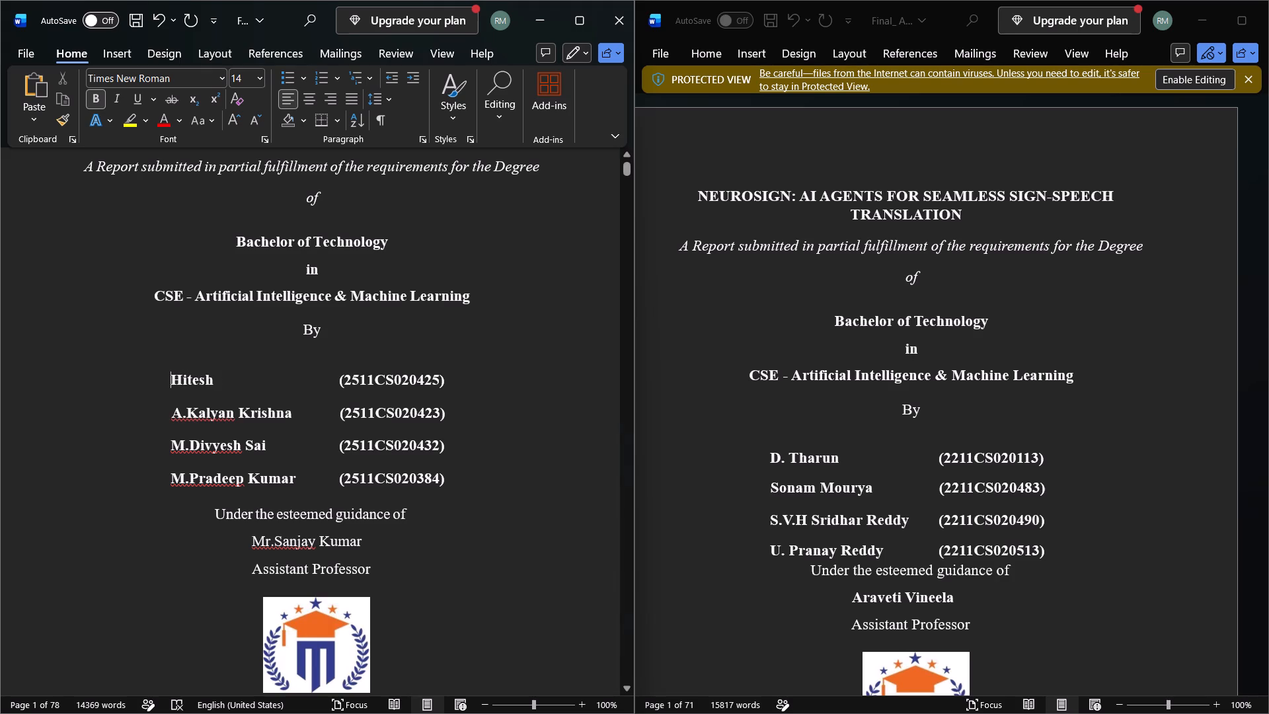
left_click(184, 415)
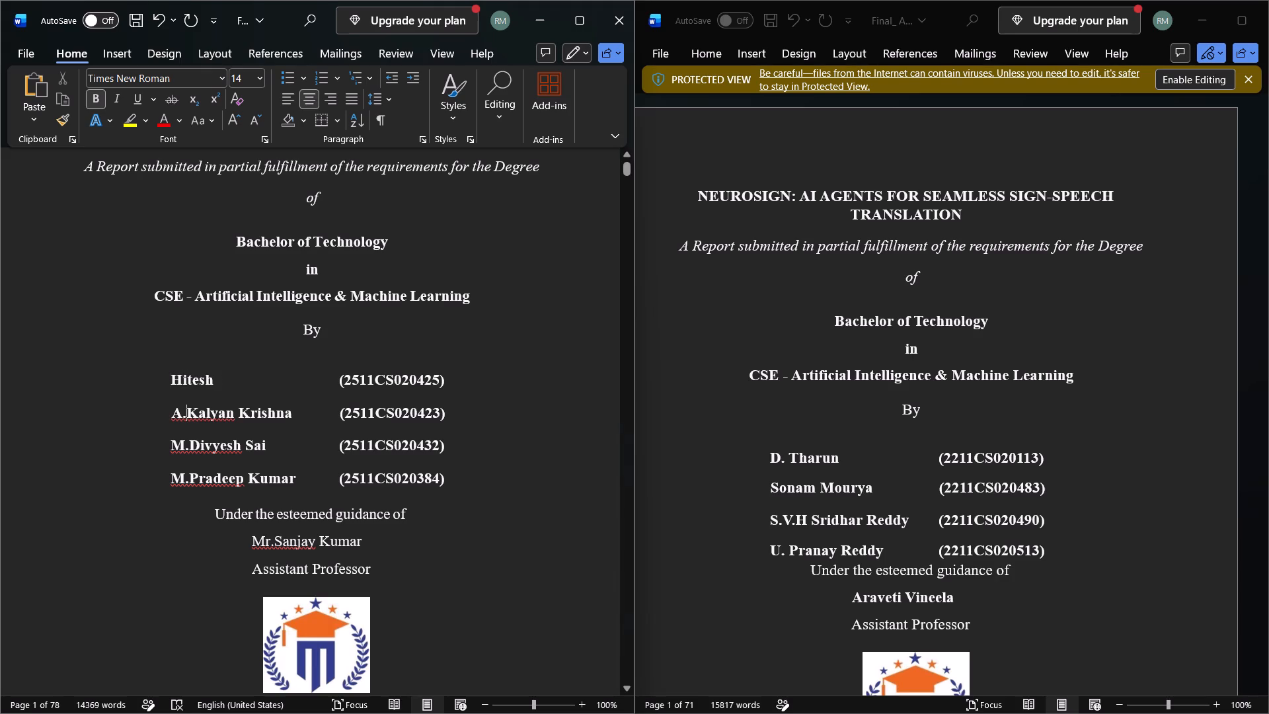
Replace the first student's name on the Movie Time report's cover page with "Jaswanth".
left_click(233, 381)
key("BackSpace")
key("BackSpace")
key("BackSpace")
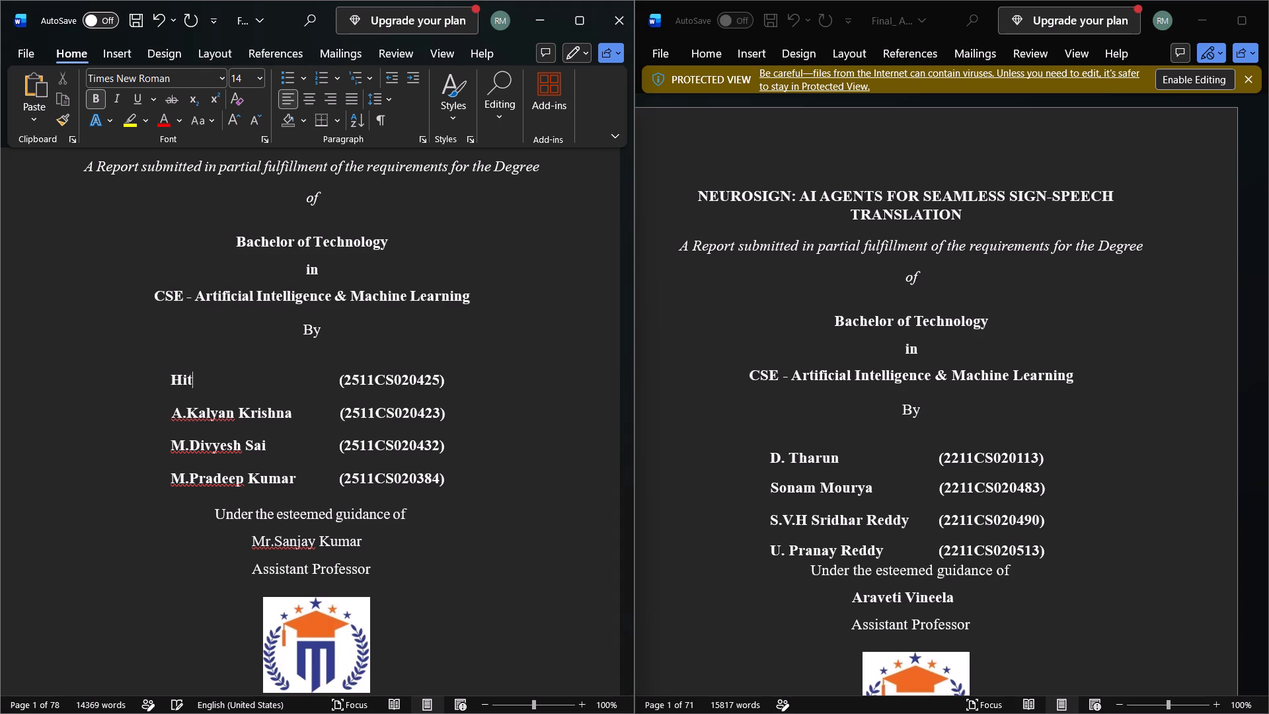
key("BackSpace")
key("BackSpace")
key("BackSpace")
key("shift+j")
type("as")
type("wanth")
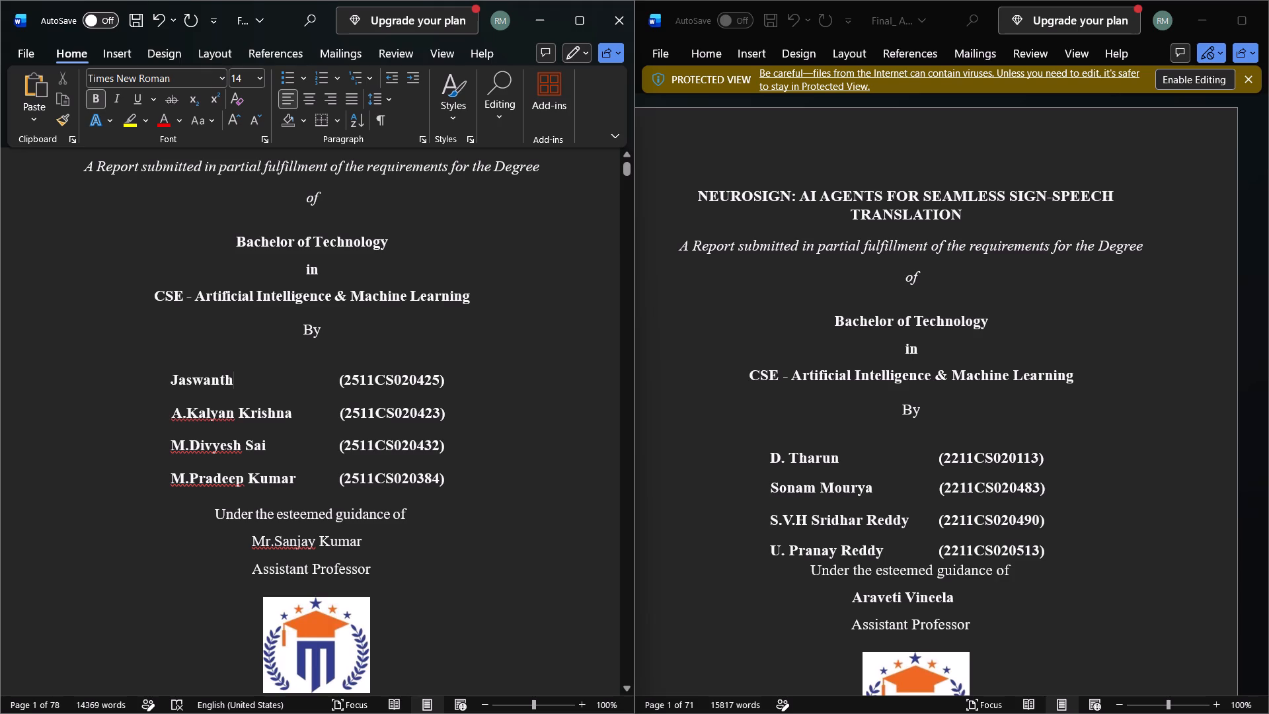
Replace the last three digits of the first student's roll number on the cover page with the new ones.
left_click(440, 384)
key("BackSpace")
key("BackSpace")
key("BackSpace")
key("3")
type("63")
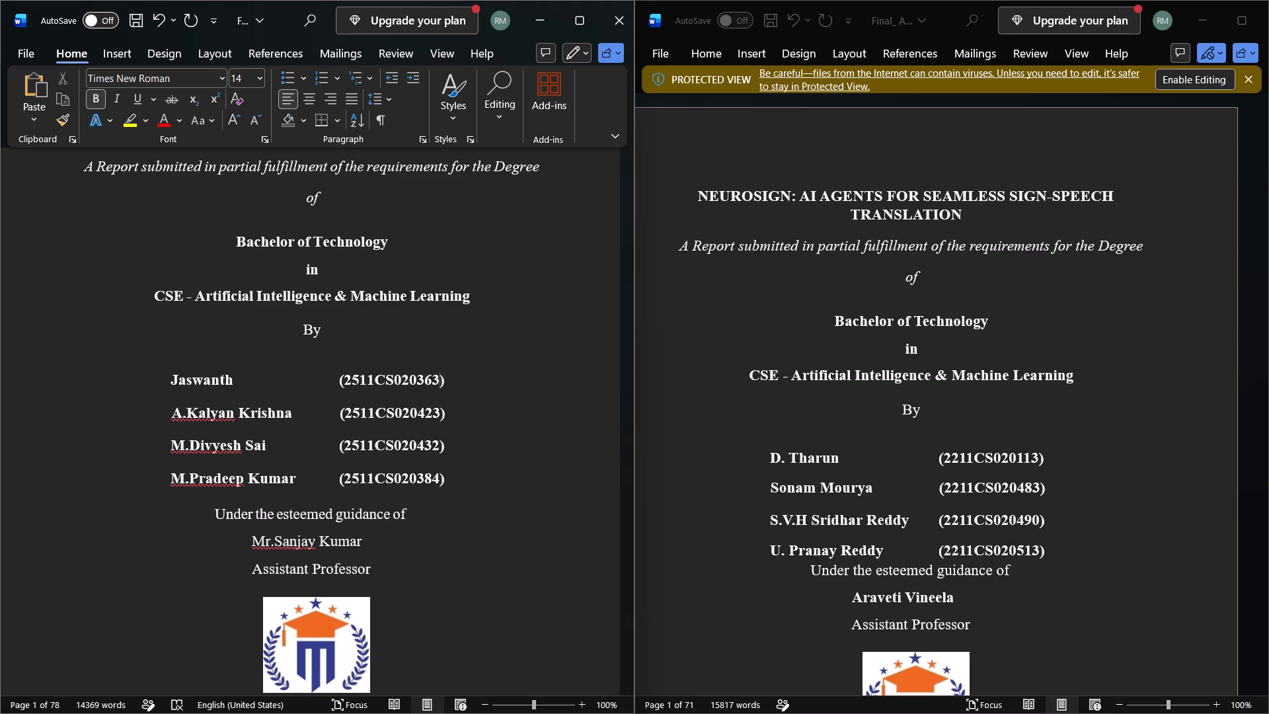
key("BackSpace")
key("6")
Replace the last three digits of the second student's roll number on the cover page with the new ones.
key("Down")
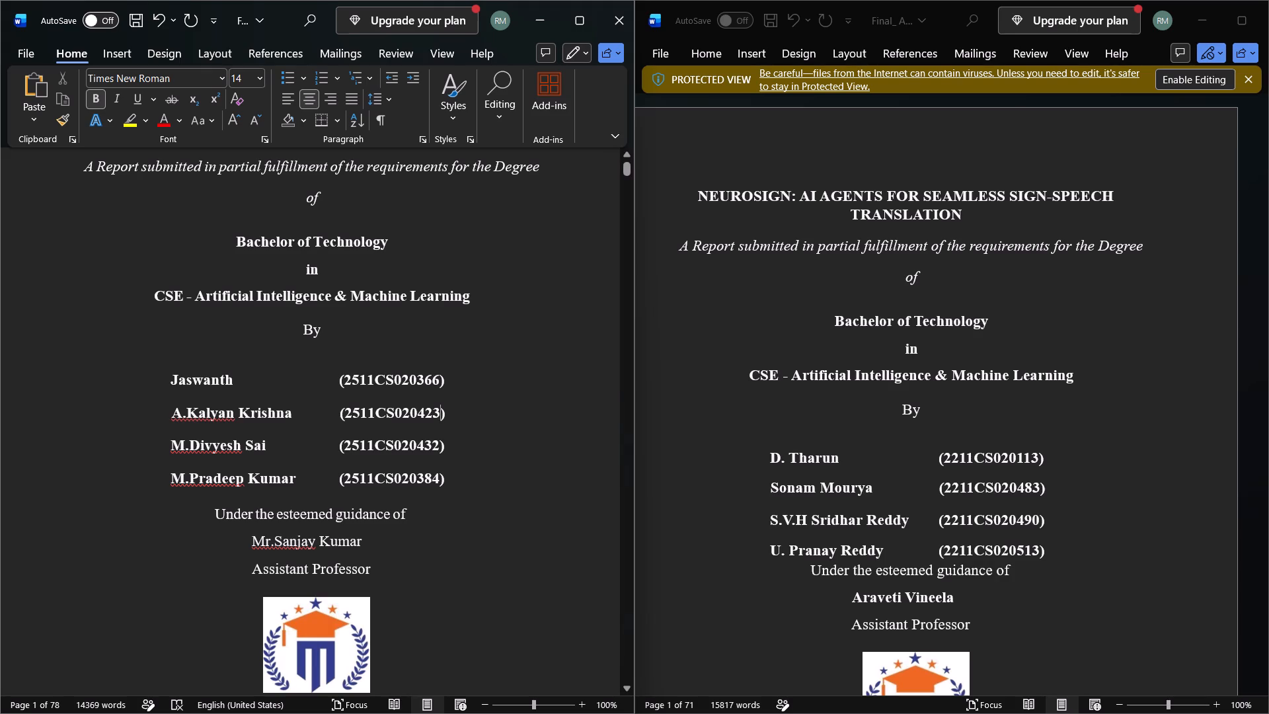
key("BackSpace")
key("BackSpace")
key("BackSpace")
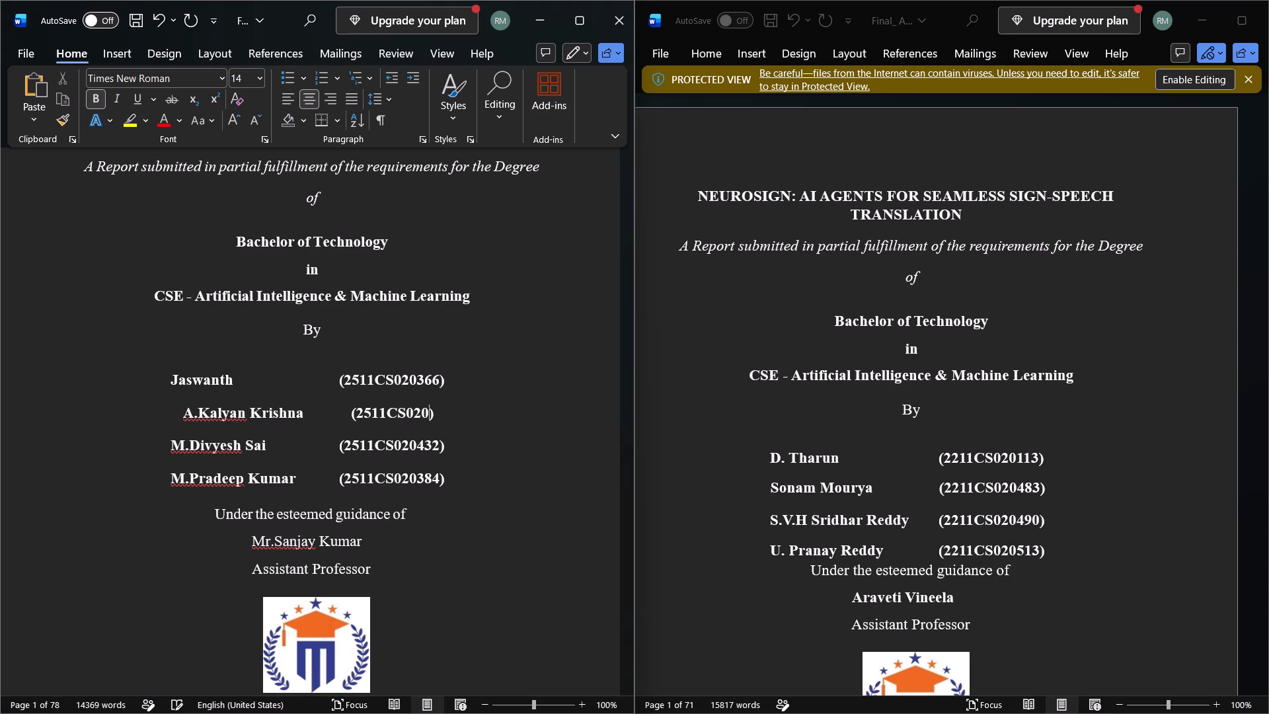
key("3")
type("83")
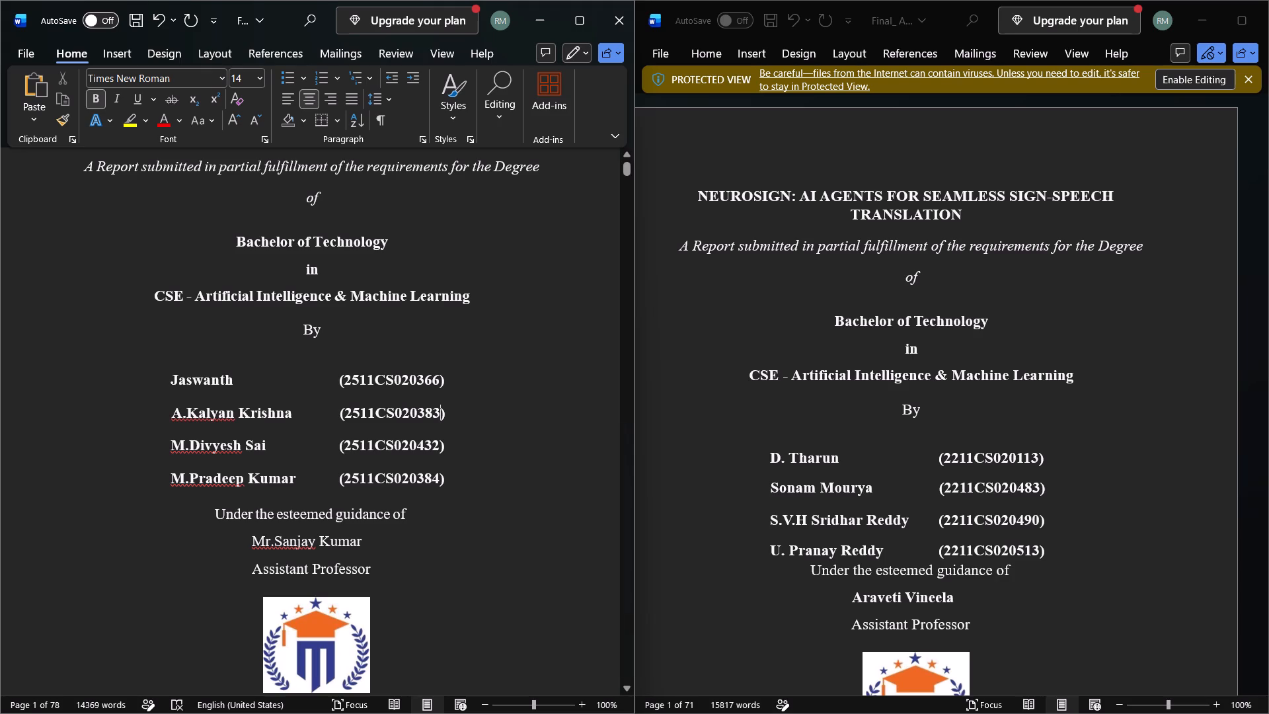
Replace the last three digits of the third student's roll number on the cover page with the new ones.
left_click(438, 448)
key("BackSpace")
key("BackSpace")
key("BackSpace")
type("39")
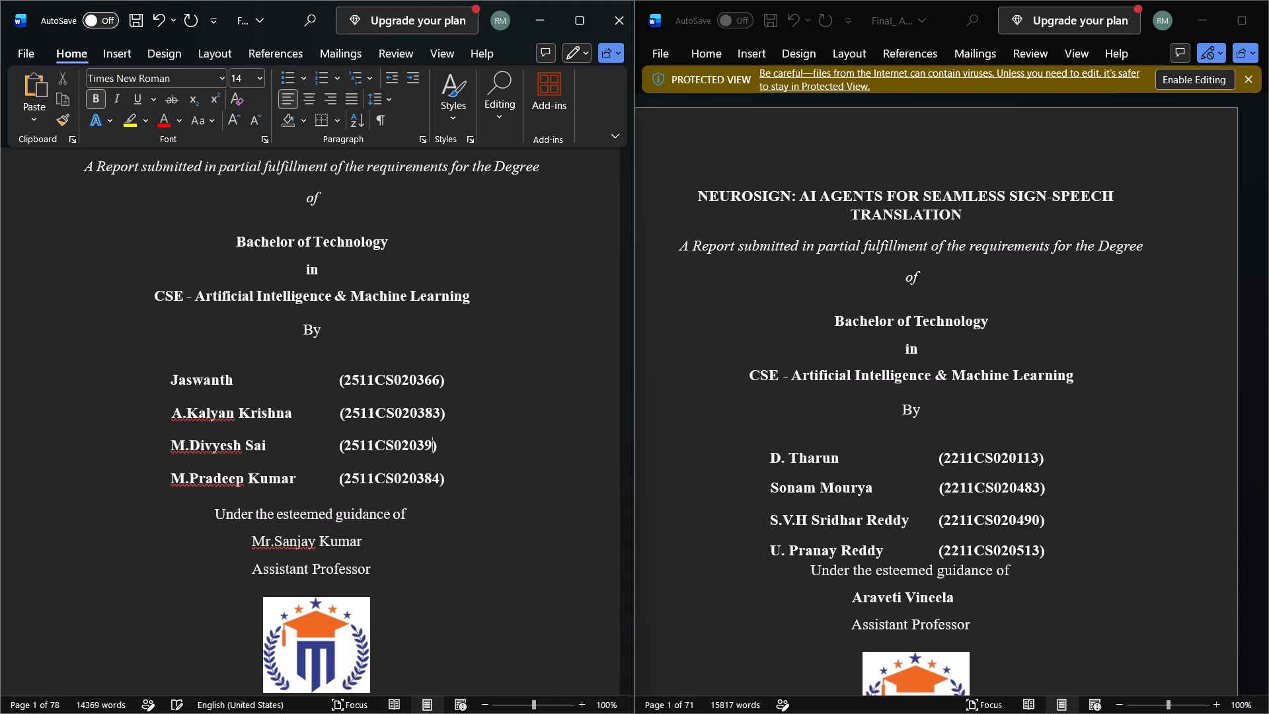
key("6")
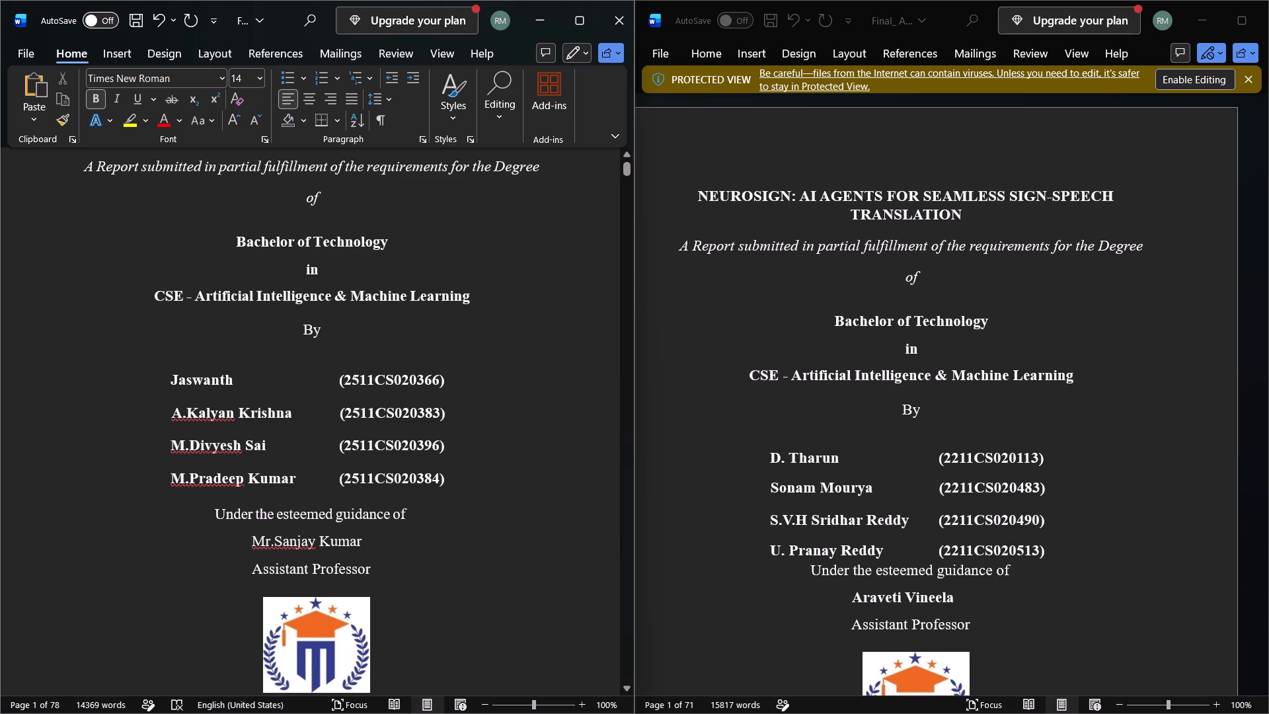
Replace the last three digits of the fourth student's roll number on the cover page with the new ones.
left_click(439, 480)
key("BackSpace")
key("BackSpace")
key("BackSpace")
type("411")
Replace the second student's full name and initial on the cover page with "Narender".
left_click(246, 384)
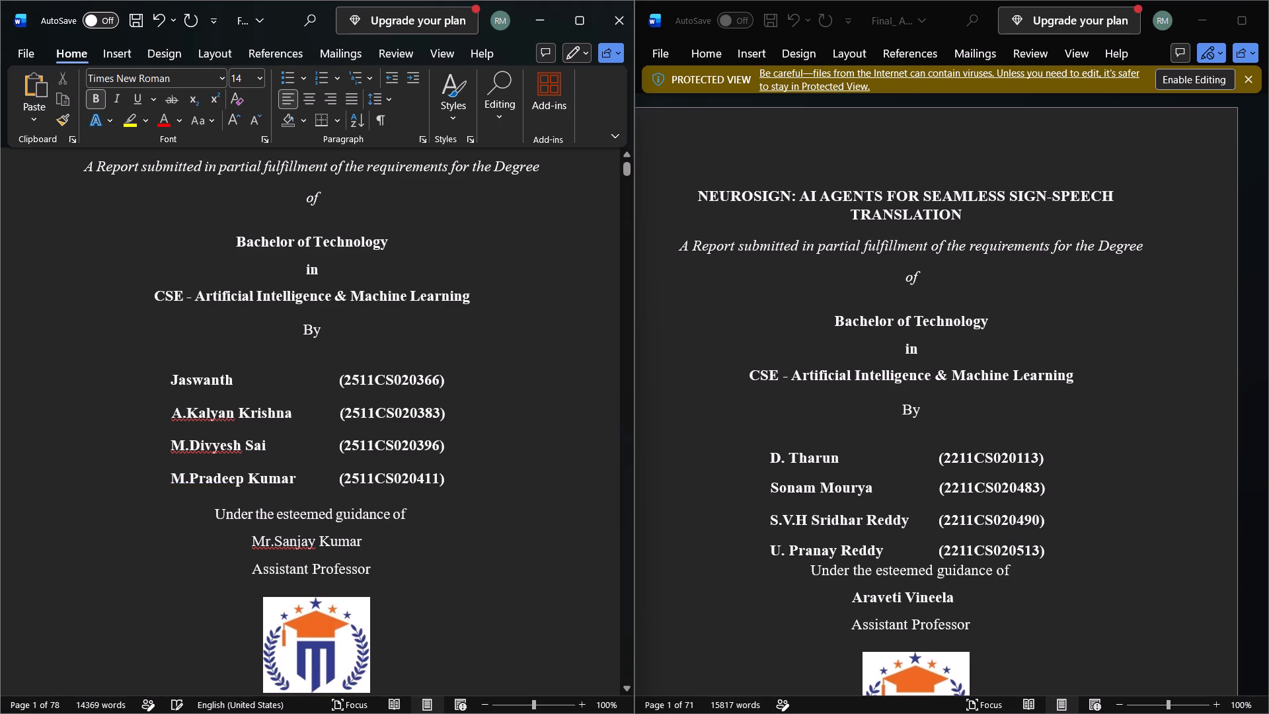
left_click(297, 411)
key("ctrl+BackSpace")
key("BackSpace")
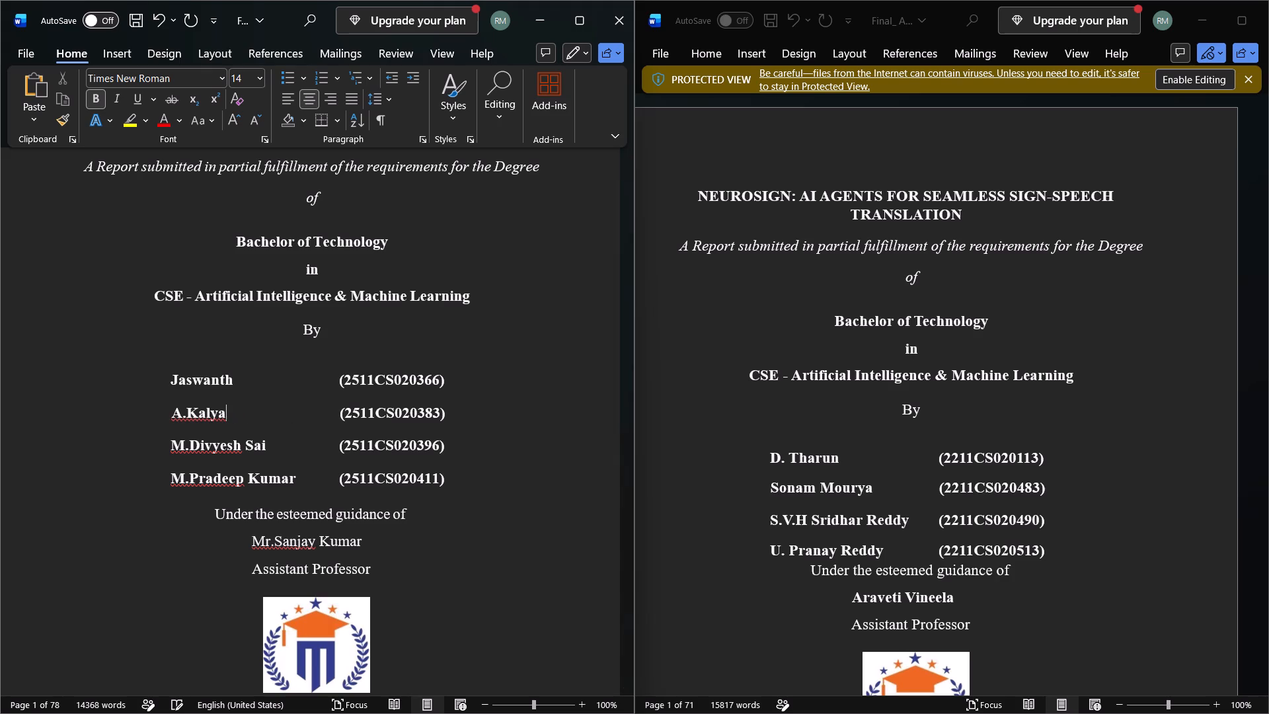
key("BackSpace")
key("BackSpace")
key("BackSpace")
key("BackSpace")
key("BackSpace")
key("BackSpace")
key("BackSpace")
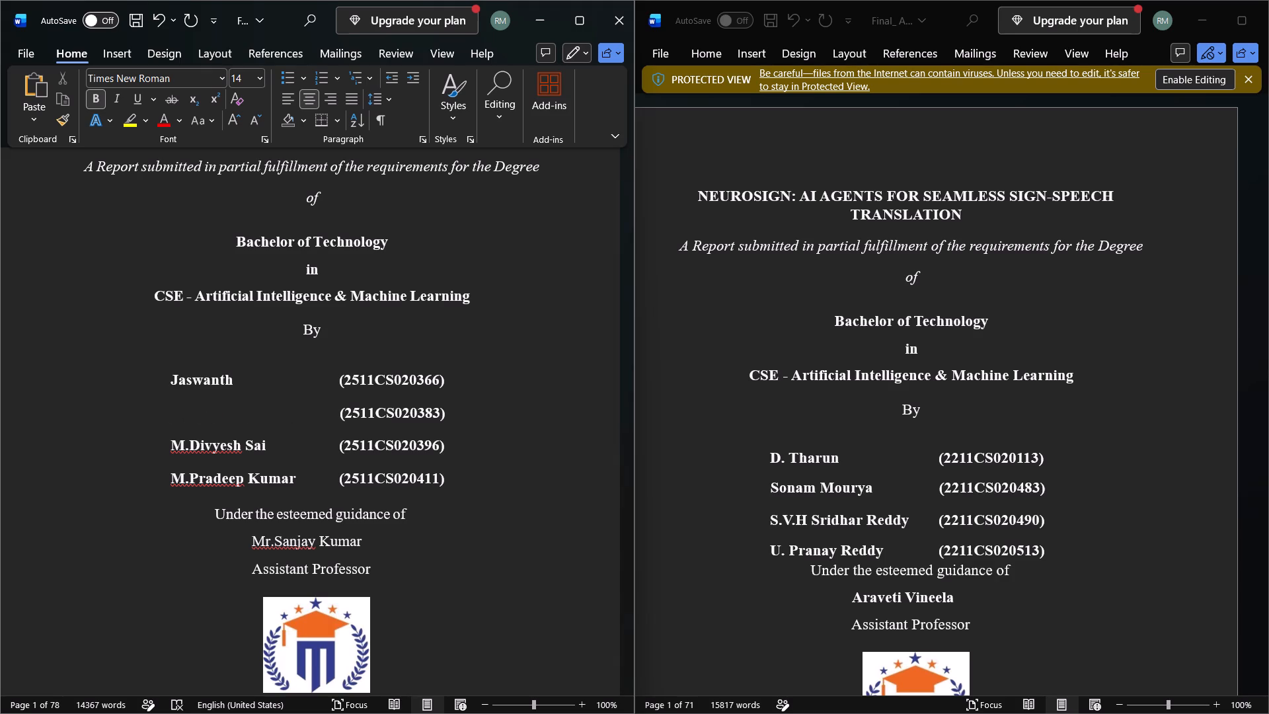
type("Nare")
key("n")
type("der")
Replace the third student's full name and initial on the cover page with "Sharath".
left_click(274, 446)
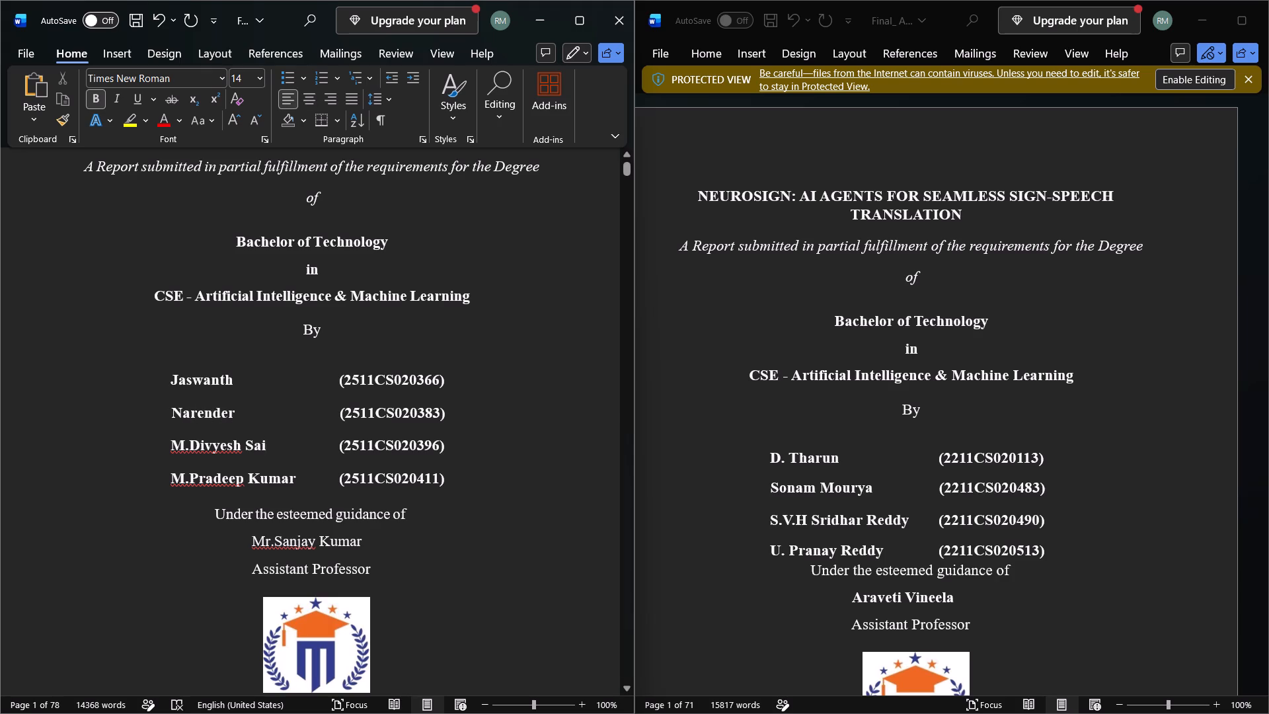
key("ctrl+BackSpace")
key("ctrl+BackSpace")
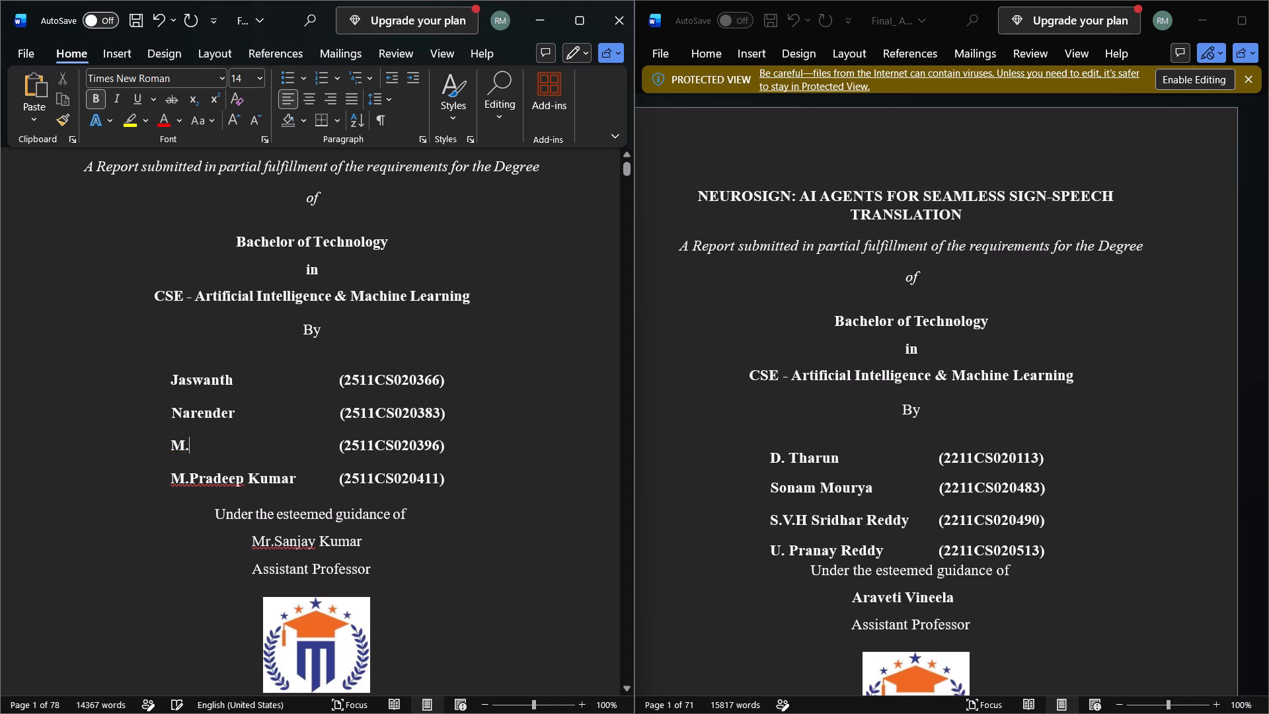
key("ctrl+BackSpace")
key("BackSpace")
key("shift+s")
type("harath")
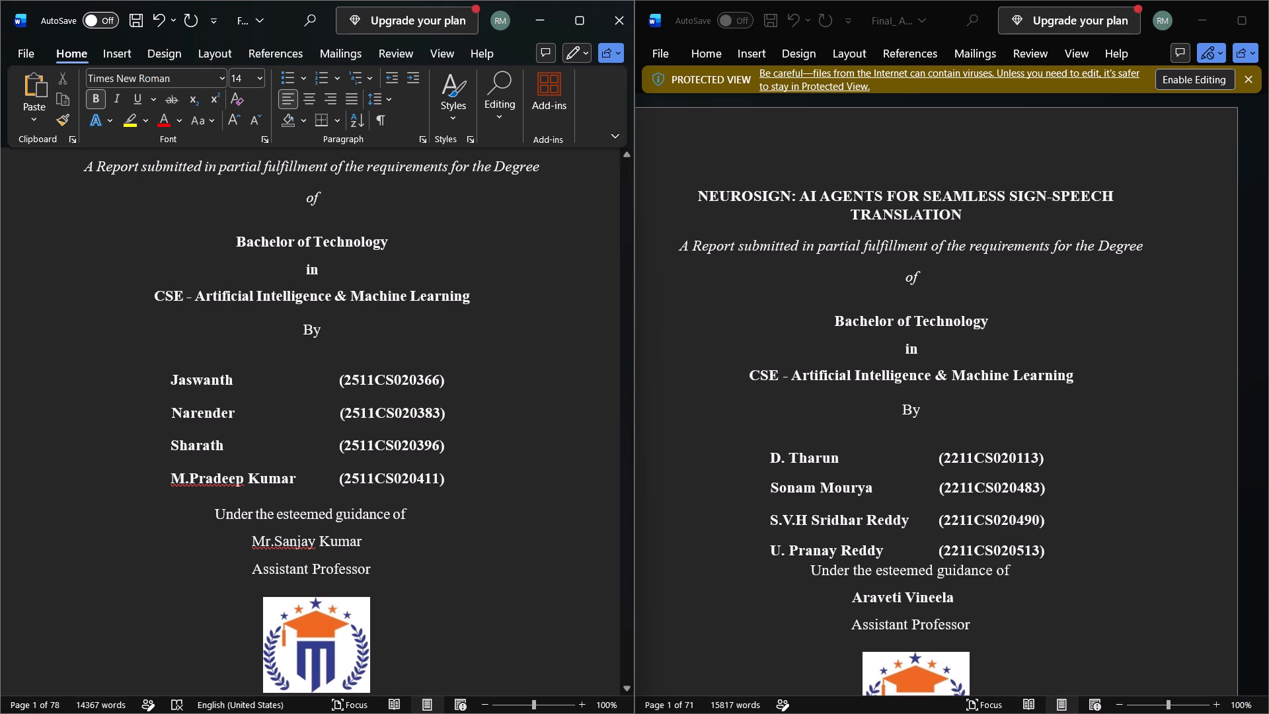
Replace the fourth student's full name and initial on the cover page with "Hitesh".
left_click(288, 479)
key("Right")
key("ctrl+BackSpace")
key("BackSpace")
key("BackSpace")
key("BackSpace")
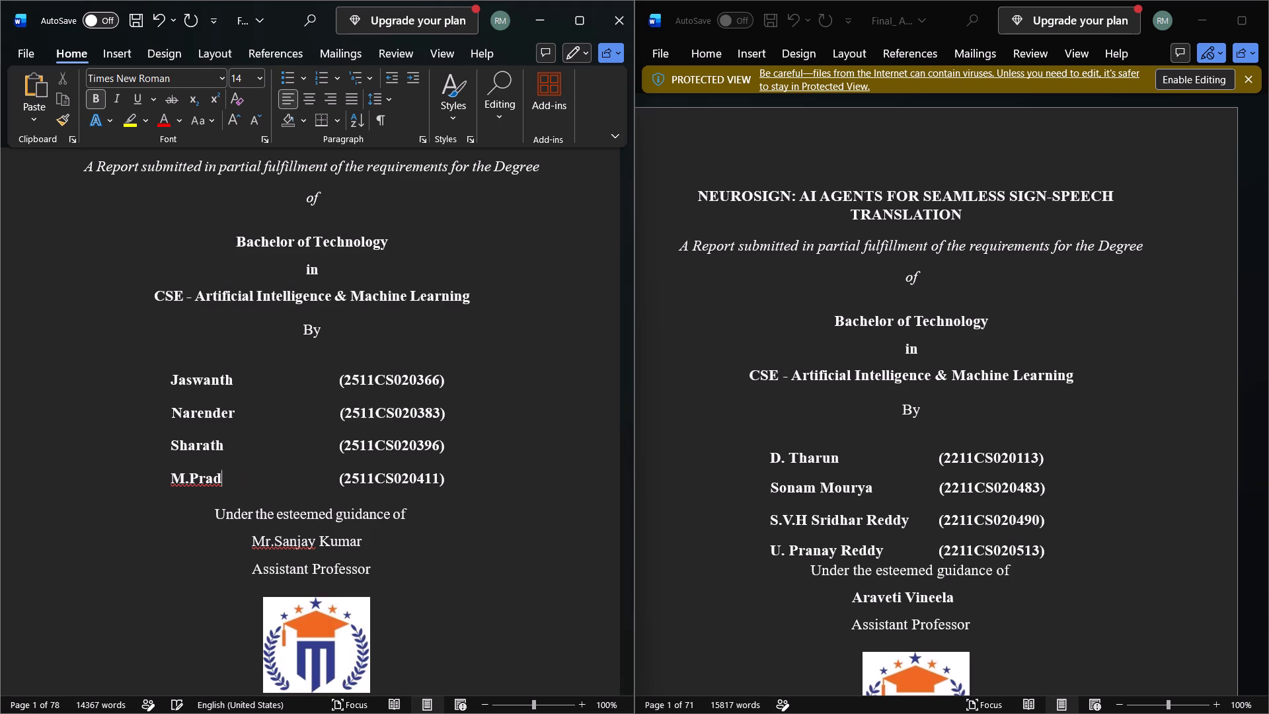
key("ctrl+BackSpace")
key("BackSpace")
key("BackSpace")
key("shift+h")
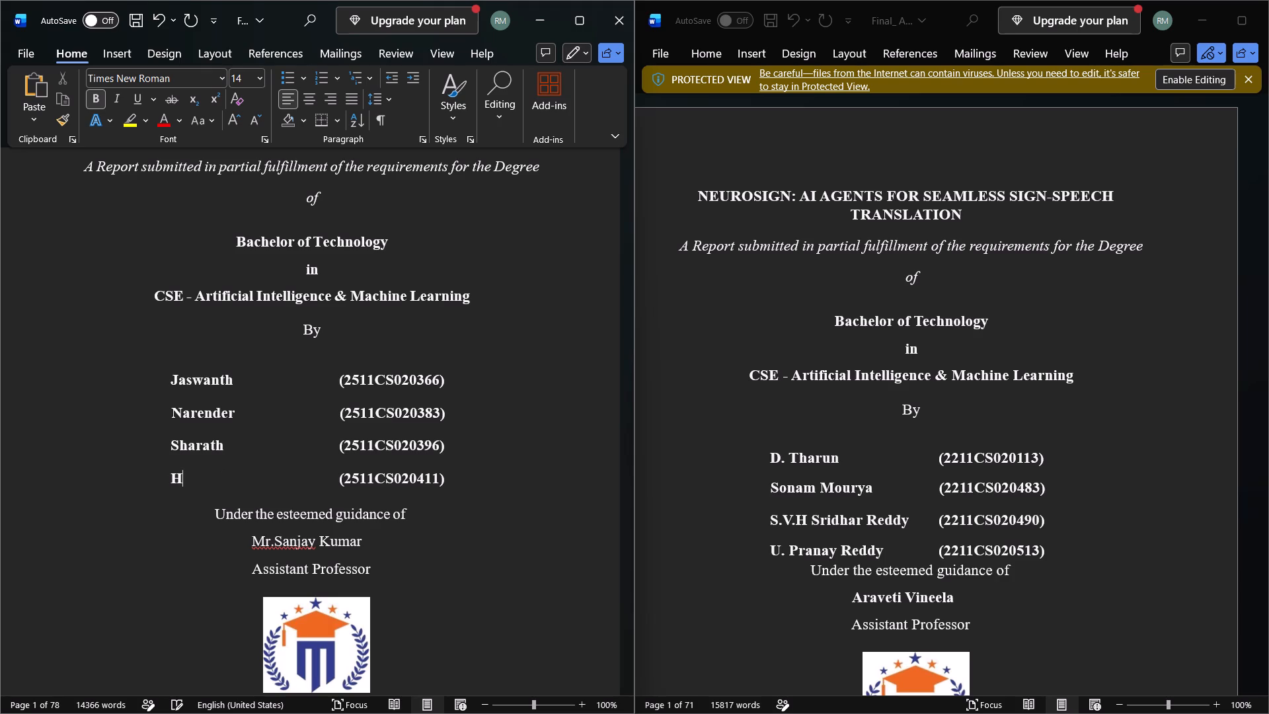
type("itesh")
left_click(414, 532)
Indent each of the four student names on the cover page by two spaces.
left_click(172, 380)
key("space")
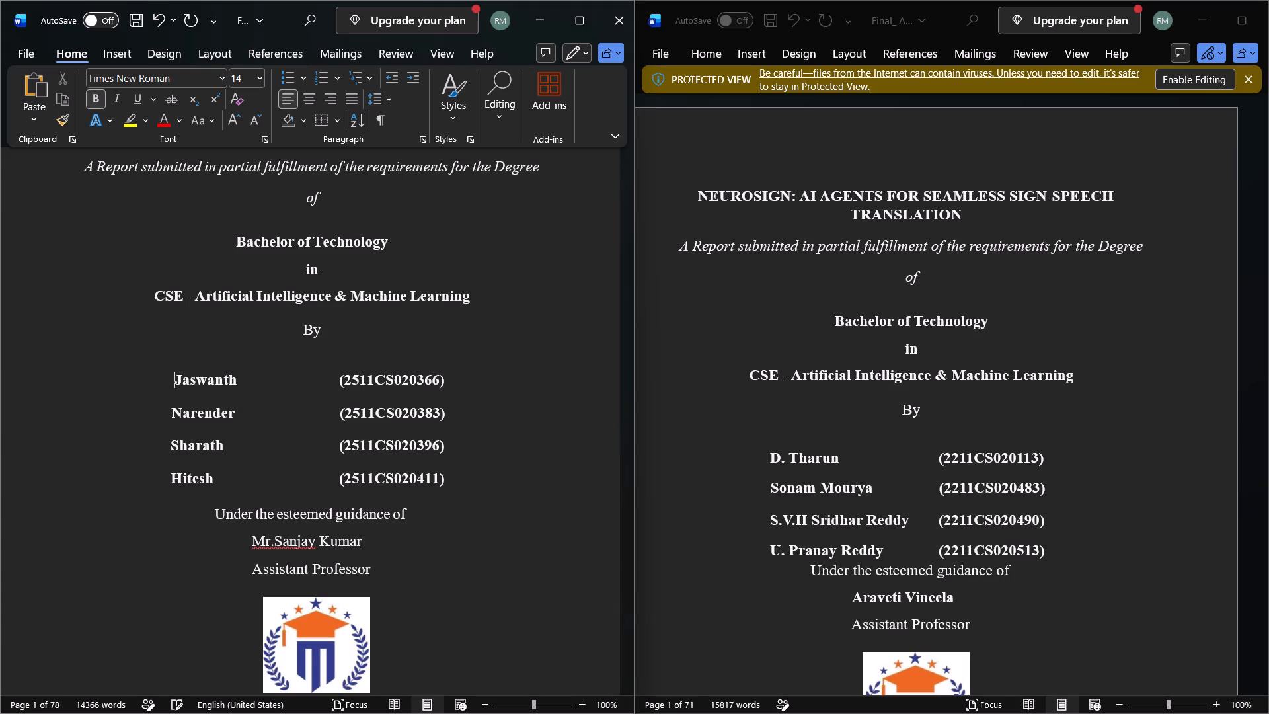
key("space")
key("Down")
key("Left")
key("space")
key("space")
key("Down")
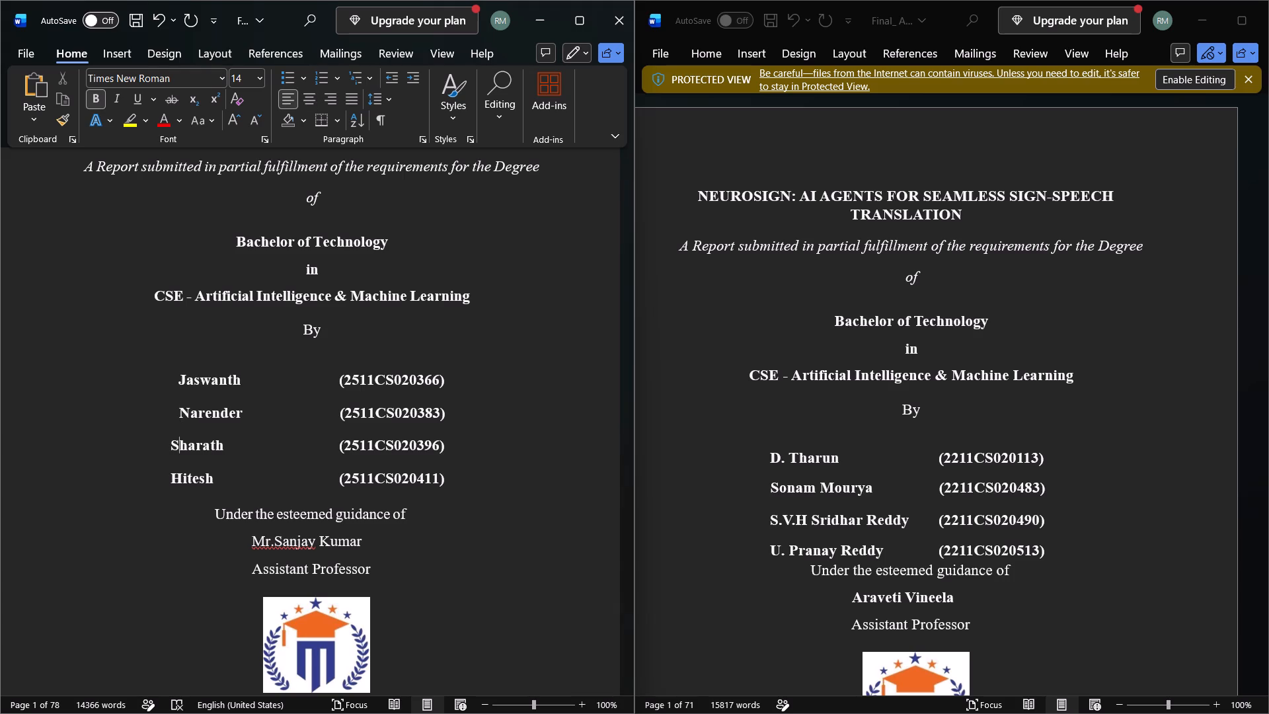
key("Left")
key("space")
key("space")
key("Down")
key("Left")
key("space")
key("space")
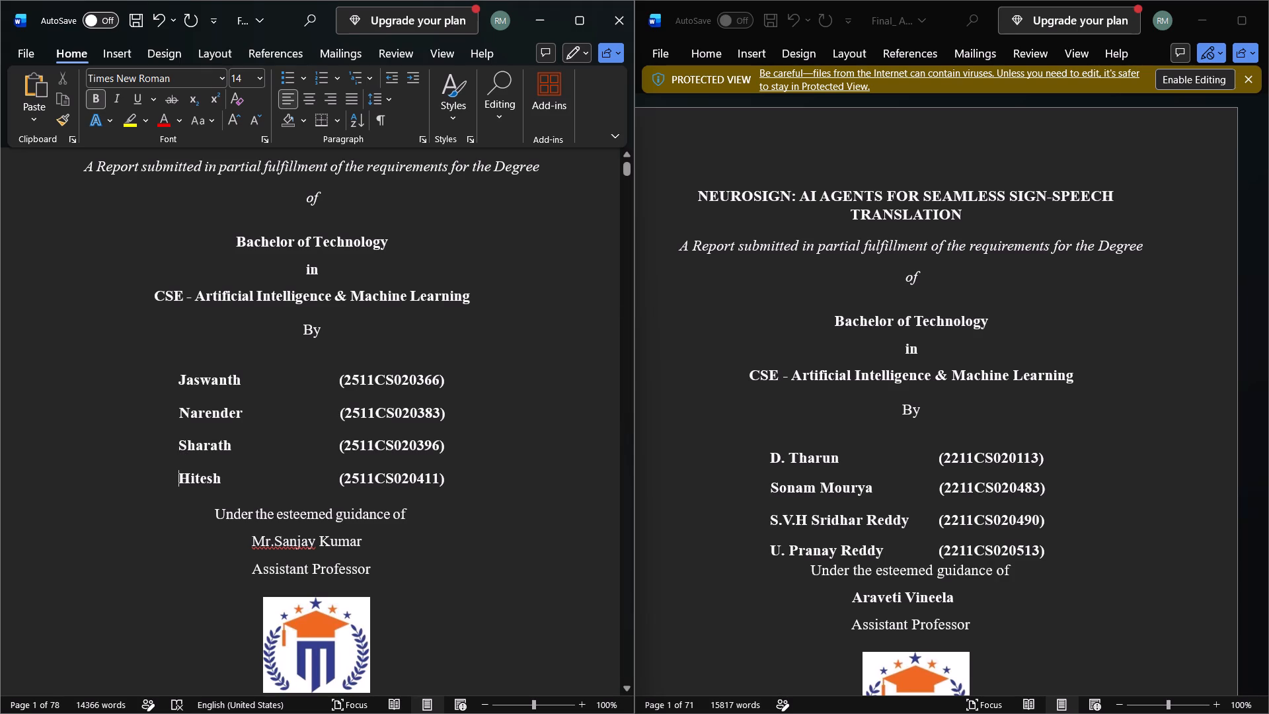
Indent each of the four student names on the cover page by one more space.
left_click(180, 376)
key("space")
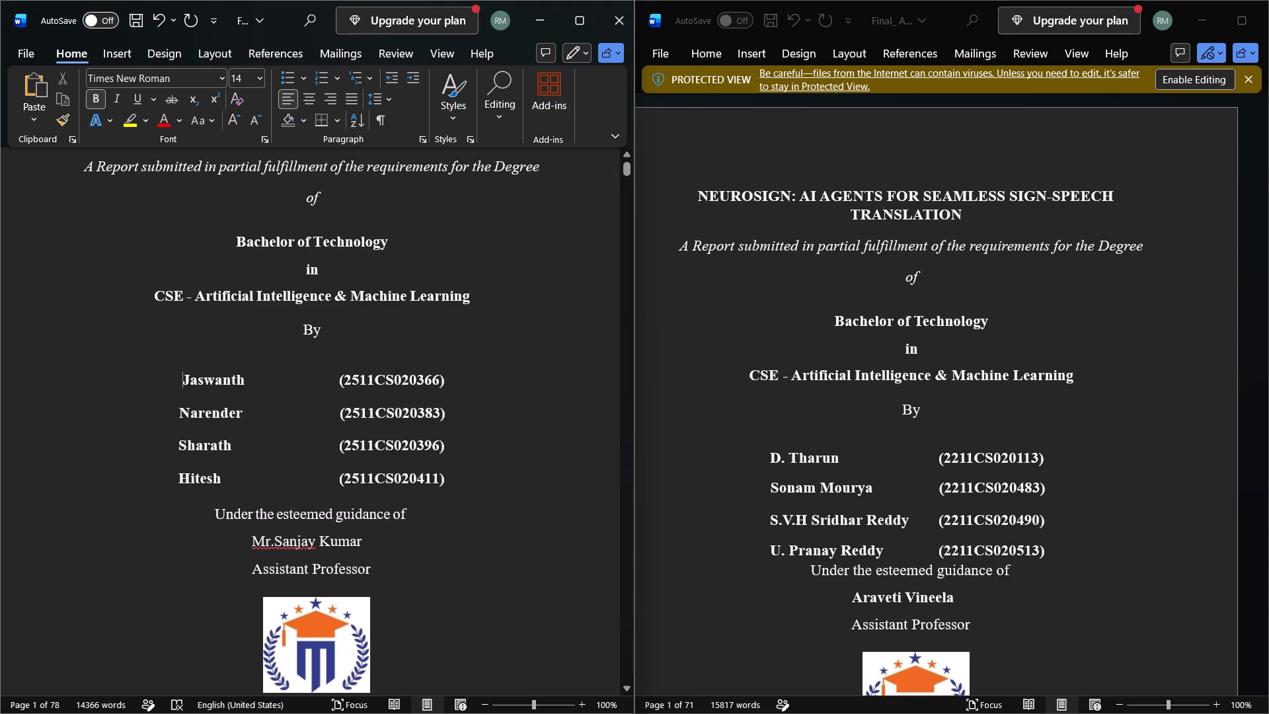
left_click(176, 407)
key("space")
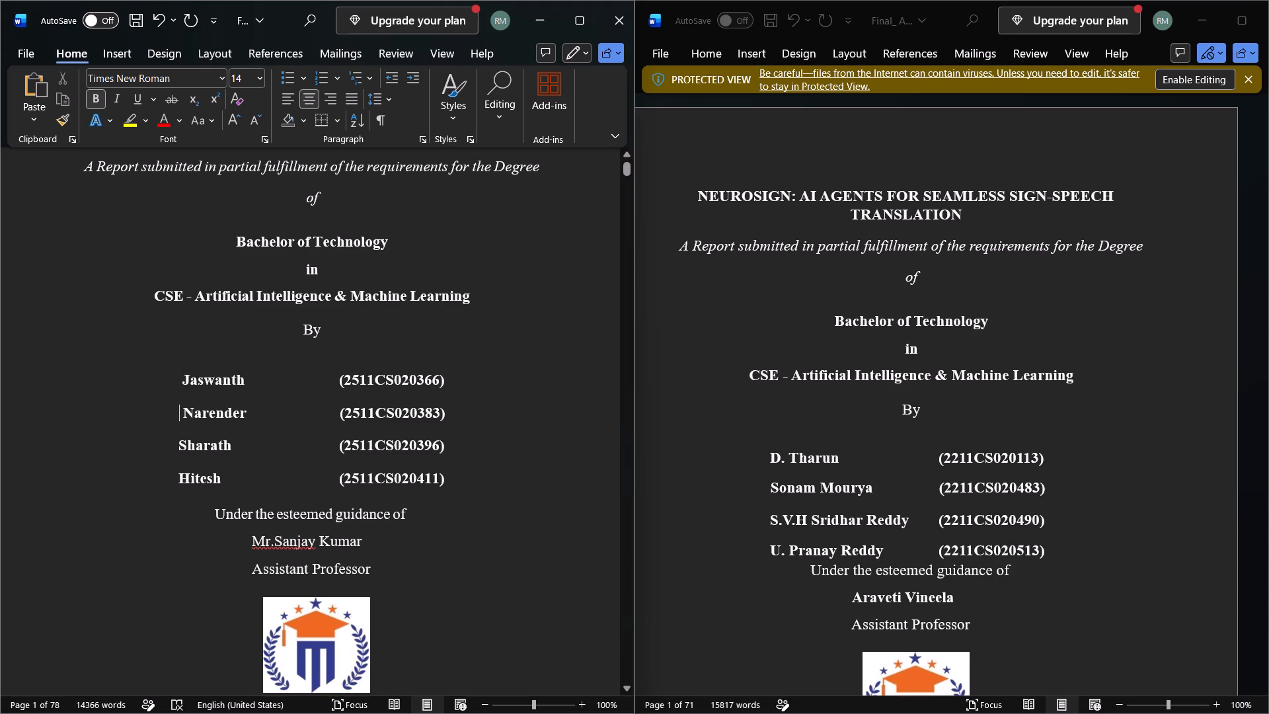
left_click(178, 442)
key("space")
left_click(180, 475)
key("space")
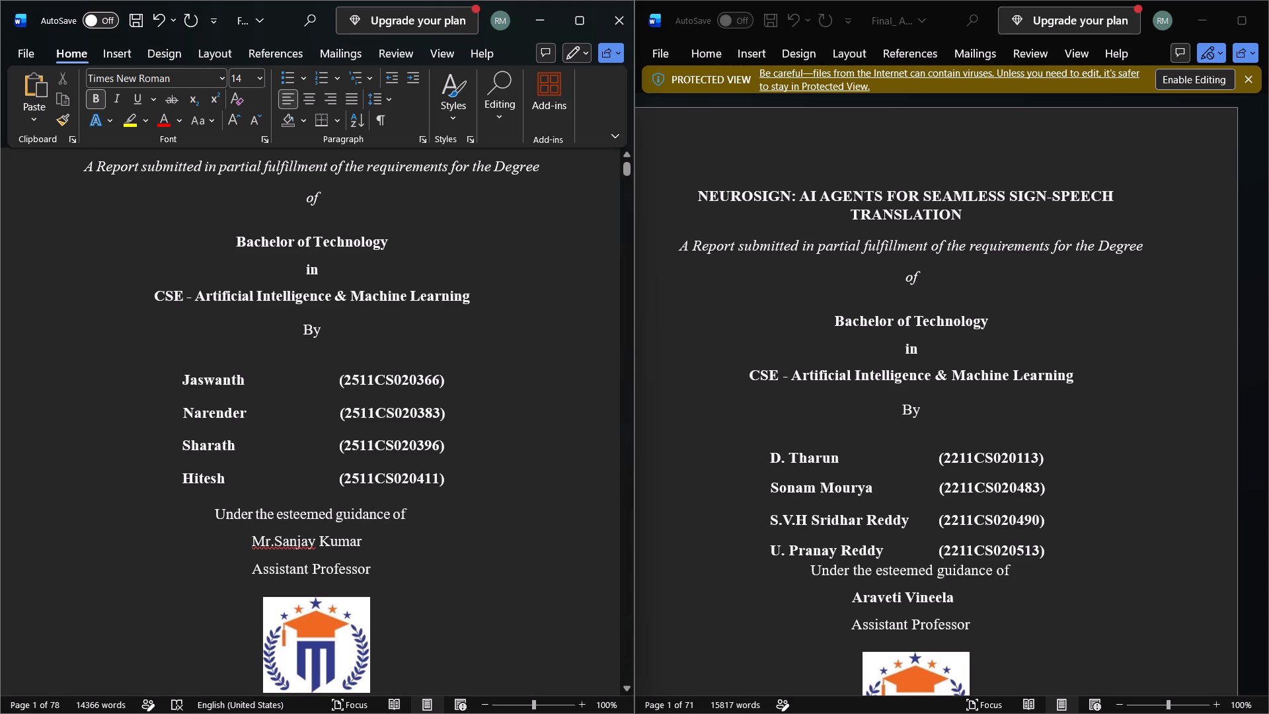
Place the insertion point directly before the first student's name on the cover page.
left_click(185, 380)
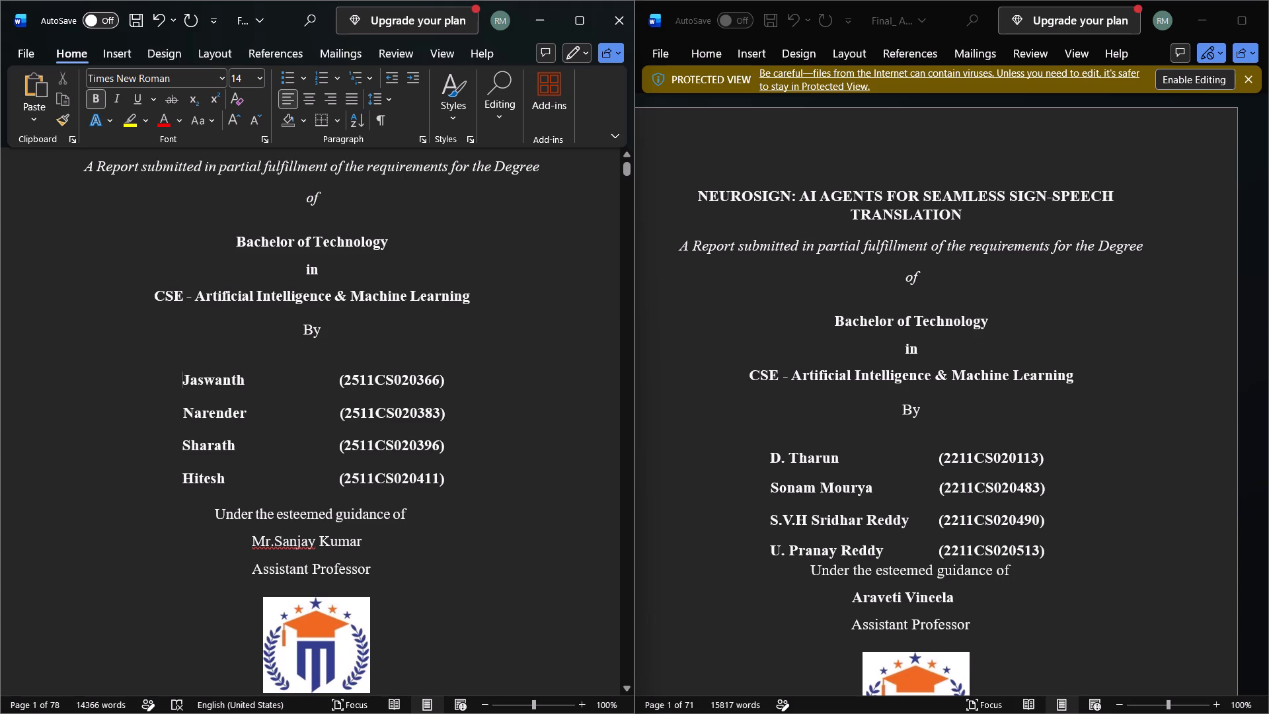
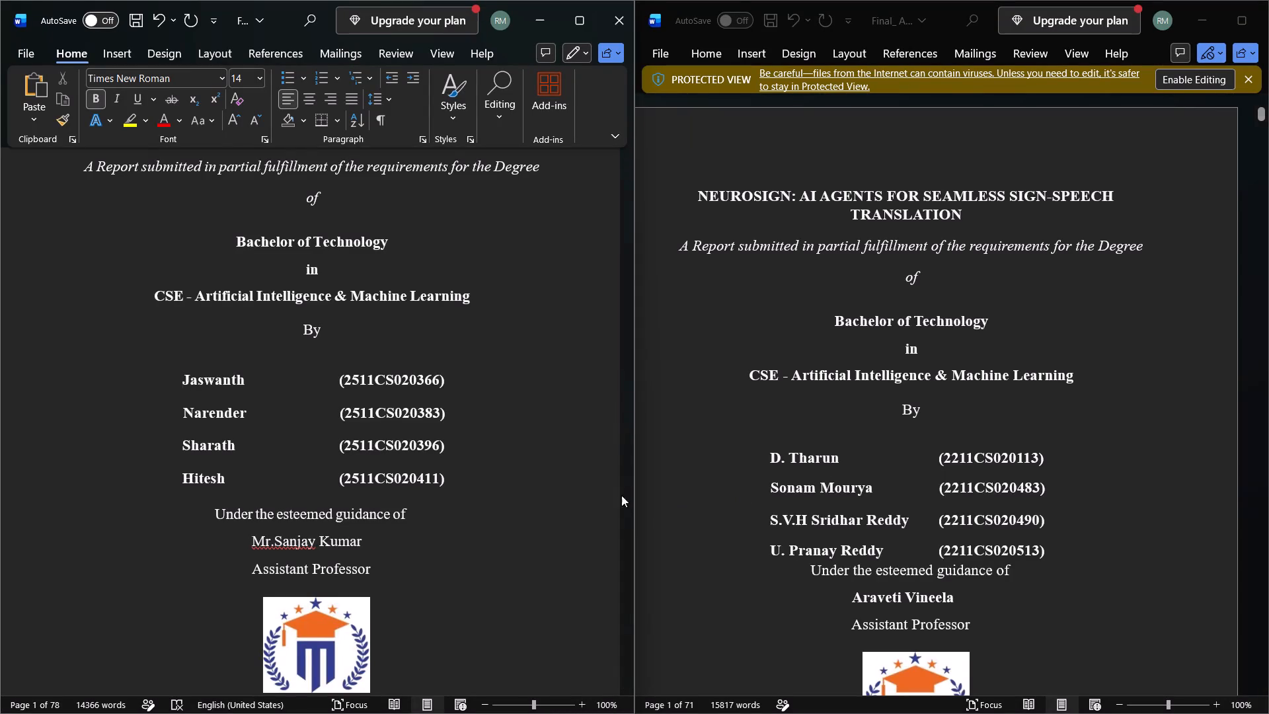
Compare the cover page and inner title page of the Movie Time report with those of the NeuroSign report.
scroll(529, 472, "up", 2)
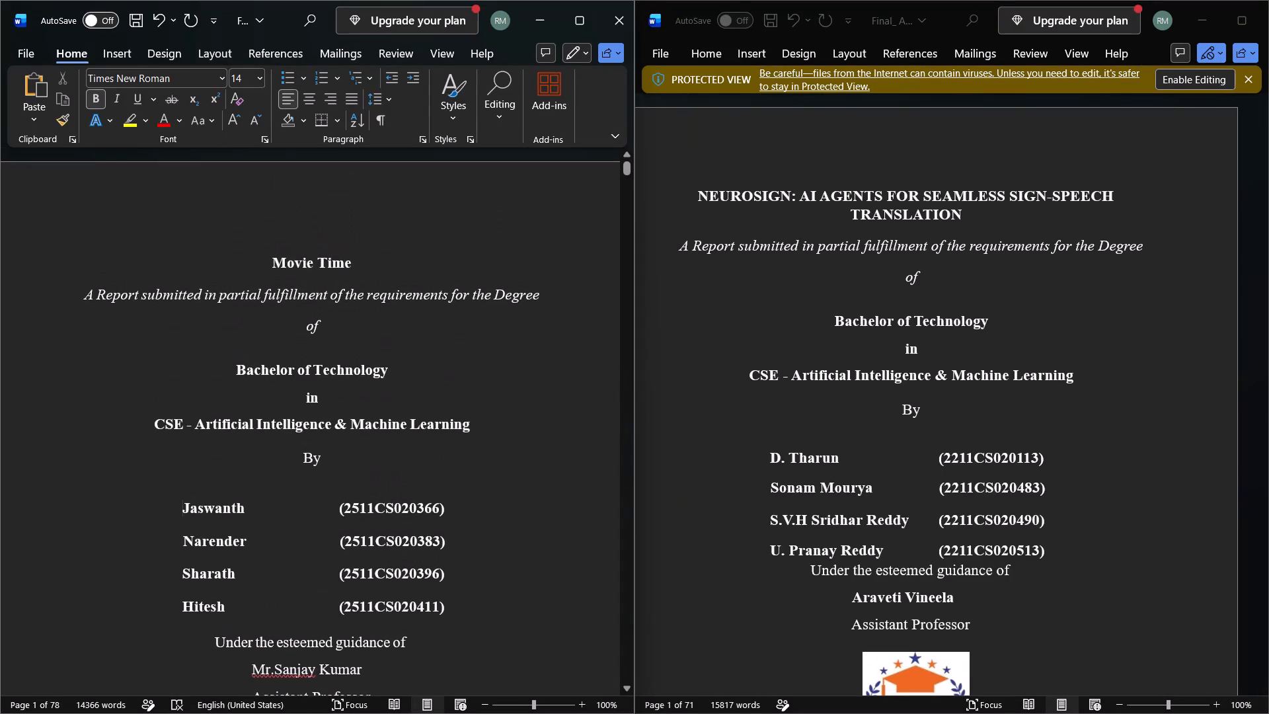
scroll(529, 472, "down", 1)
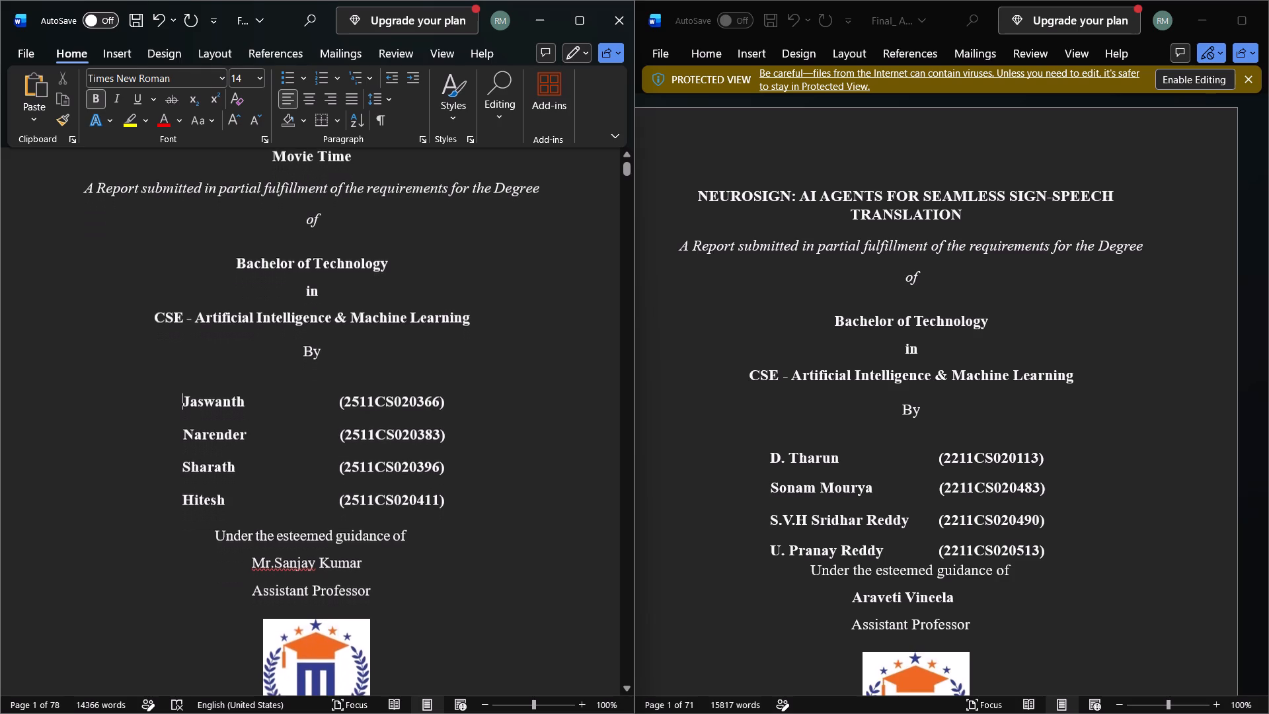
scroll(492, 480, "down", 2)
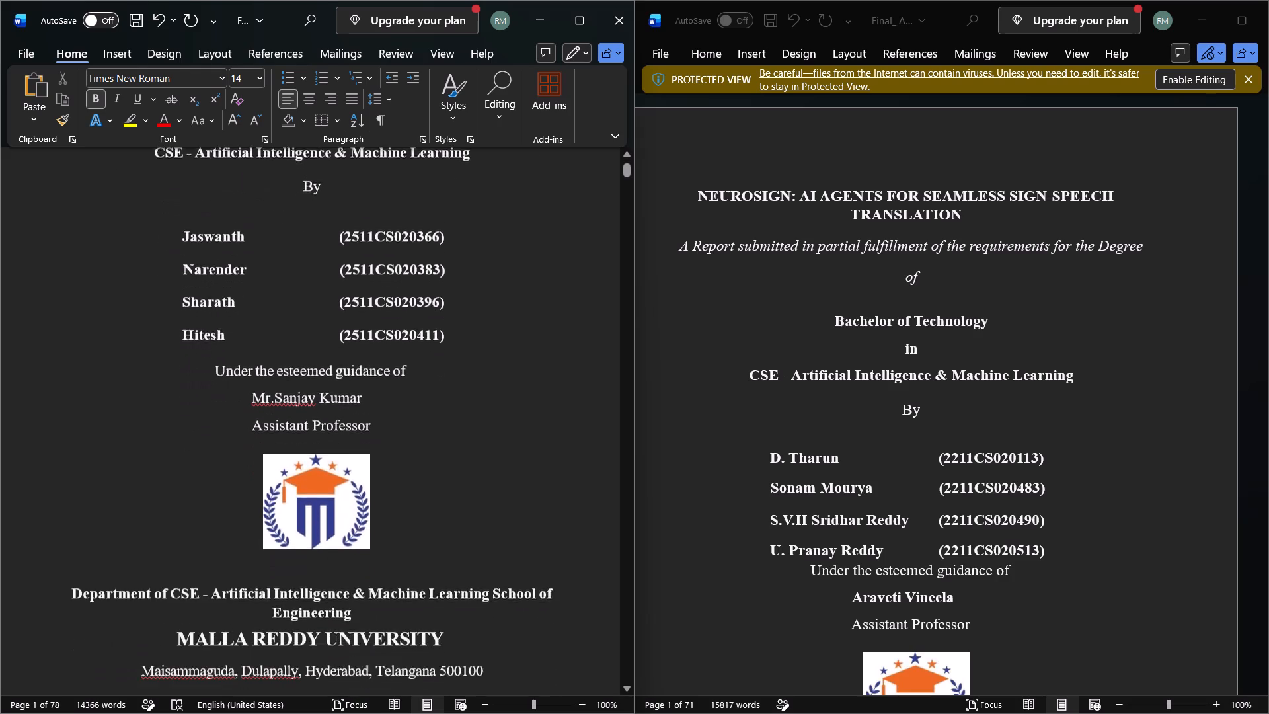
scroll(492, 480, "down", 1)
scroll(1052, 510, "down", 1)
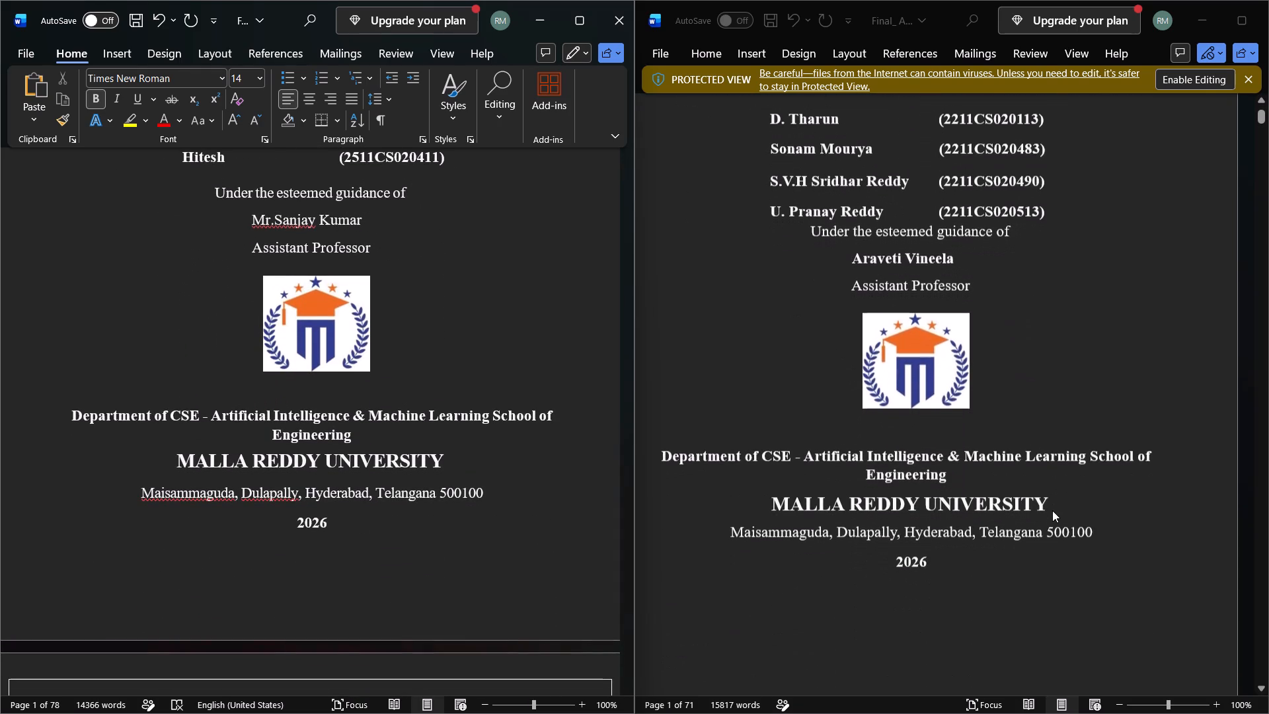
scroll(589, 496, "down", 2)
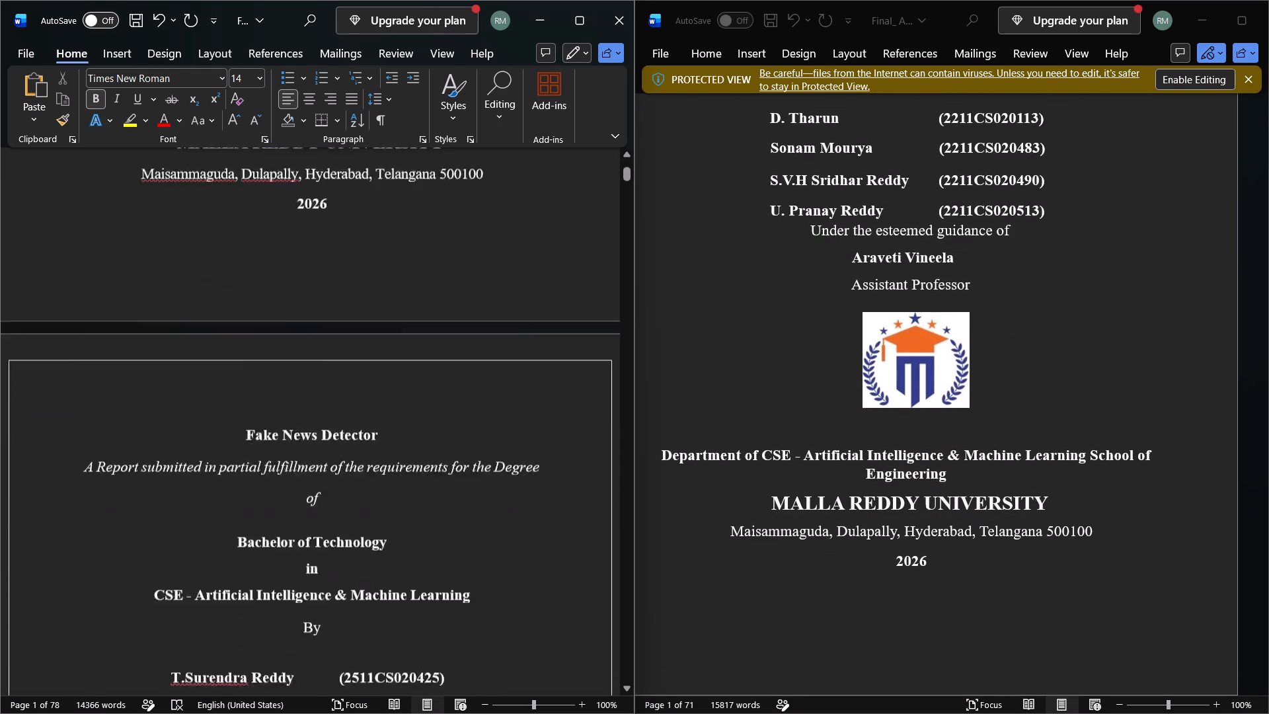
scroll(589, 496, "down", 1)
scroll(862, 513, "down", 2)
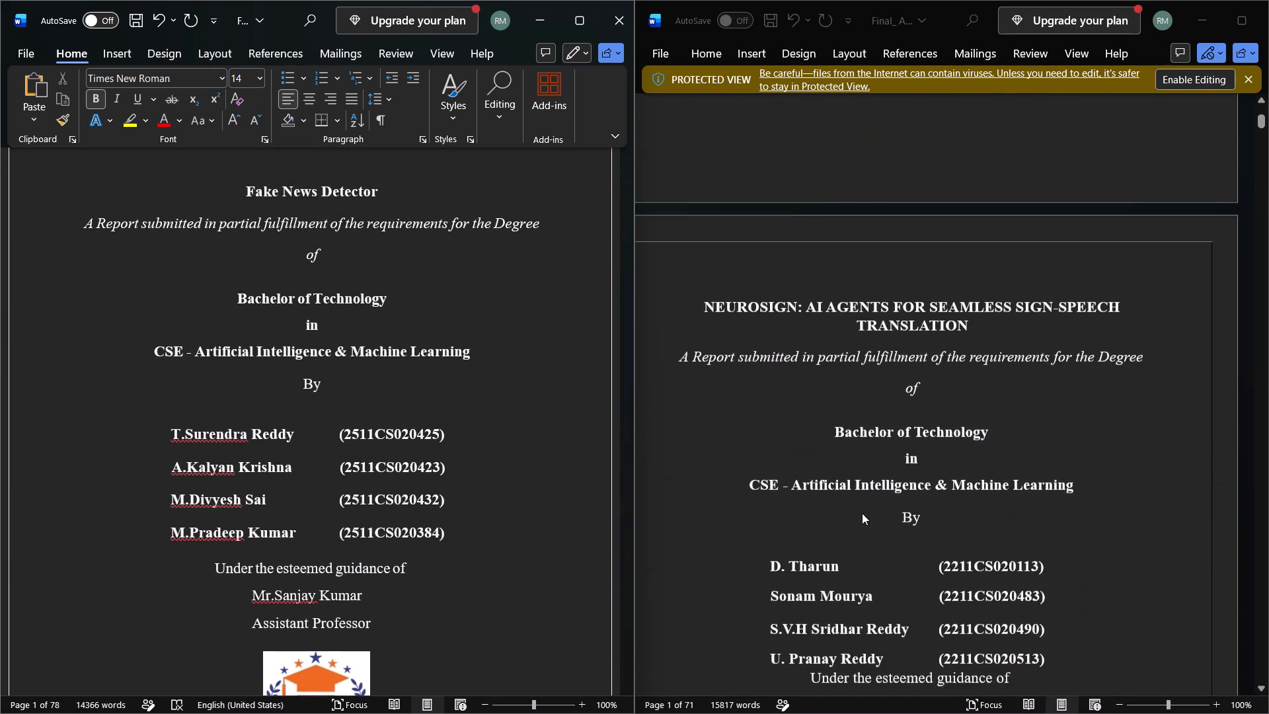
scroll(862, 513, "down", 1)
scroll(578, 486, "up", 1)
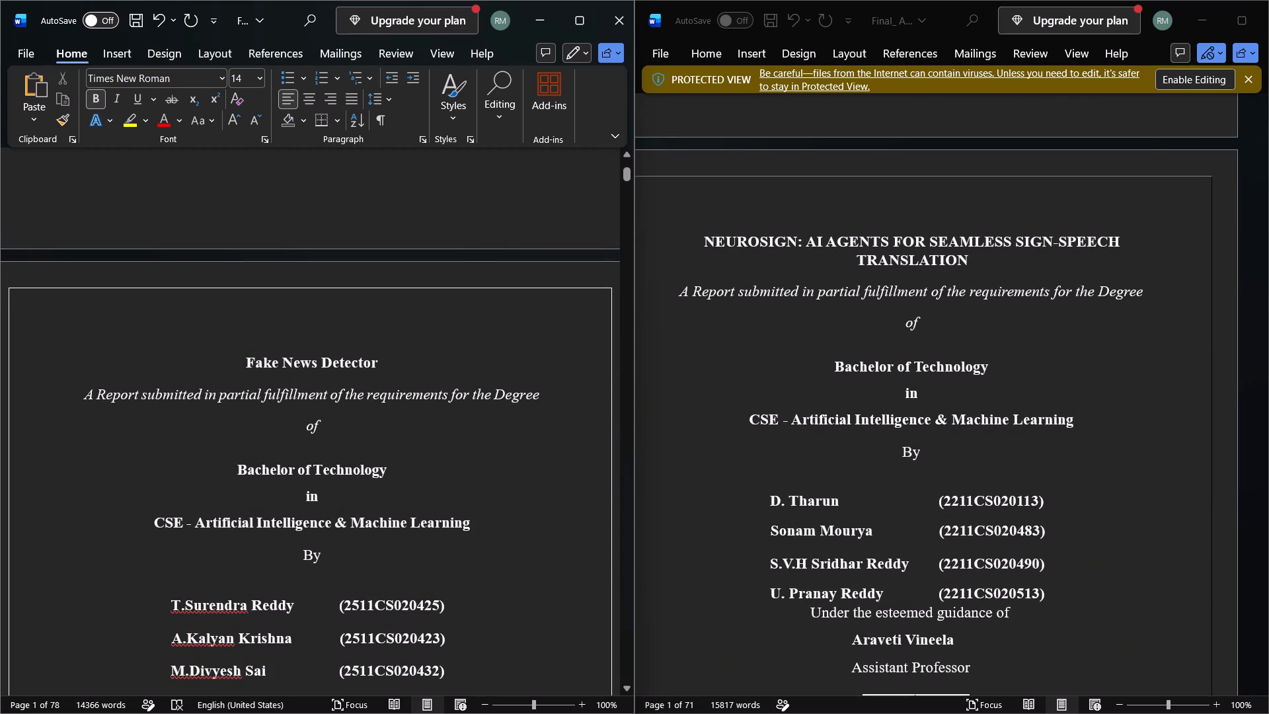
scroll(429, 444, "down", 2)
scroll(429, 444, "up", 4)
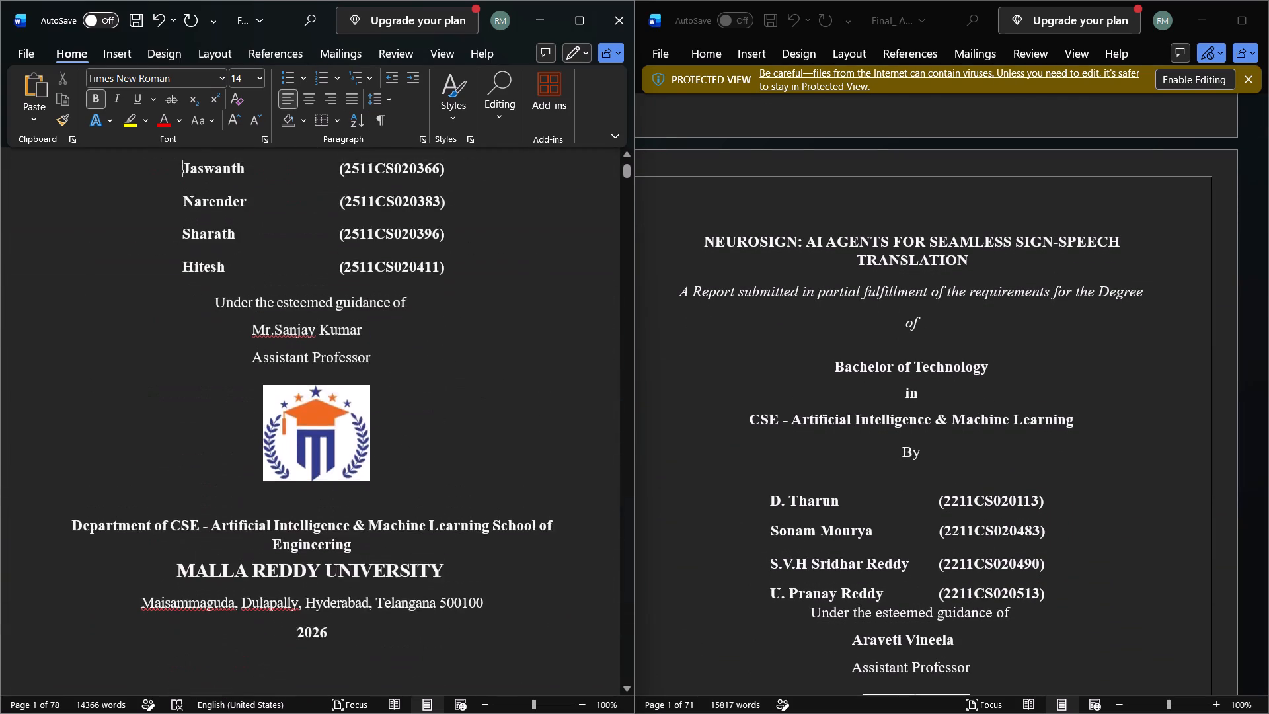
scroll(429, 444, "down", 6)
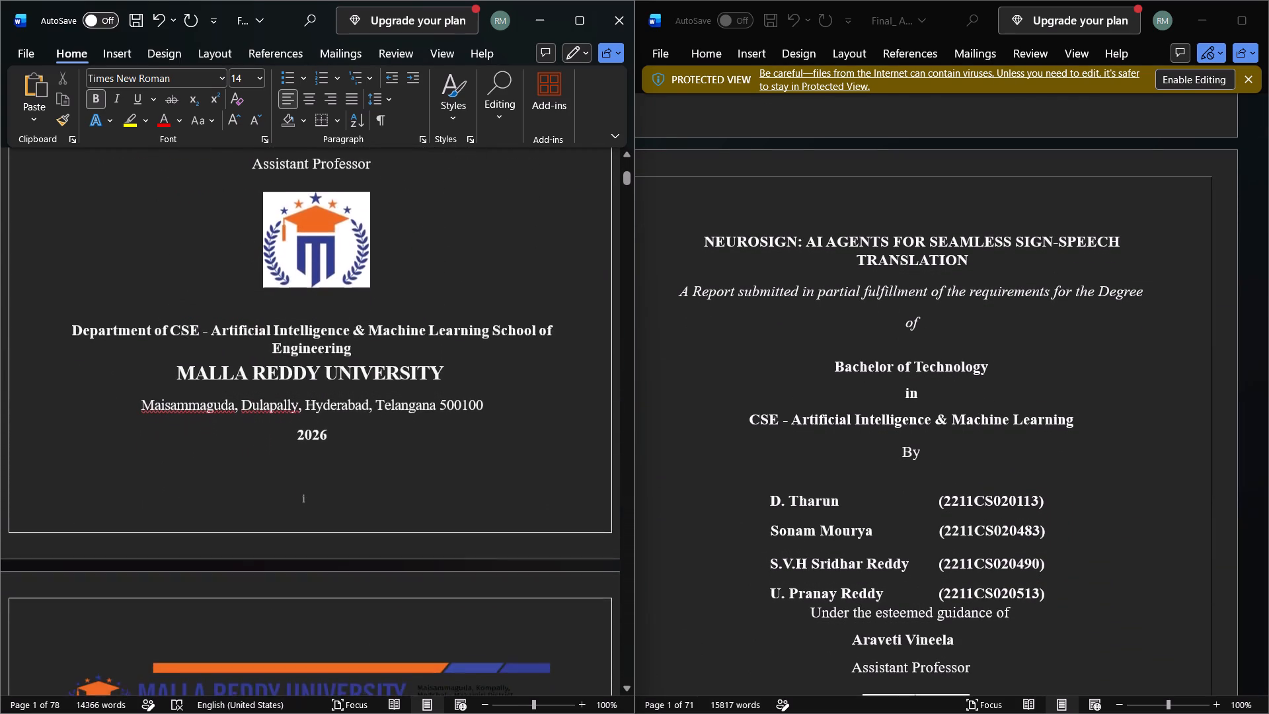
scroll(429, 444, "down", 1)
scroll(429, 444, "up", 3)
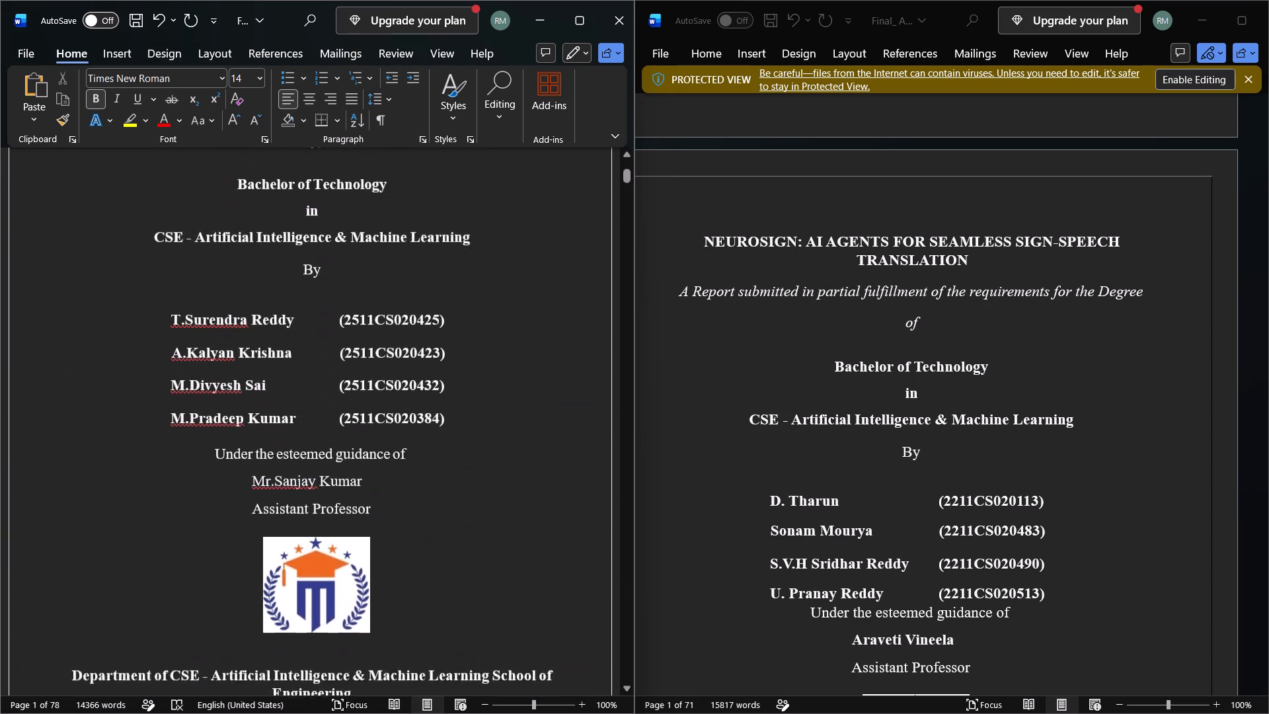
scroll(429, 444, "up", 2)
Examine the cover page, inner title page and start of the certificate page in the NeuroSign report.
scroll(862, 459, "up", 5)
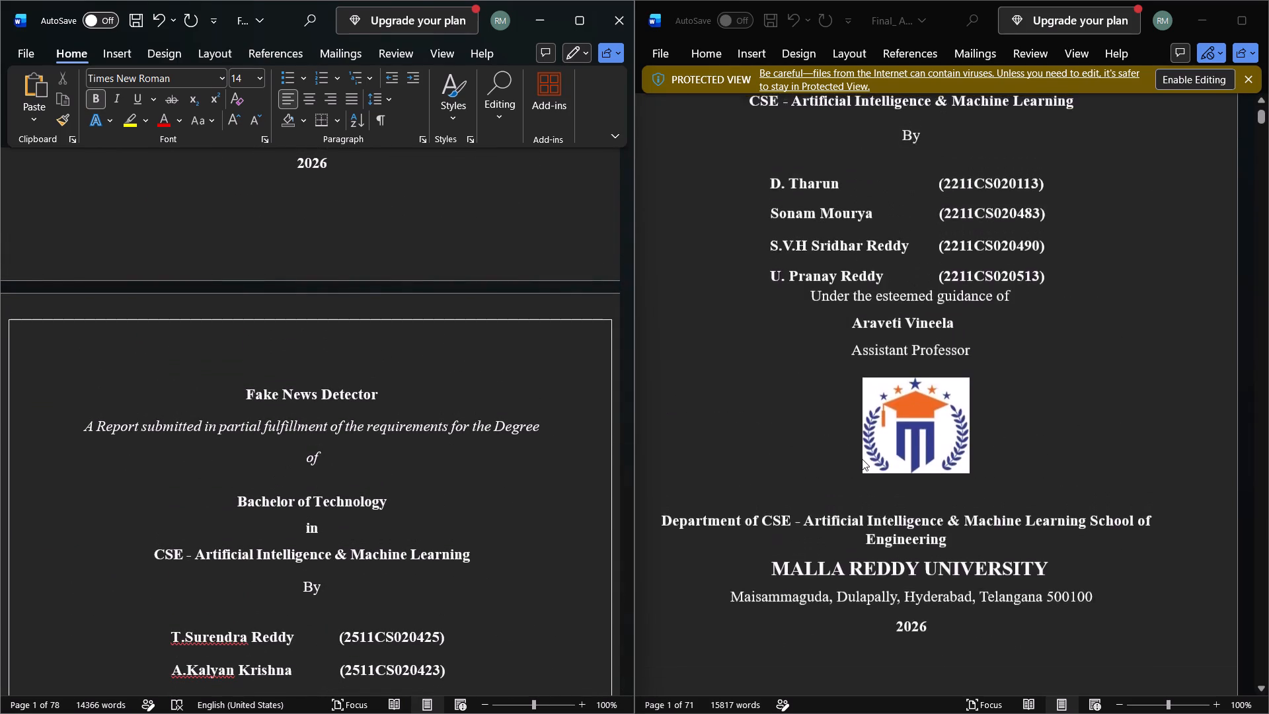
scroll(862, 459, "up", 3)
scroll(862, 459, "down", 2)
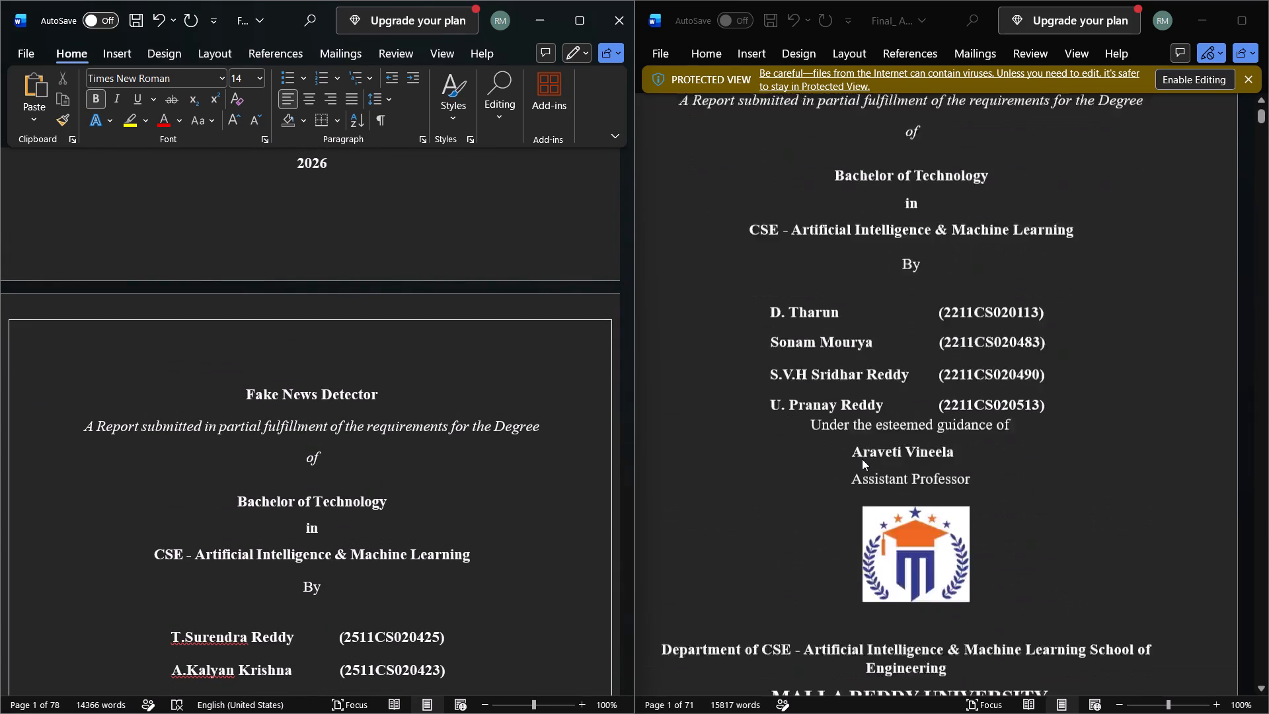
scroll(862, 459, "down", 4)
scroll(866, 481, "up", 5)
scroll(866, 481, "down", 1)
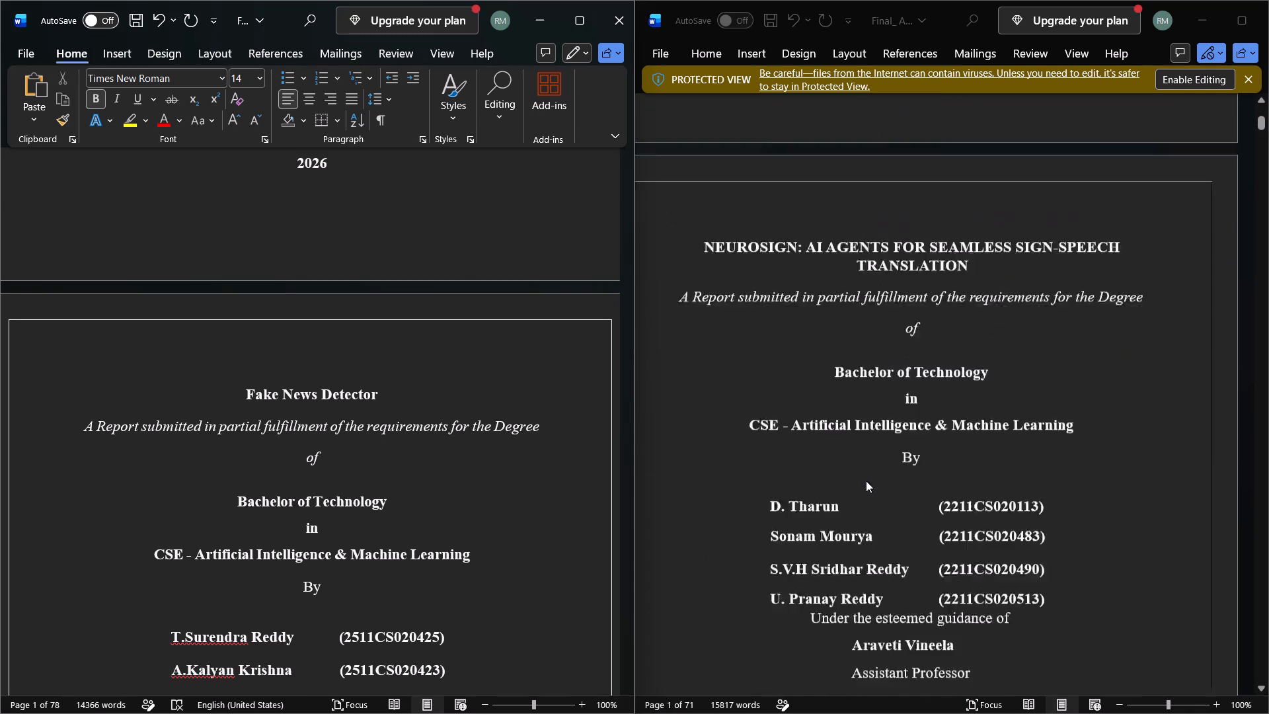
scroll(866, 481, "down", 1)
scroll(866, 481, "up", 2)
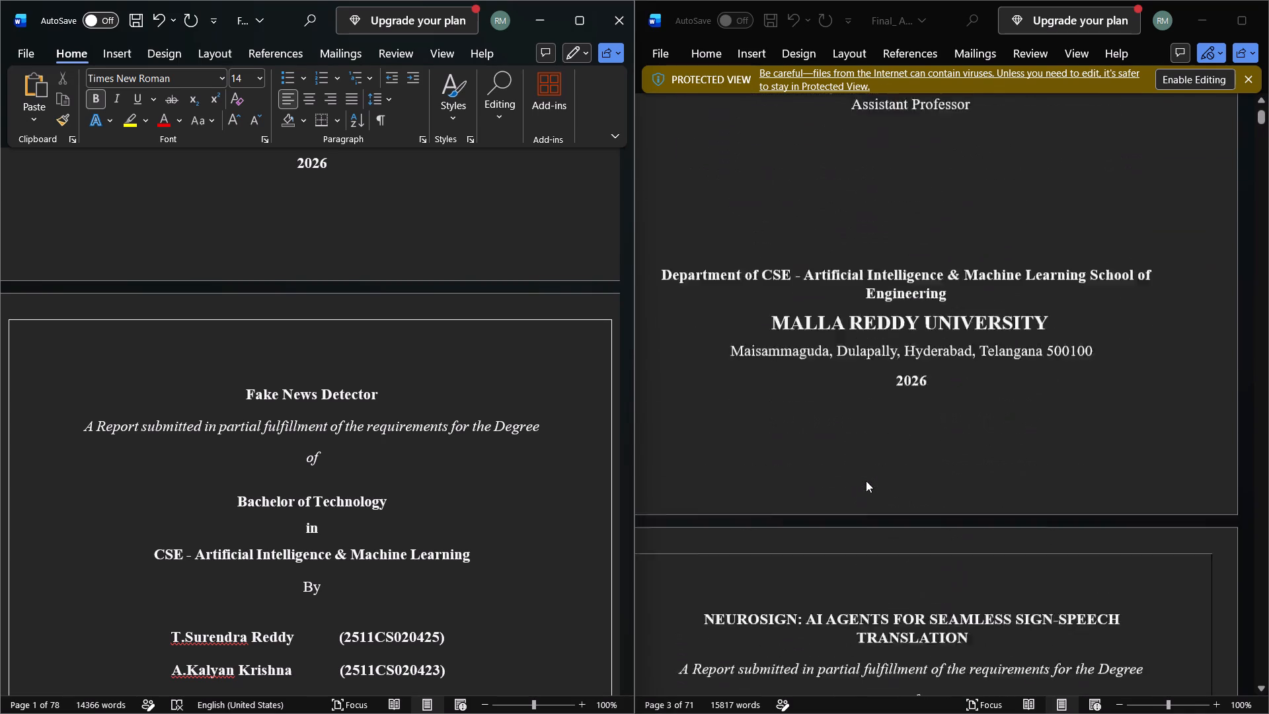
scroll(866, 481, "down", 2)
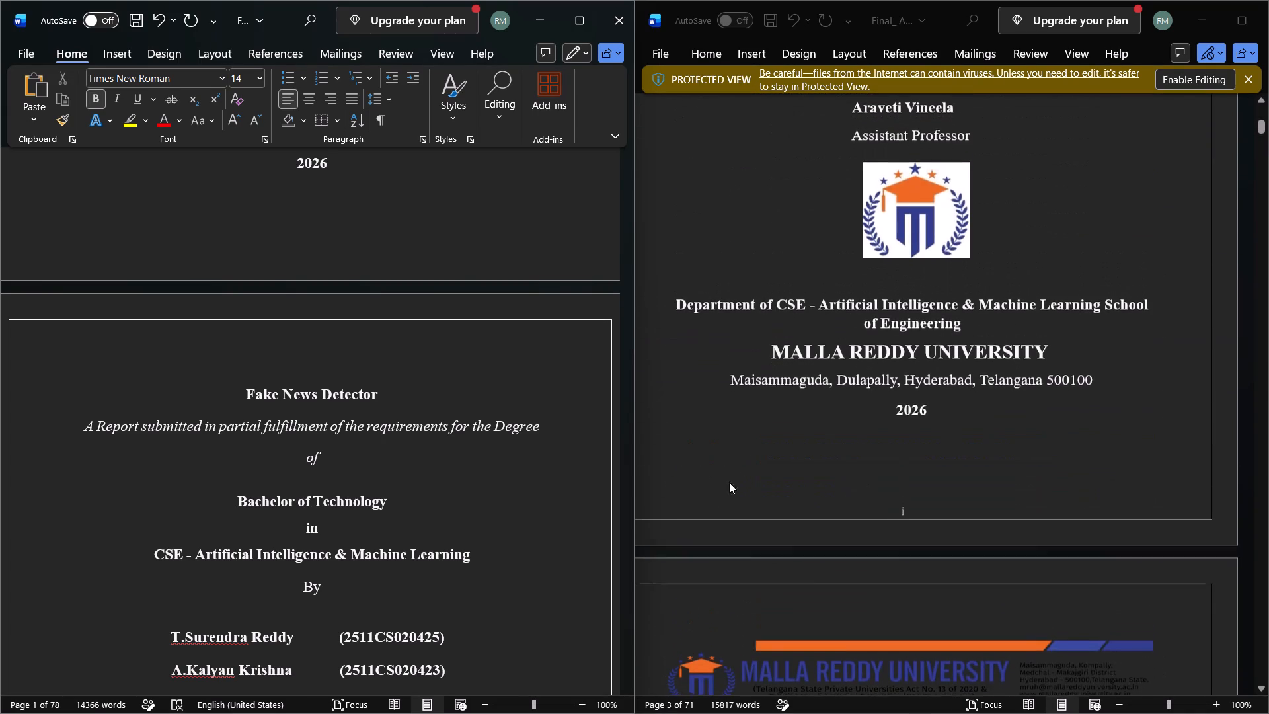
scroll(600, 483, "up", 1)
Review the Movie Time report's front pages, from the cover to the declaration, for old project titles and student details.
scroll(600, 483, "up", 3)
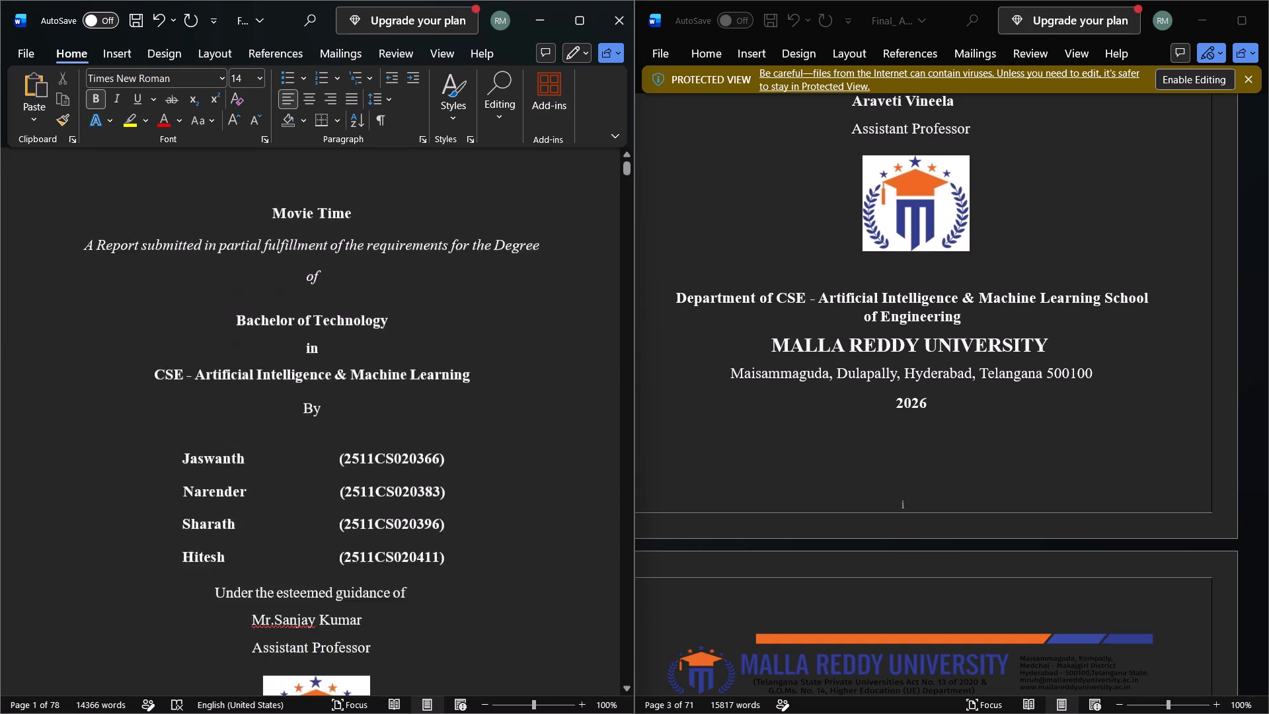
scroll(600, 483, "up", 1)
scroll(600, 483, "down", 6)
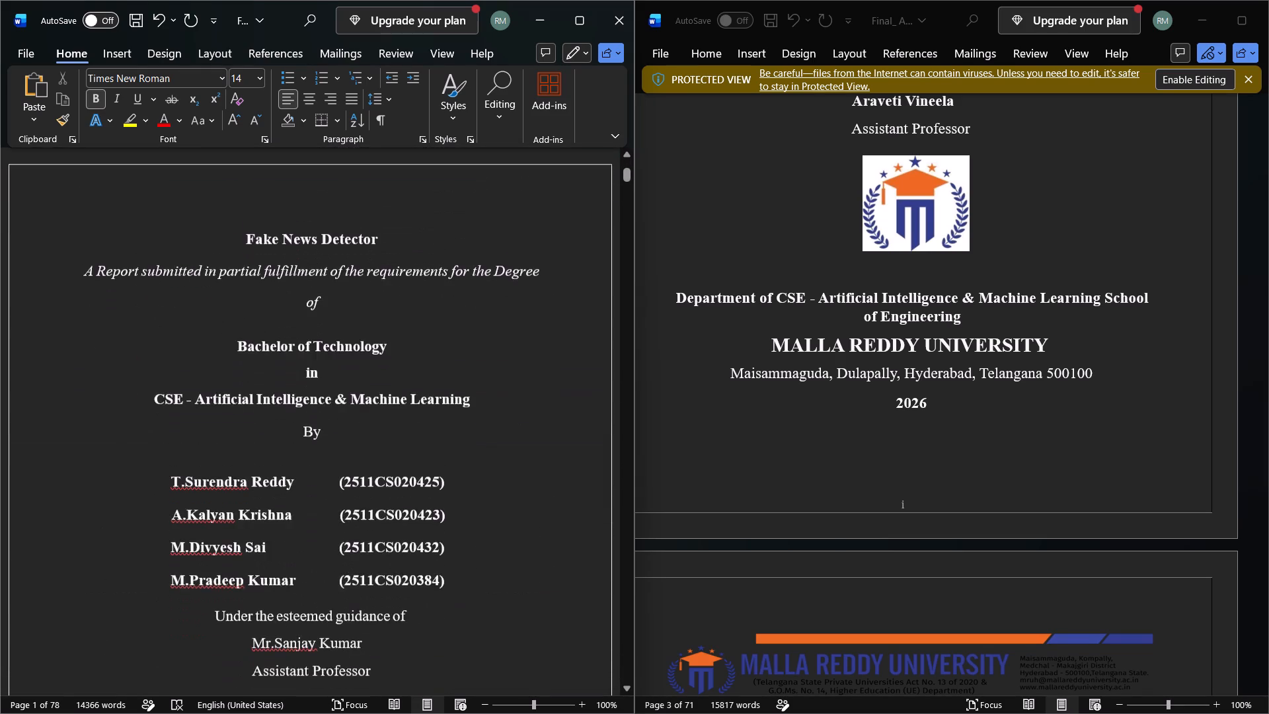
scroll(600, 483, "up", 6)
scroll(600, 483, "down", 4)
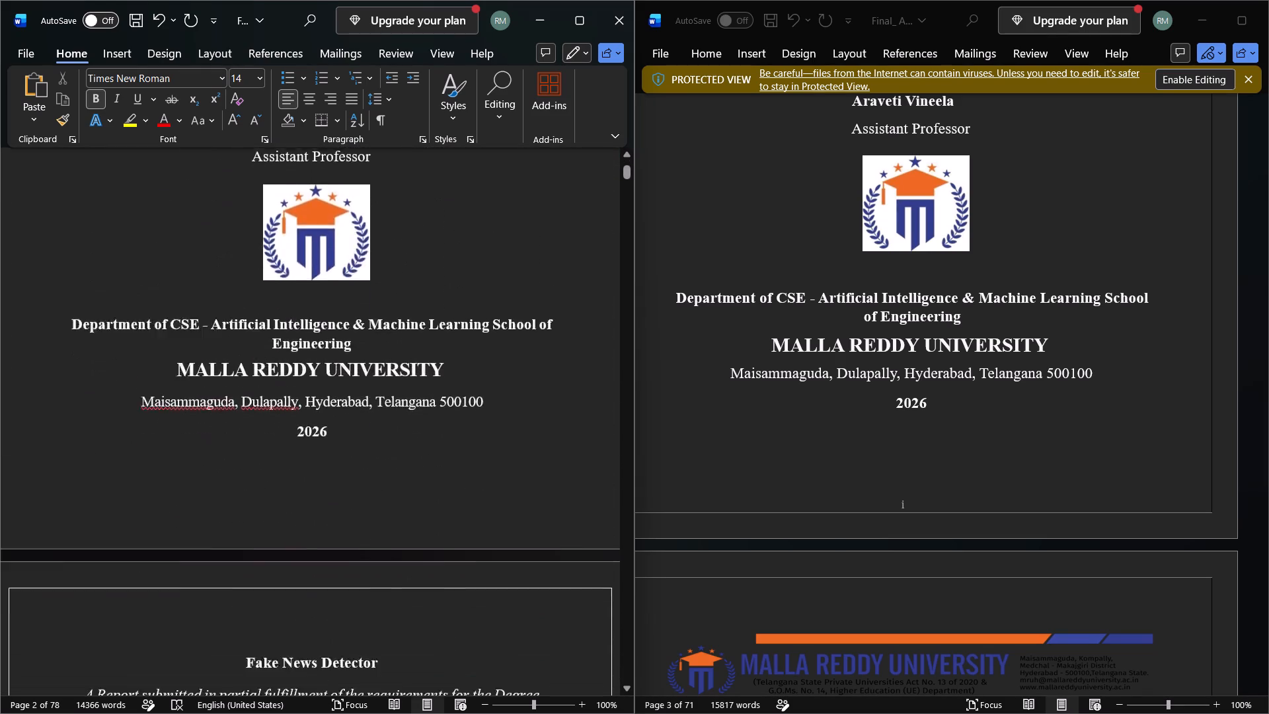
scroll(600, 483, "down", 2)
scroll(600, 483, "up", 5)
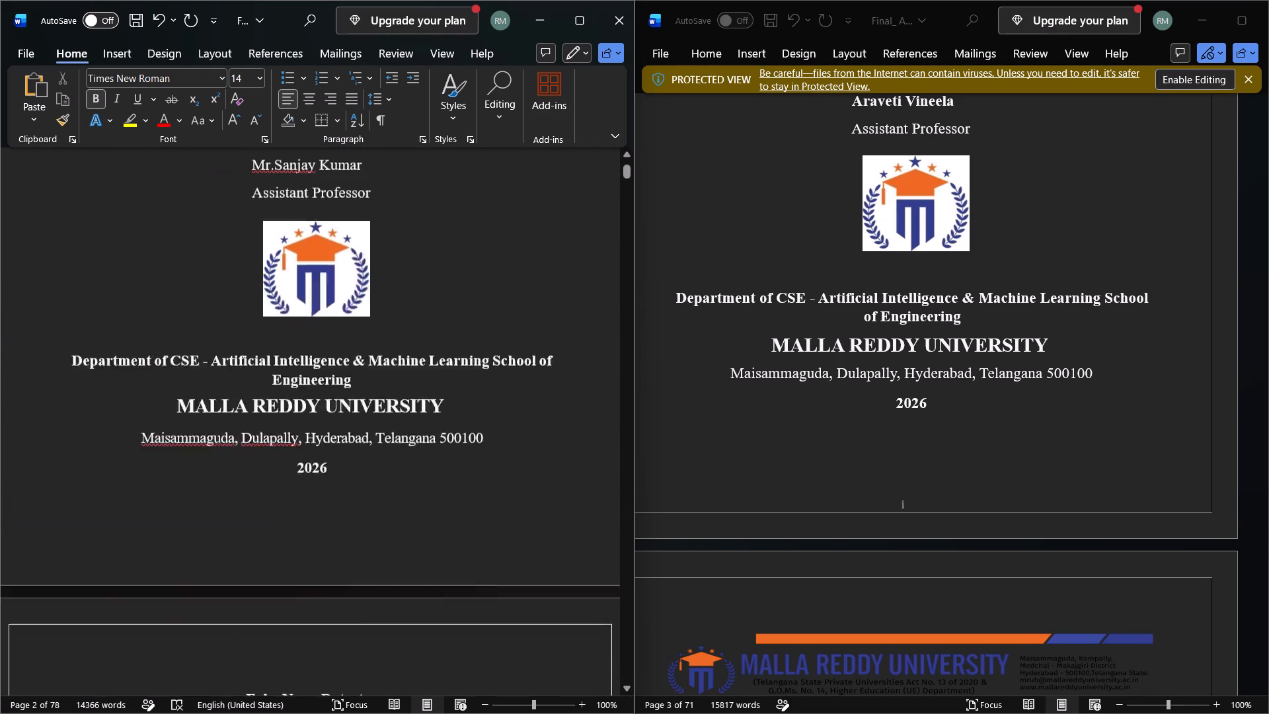
scroll(600, 483, "up", 1)
scroll(600, 483, "down", 8)
scroll(600, 483, "up", 1)
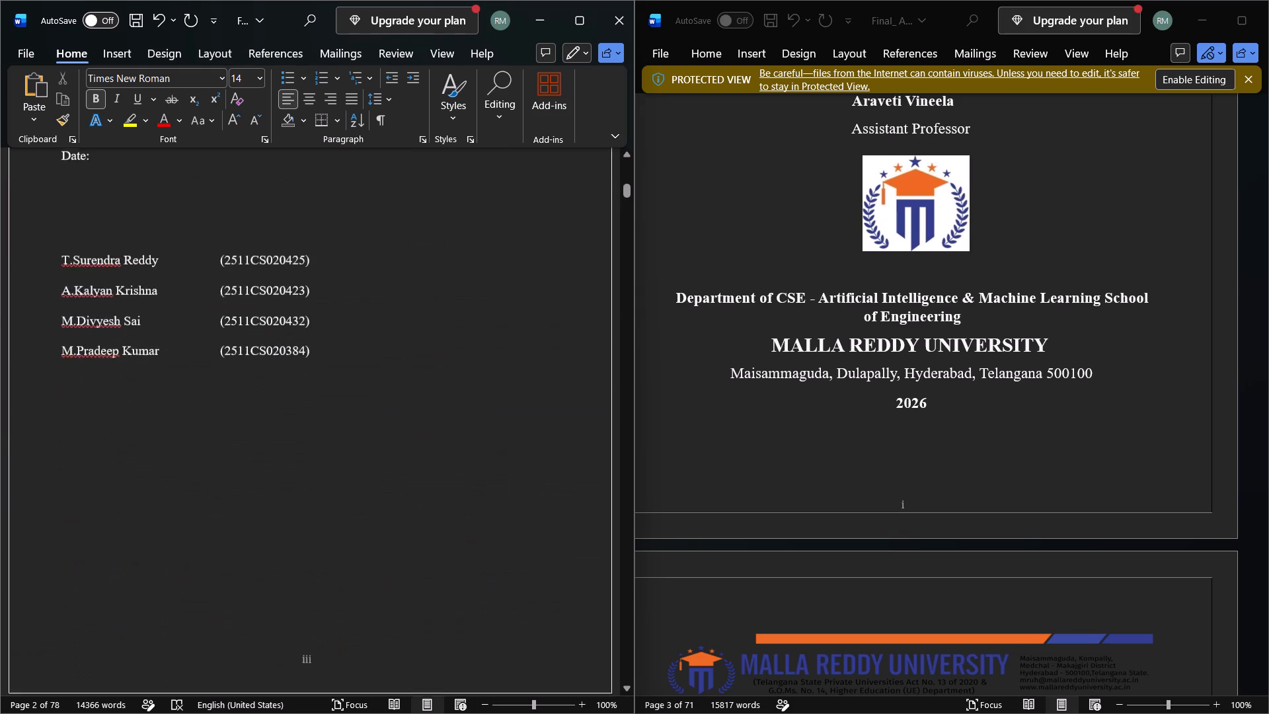
scroll(600, 483, "up", 1)
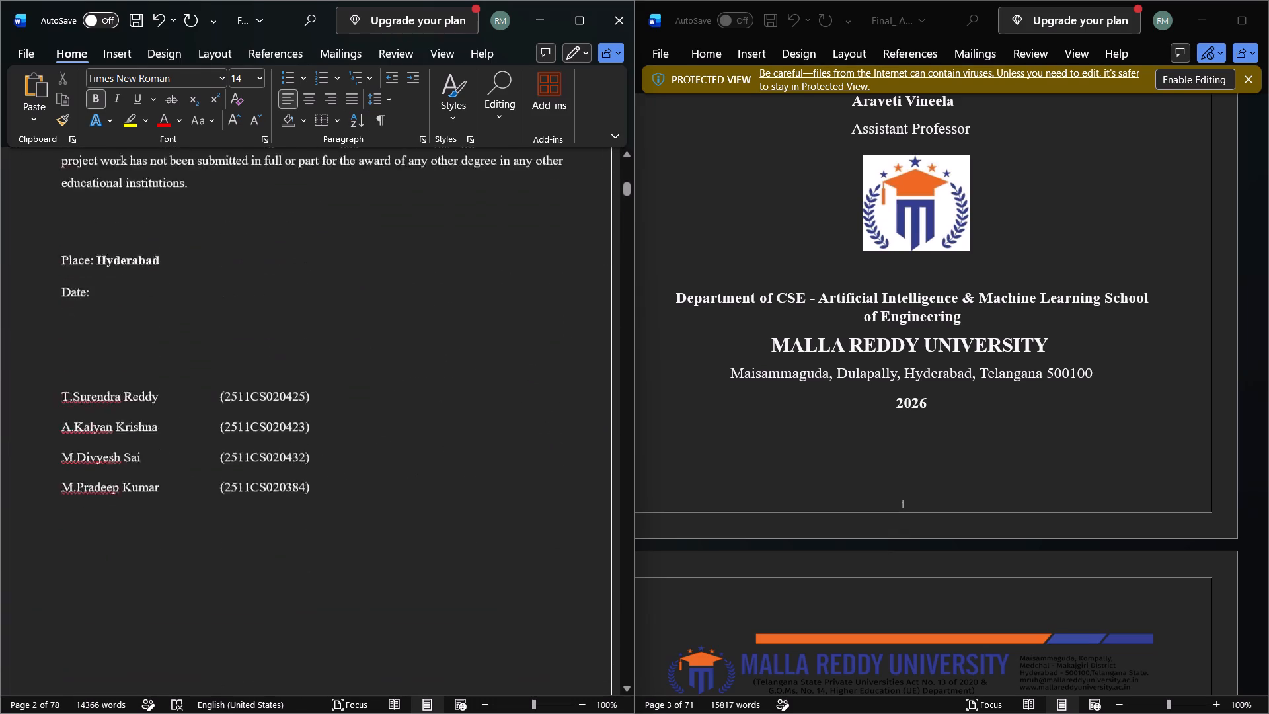
scroll(600, 483, "up", 4)
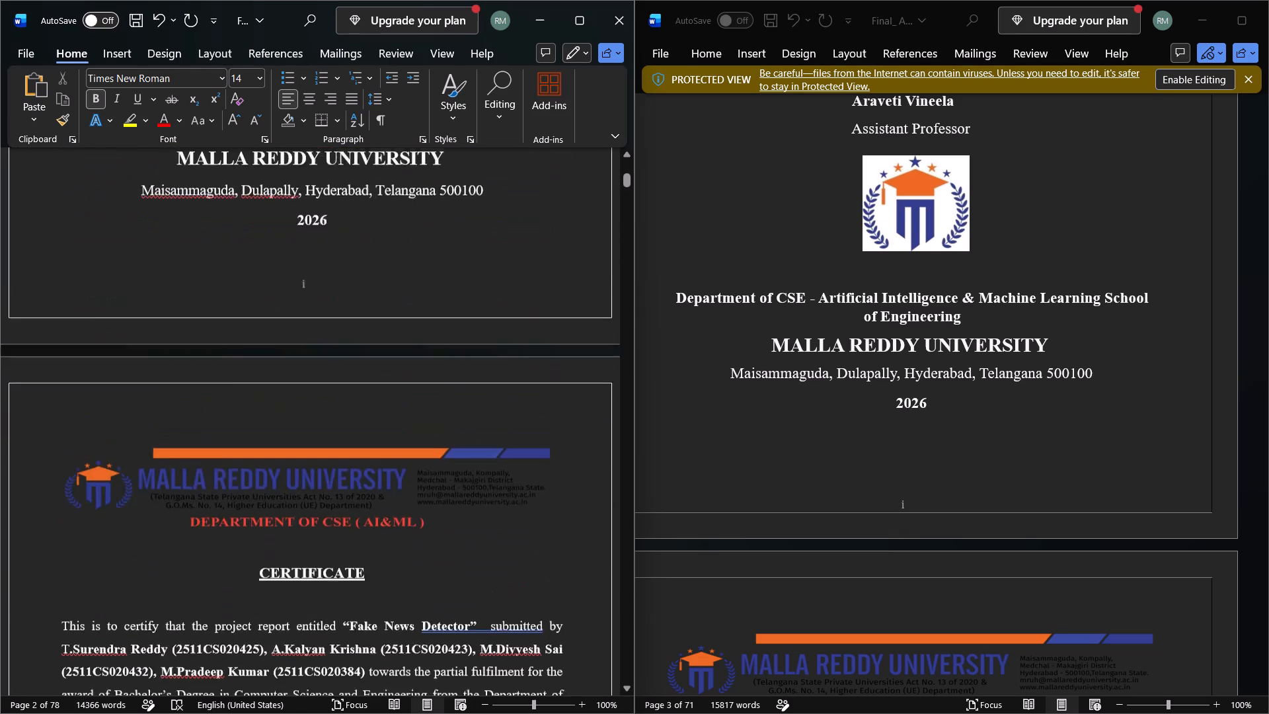
scroll(600, 483, "up", 5)
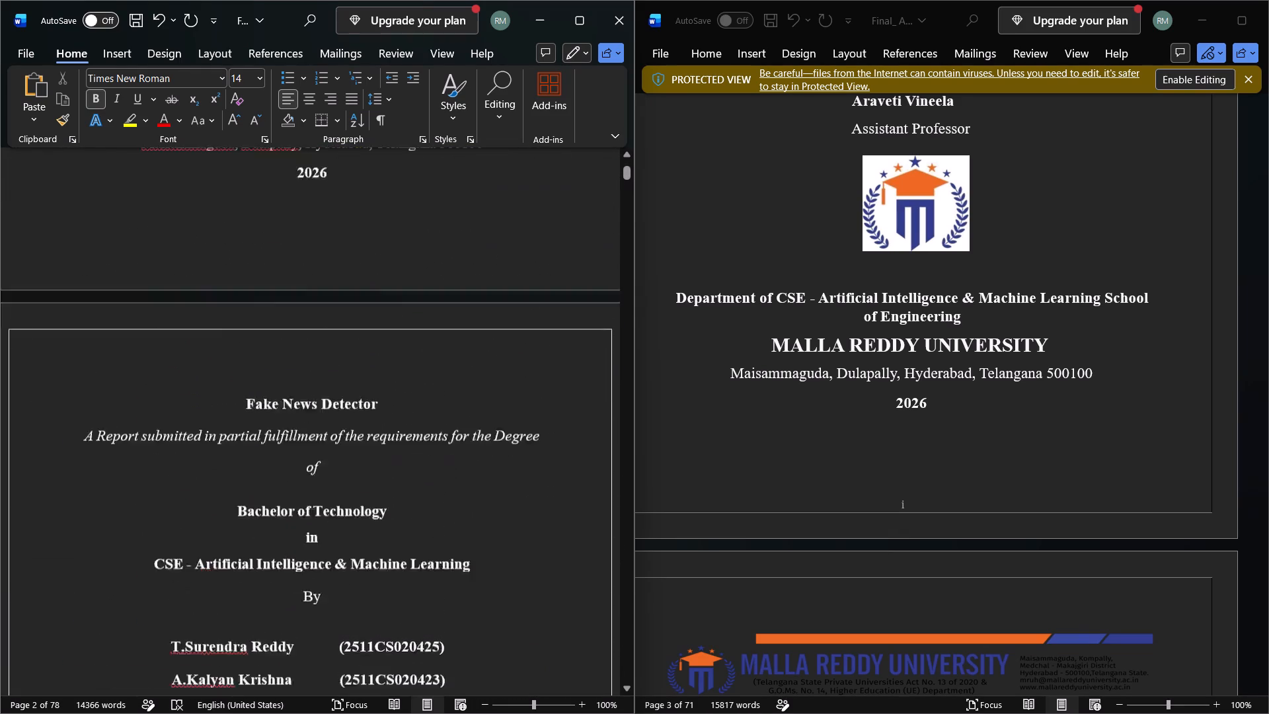
scroll(600, 483, "up", 3)
scroll(600, 483, "down", 2)
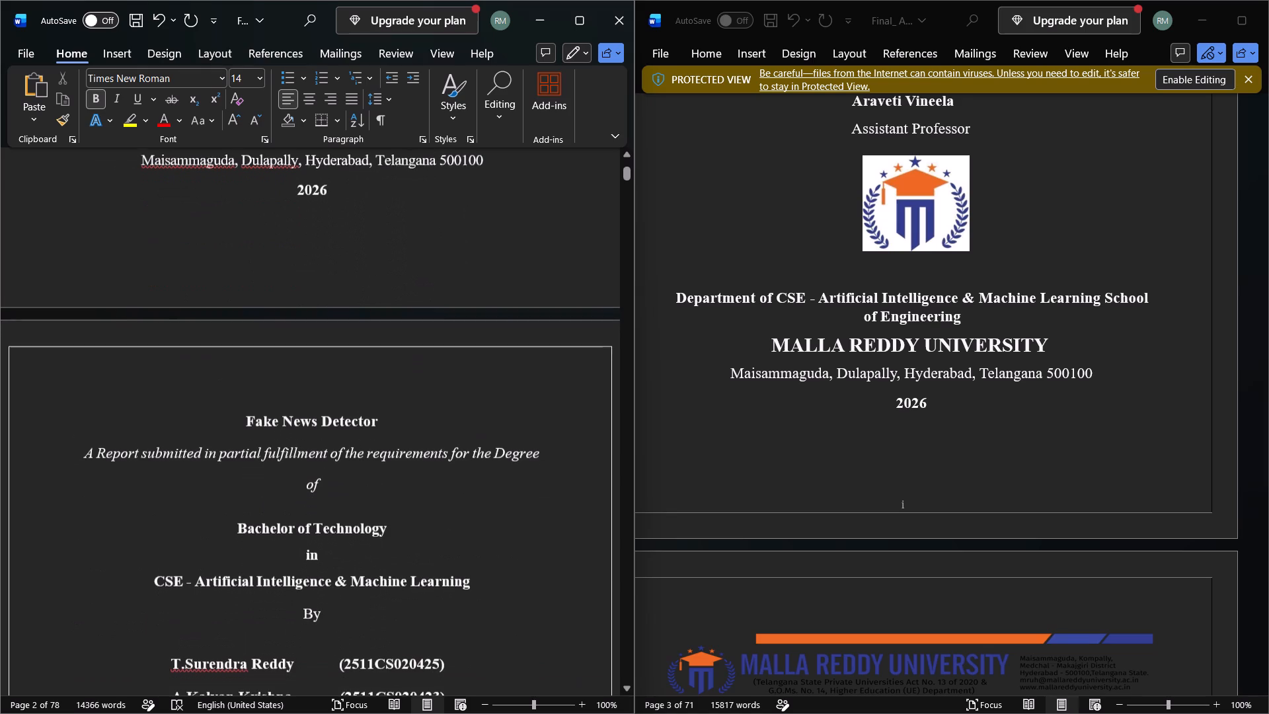
scroll(600, 483, "down", 2)
scroll(461, 539, "down", 2)
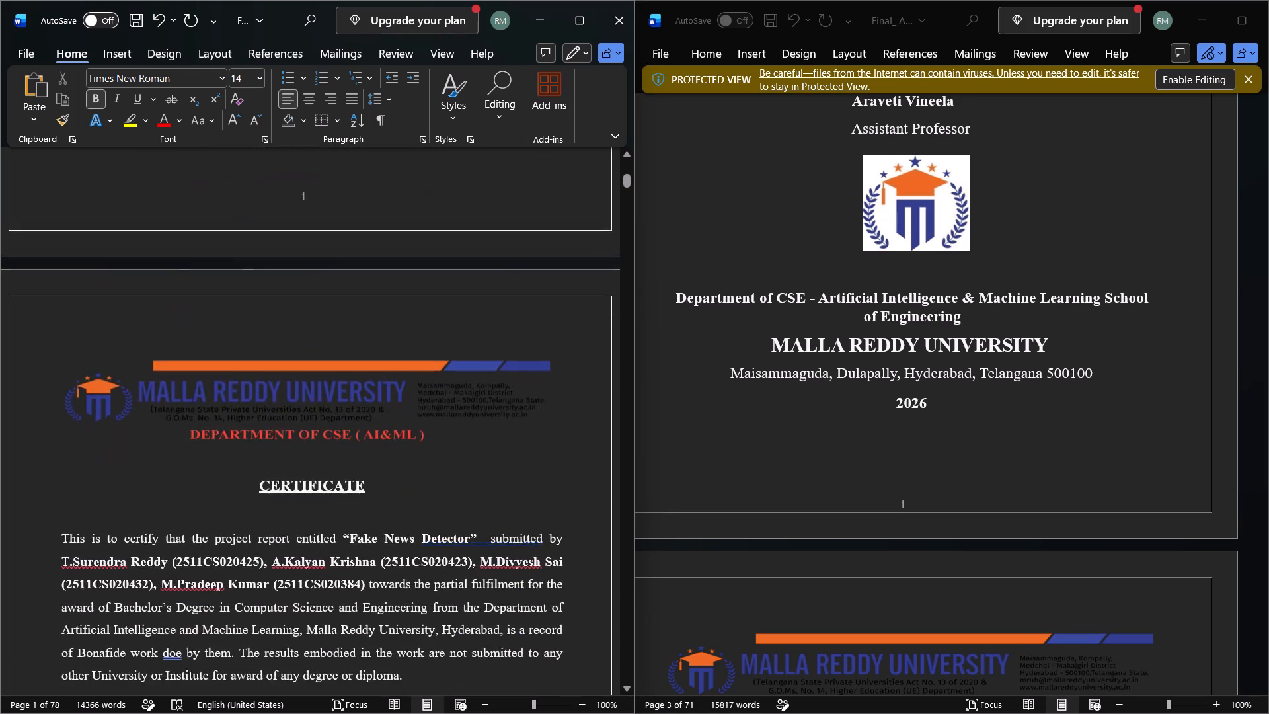
scroll(461, 539, "down", 1)
scroll(461, 539, "up", 9)
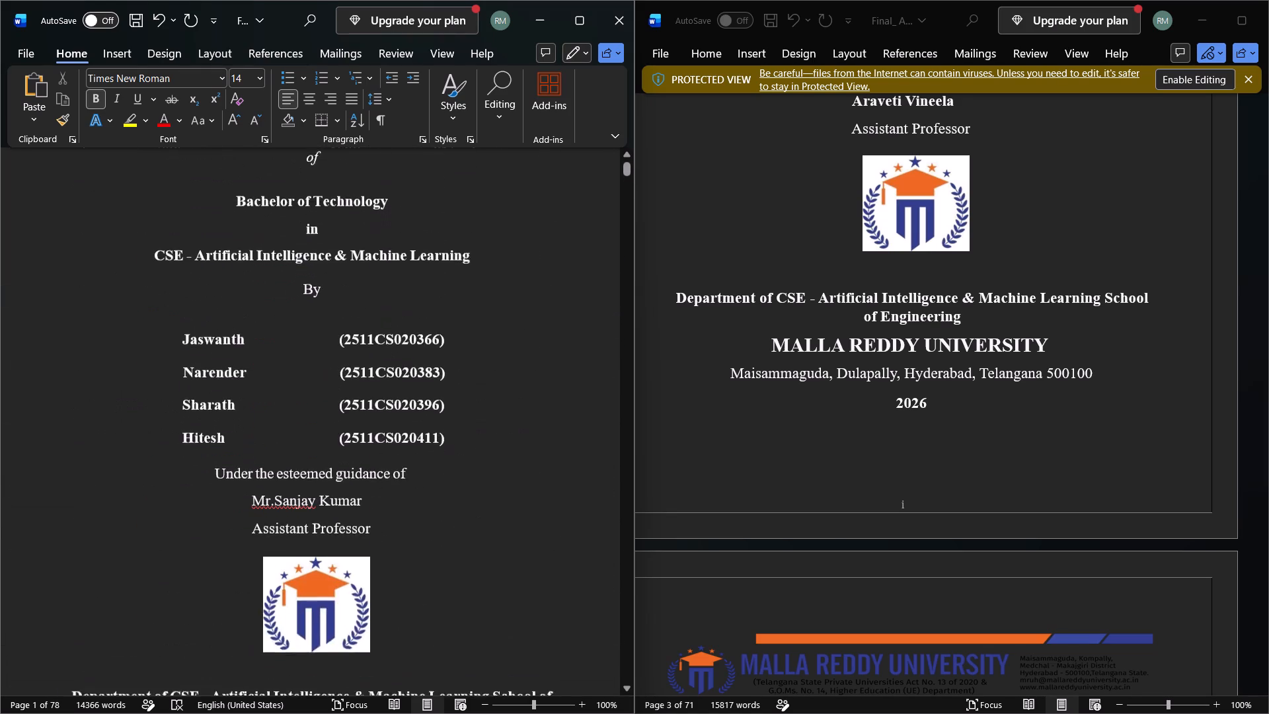
scroll(461, 539, "up", 1)
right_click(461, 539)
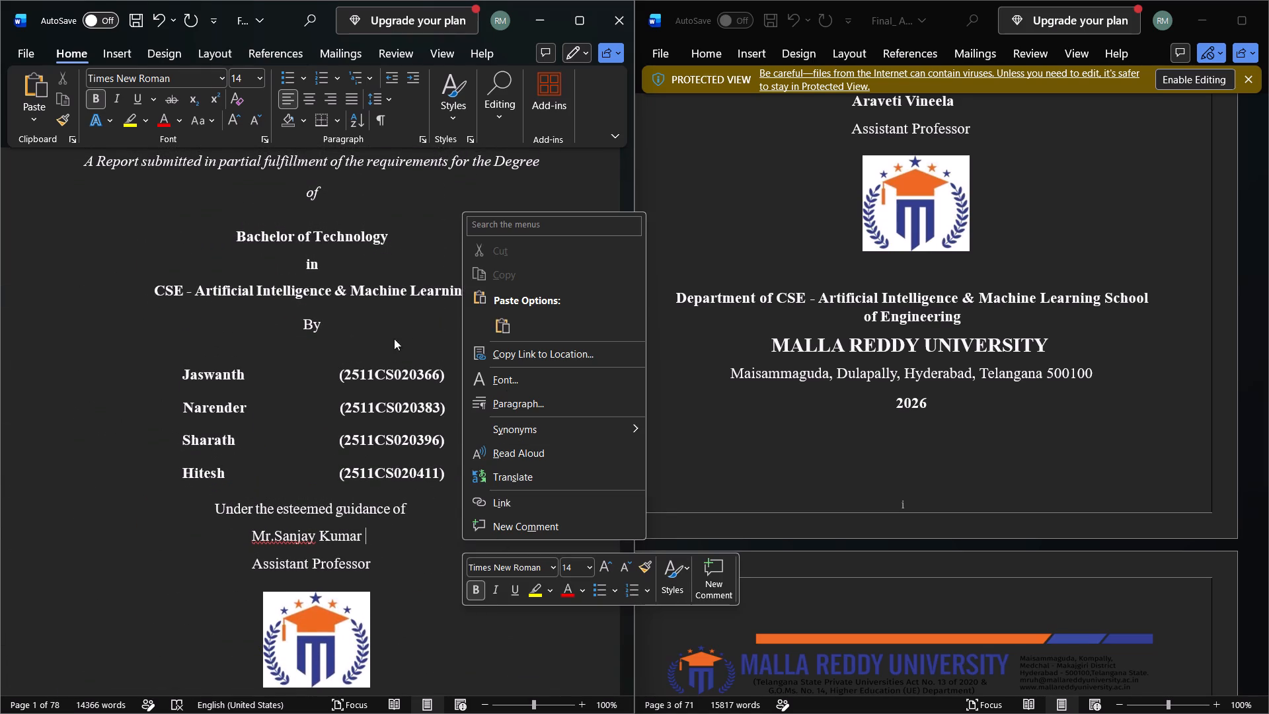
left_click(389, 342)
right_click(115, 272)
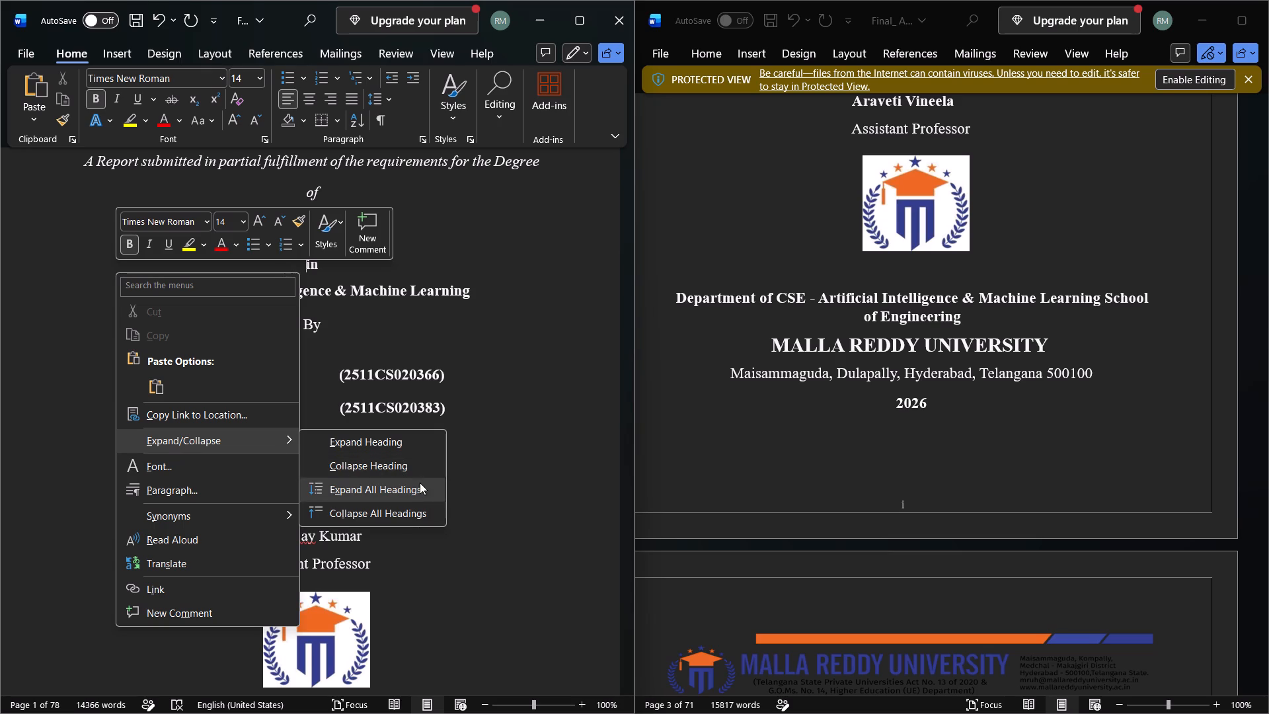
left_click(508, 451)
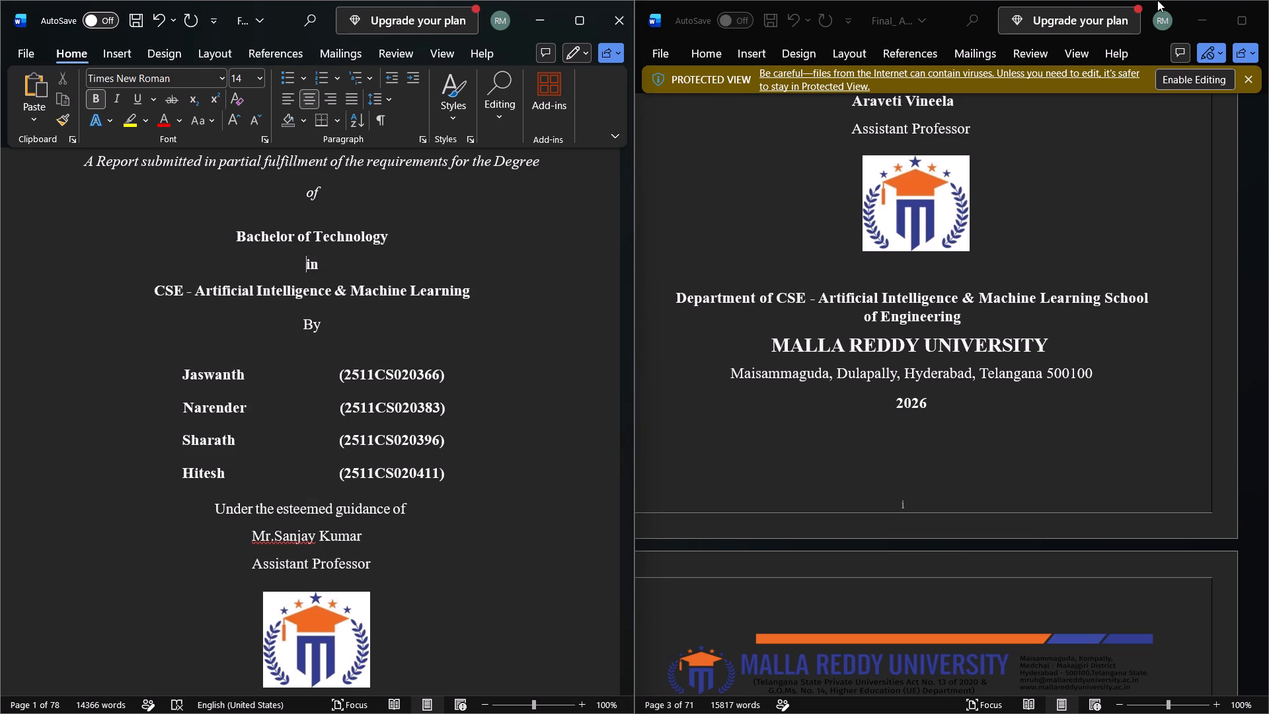
Maximize the window of the Movie Time report.
left_click(597, 10)
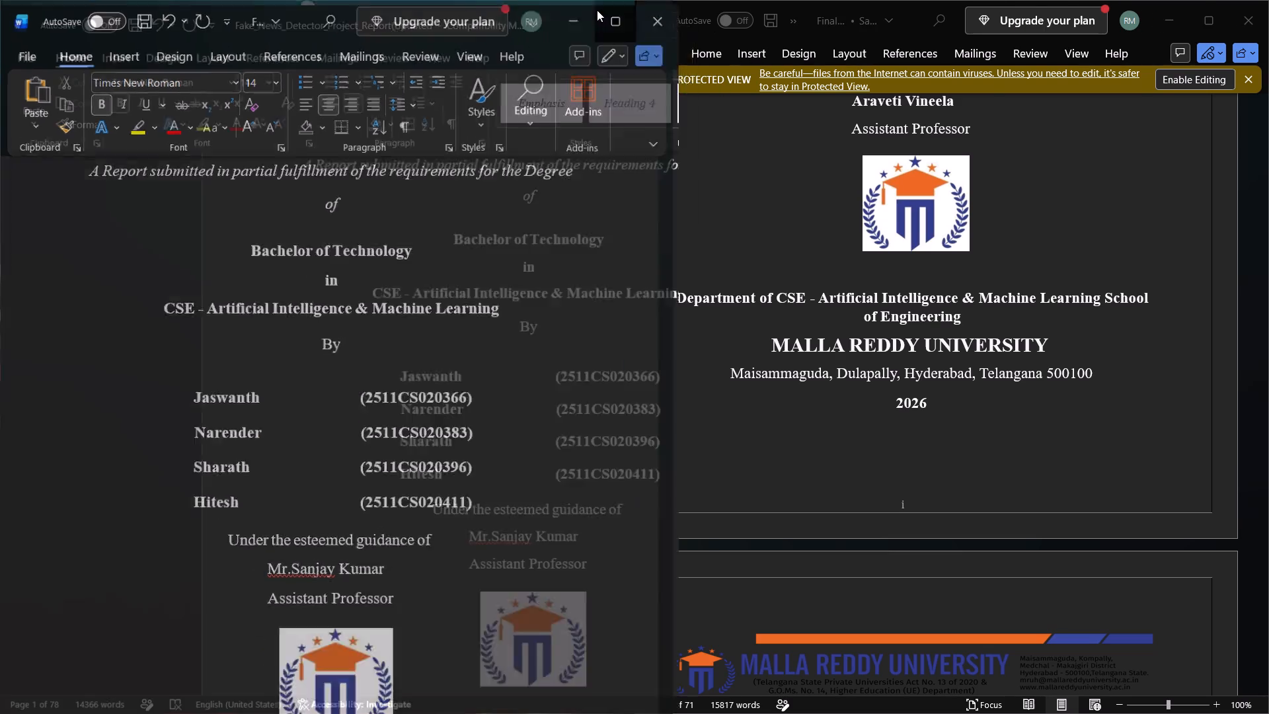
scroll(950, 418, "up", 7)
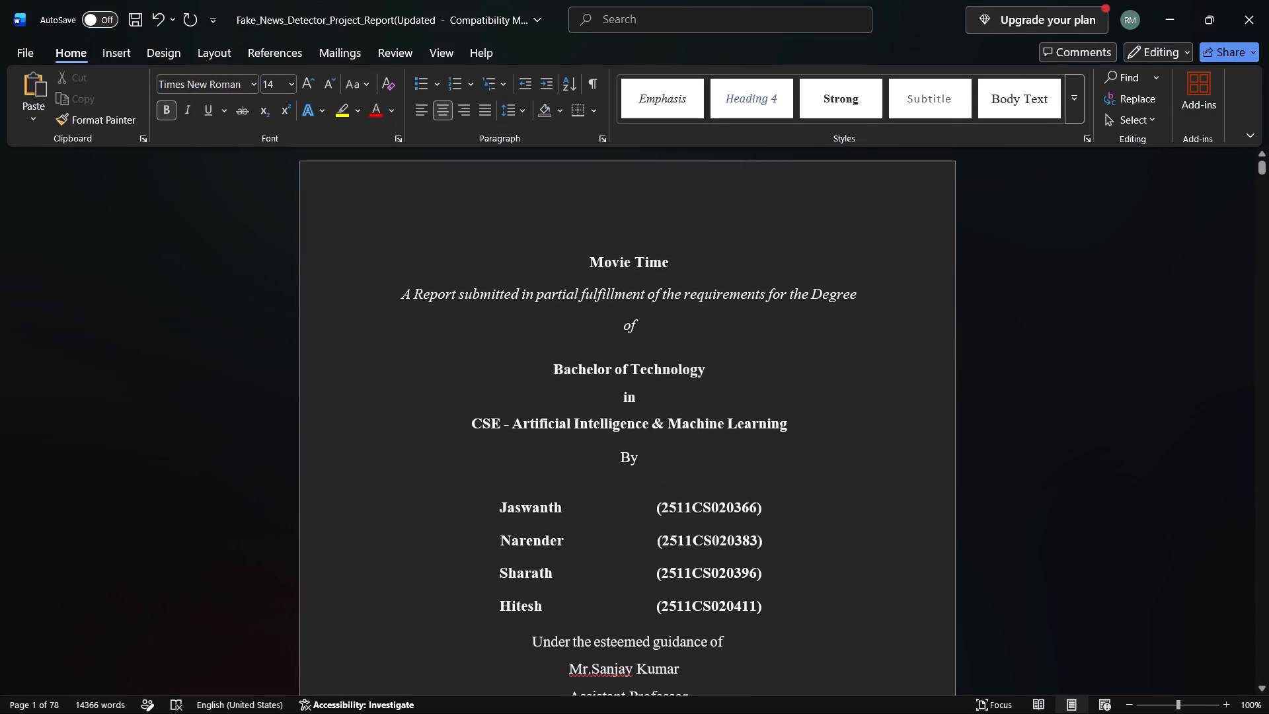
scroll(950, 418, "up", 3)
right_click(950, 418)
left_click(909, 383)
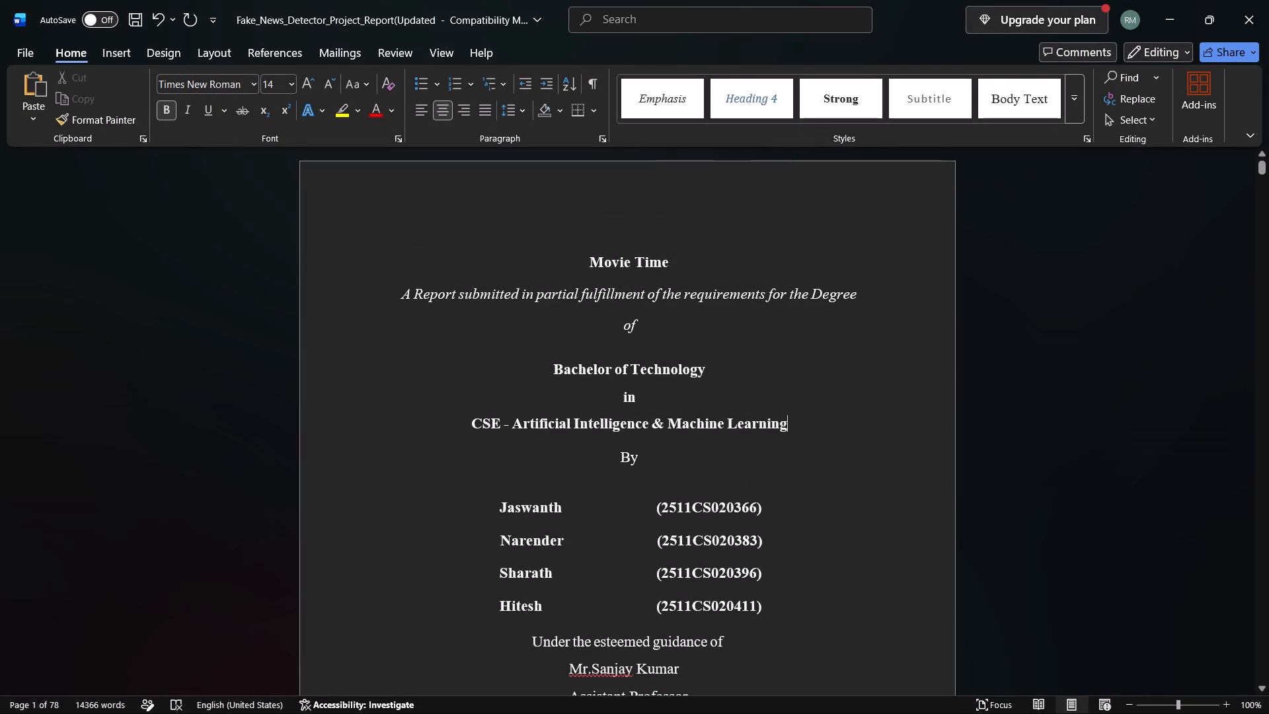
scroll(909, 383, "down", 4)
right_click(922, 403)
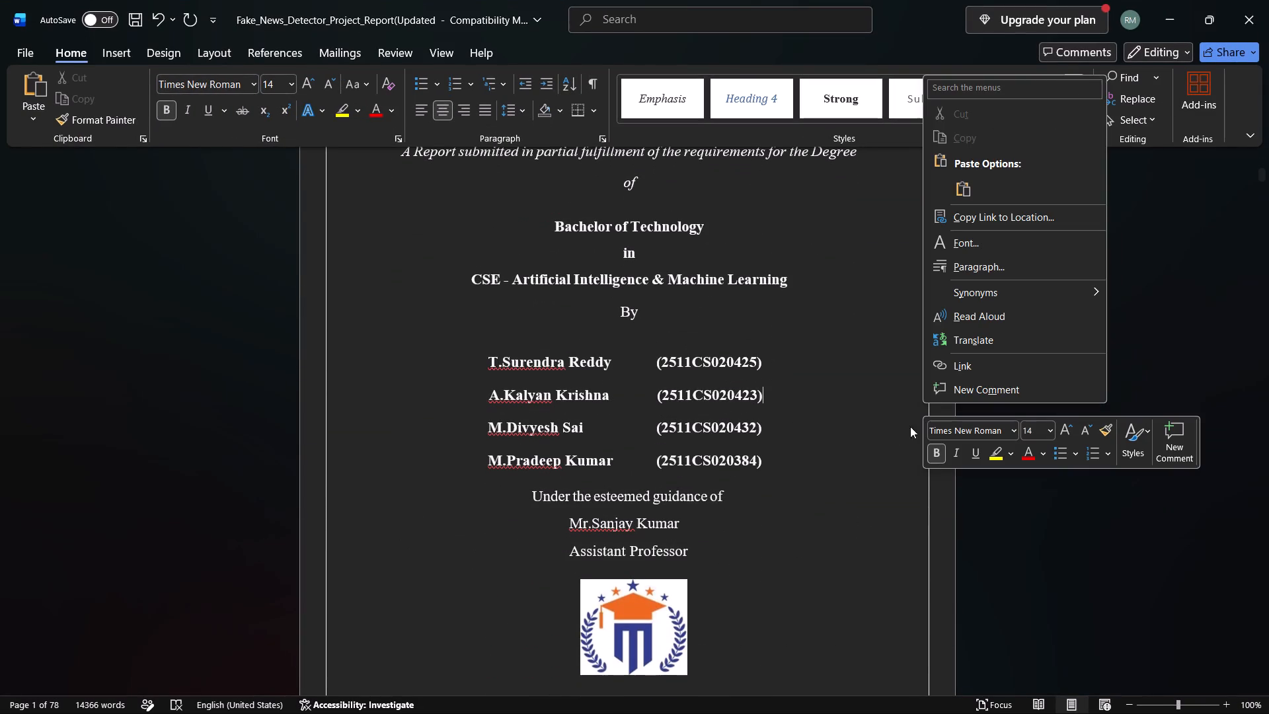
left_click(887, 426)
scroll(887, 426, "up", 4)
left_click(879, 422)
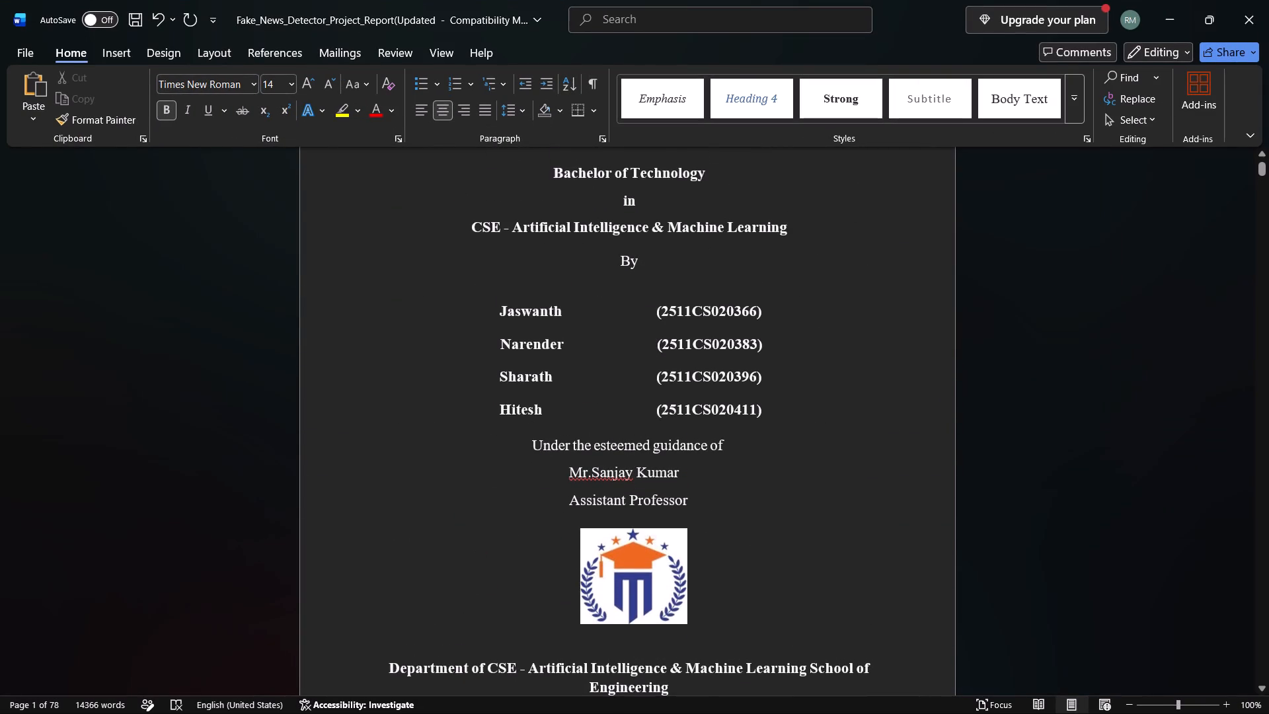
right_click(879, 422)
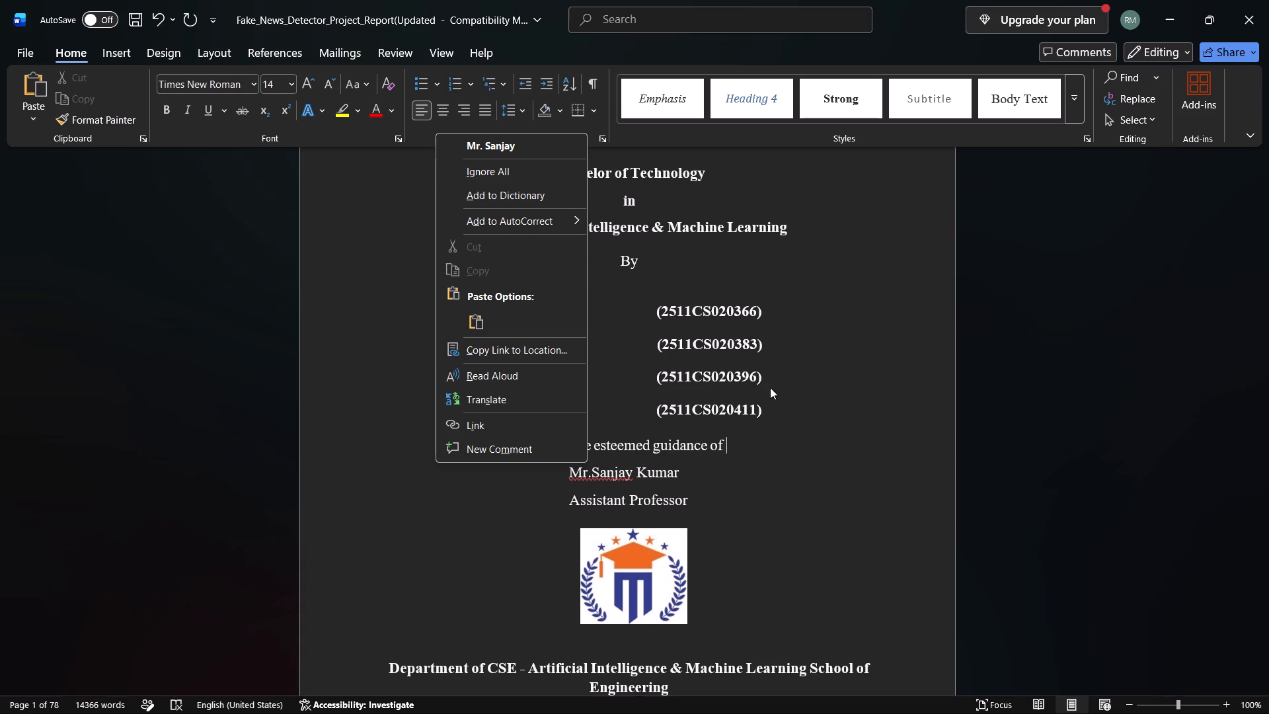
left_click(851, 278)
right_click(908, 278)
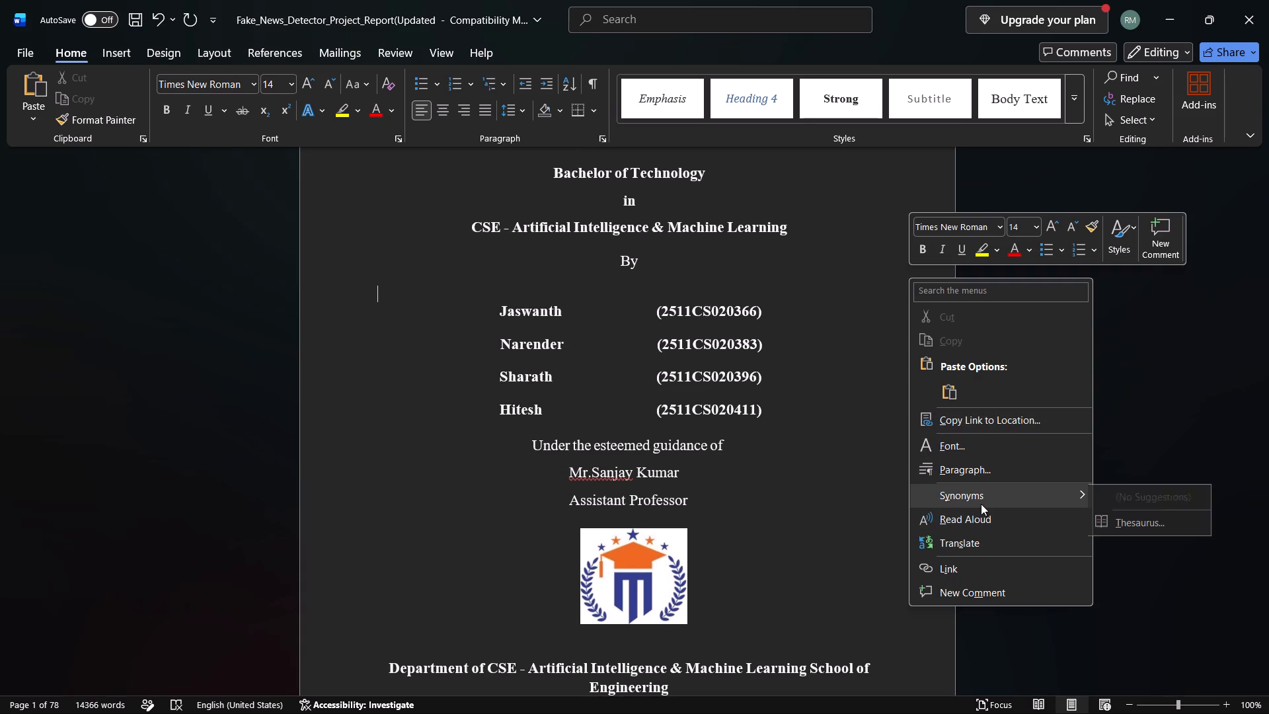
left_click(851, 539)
On the inner title page, replace the last three digits of the first student's roll number to match the first student on the cover page.
scroll(851, 539, "up", 1)
scroll(851, 539, "down", 1)
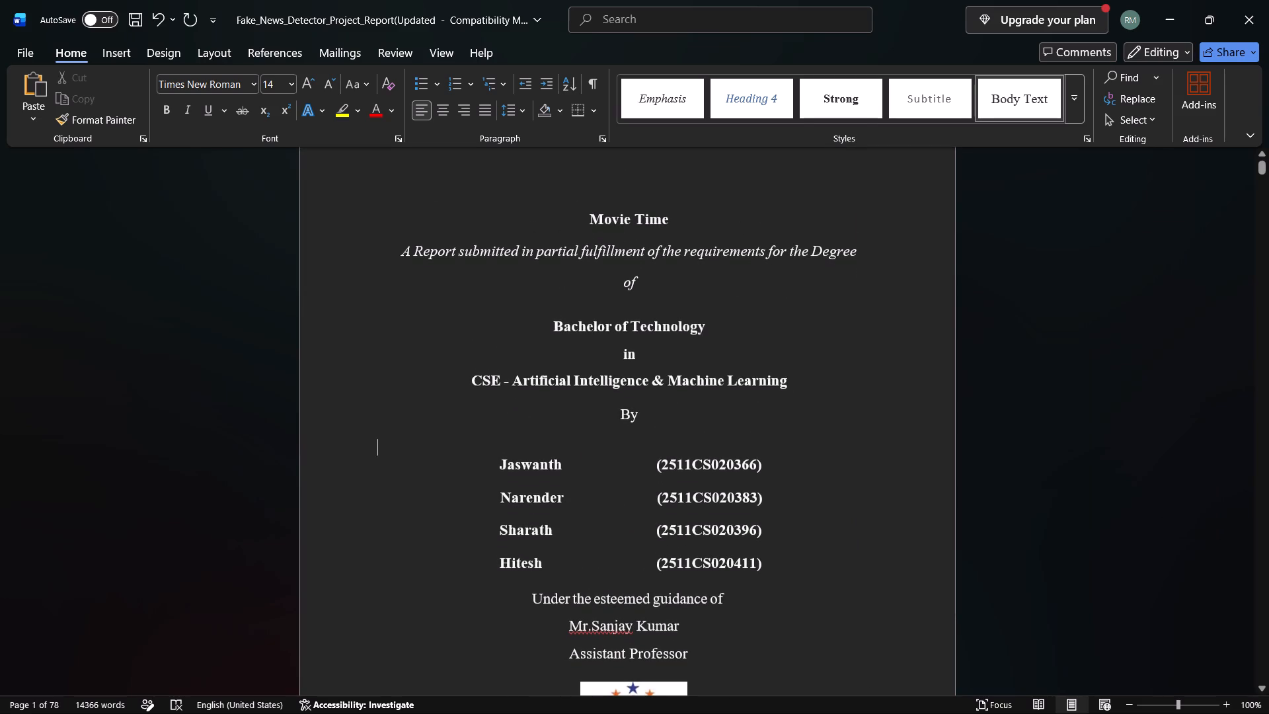
scroll(664, 503, "down", 1)
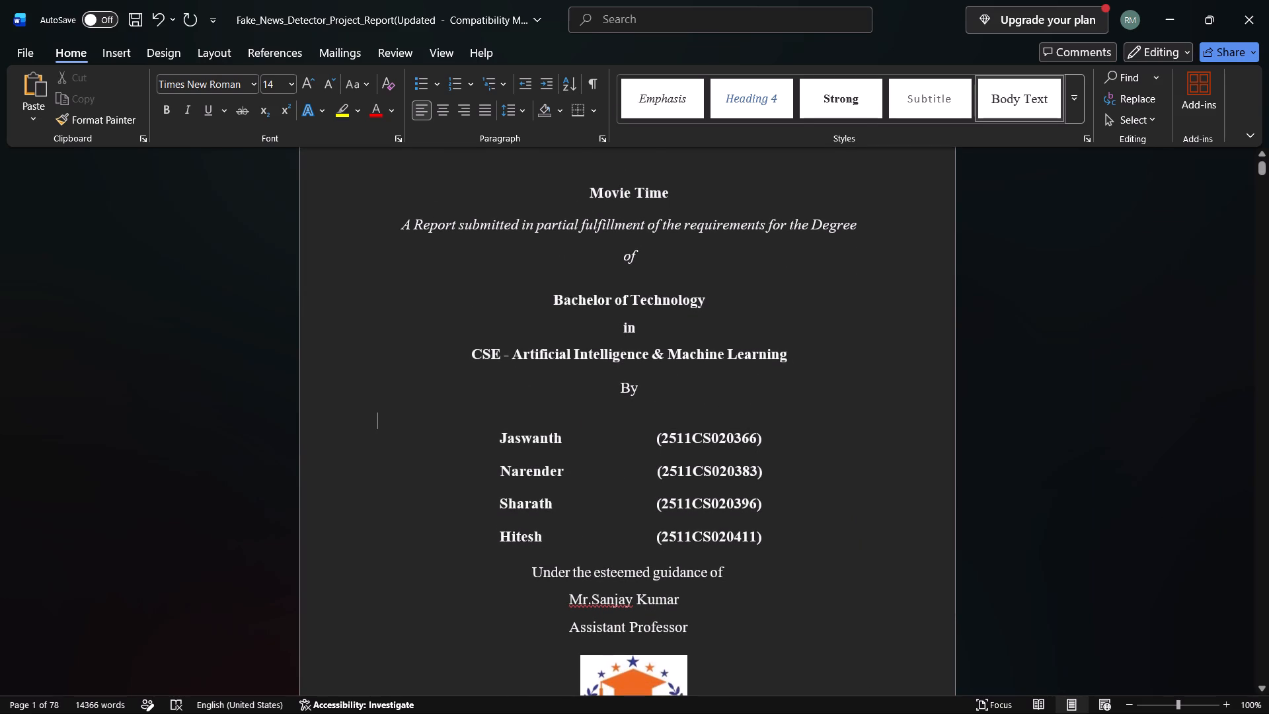
scroll(751, 436, "down", 3)
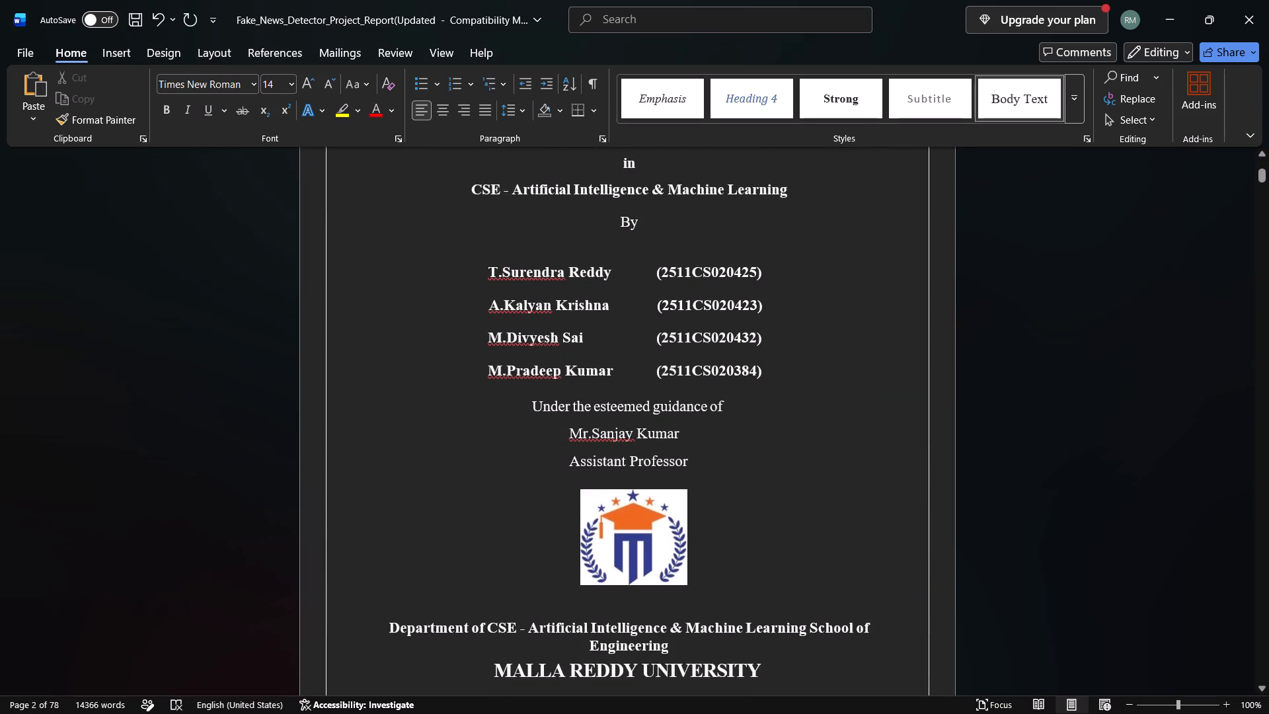
left_click(752, 277)
key("Right")
key("BackSpace")
key("BackSpace")
key("BackSpace")
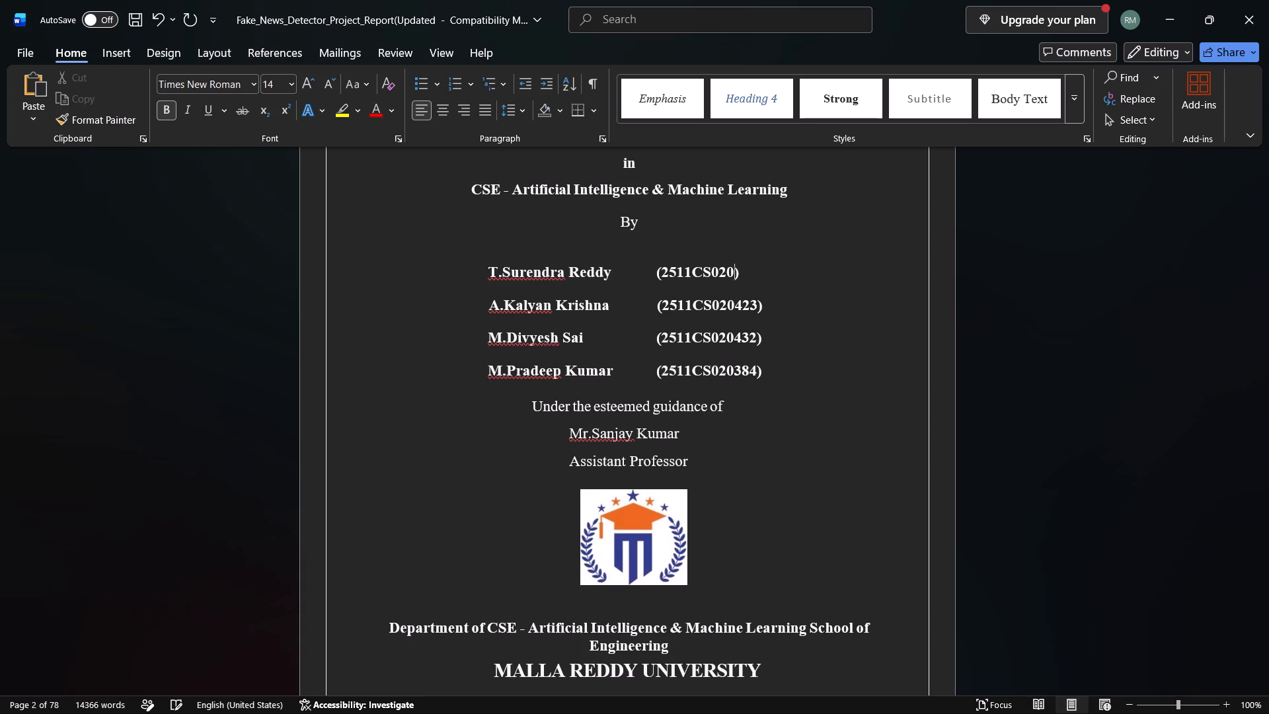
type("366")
Replace the last three digits of the second student's roll number on the inner title page to match the cover page.
left_click(759, 301)
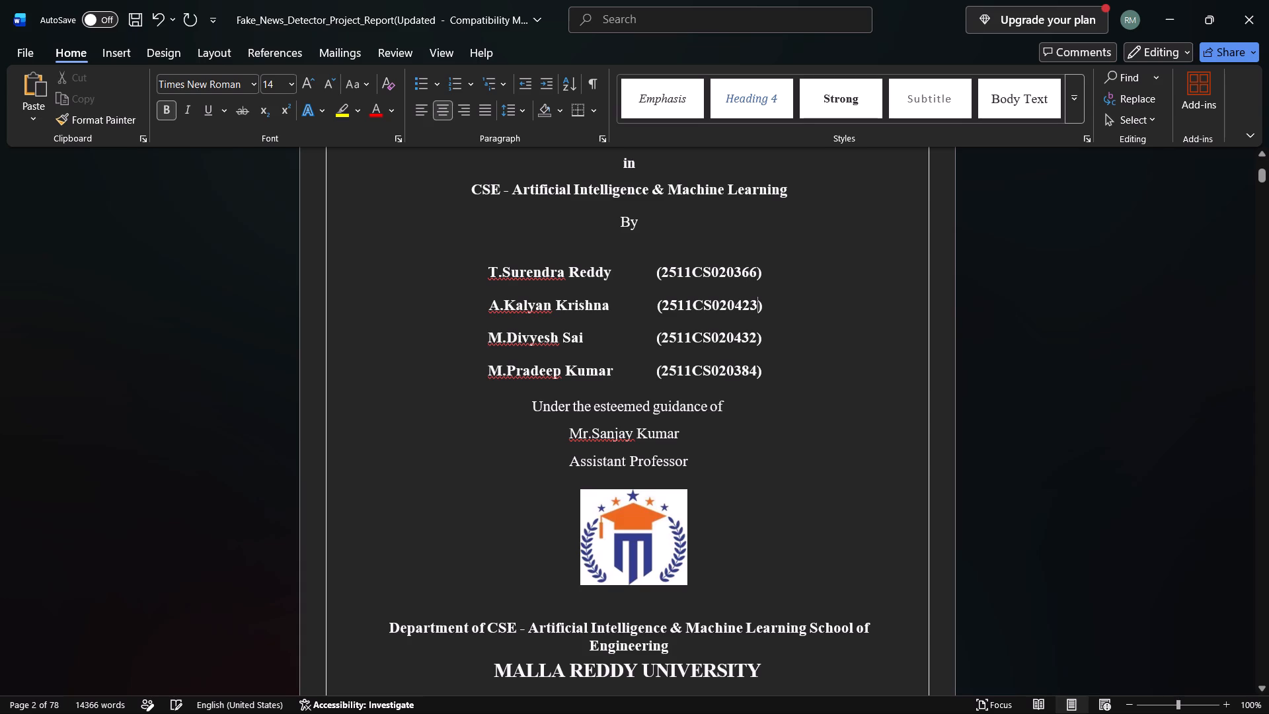
key("BackSpace")
key("BackSpace")
key("BackSpace")
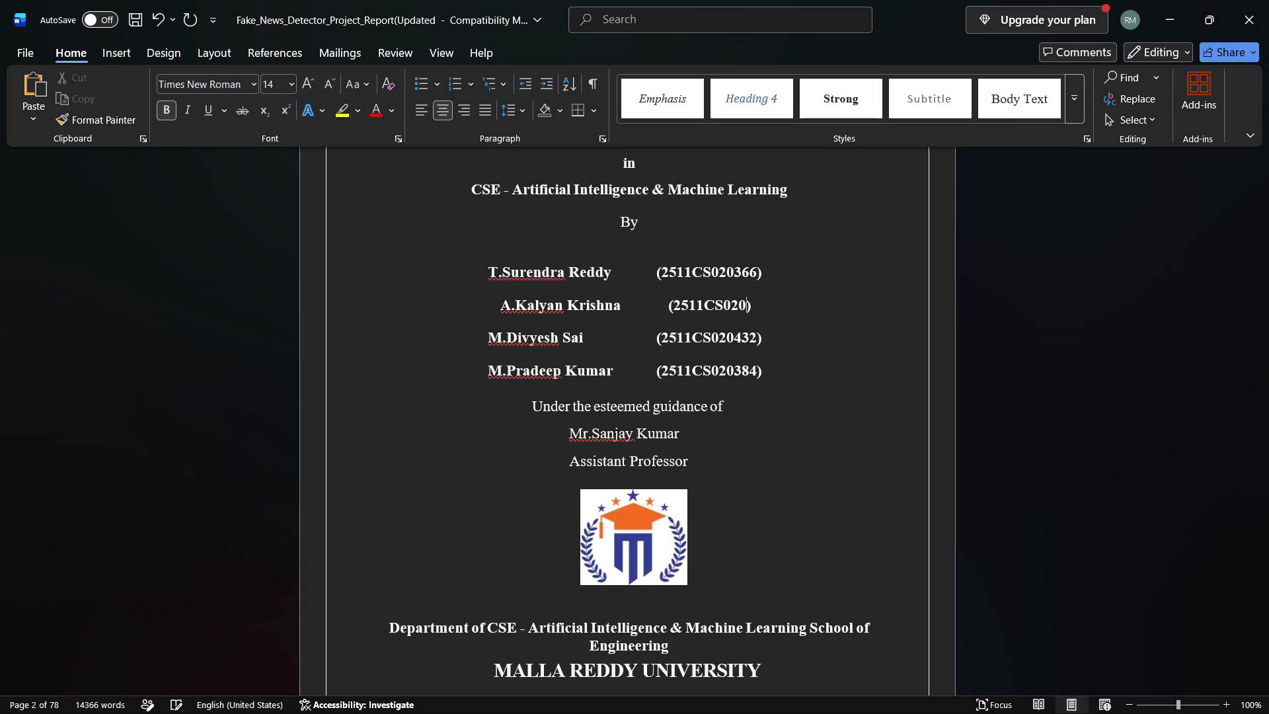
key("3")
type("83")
Replace the last three digits of the third student's roll number on the inner title page to match the cover page.
scroll(761, 304, "up", 6)
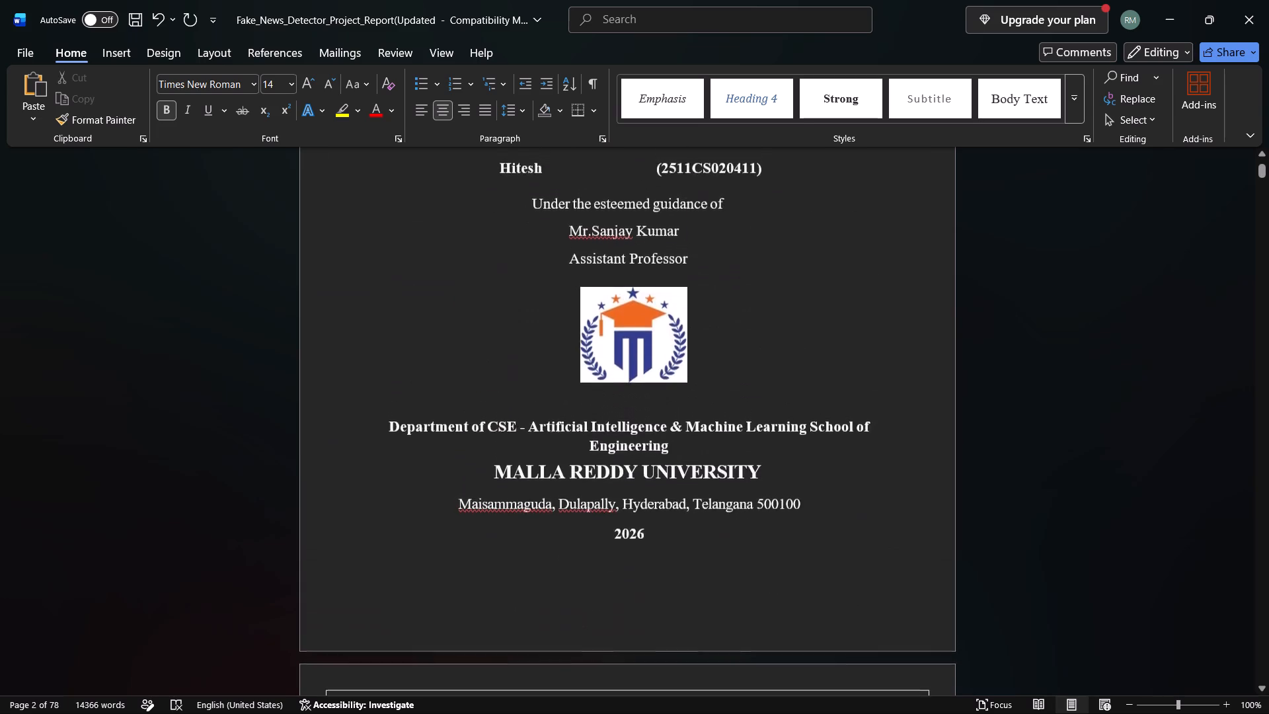
scroll(761, 304, "up", 4)
scroll(761, 304, "down", 3)
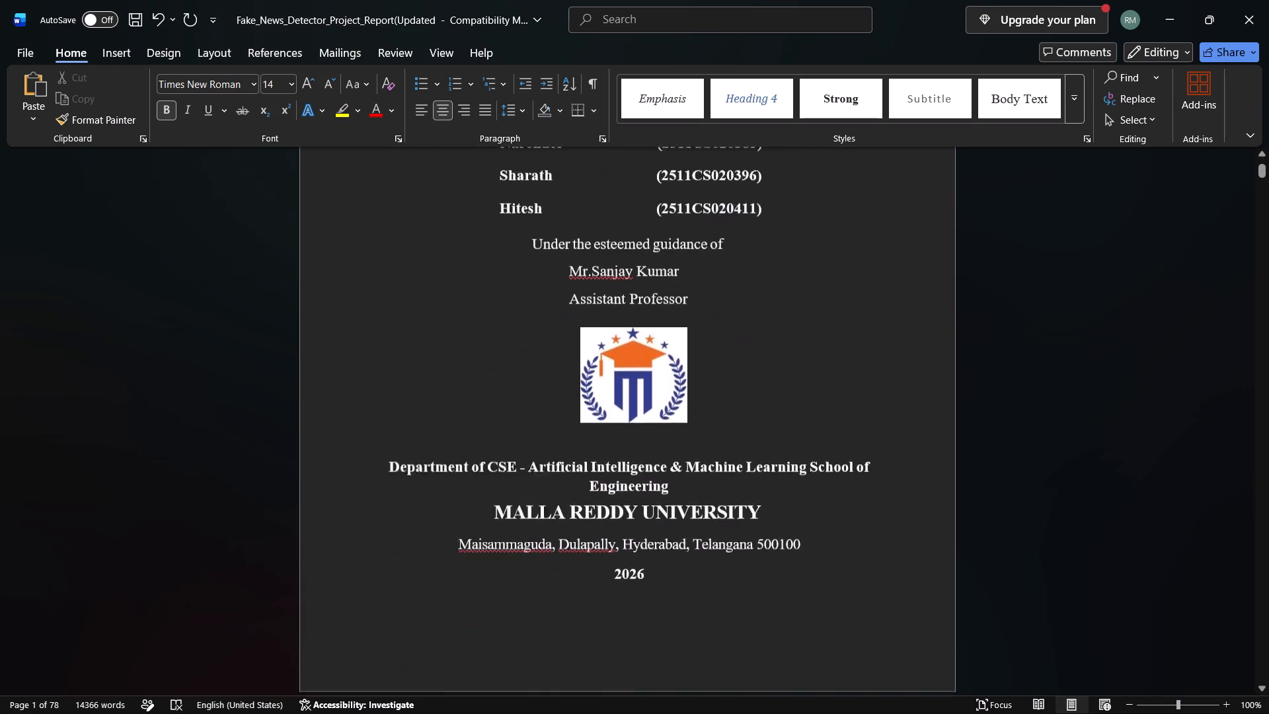
scroll(761, 304, "down", 2)
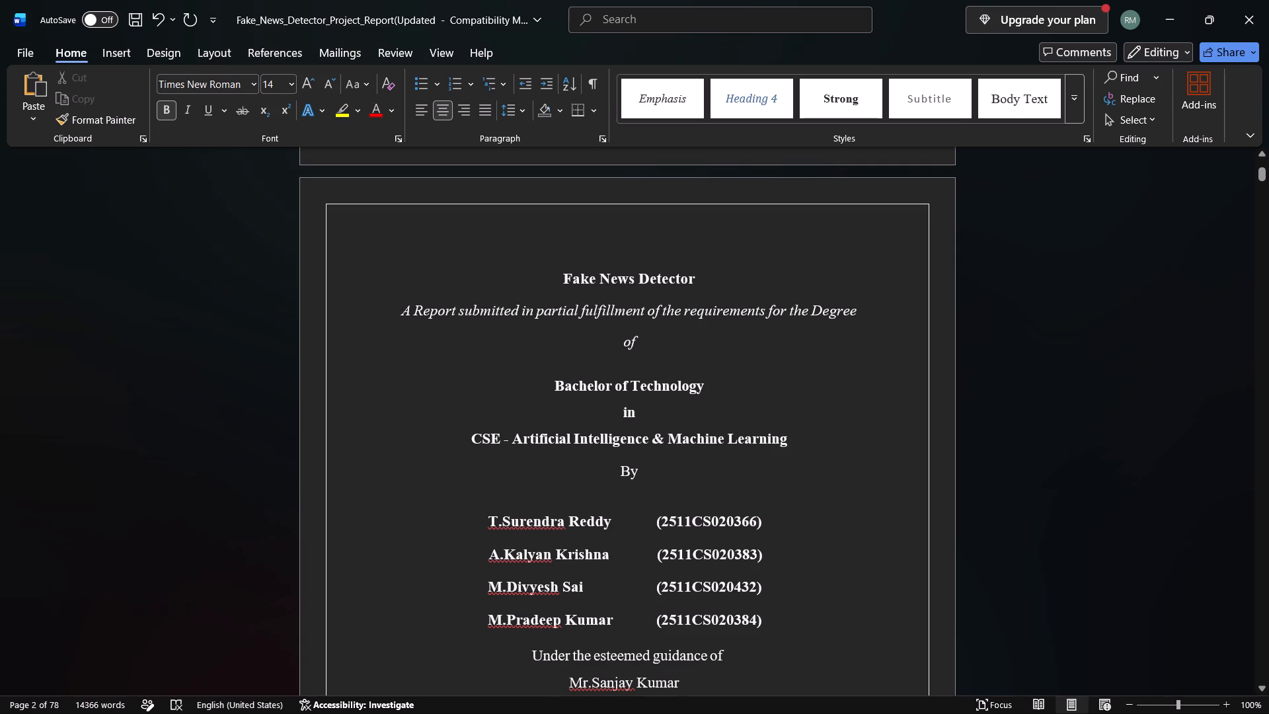
left_click(757, 584)
key("BackSpace")
key("BackSpace")
key("BackSpace")
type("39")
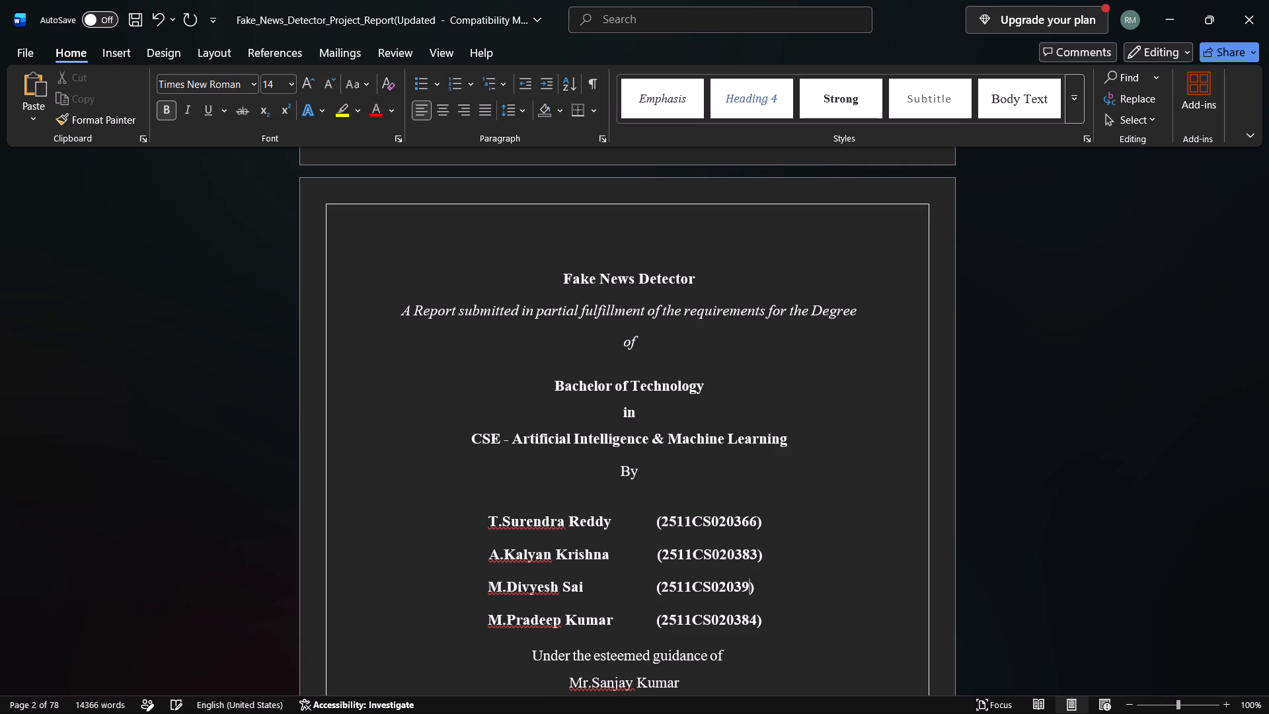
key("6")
Replace the last three digits of the fourth student's roll number on the inner title page to match the cover page.
scroll(807, 575, "up", 4)
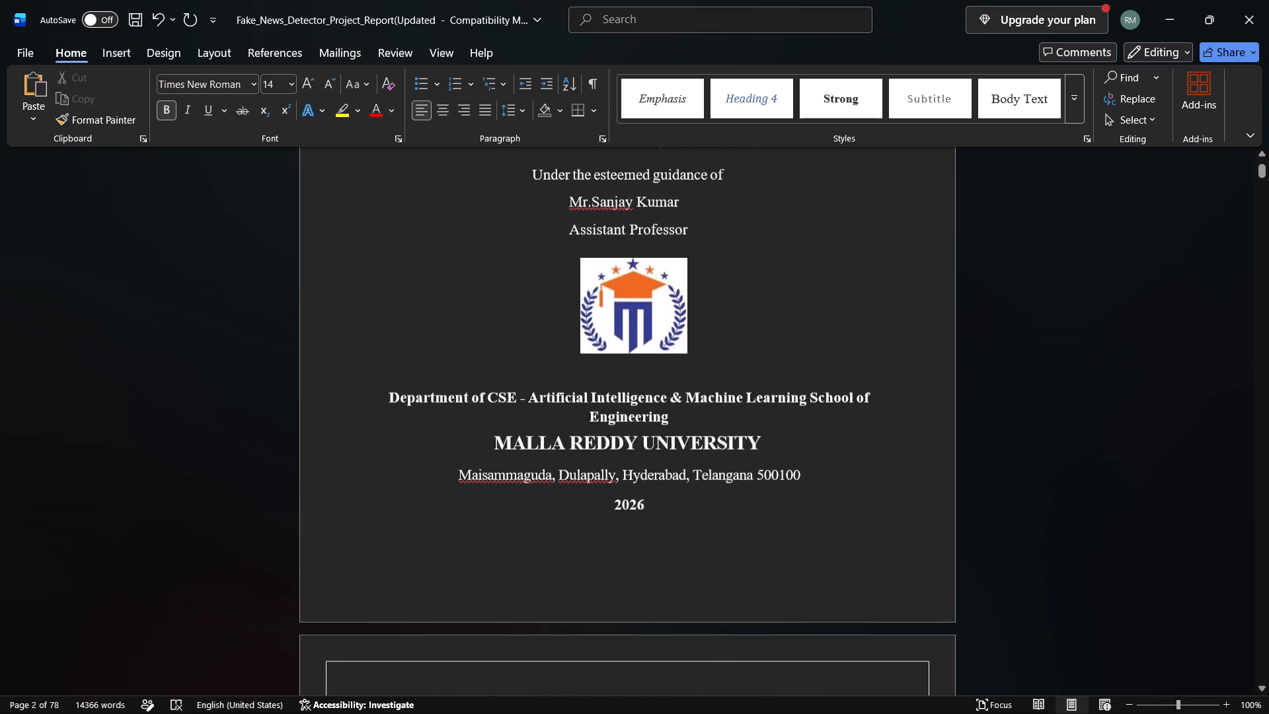
scroll(807, 575, "up", 1)
scroll(807, 575, "down", 5)
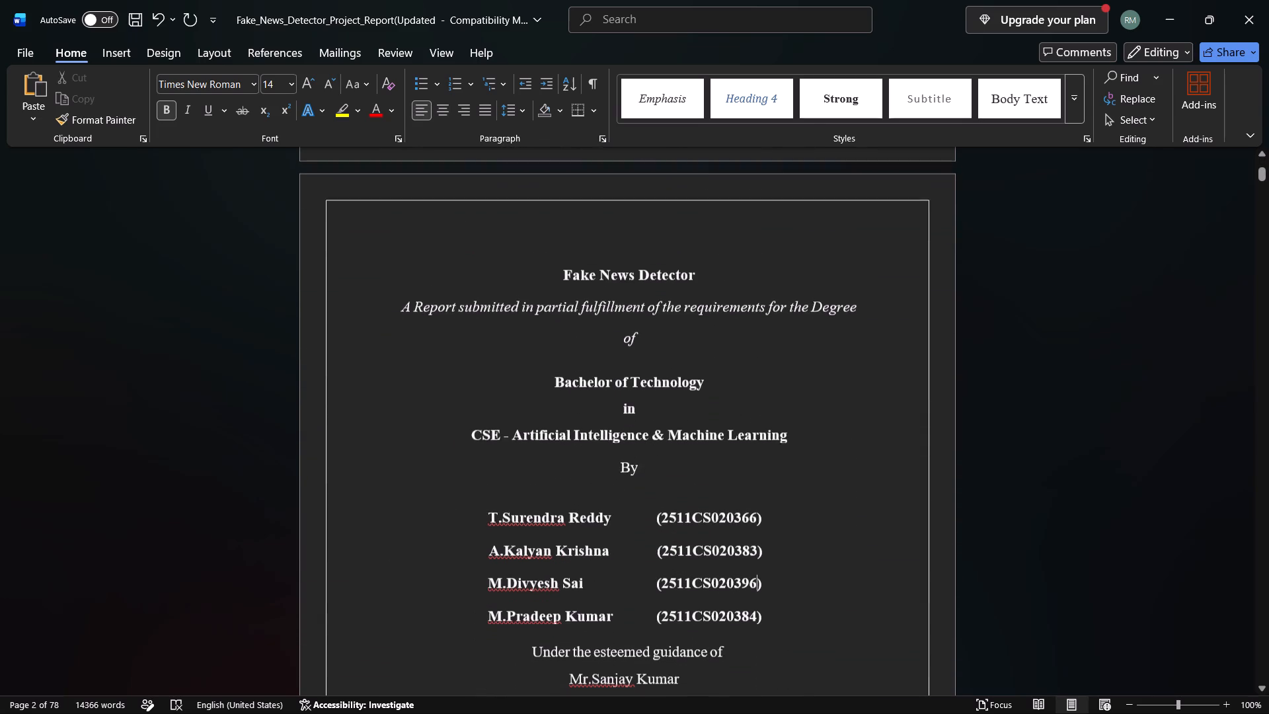
left_click(759, 615)
key("Left")
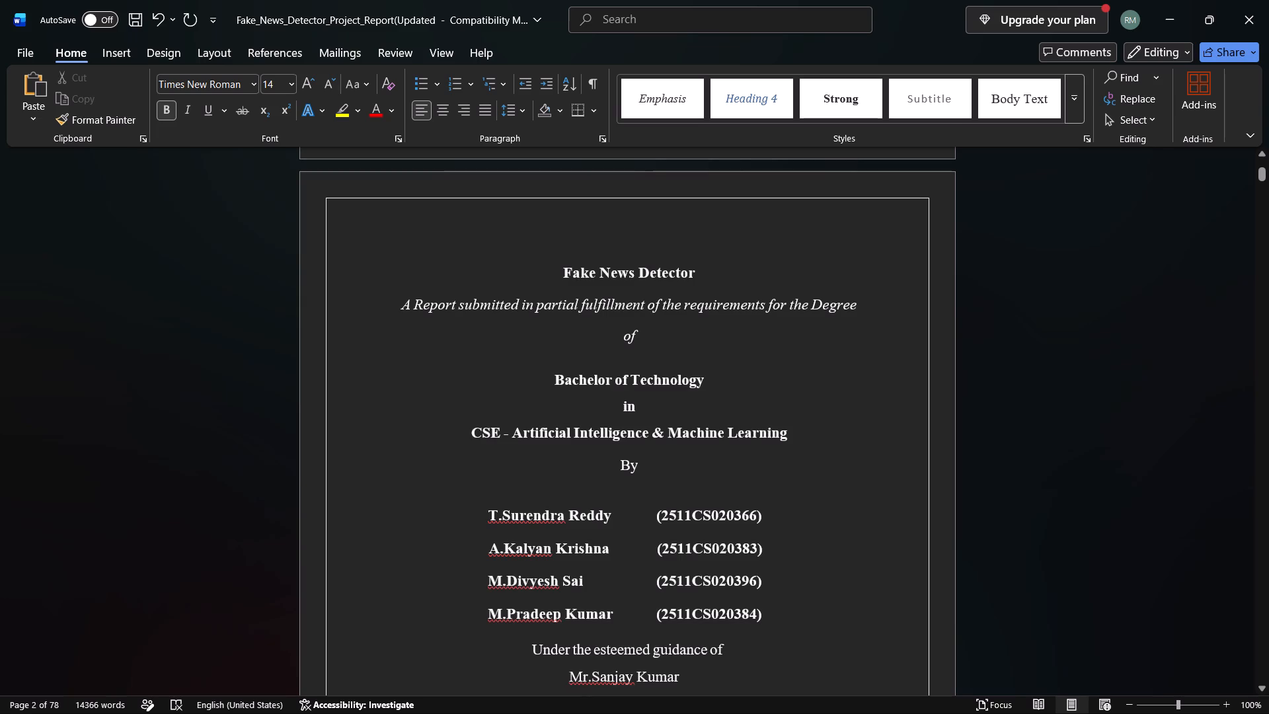
key("BackSpace")
key("BackSpace")
key("BackSpace")
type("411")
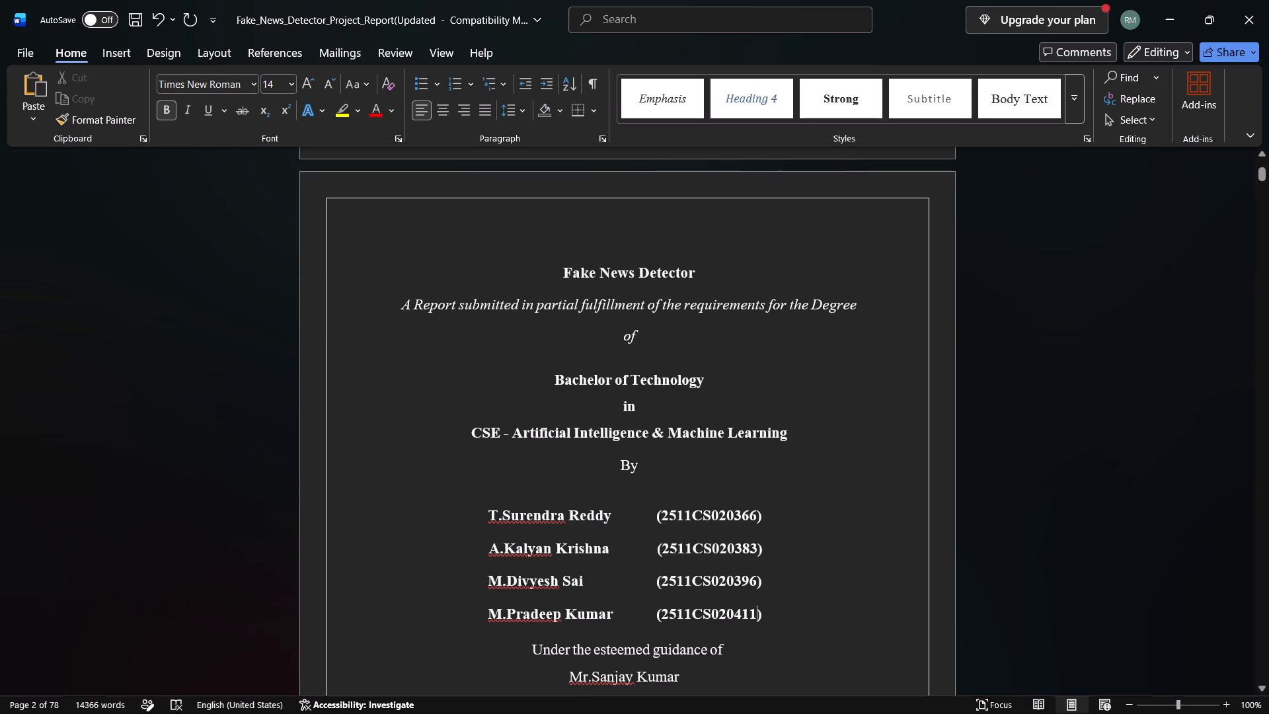
Replace the first student's name on the inner title page with the first name listed on the cover page, indented three spaces.
left_click(613, 516)
key("ctrl+BackSpace")
key("BackSpace")
key("BackSpace")
key("BackSpace")
key("BackSpace")
key("BackSpace")
key("BackSpace")
key("BackSpace")
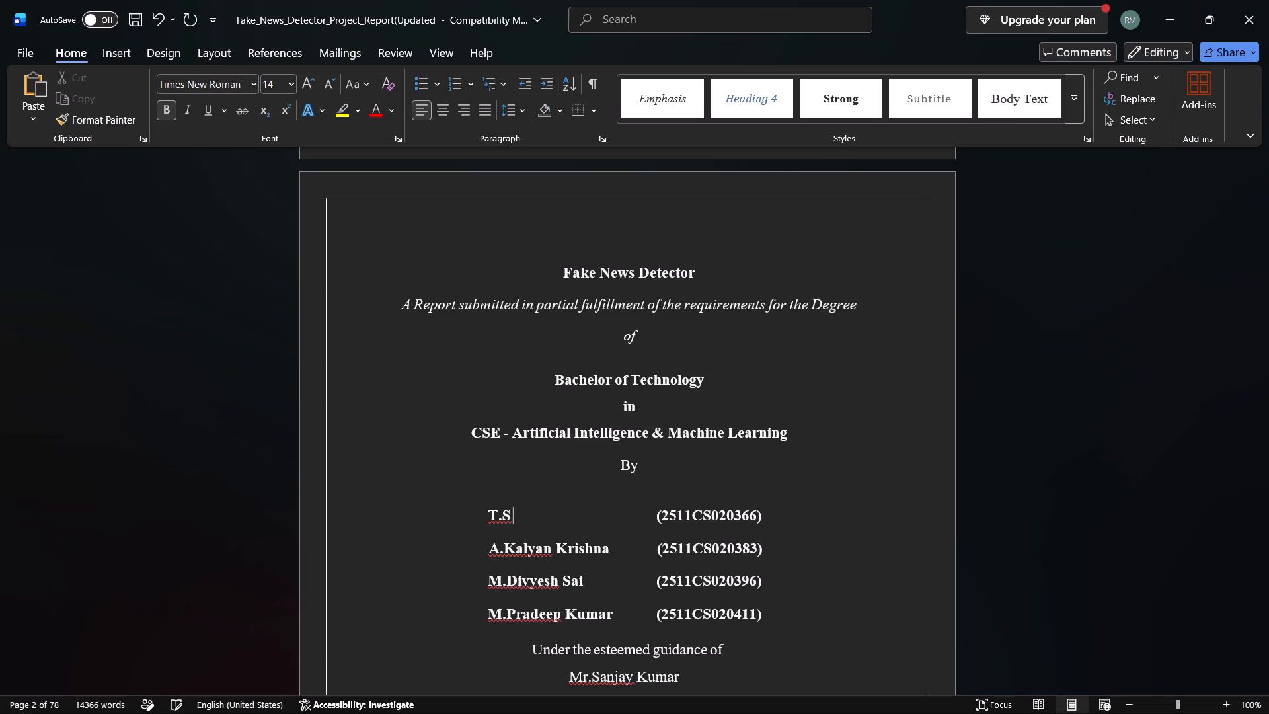
key("BackSpace")
key("BackSpace")
key("BackSpace")
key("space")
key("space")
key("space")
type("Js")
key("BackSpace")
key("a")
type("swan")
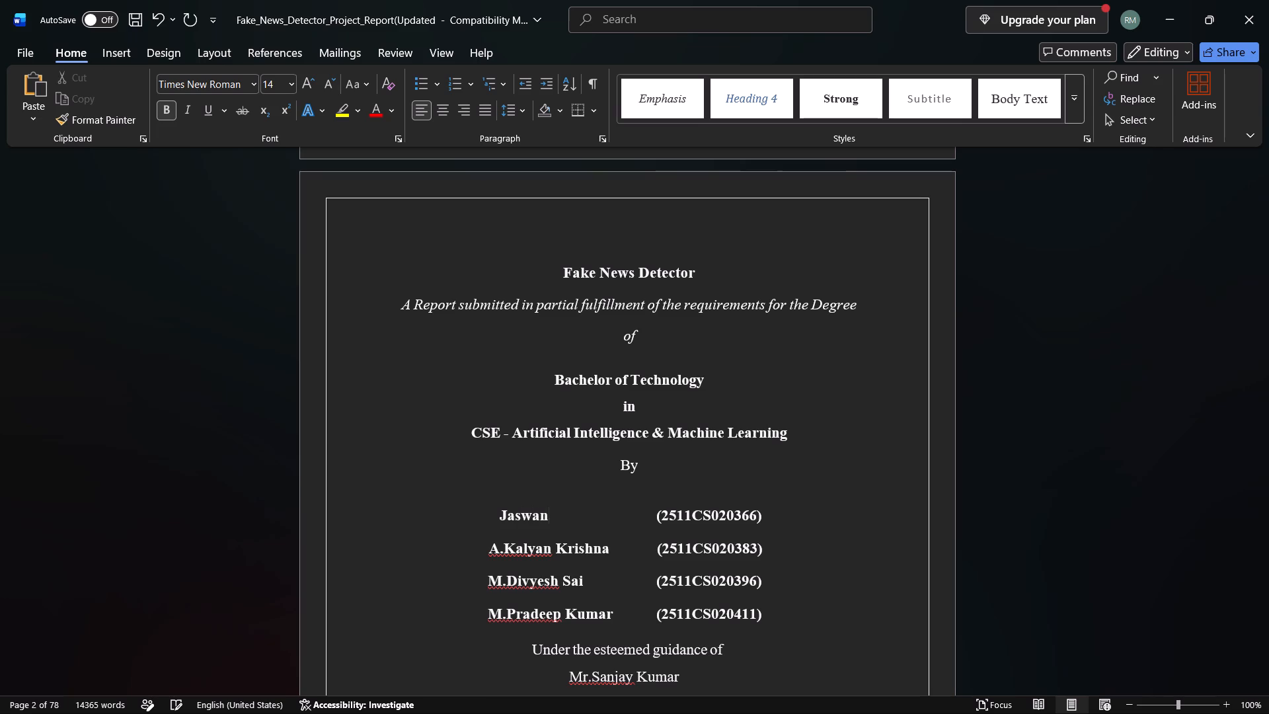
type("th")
Replace the second student's name on the inner title page with the second name listed on the cover page, indented three spaces.
left_click(615, 554)
left_click_drag(613, 551, 580, 551)
left_click_drag(580, 551, 483, 555)
key("BackSpace")
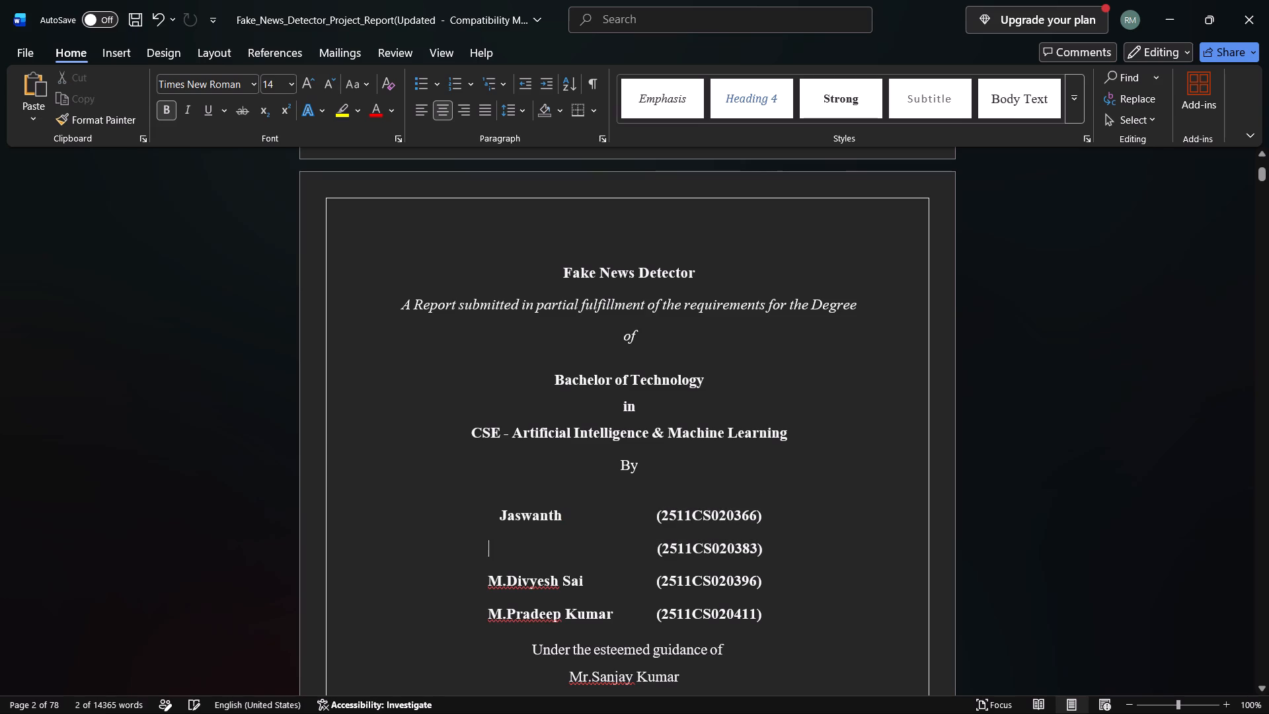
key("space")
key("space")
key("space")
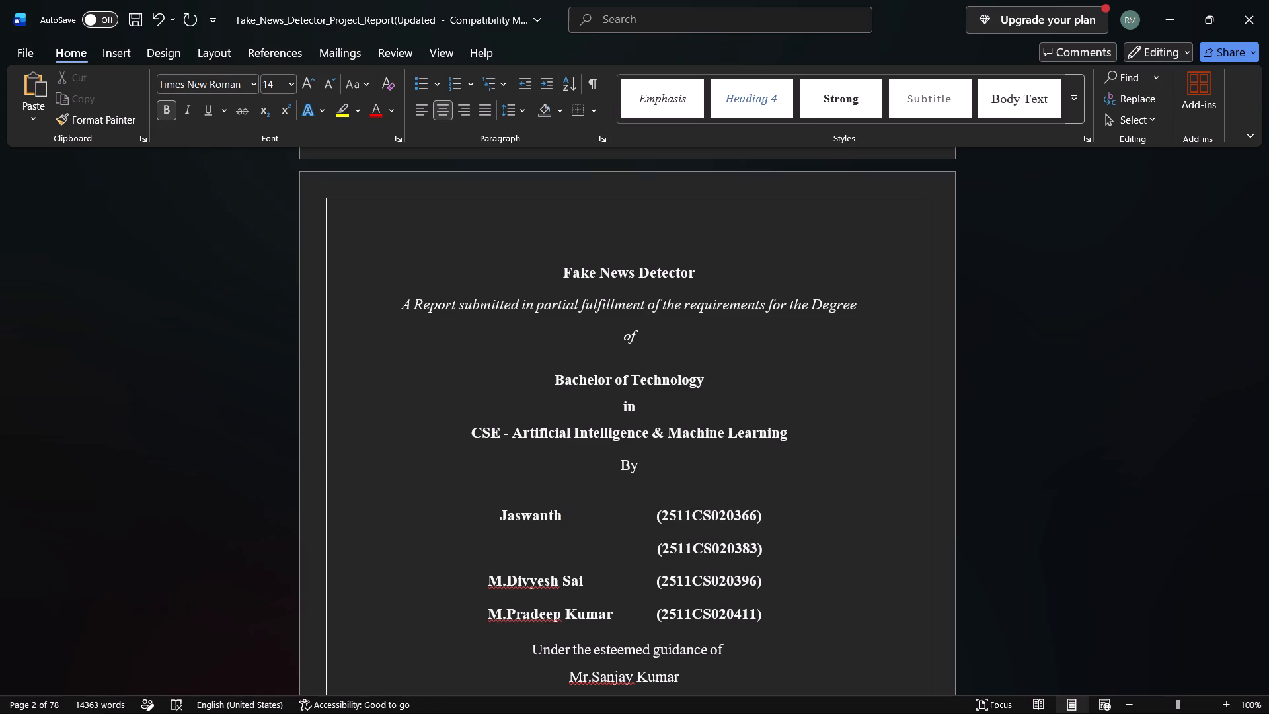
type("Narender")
Replace the third student's name on the inner title page with the third new student's name, indented three spaces.
left_click_drag(590, 575, 496, 582)
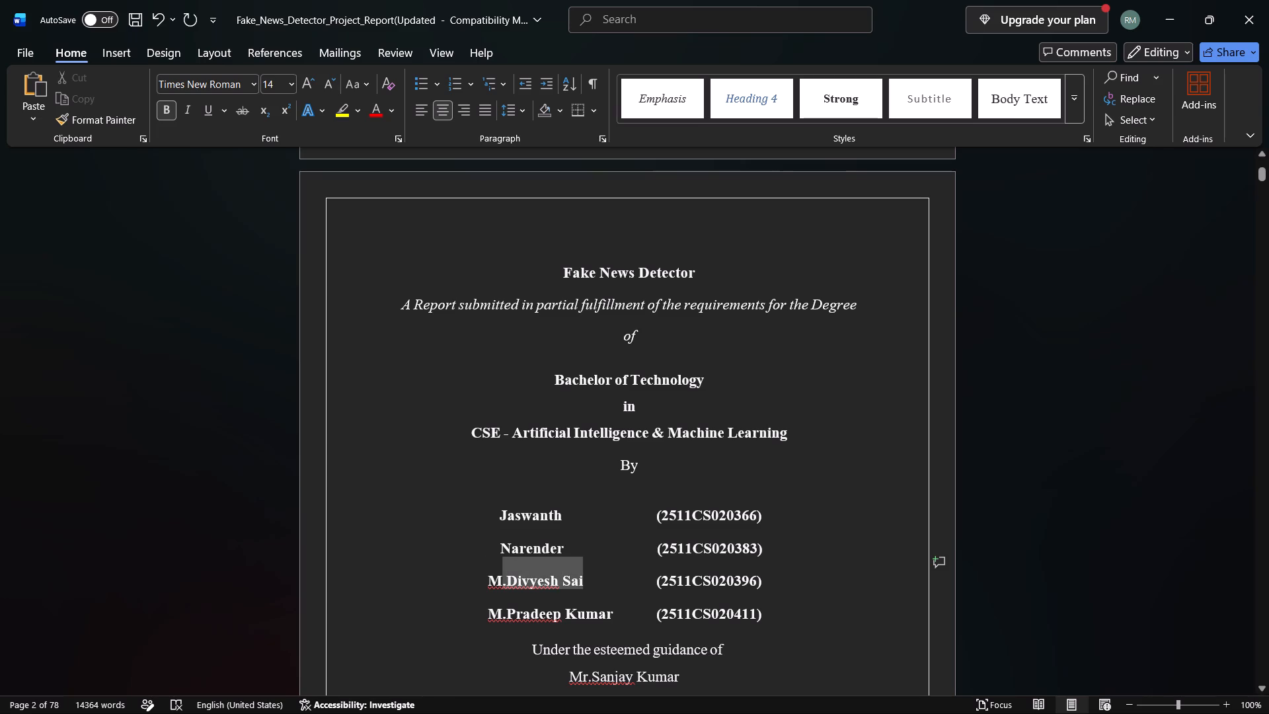
left_click_drag(496, 582, 485, 582)
key("BackSpace")
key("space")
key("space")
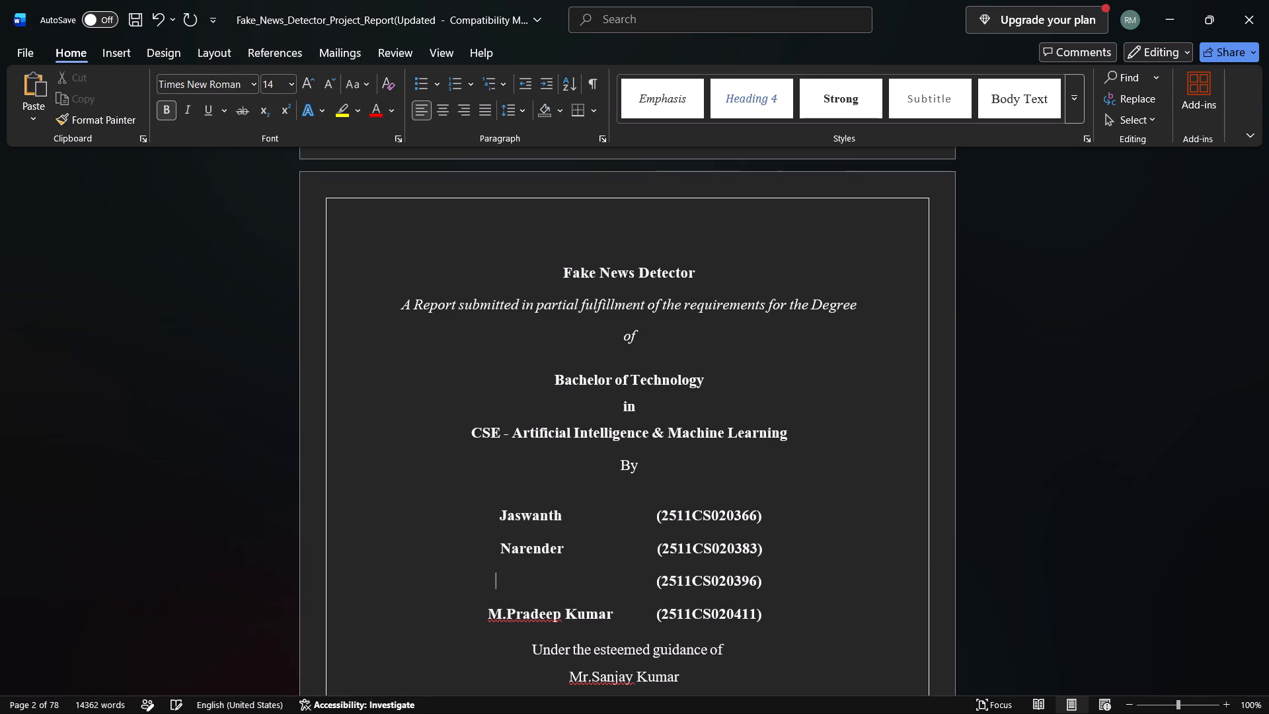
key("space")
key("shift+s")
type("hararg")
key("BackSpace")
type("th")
Replace the fourth student's name on the inner title page with the fourth name listed on the cover page, indented three spaces.
left_click_drag(617, 615, 484, 614)
key("BackSpace")
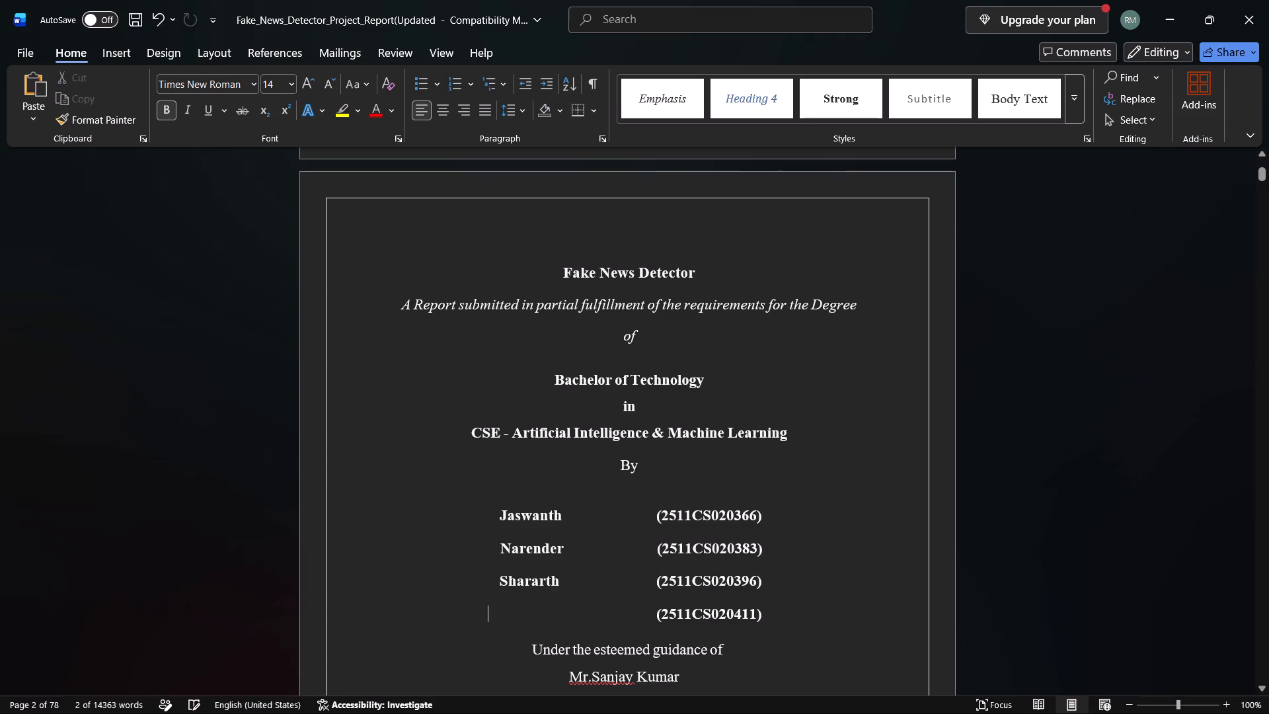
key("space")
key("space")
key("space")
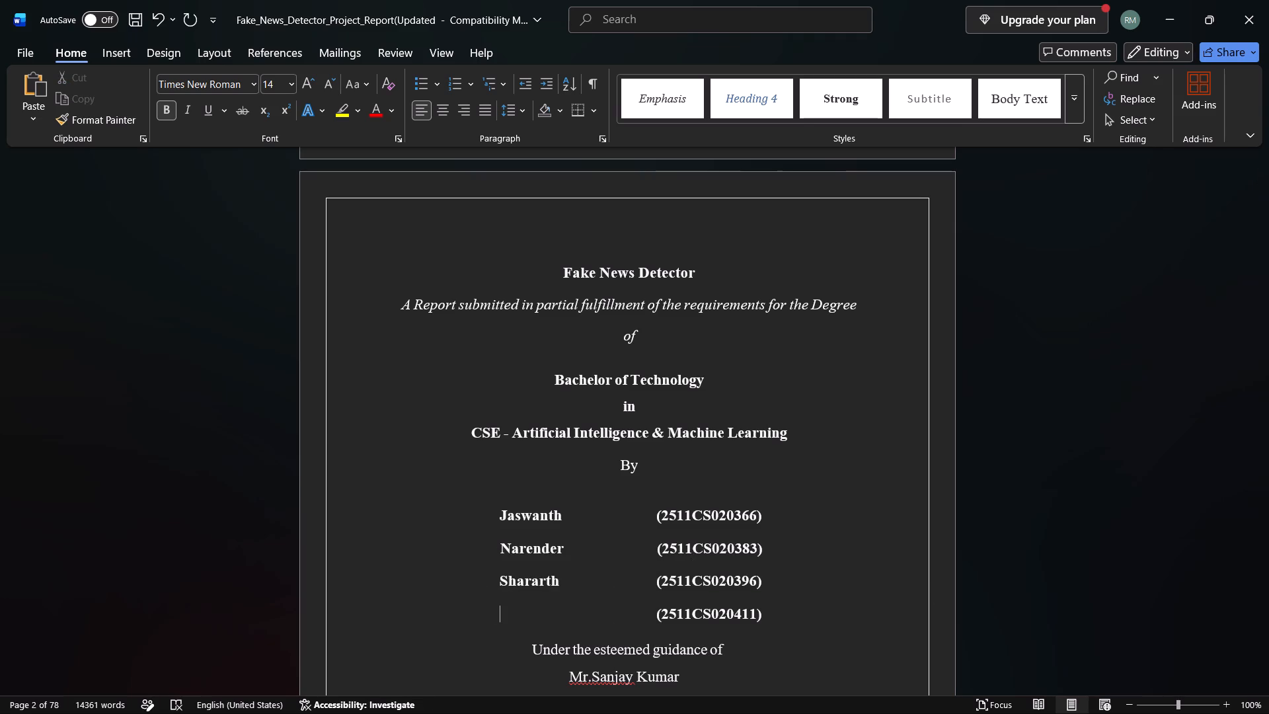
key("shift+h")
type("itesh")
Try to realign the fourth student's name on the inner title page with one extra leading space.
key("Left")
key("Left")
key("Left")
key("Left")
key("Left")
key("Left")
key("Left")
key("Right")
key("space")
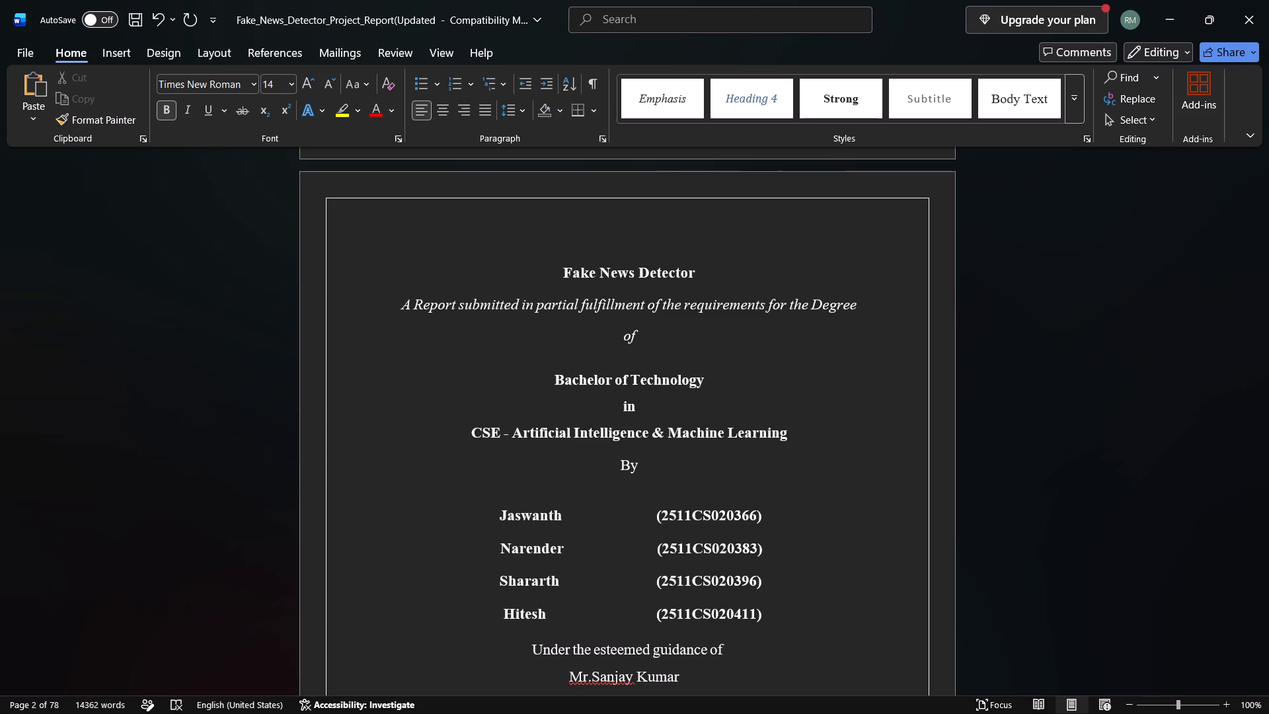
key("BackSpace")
Compare the student names and roll numbers on the cover page with those on the inner title page.
scroll(812, 473, "up", 3)
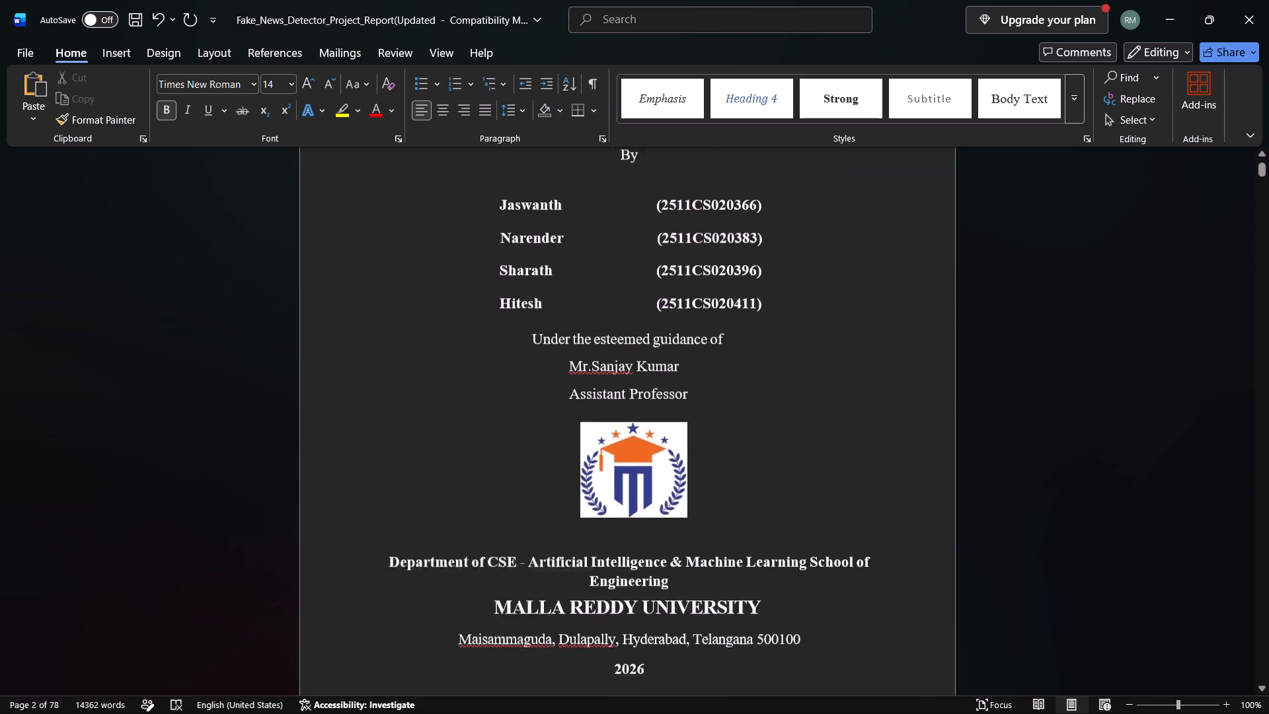
scroll(812, 473, "down", 1)
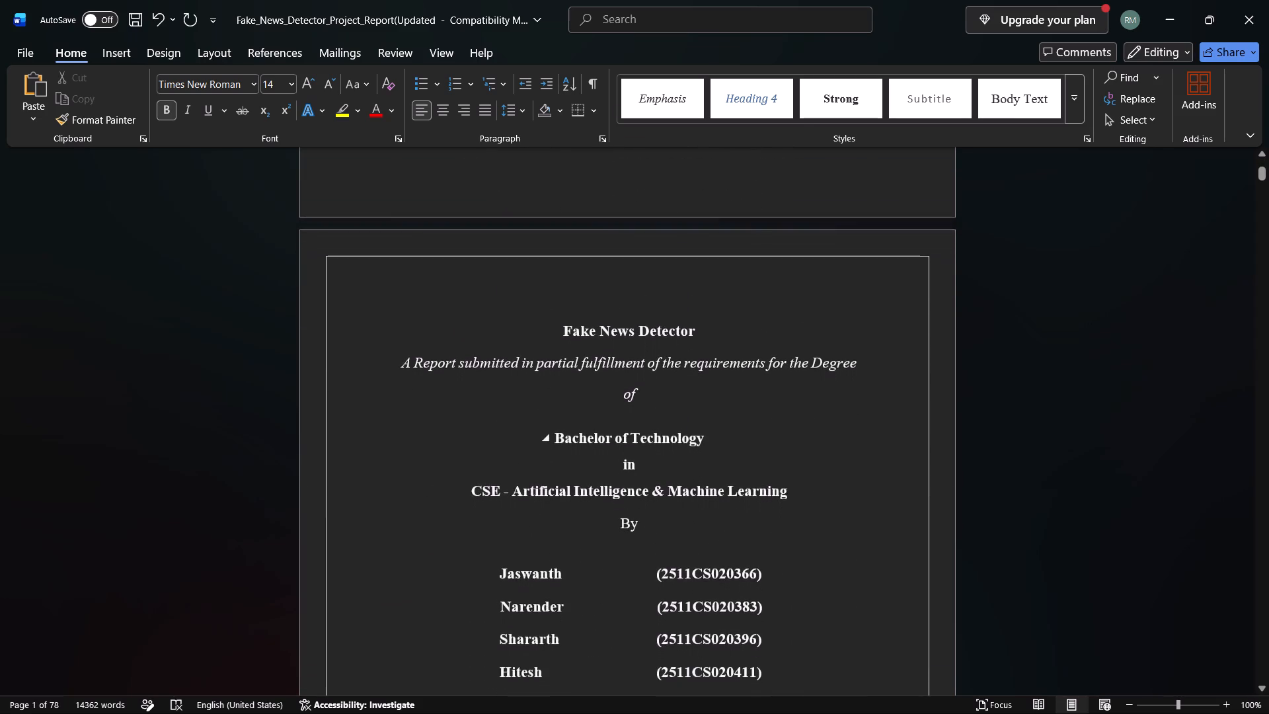
scroll(812, 473, "down", 1)
scroll(812, 473, "up", 3)
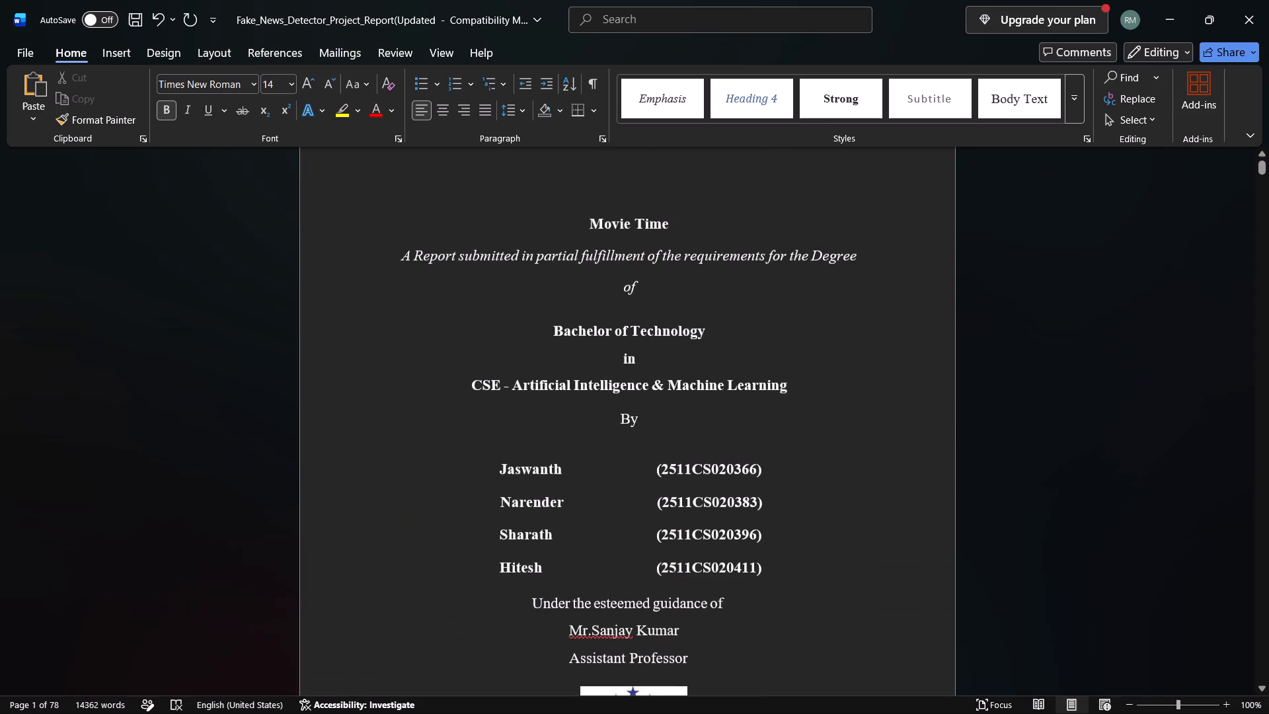
scroll(812, 473, "down", 4)
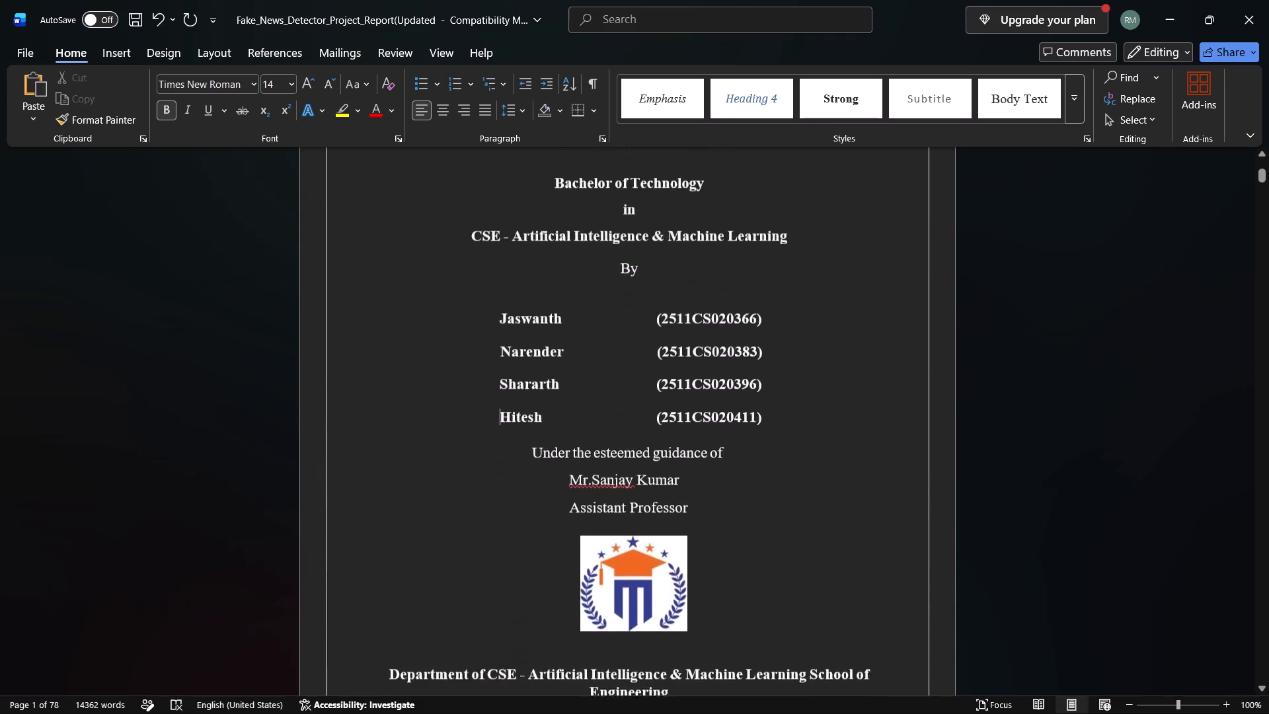
scroll(812, 473, "down", 1)
scroll(812, 473, "up", 4)
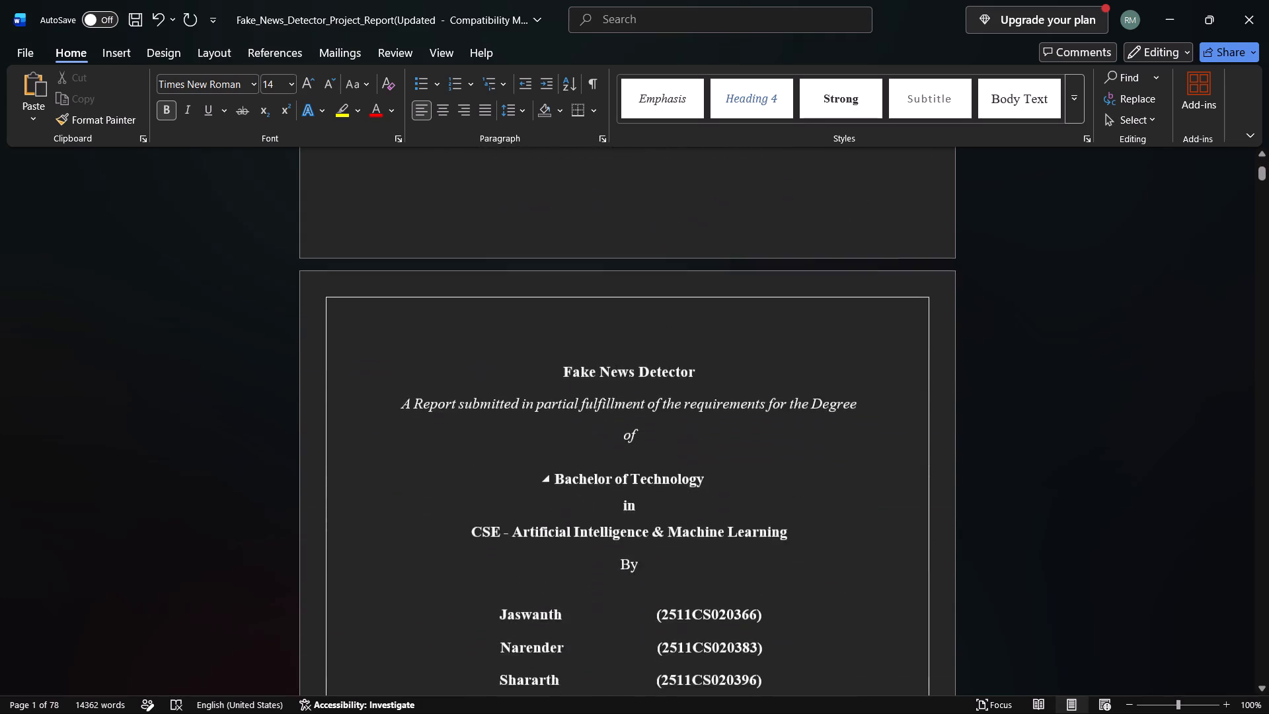
scroll(812, 473, "up", 1)
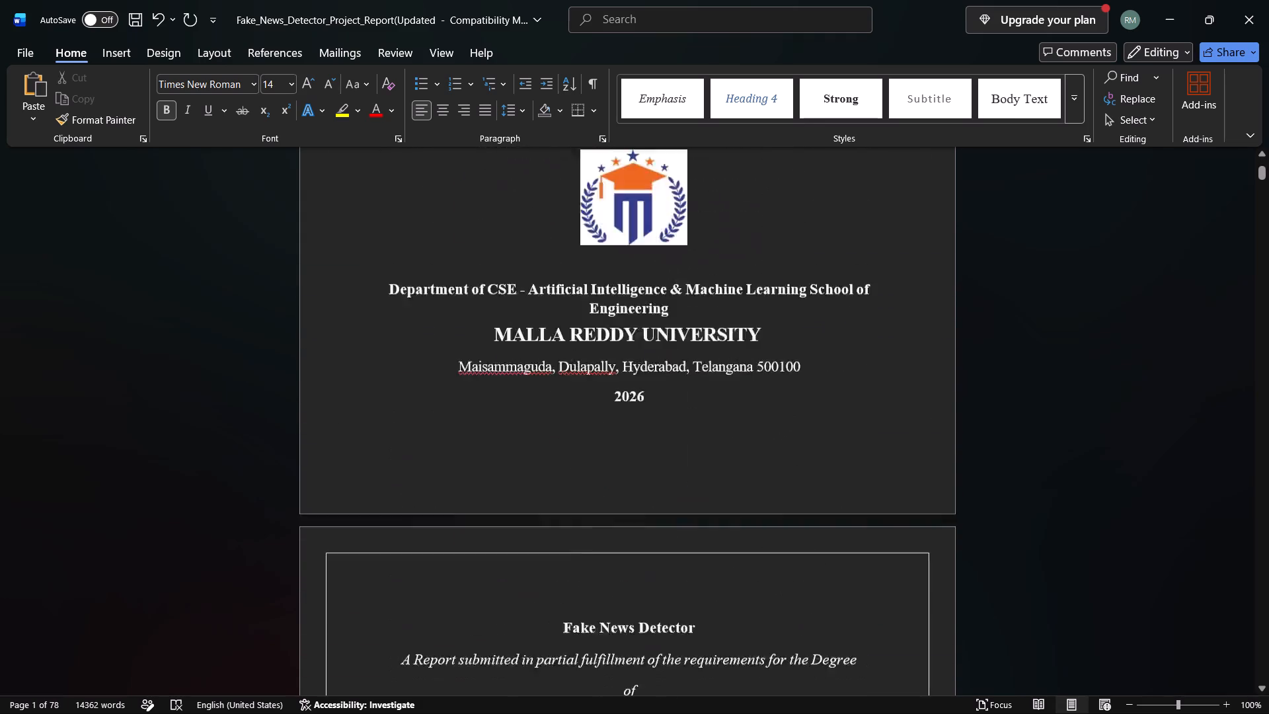
scroll(812, 473, "up", 3)
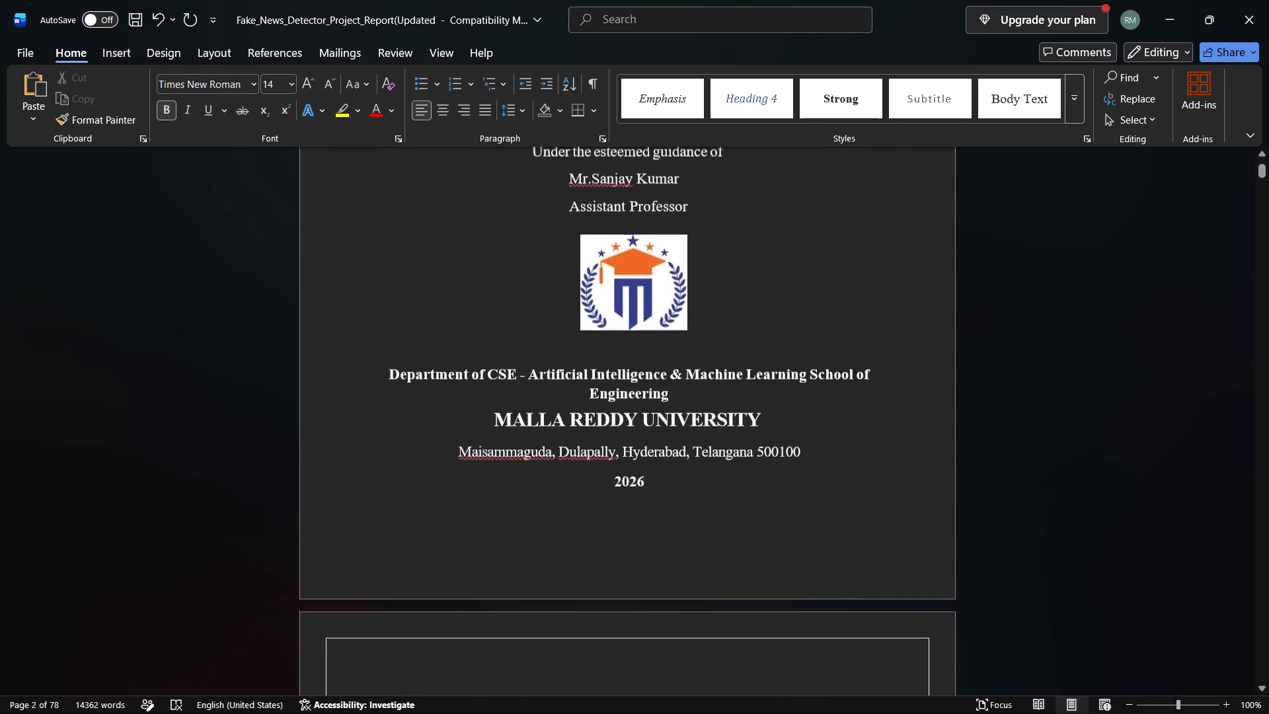
scroll(812, 473, "up", 1)
scroll(812, 473, "down", 2)
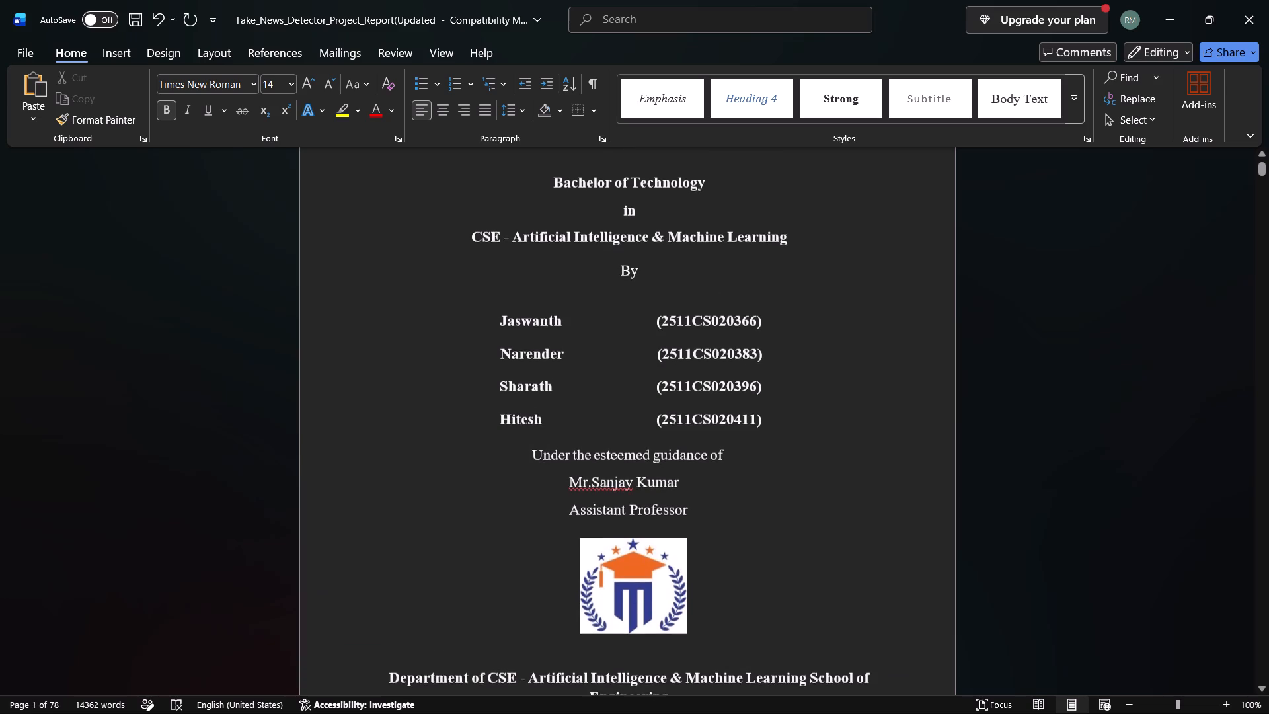
scroll(812, 473, "down", 1)
scroll(812, 473, "up", 1)
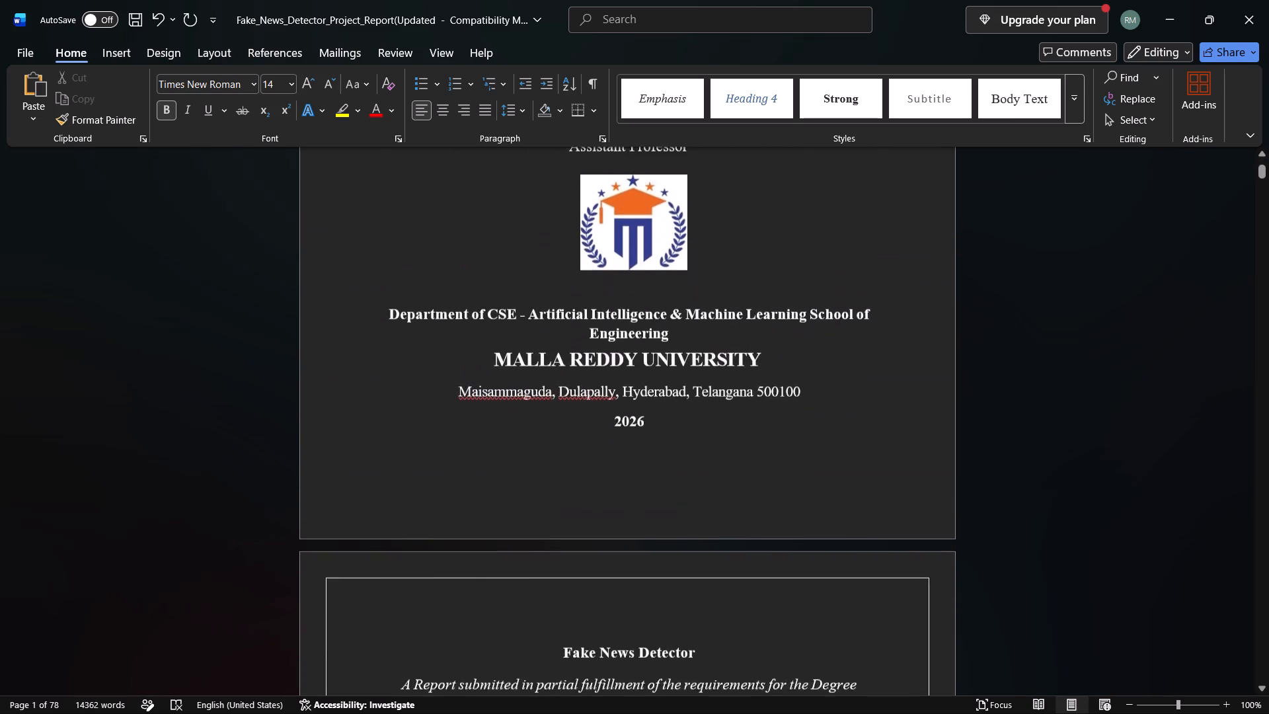
scroll(812, 473, "up", 1)
scroll(812, 473, "down", 2)
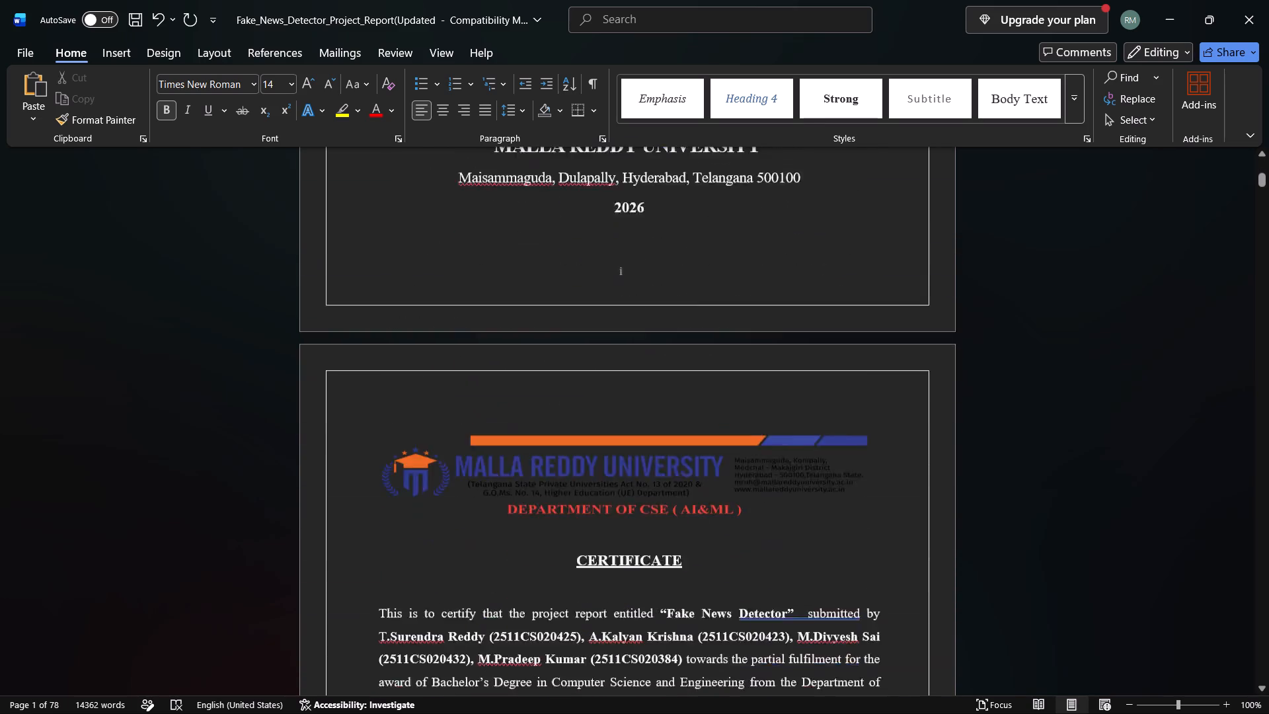
scroll(812, 473, "down", 1)
scroll(812, 473, "up", 3)
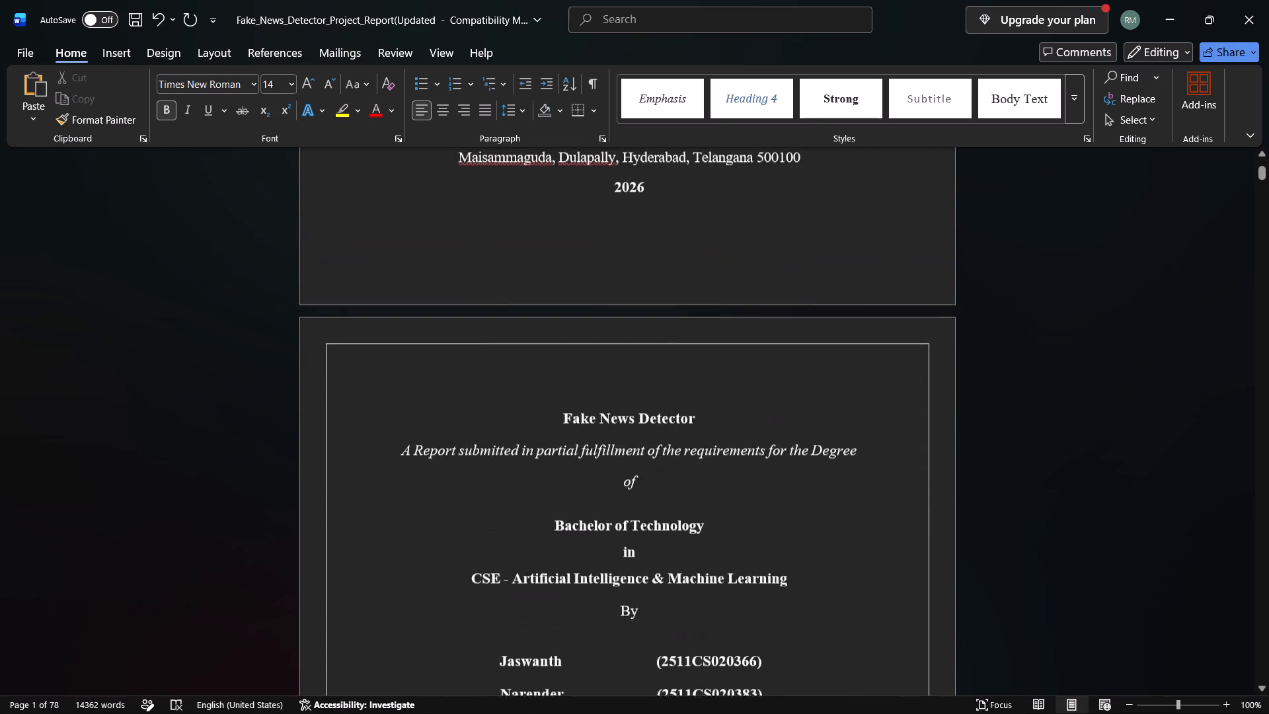
scroll(812, 473, "up", 3)
Replace the first student's roll number in the certificate paragraph with the first roll number listed on the inner title page.
scroll(812, 473, "down", 4)
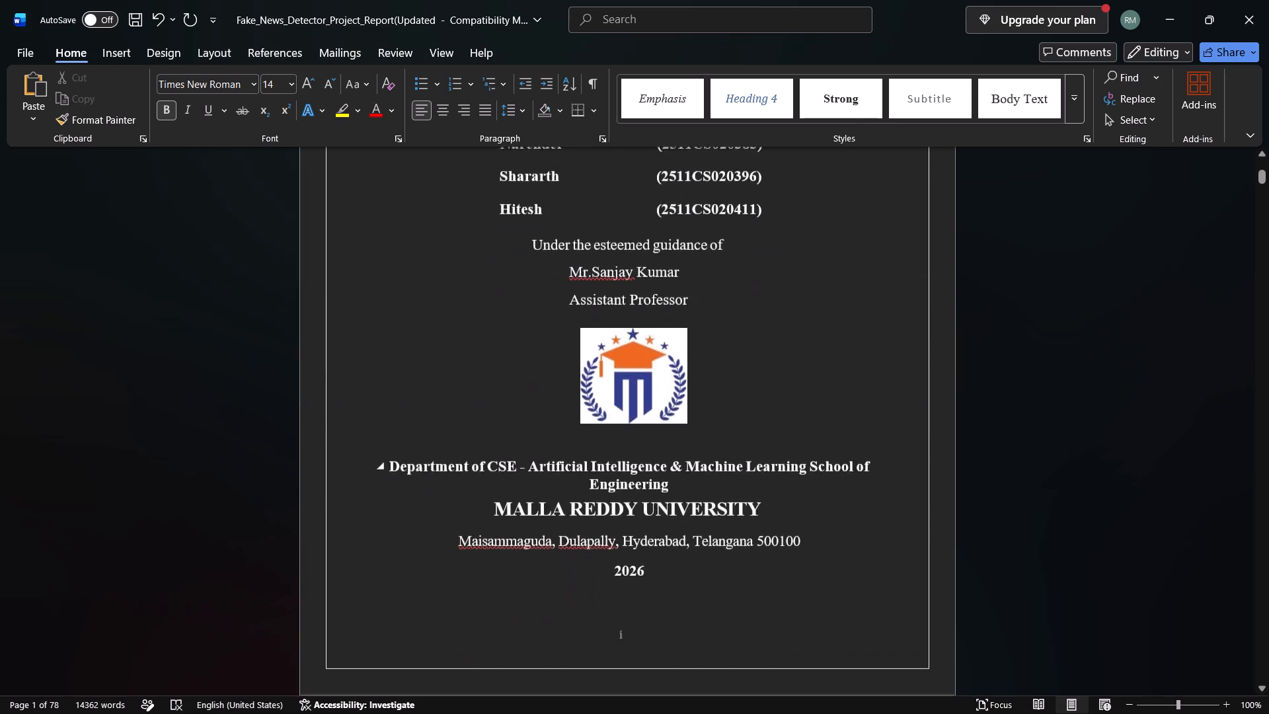
scroll(812, 473, "down", 4)
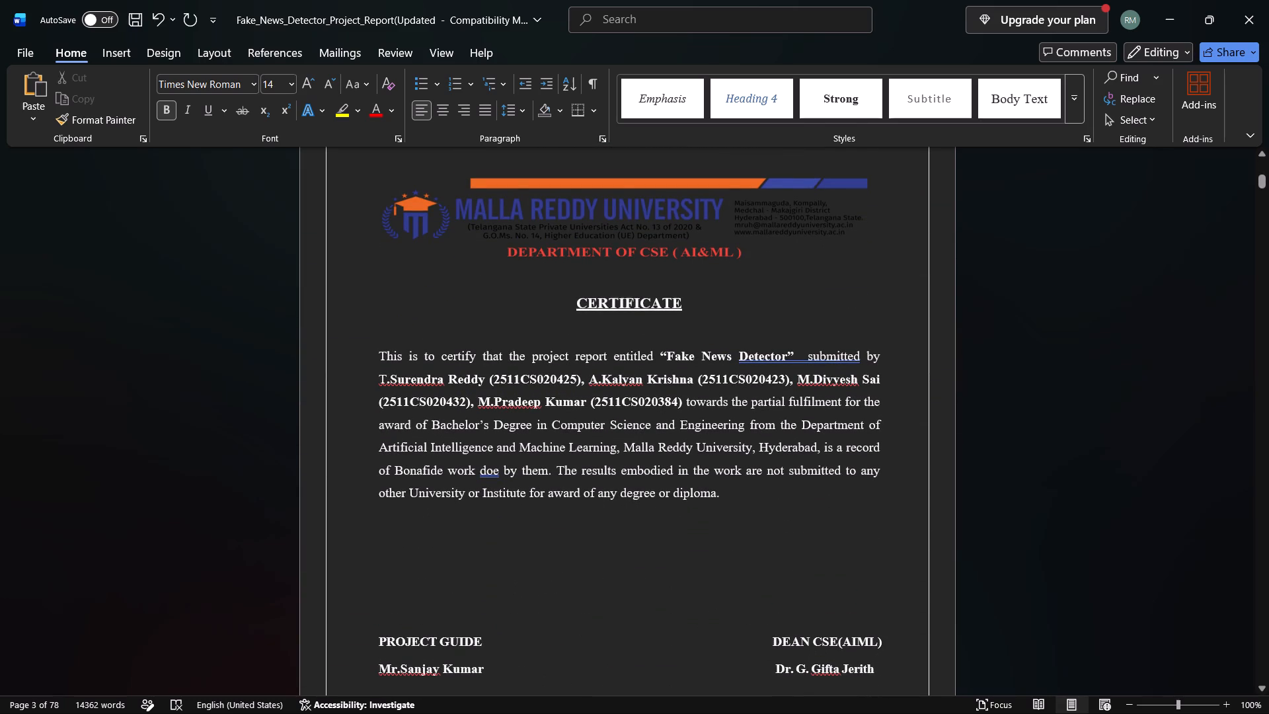
left_click(486, 374)
left_click(578, 376)
key("BackSpace")
key("BackSpace")
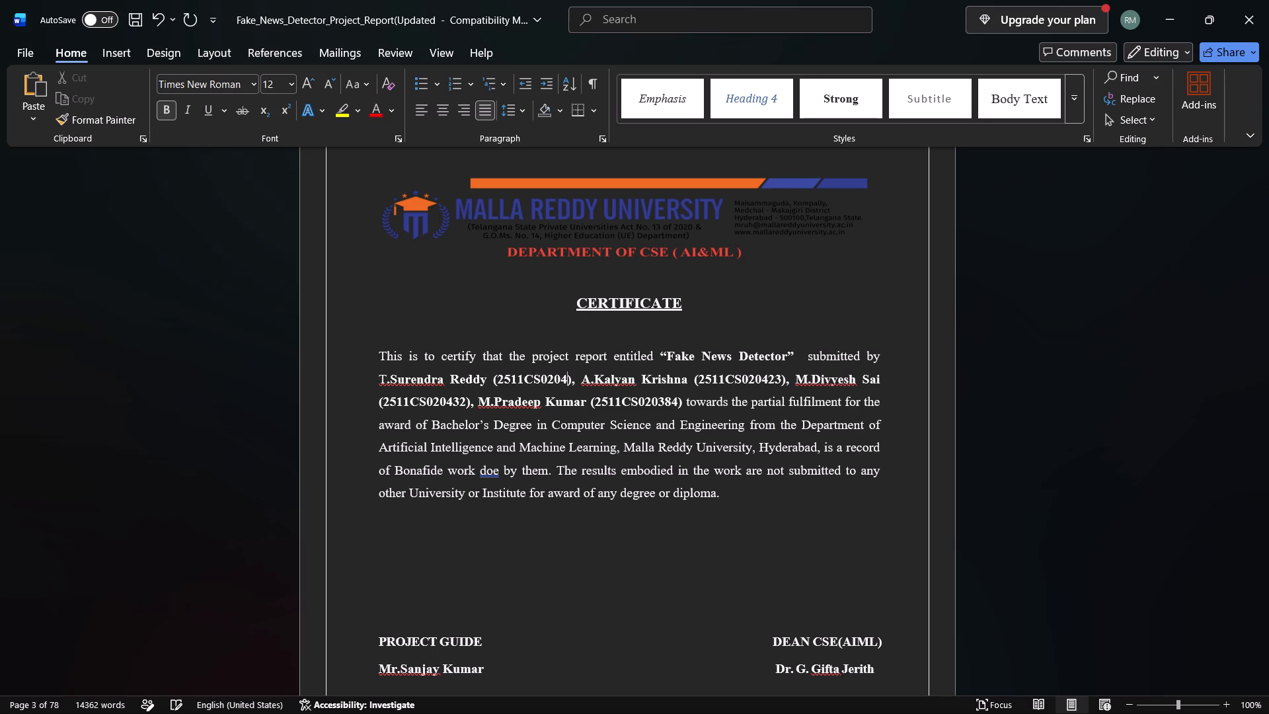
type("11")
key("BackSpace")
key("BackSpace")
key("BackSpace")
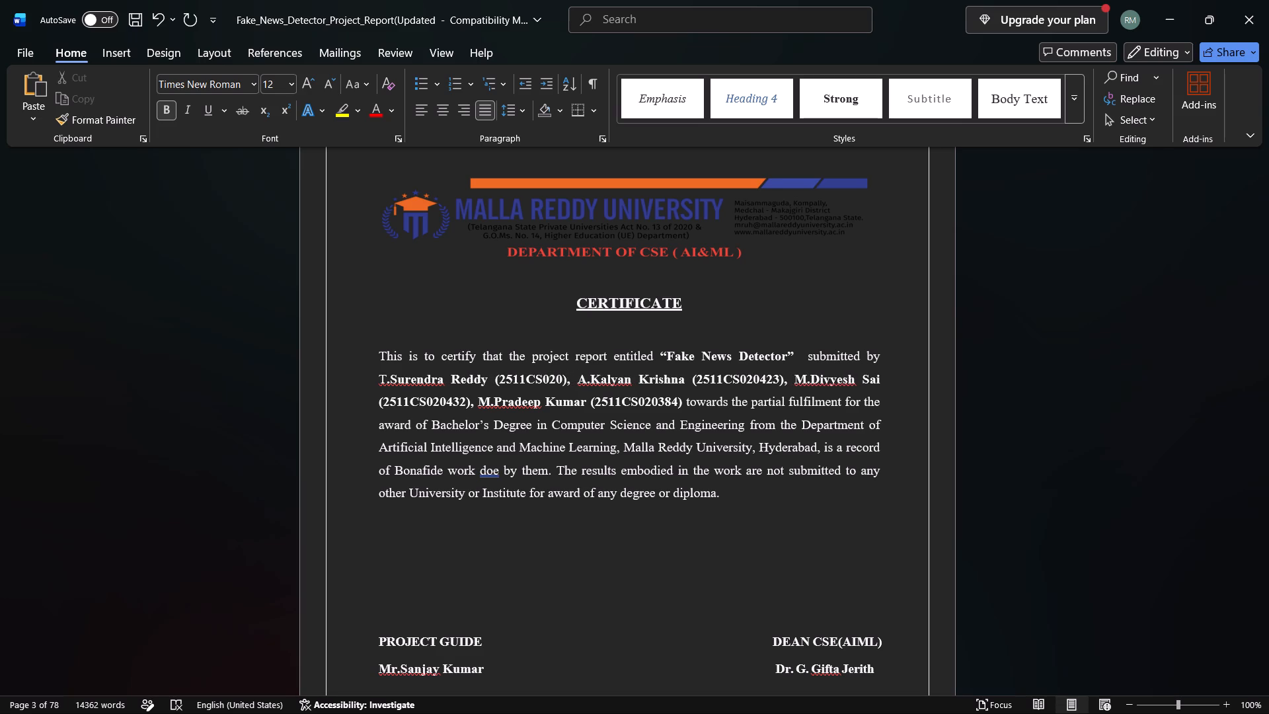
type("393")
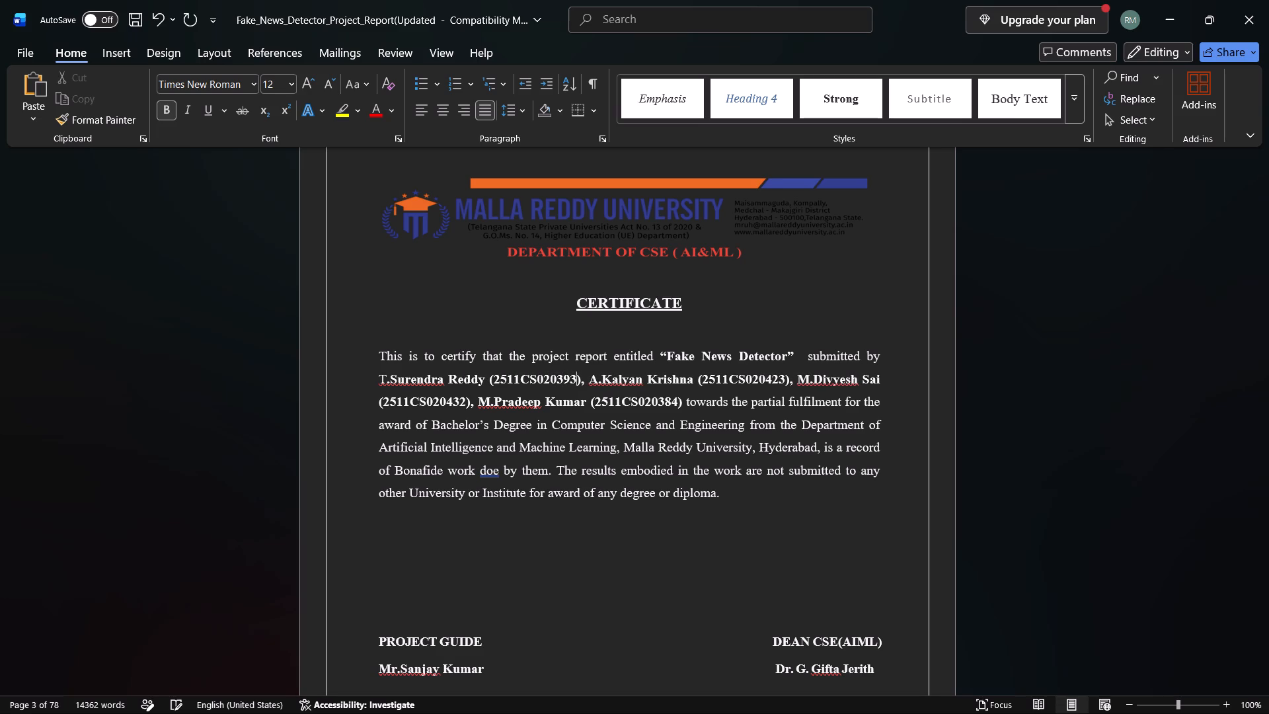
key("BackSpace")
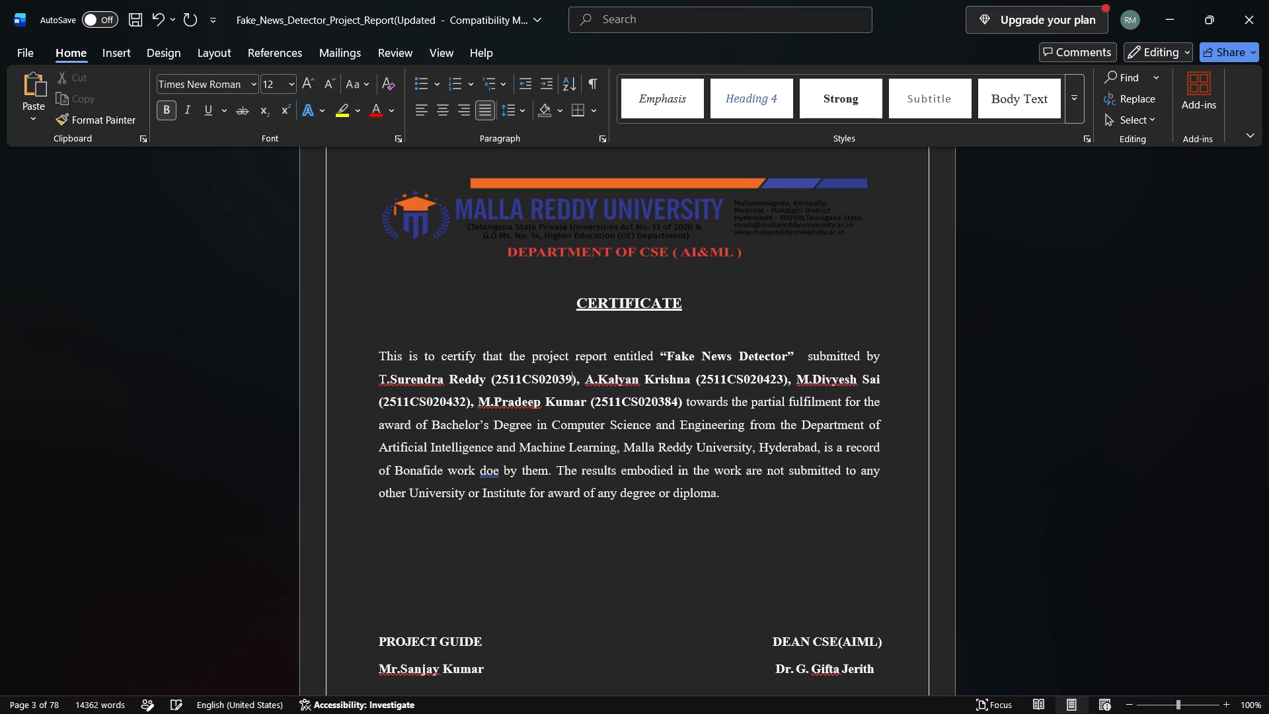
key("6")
scroll(724, 457, "up", 3)
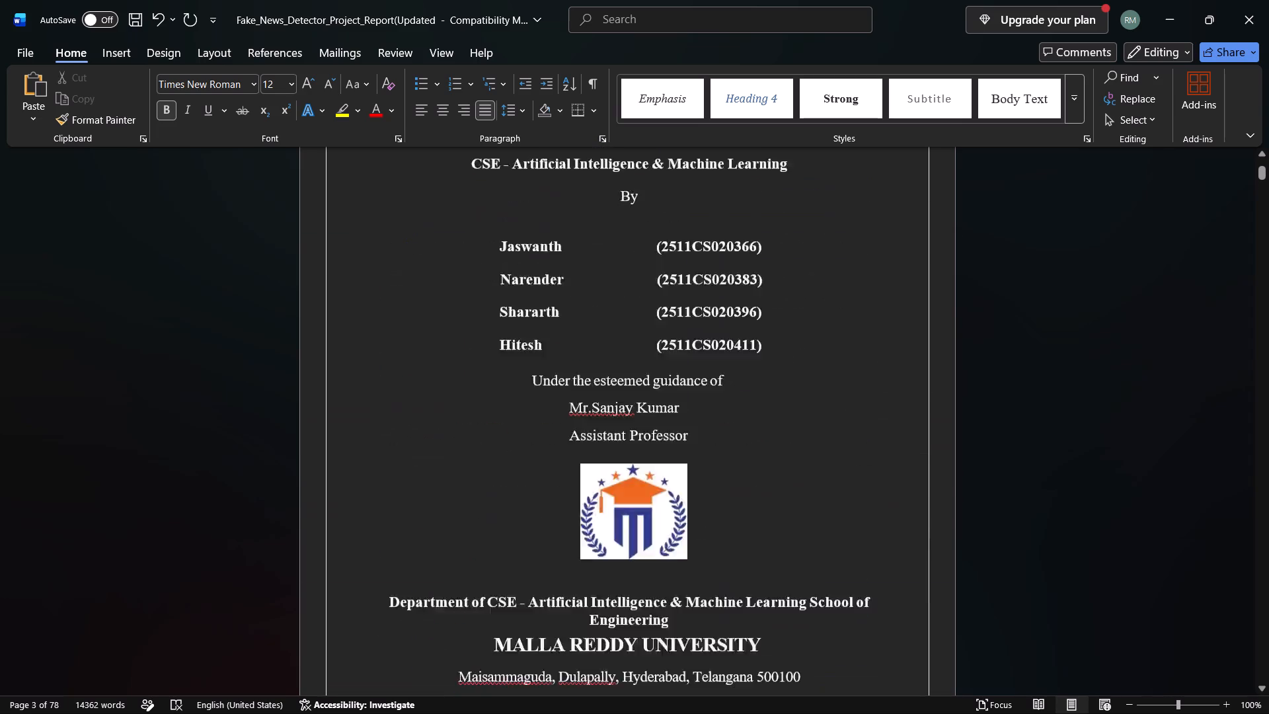
scroll(724, 457, "up", 2)
scroll(724, 457, "down", 3)
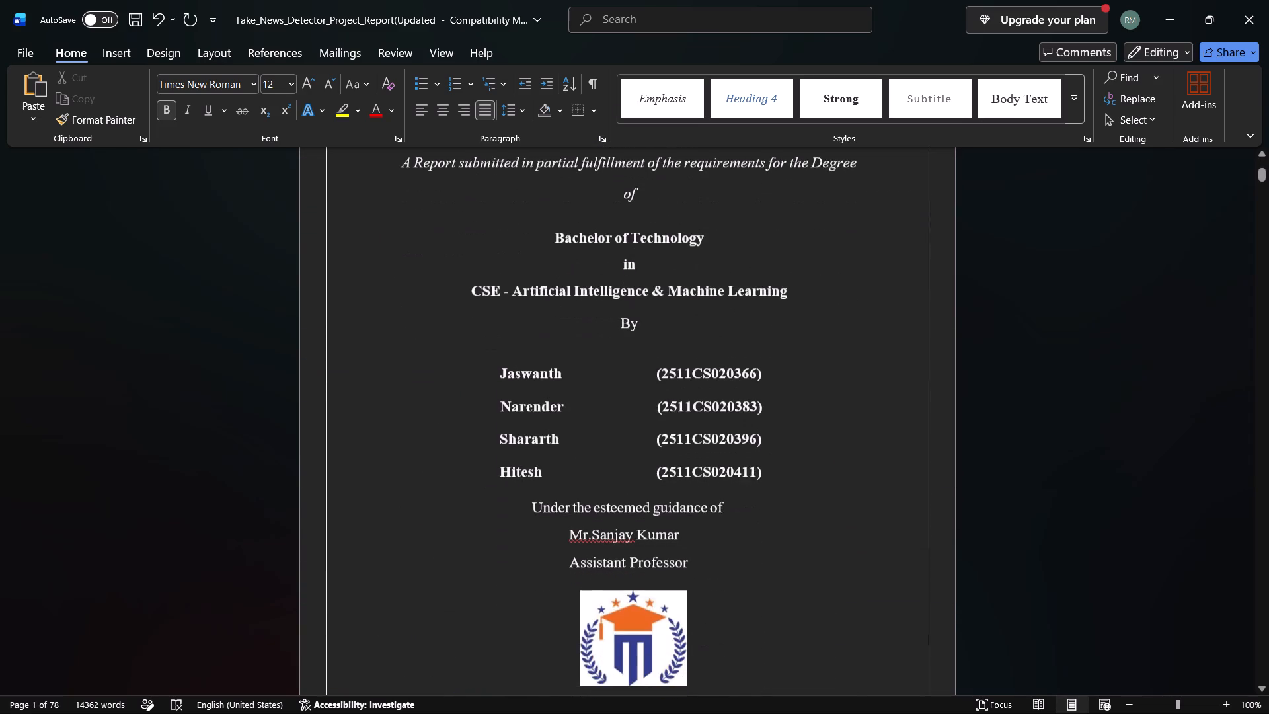
scroll(724, 457, "down", 5)
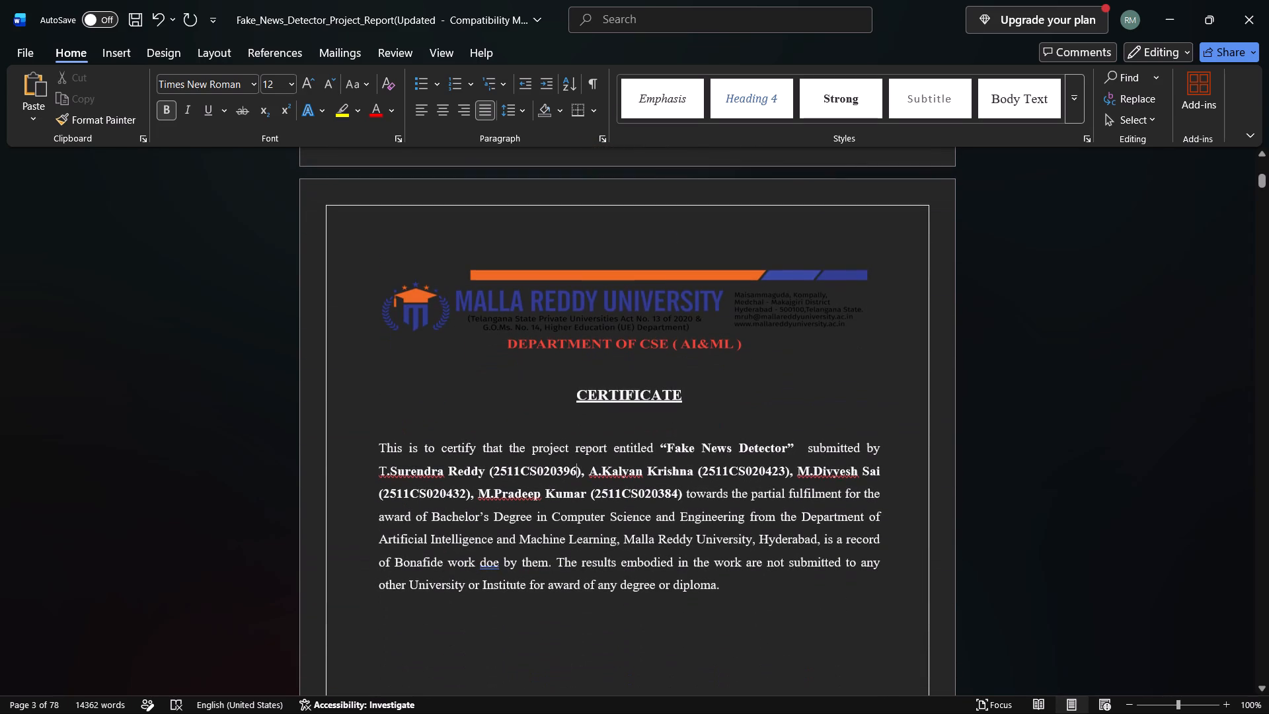
key("BackSpace")
key("BackSpace")
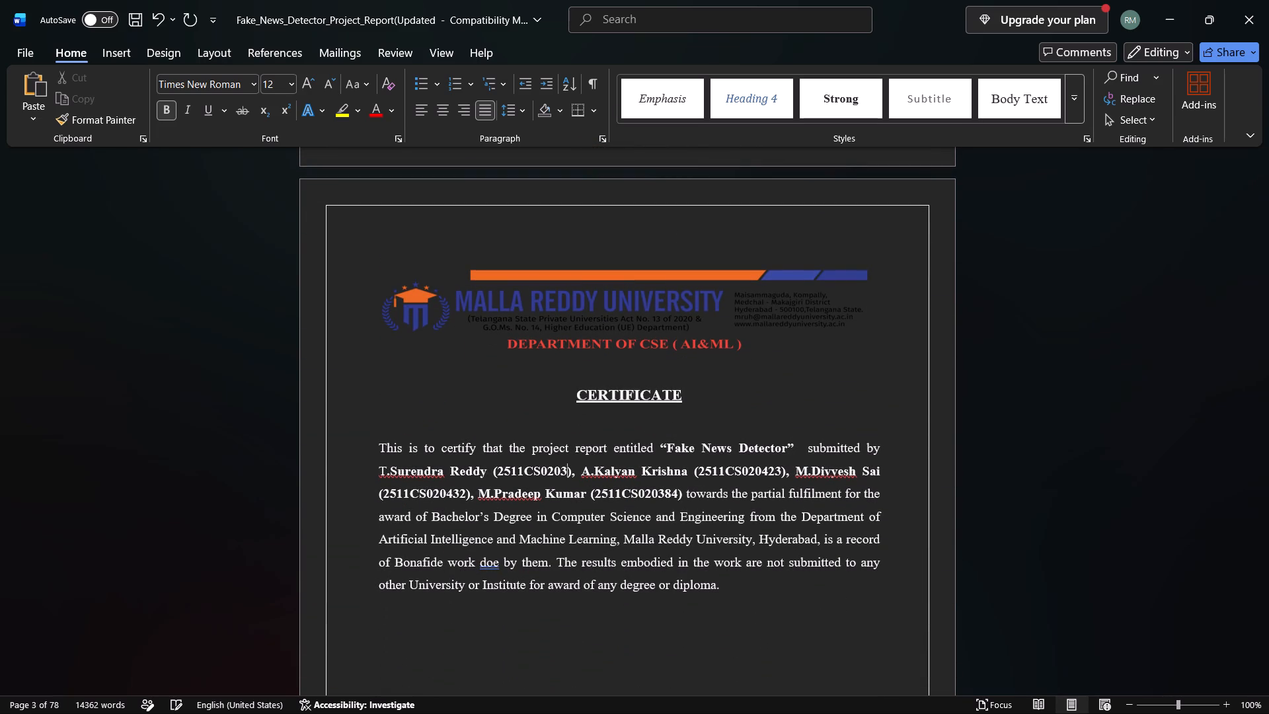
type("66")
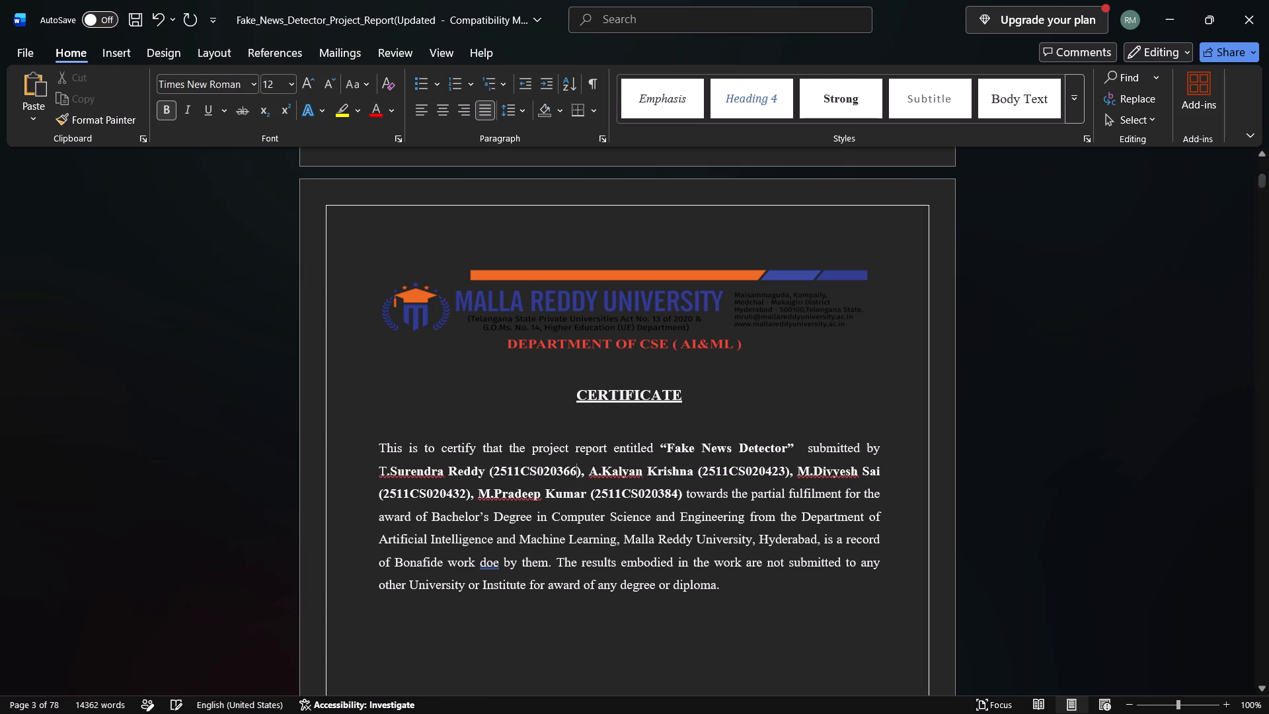
Replace the fourth student's roll number in the certificate paragraph with the fourth roll number listed on the inner title page.
left_click(788, 473)
left_click(676, 493)
key("BackSpace")
key("BackSpace")
key("BackSpace")
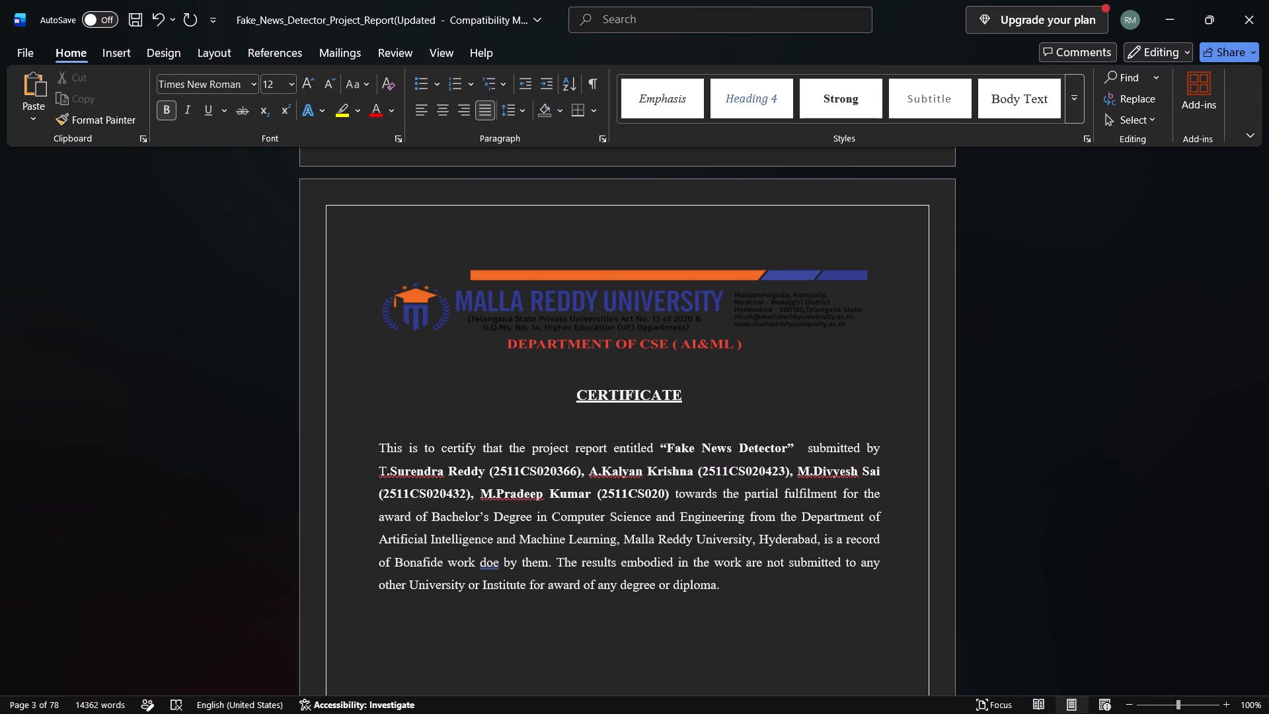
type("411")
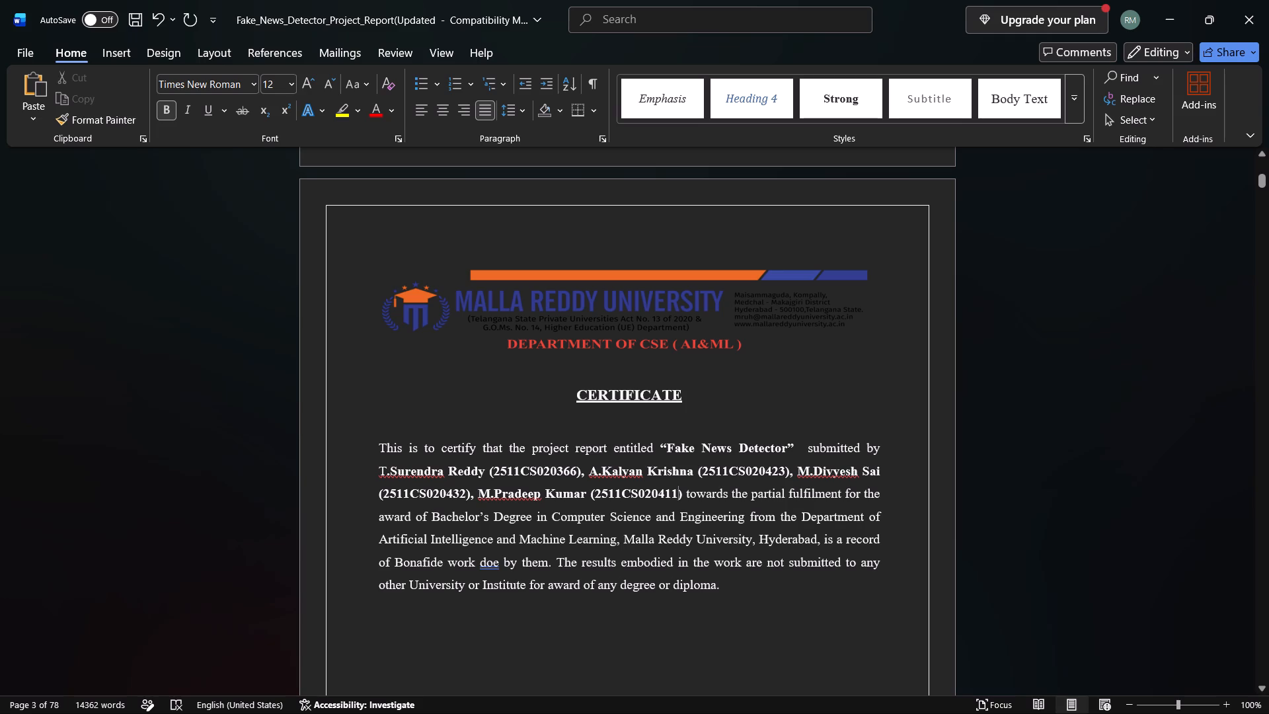
Replace the third student's roll number in the certificate paragraph with the third roll number listed on the inner title page.
left_click(464, 495)
key("BackSpace")
key("BackSpace")
key("BackSpace")
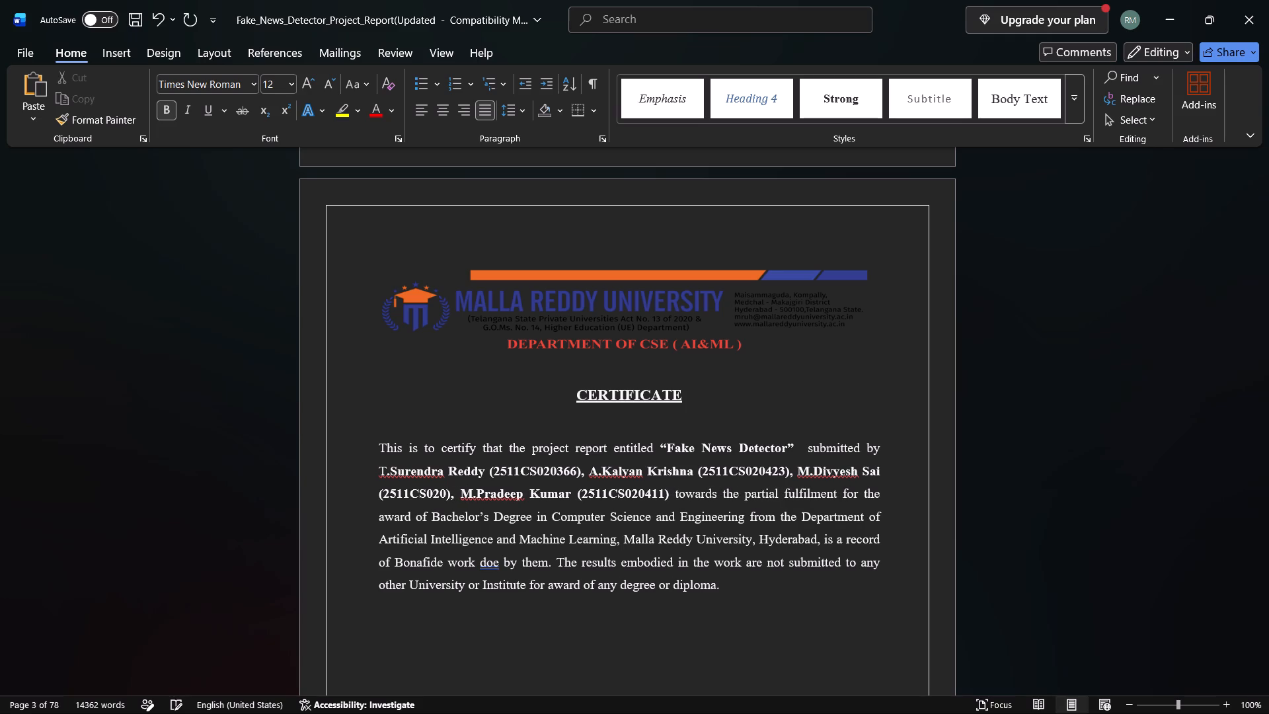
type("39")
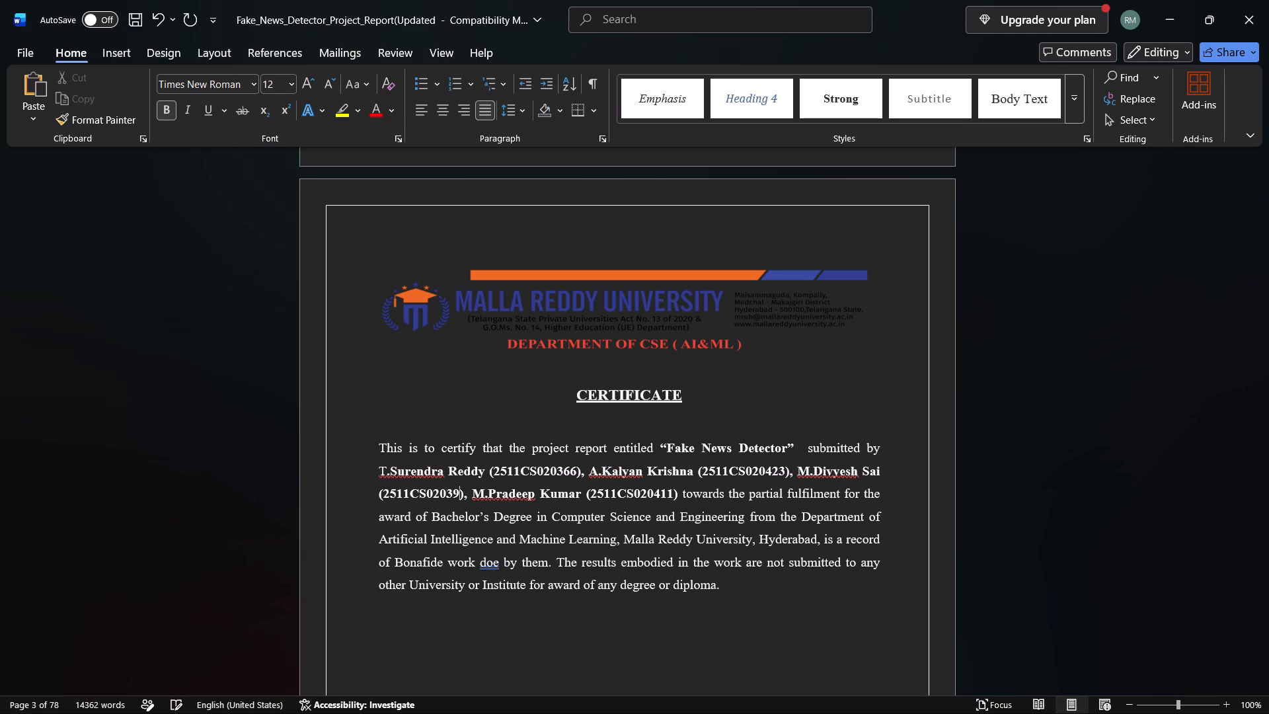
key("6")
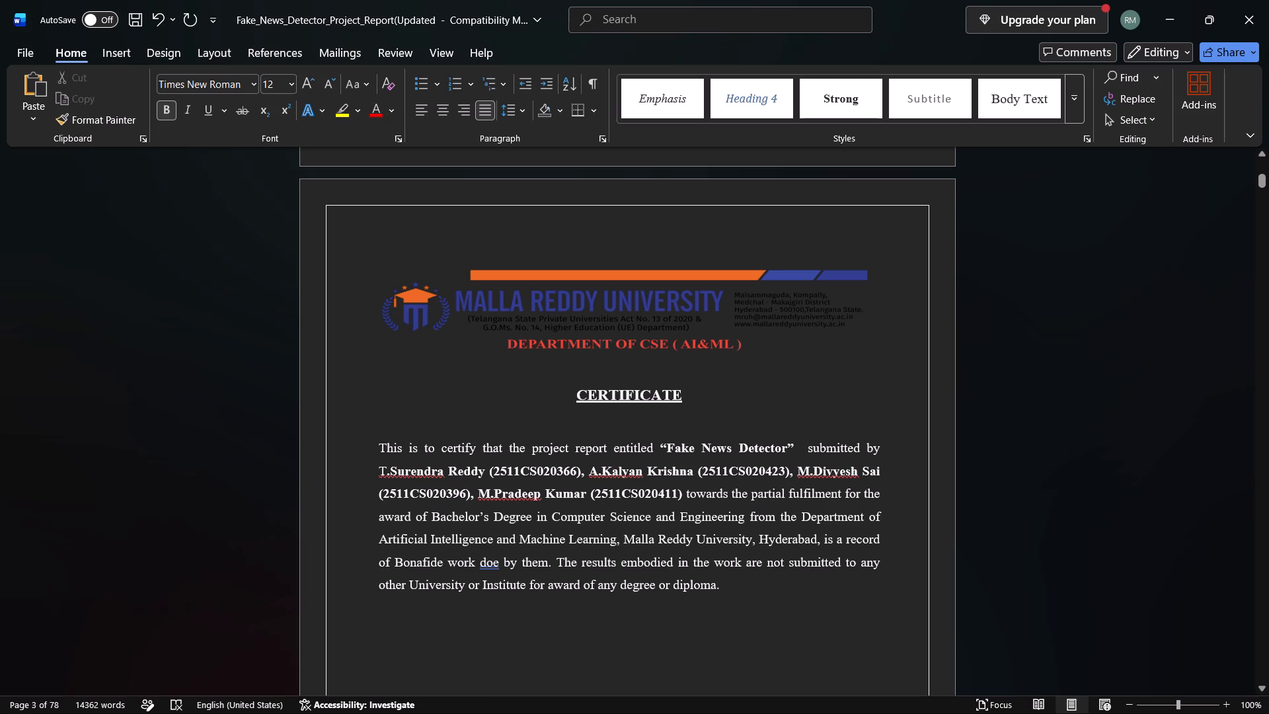
Replace the second student's roll number in the certificate paragraph with the second roll number listed on the inner title page.
left_click(787, 469)
key("BackSpace")
key("BackSpace")
key("BackSpace")
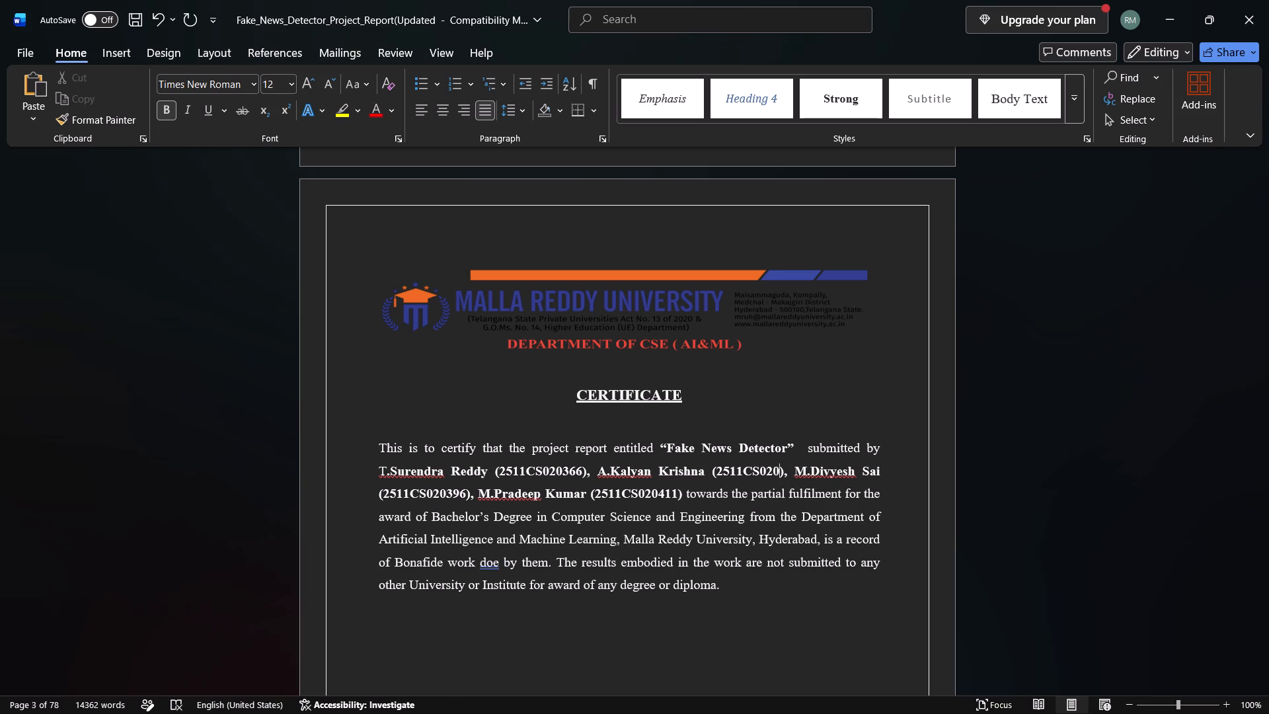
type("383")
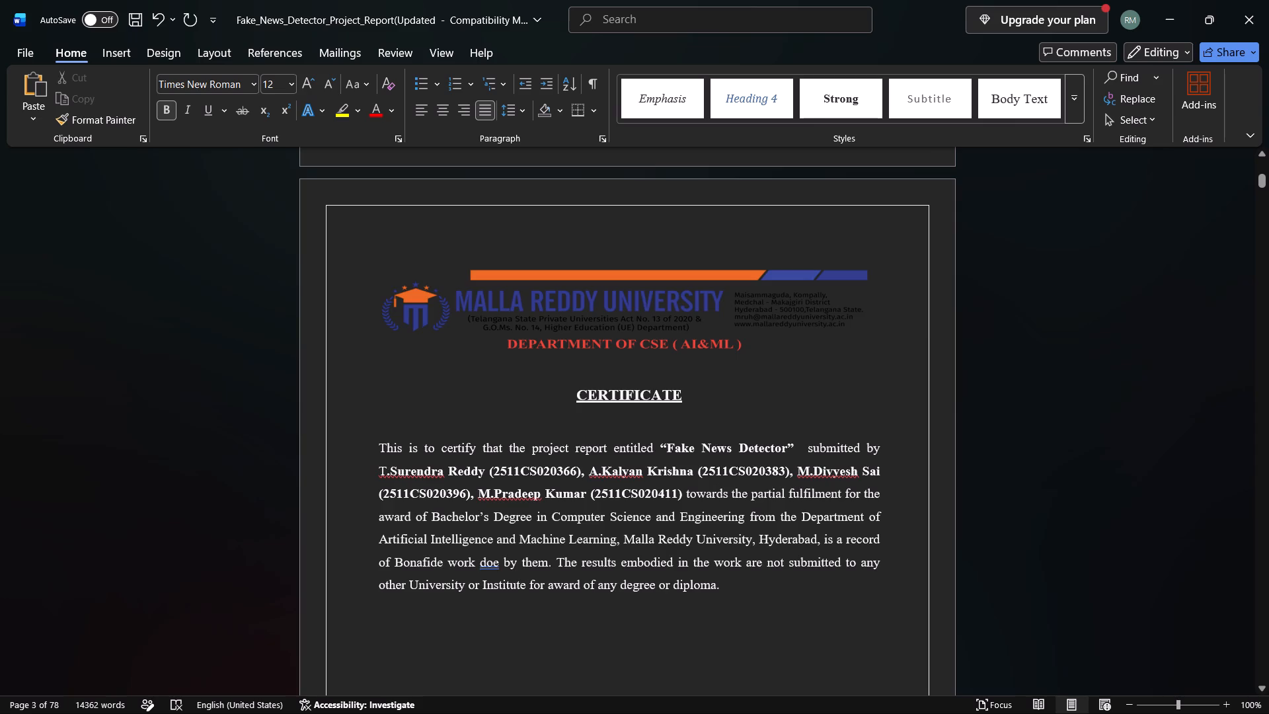
Replace the first student's name in the certificate paragraph with "Jaswanth".
scroll(857, 532, "up", 3)
scroll(857, 532, "down", 1)
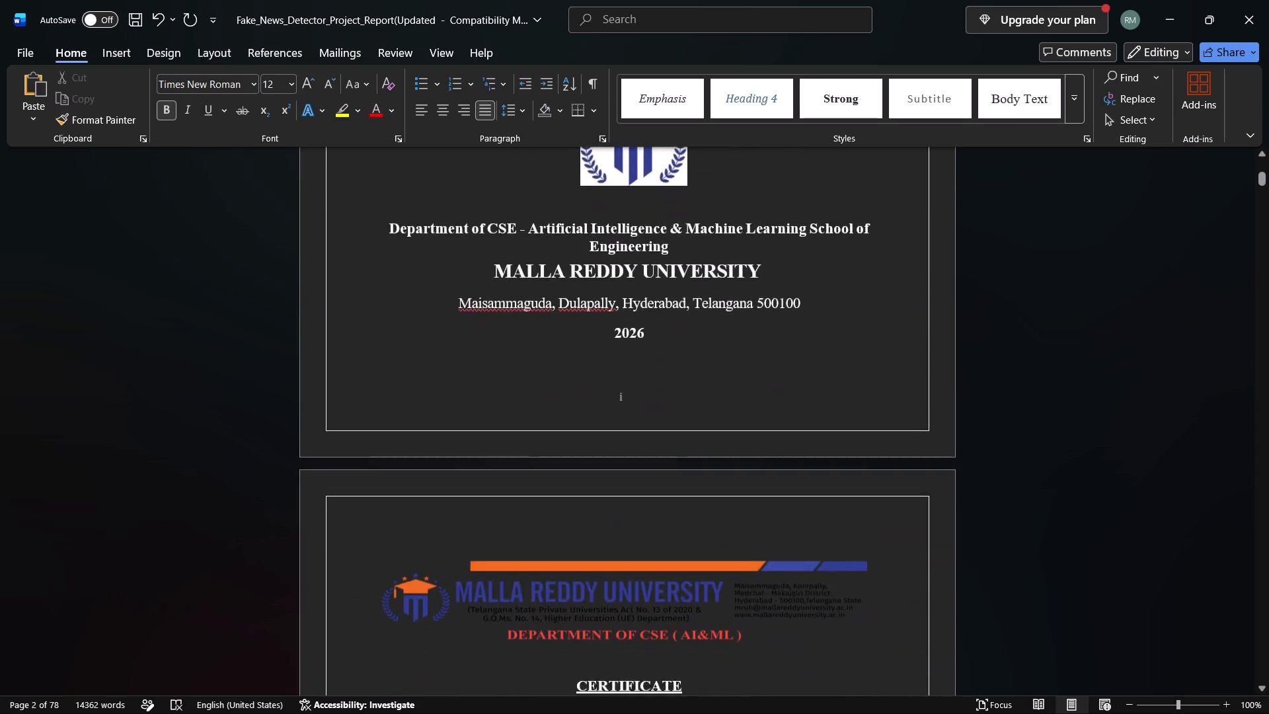
scroll(857, 532, "down", 1)
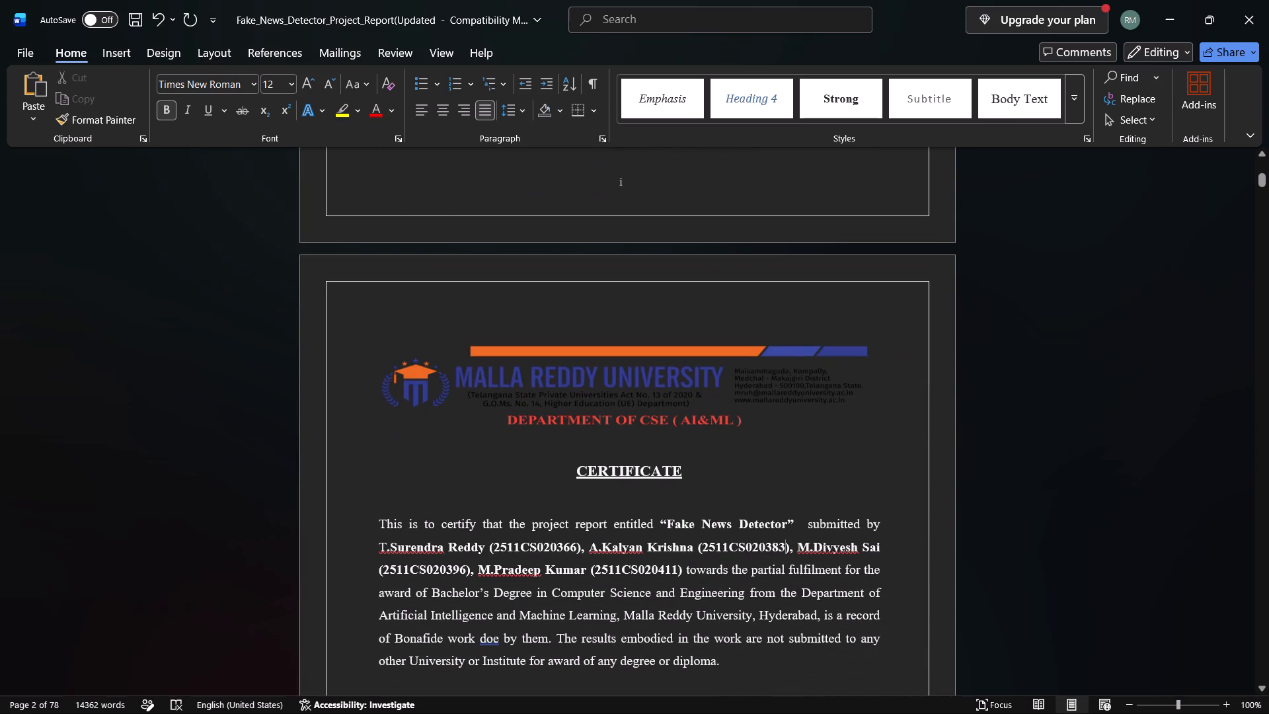
scroll(817, 575, "down", 1)
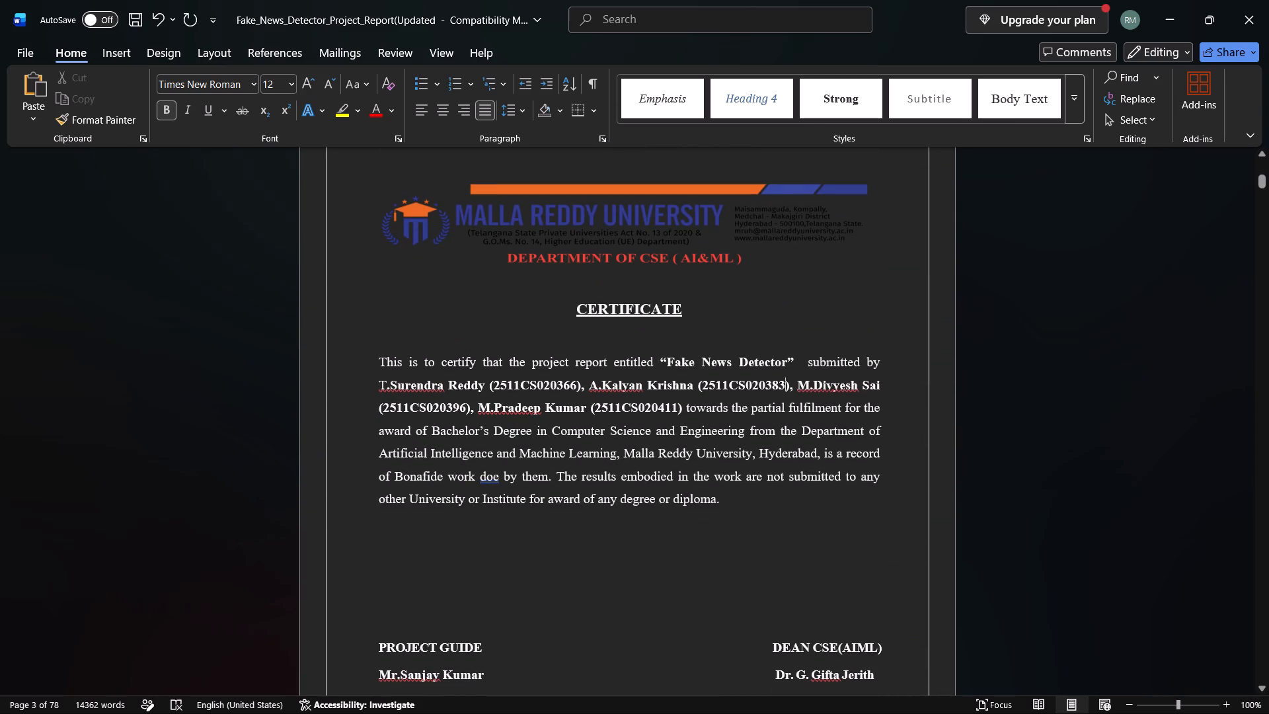
left_click_drag(484, 381, 395, 380)
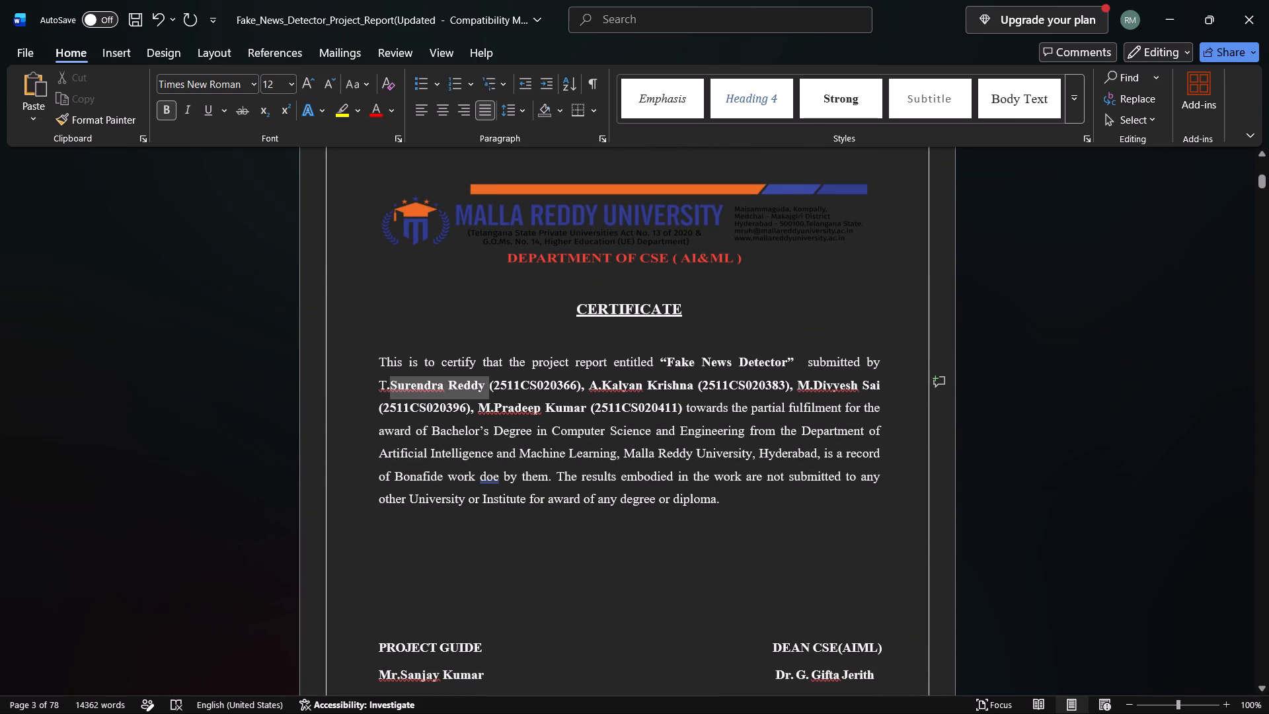
left_click_drag(395, 380, 383, 385)
key("BackSpace")
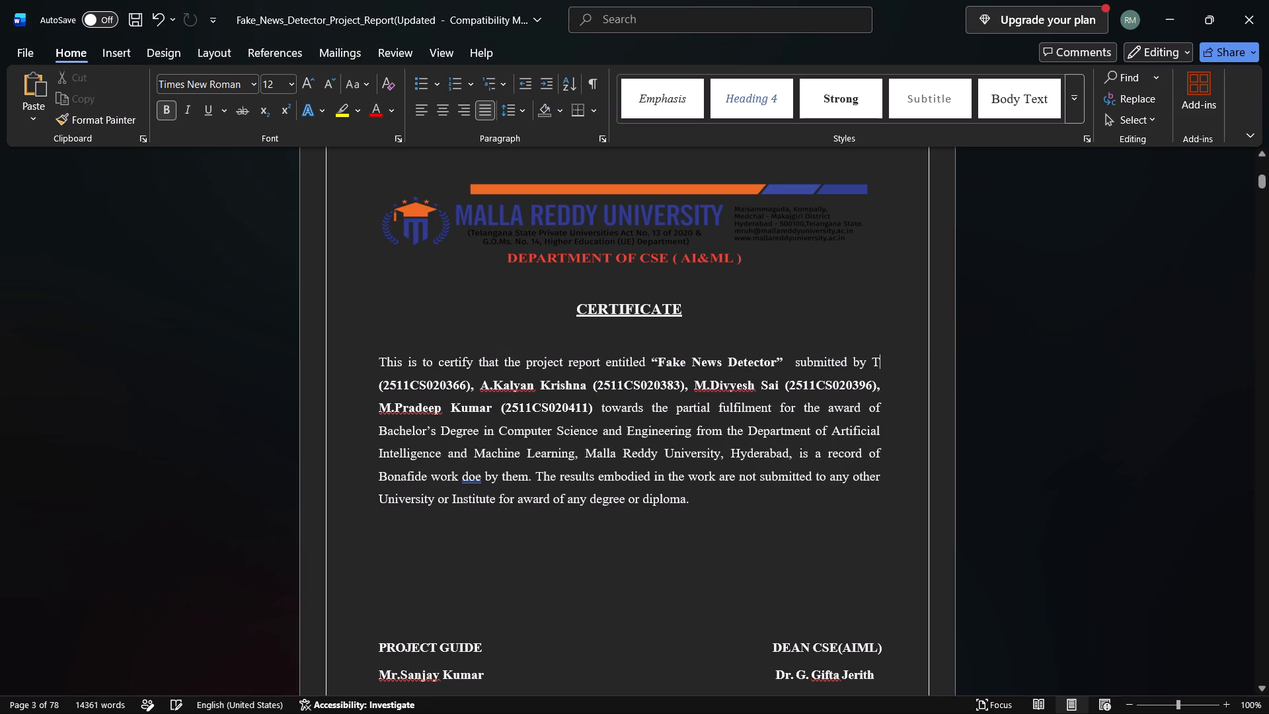
key("BackSpace")
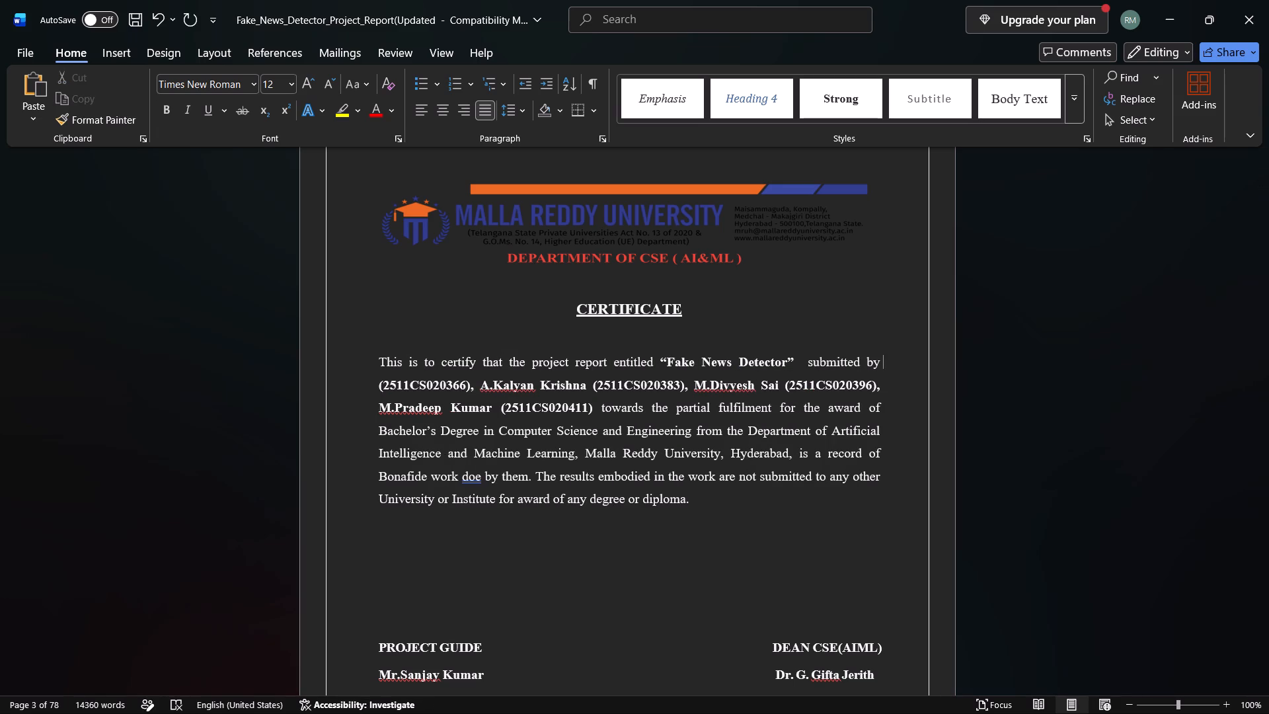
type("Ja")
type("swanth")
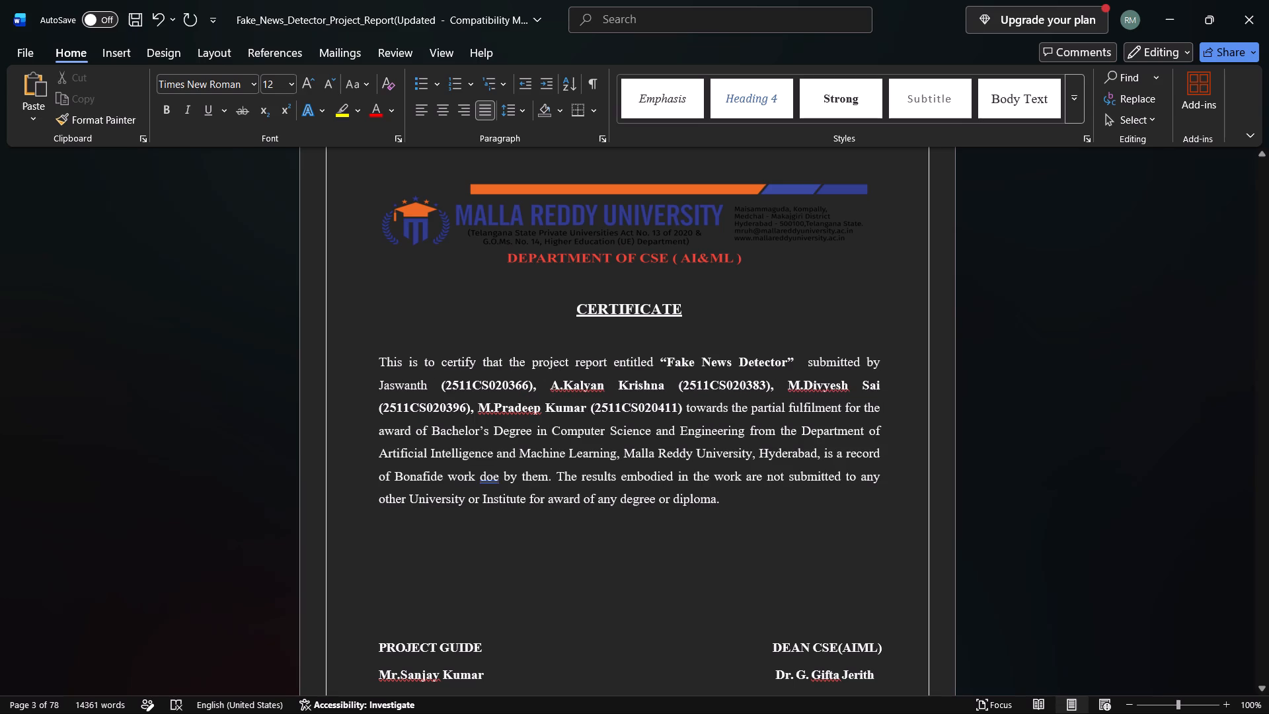
Make the first student's name in the certificate paragraph bold and re-enter the single space before the roll number.
left_click_drag(430, 393, 424, 388)
left_click_drag(424, 388, 376, 385)
left_click(387, 361)
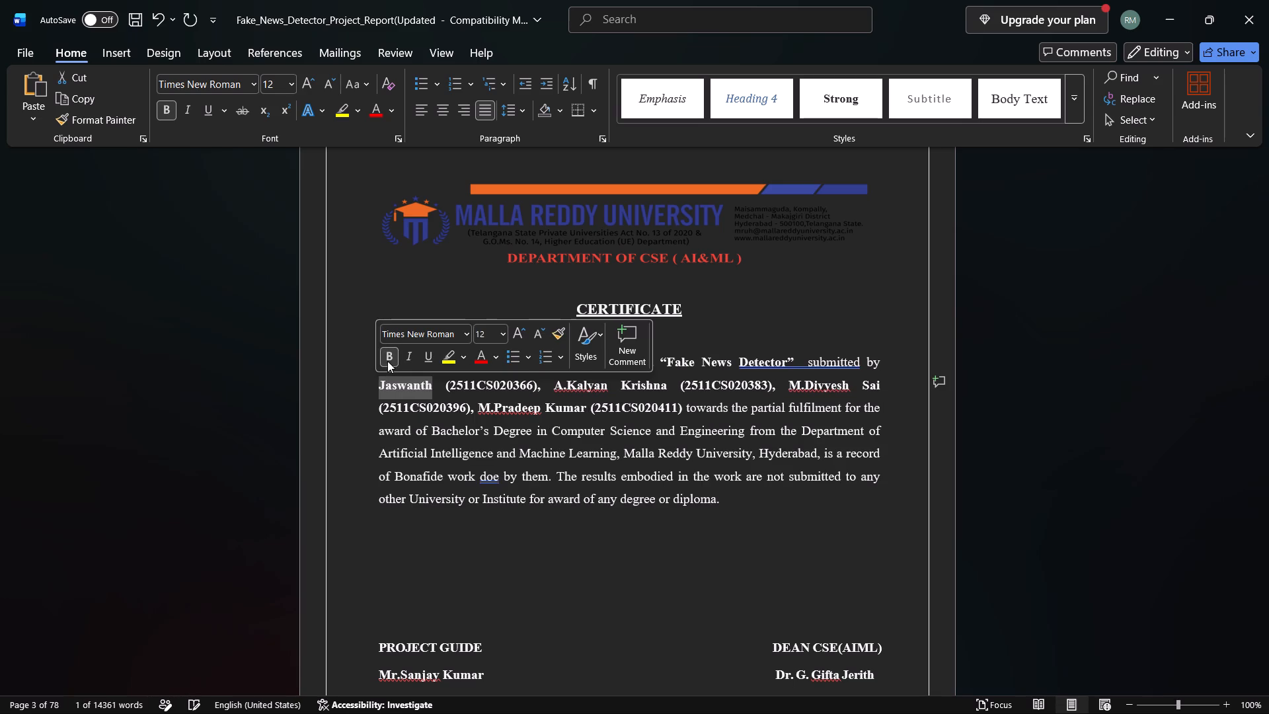
left_click(510, 465)
left_click(445, 387)
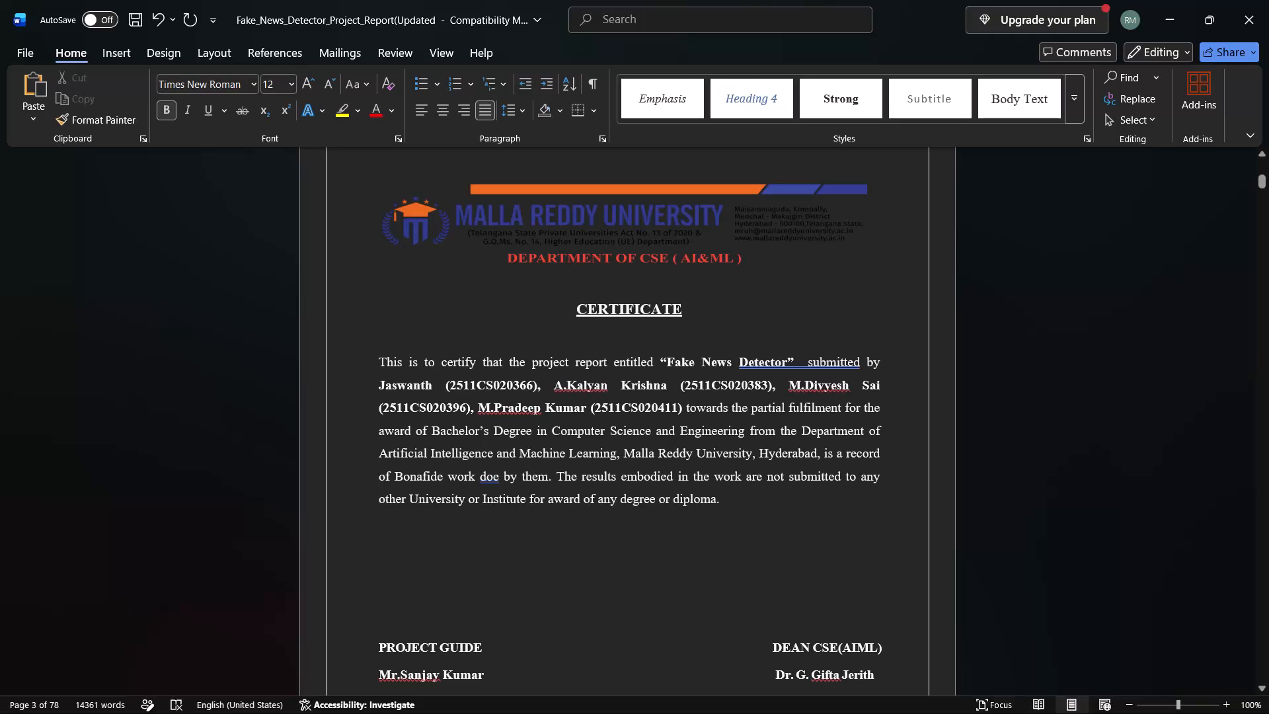
key("BackSpace")
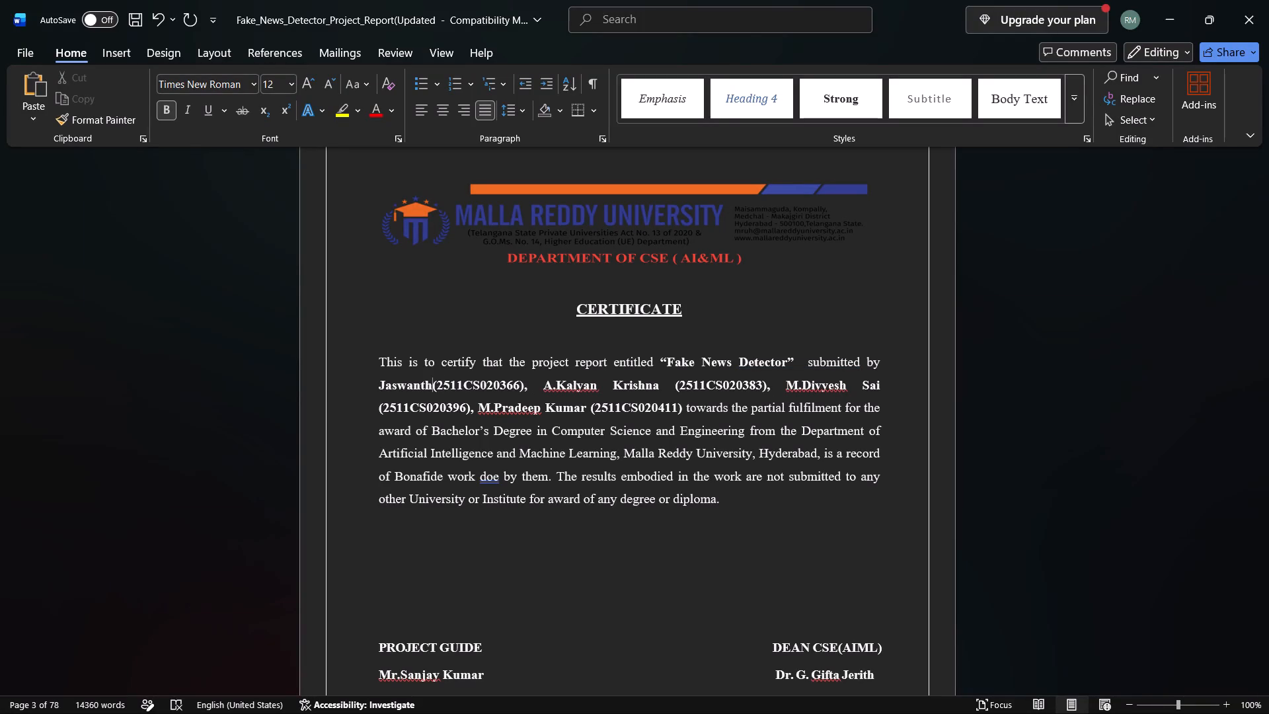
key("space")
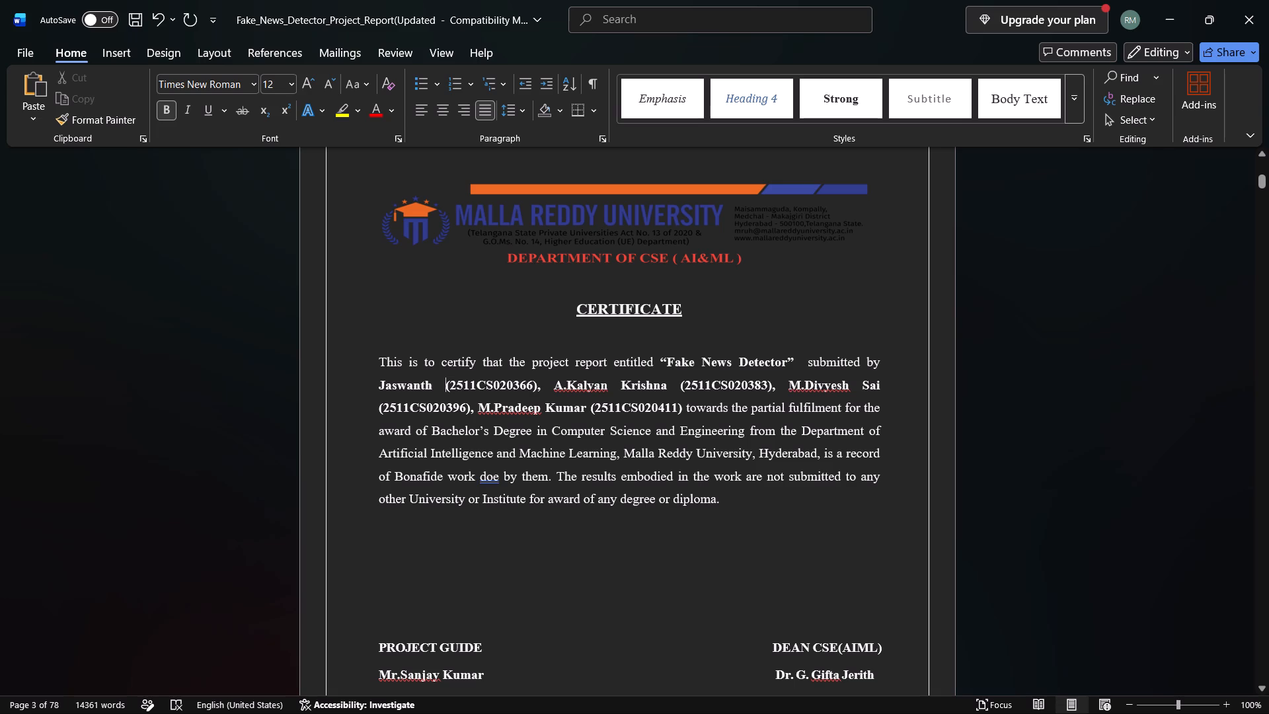
Consult the NeuroSign reference report's certificate, and replace the second student's name in the Fake News Detector certificate with "Narender", followed by a space.
key("alt+Tab")
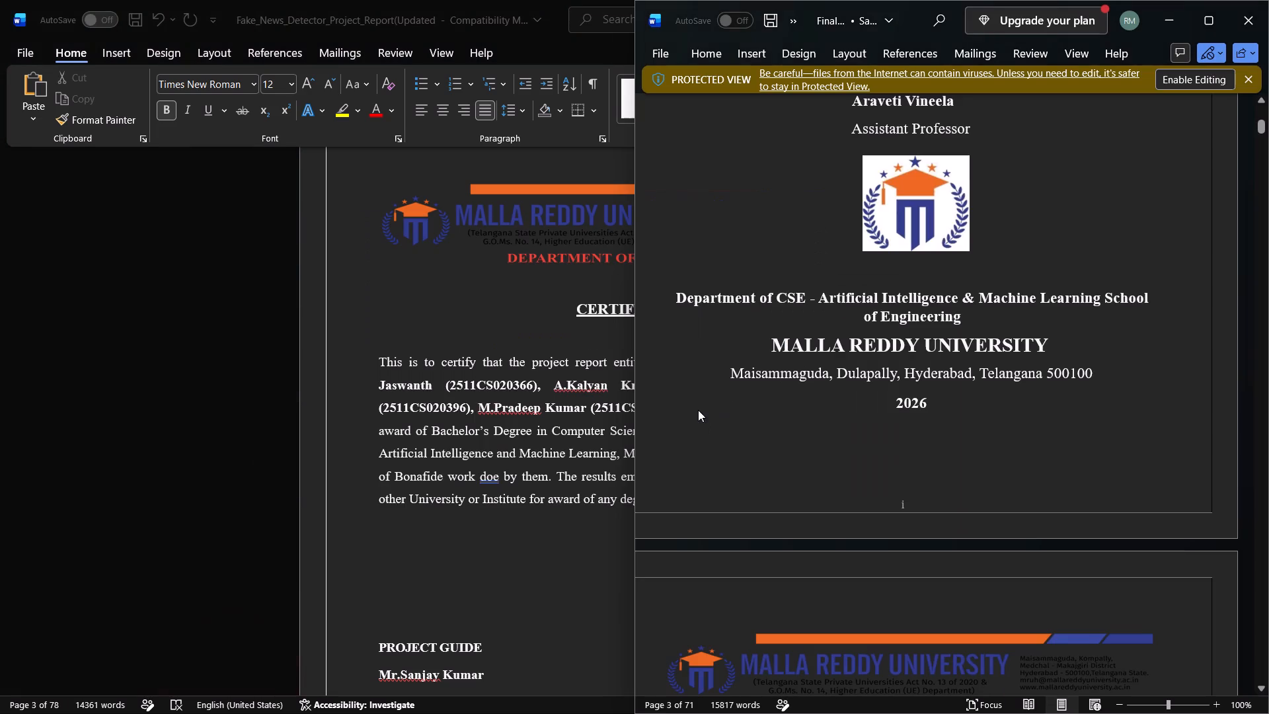
scroll(925, 405, "down", 3)
scroll(925, 405, "up", 1)
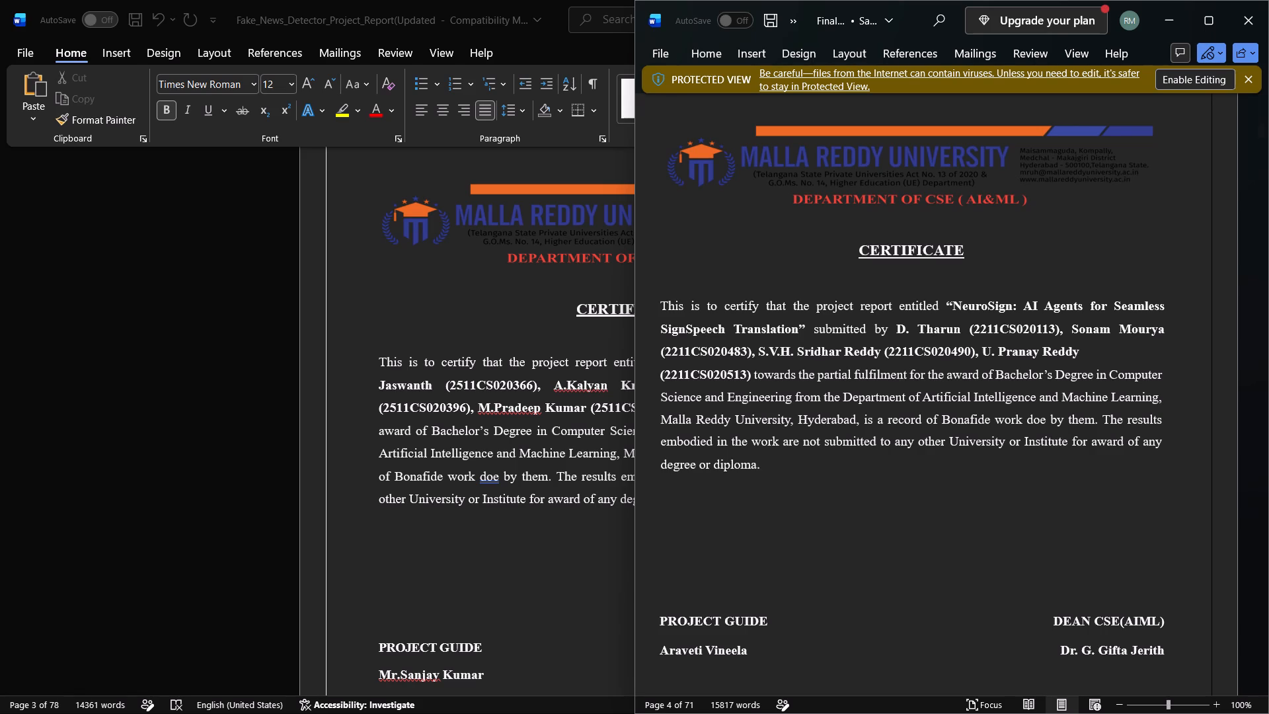
key("alt+Tab")
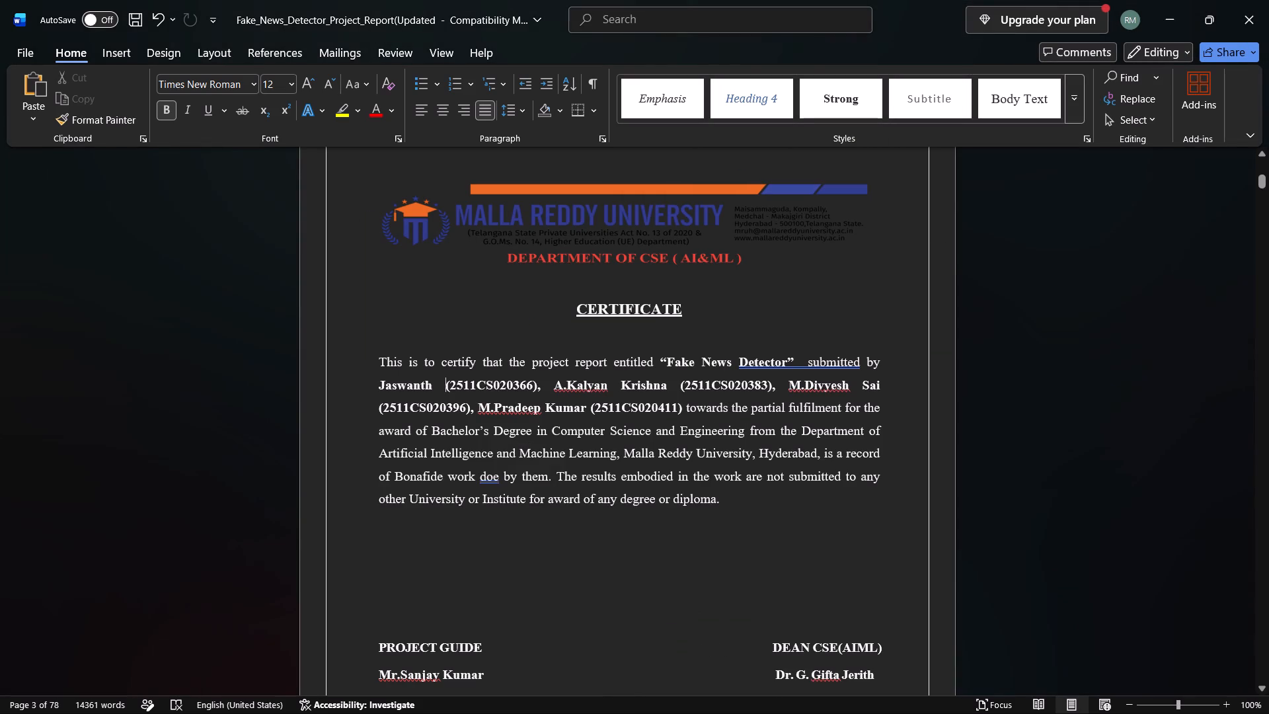
left_click_drag(669, 386, 549, 381)
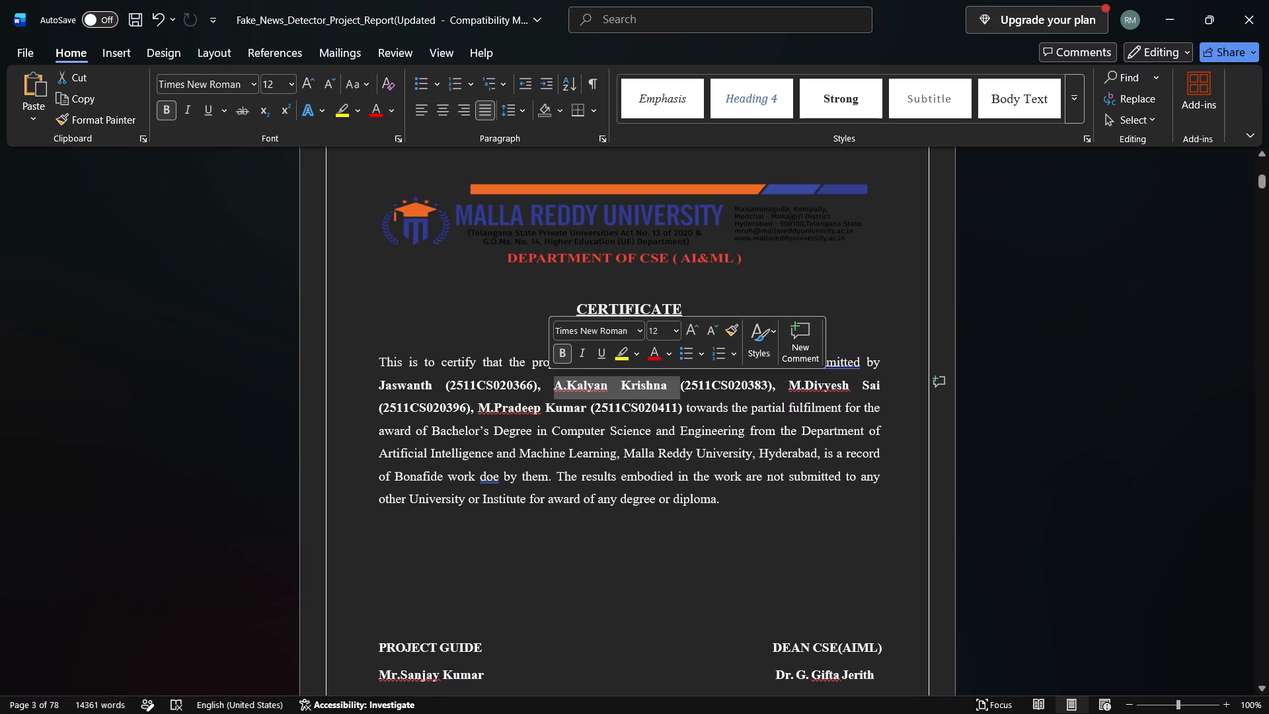
key("BackSpace")
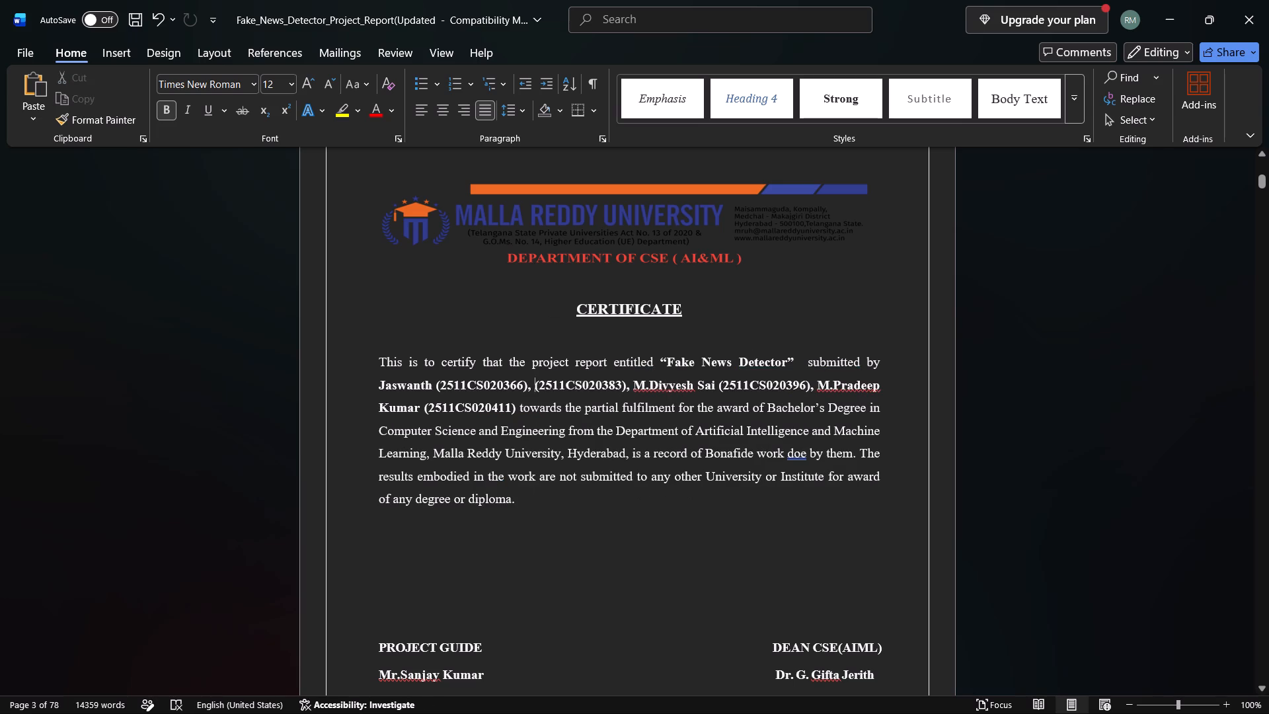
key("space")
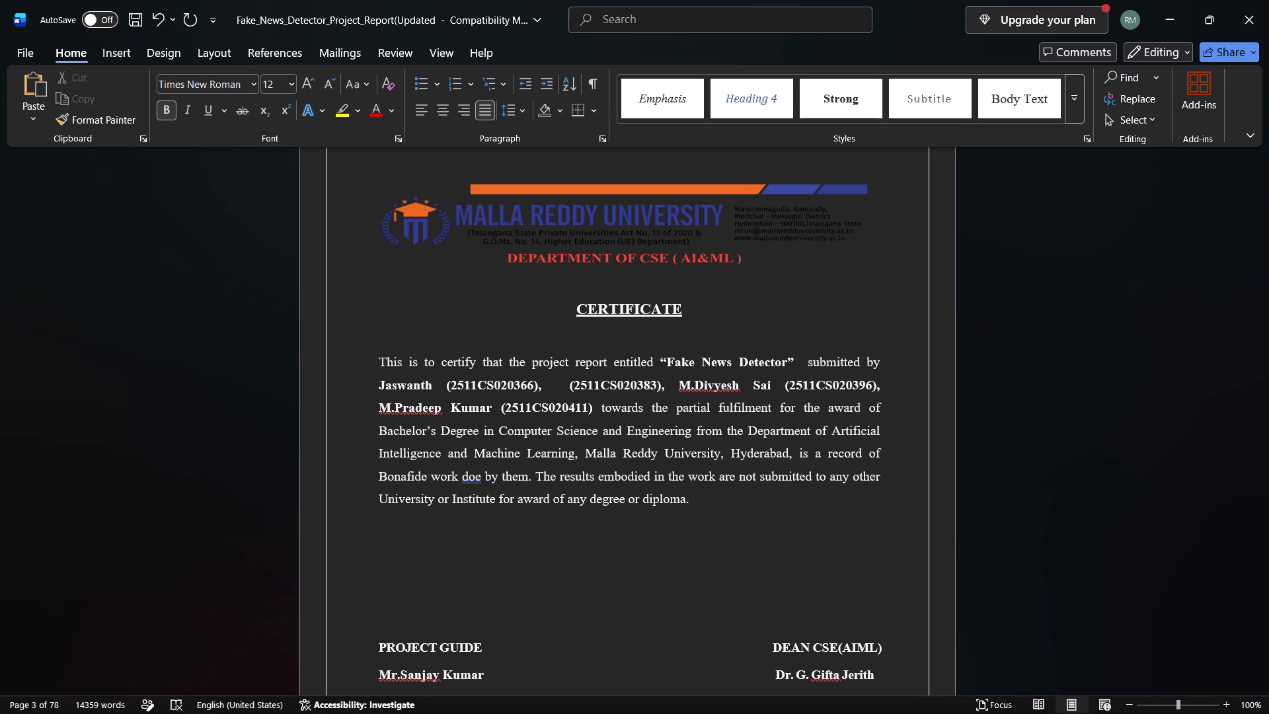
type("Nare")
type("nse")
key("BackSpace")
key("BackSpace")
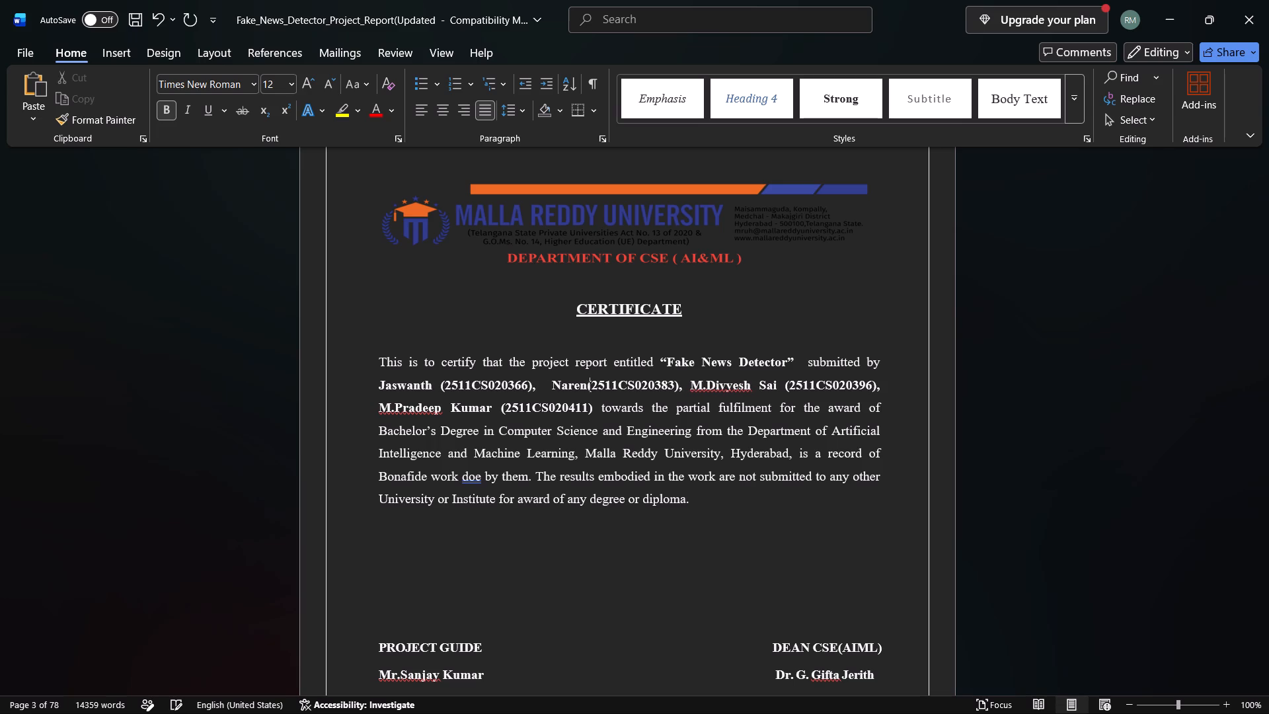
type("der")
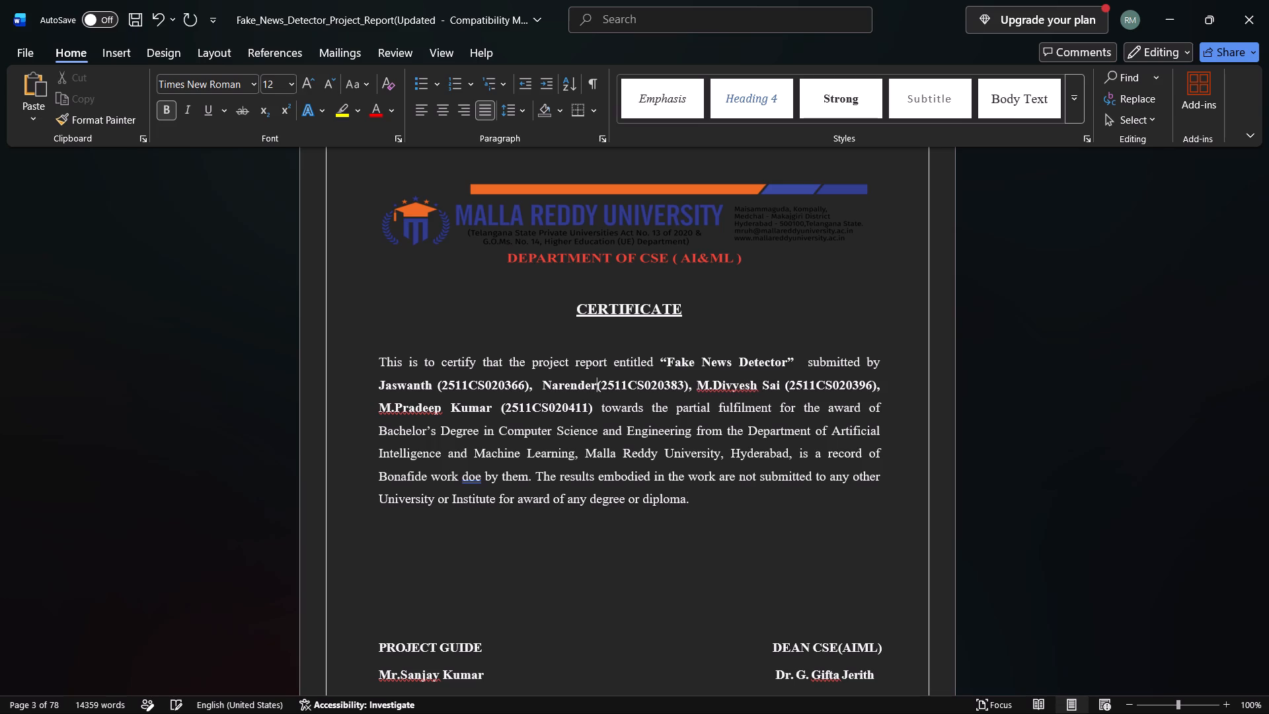
scroll(642, 421, "up", 6)
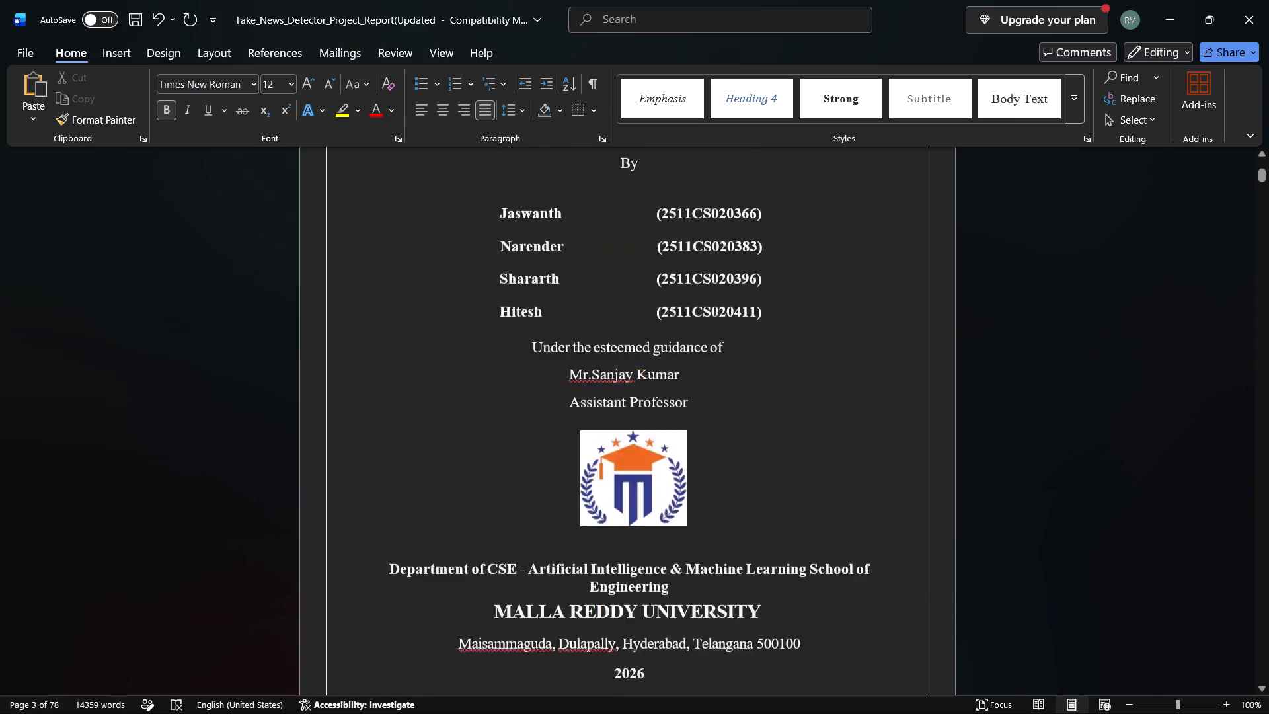
scroll(642, 421, "up", 1)
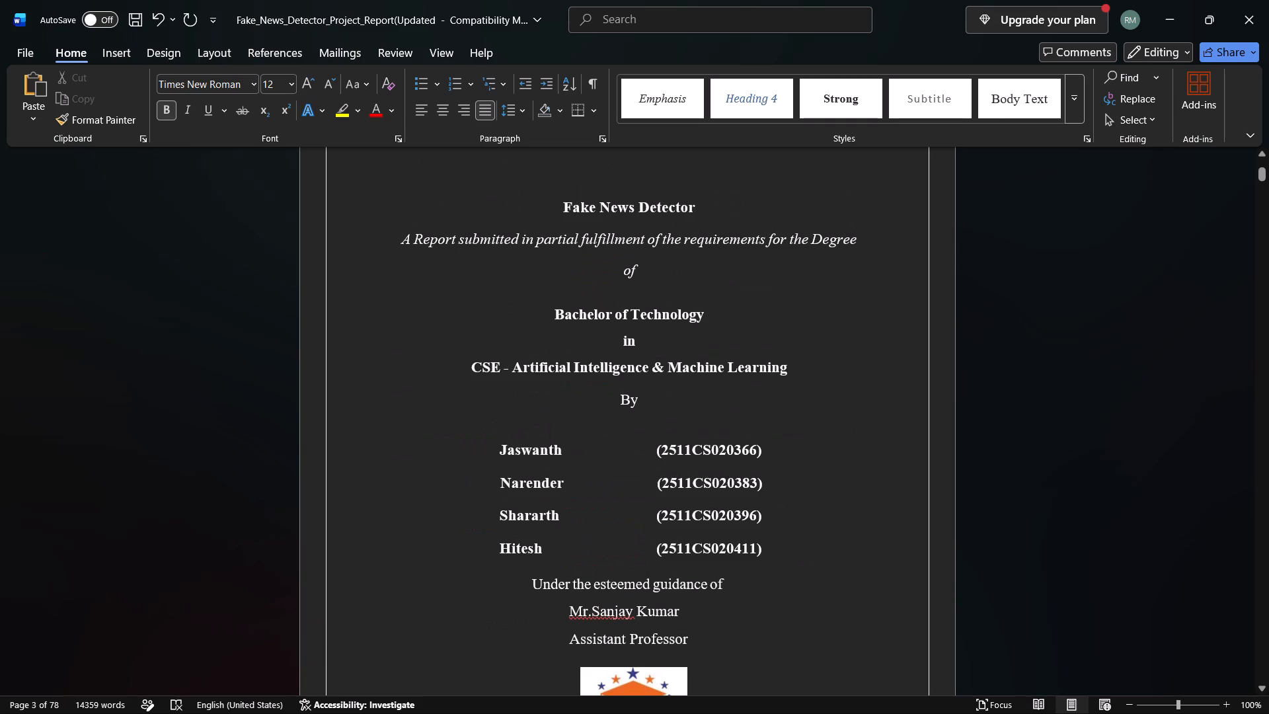
scroll(642, 421, "down", 5)
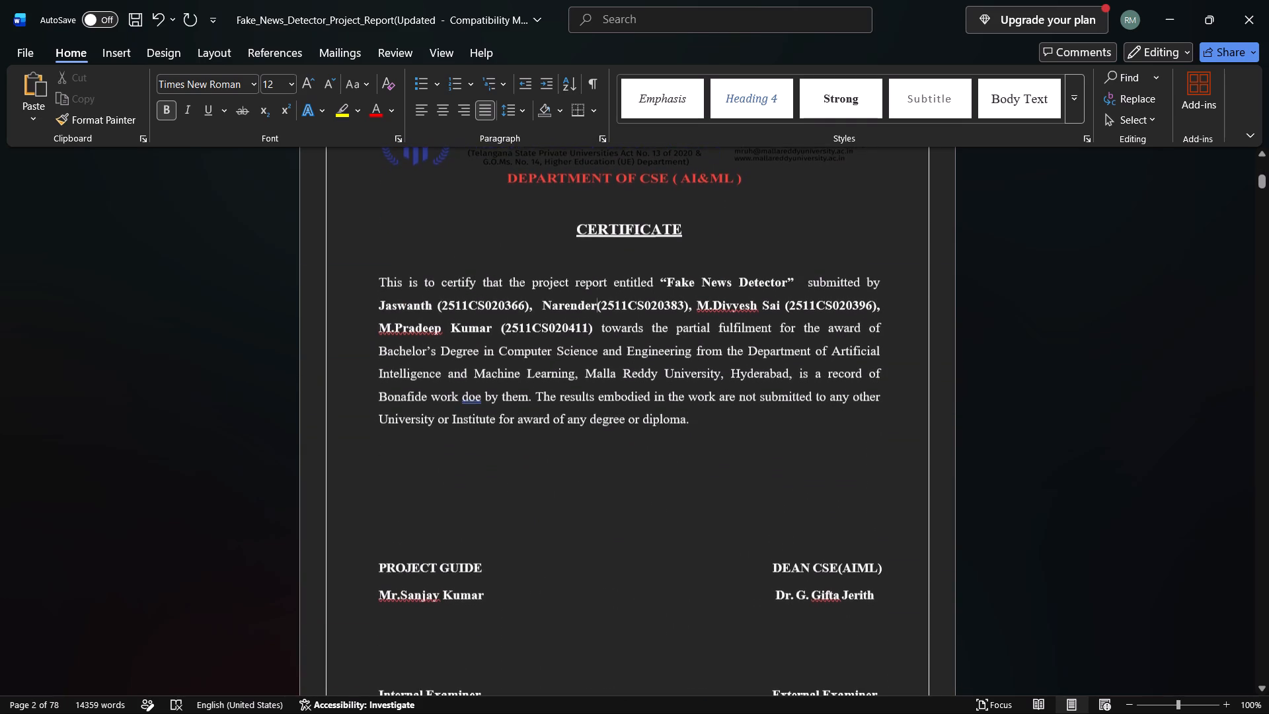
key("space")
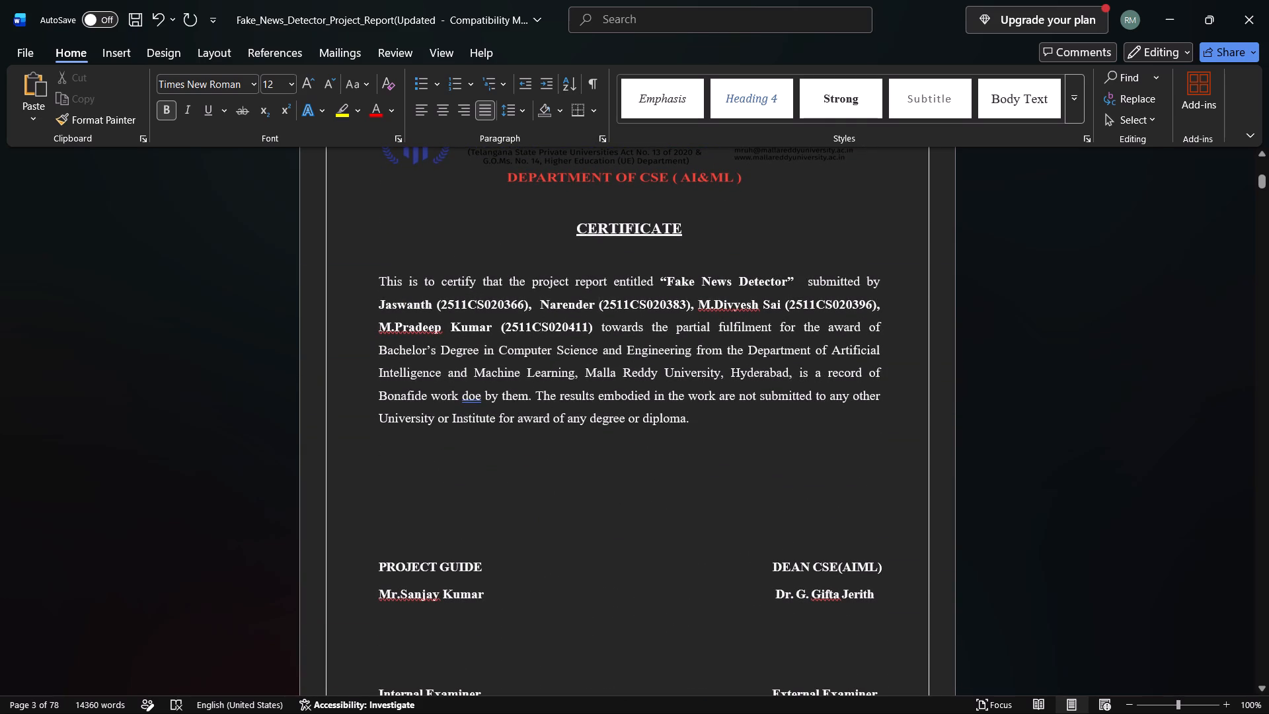
Replace the third student's name in the certificate paragraph with "Sharath", followed by a space before the roll number.
left_click_drag(781, 305, 696, 301)
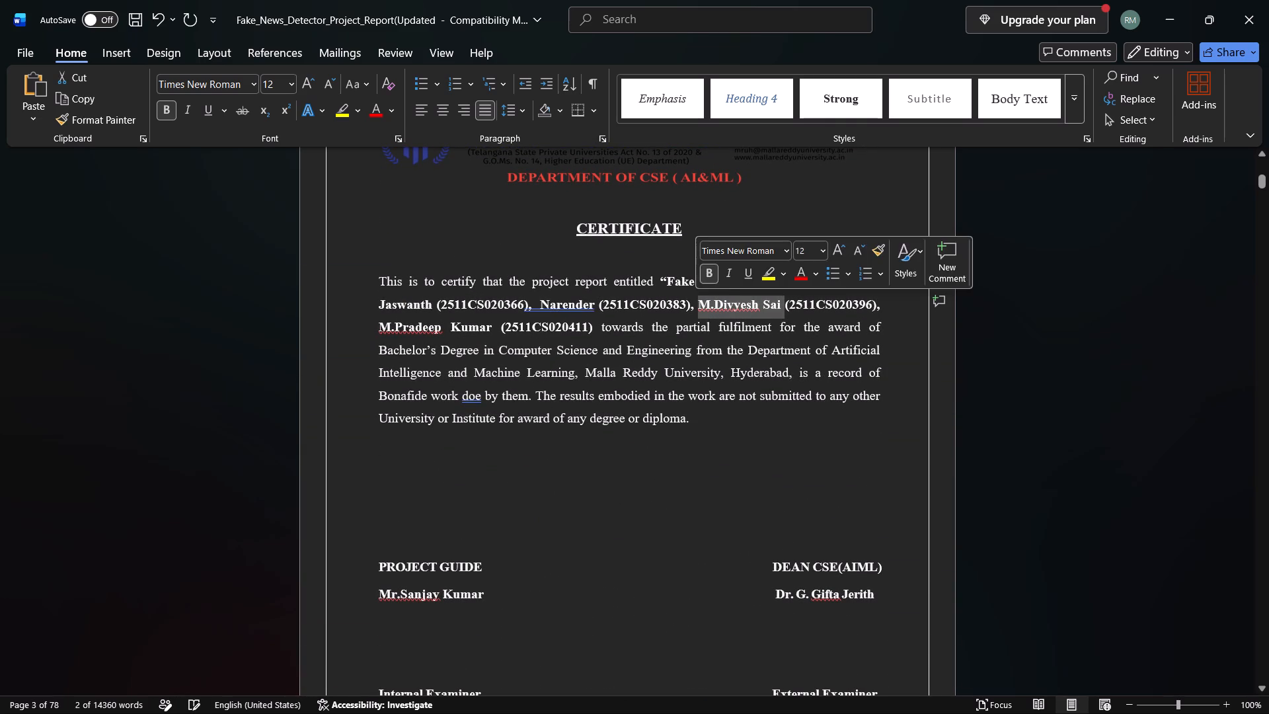
key("BackSpace")
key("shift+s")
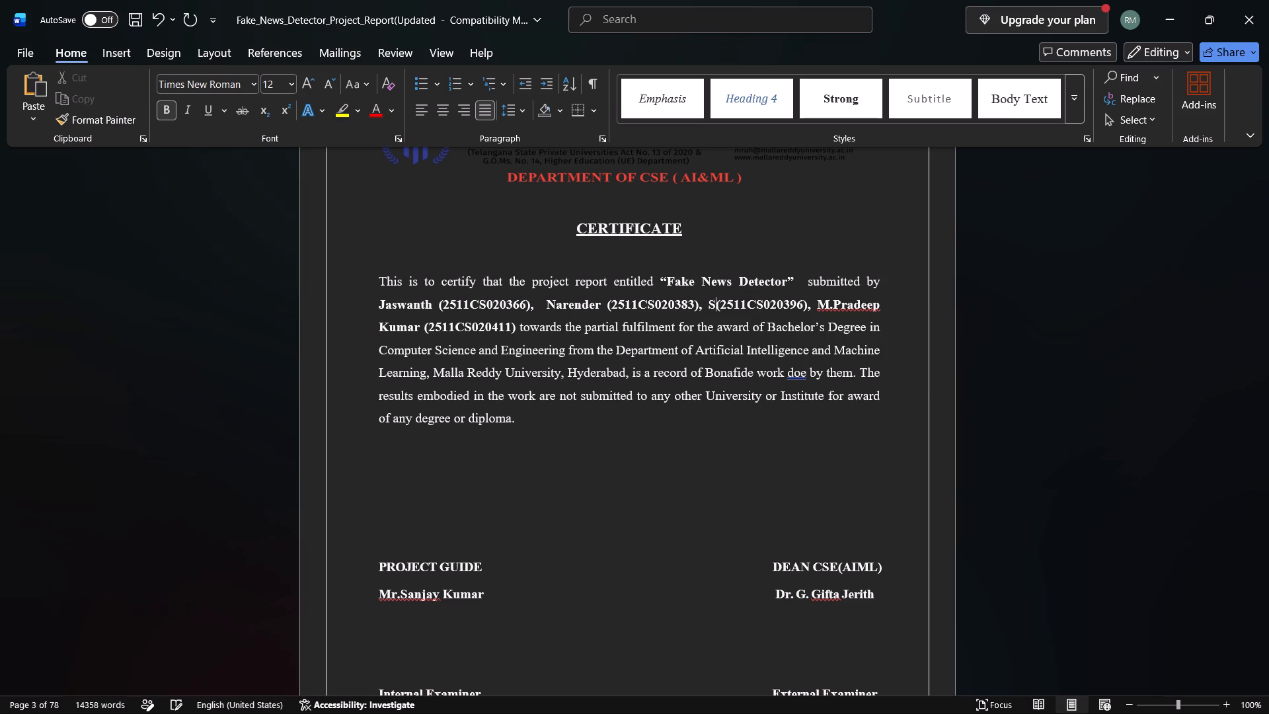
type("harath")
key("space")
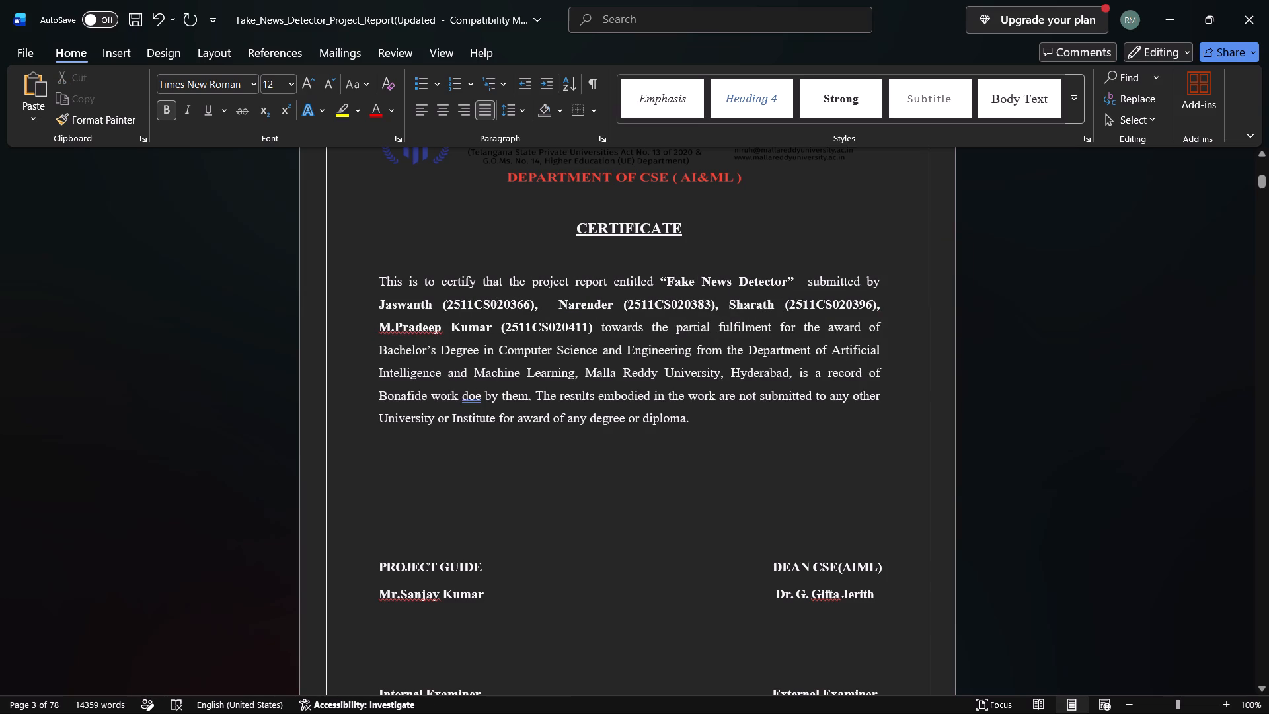
Replace the fourth student's name in the certificate paragraph with "Hitesh", followed by a space before the roll number.
left_click_drag(493, 329, 385, 327)
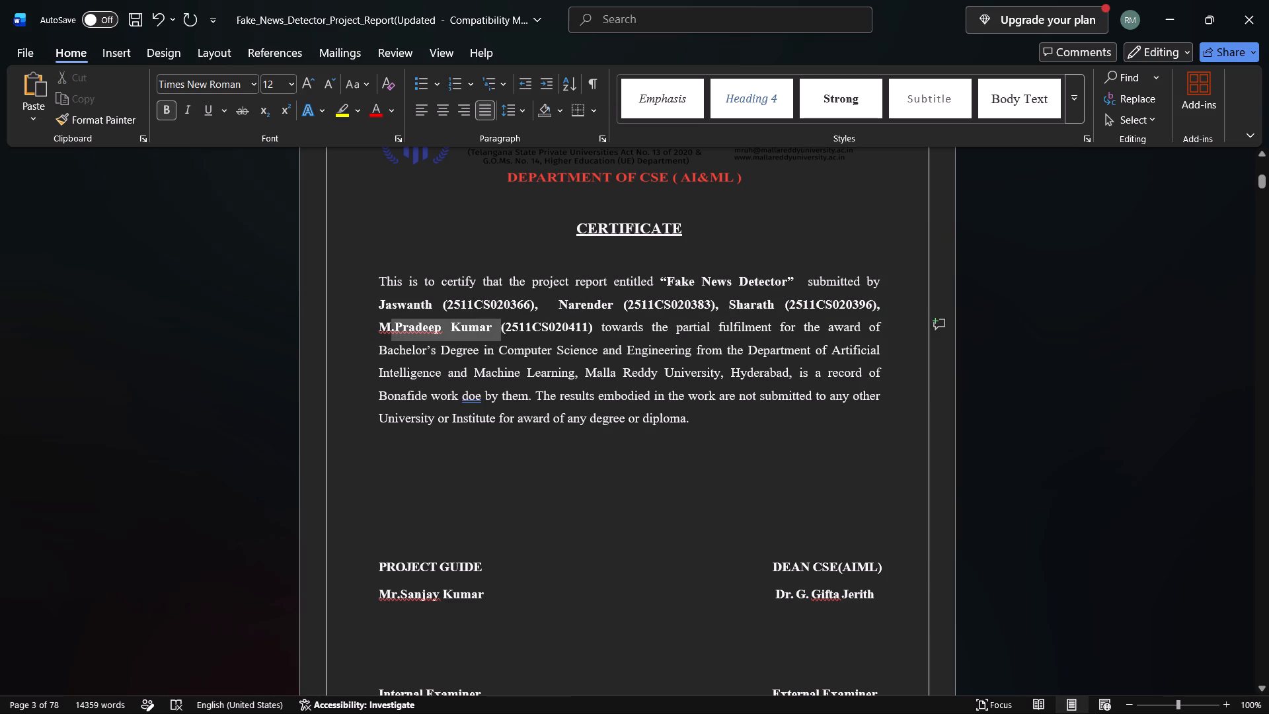
left_click_drag(385, 327, 378, 329)
key("BackSpace")
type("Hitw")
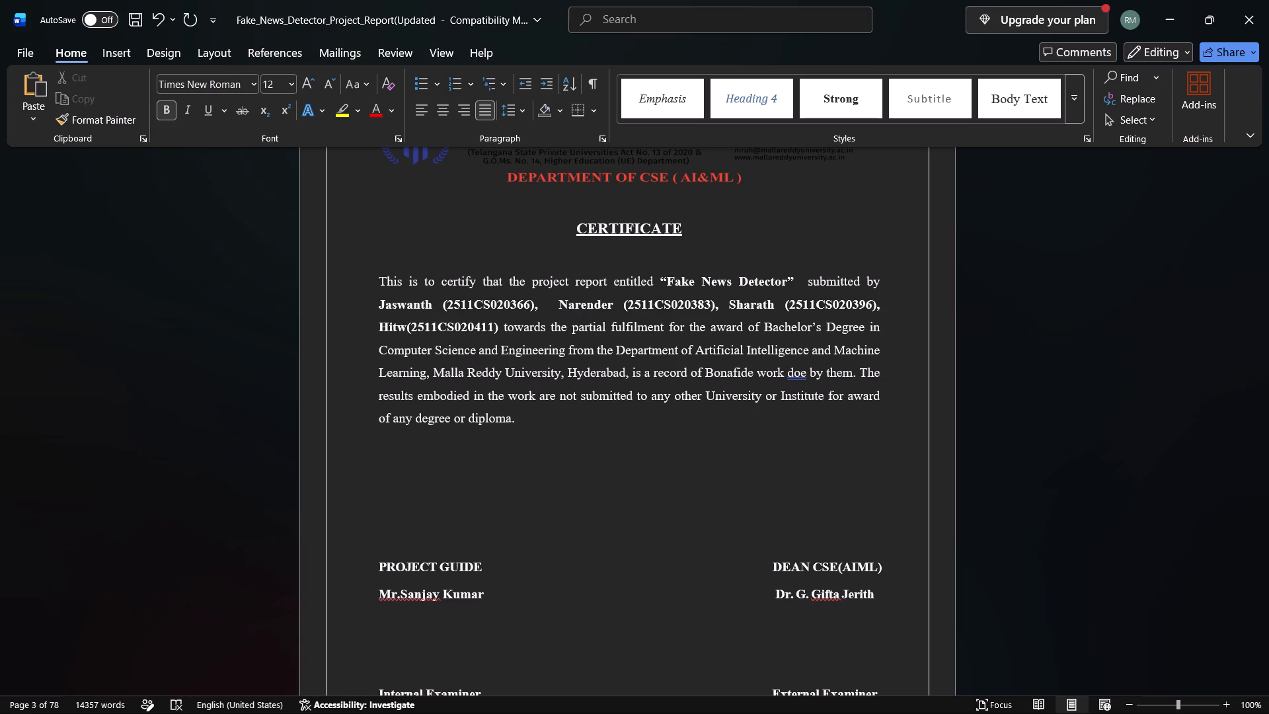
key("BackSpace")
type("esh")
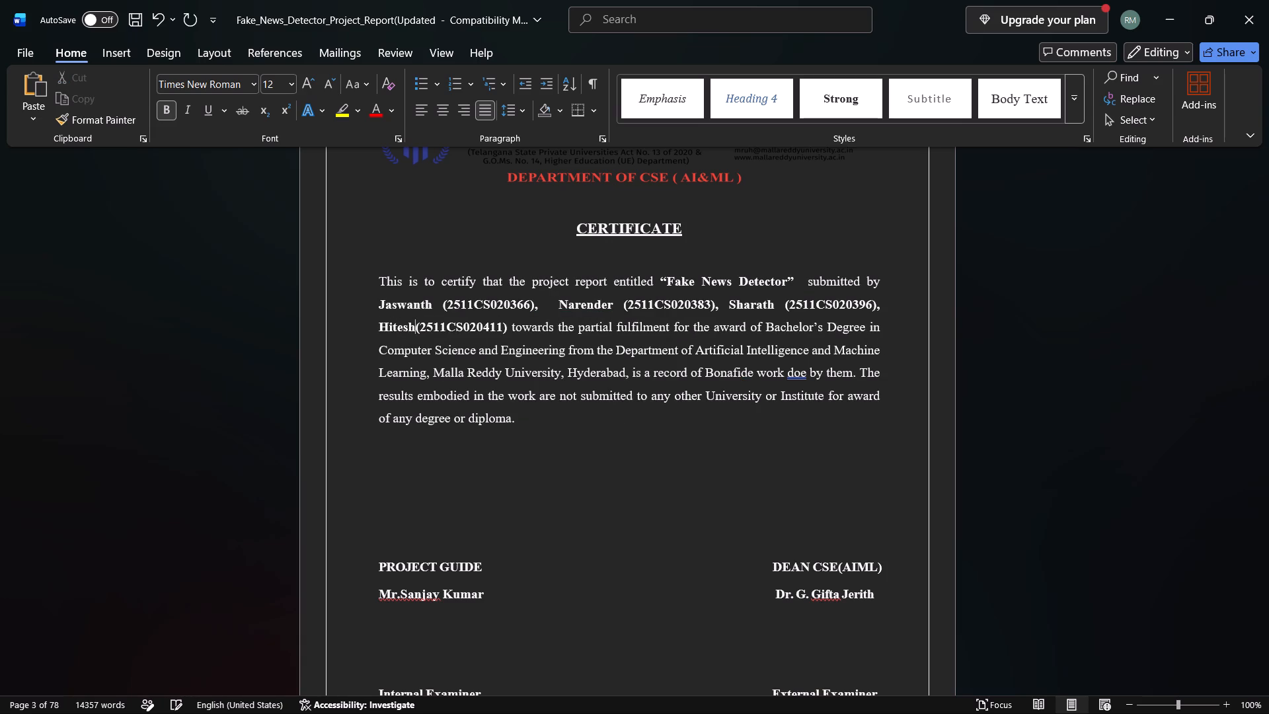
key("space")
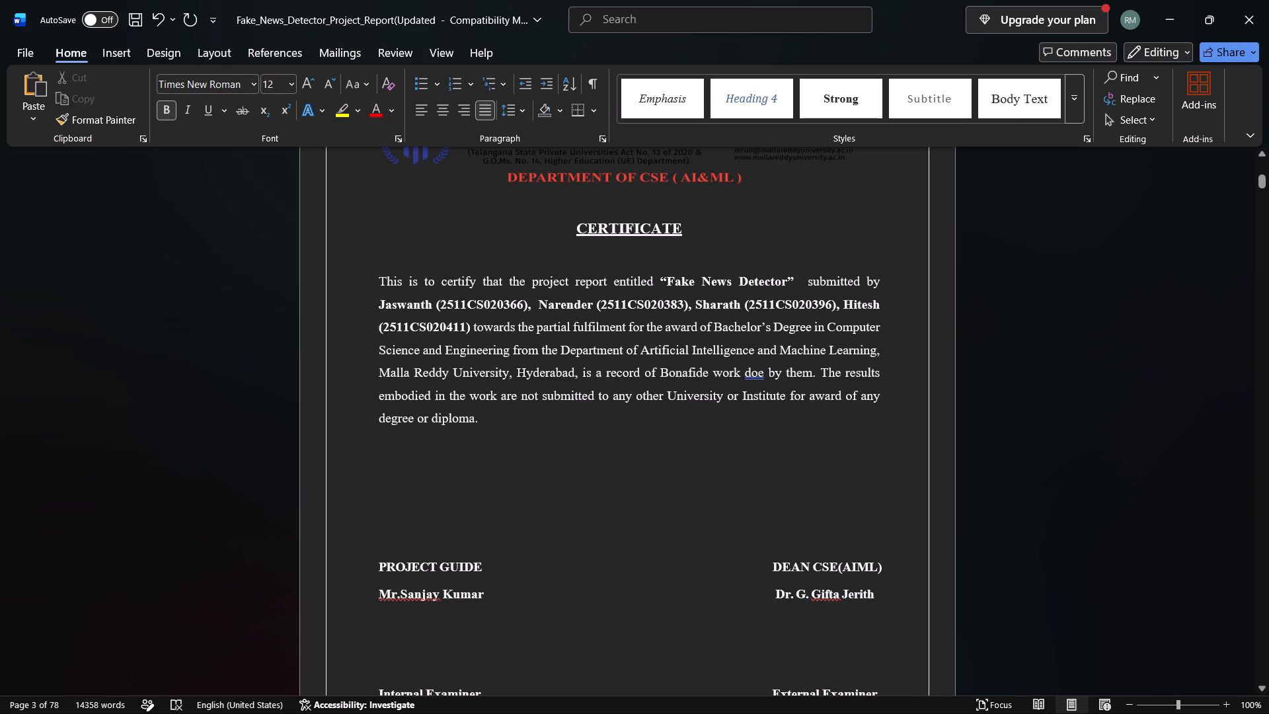
Arrange the Fake News Detector report side by side with the NeuroSign reference report, with both certificate pages in view.
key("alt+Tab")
scroll(983, 424, "down", 1)
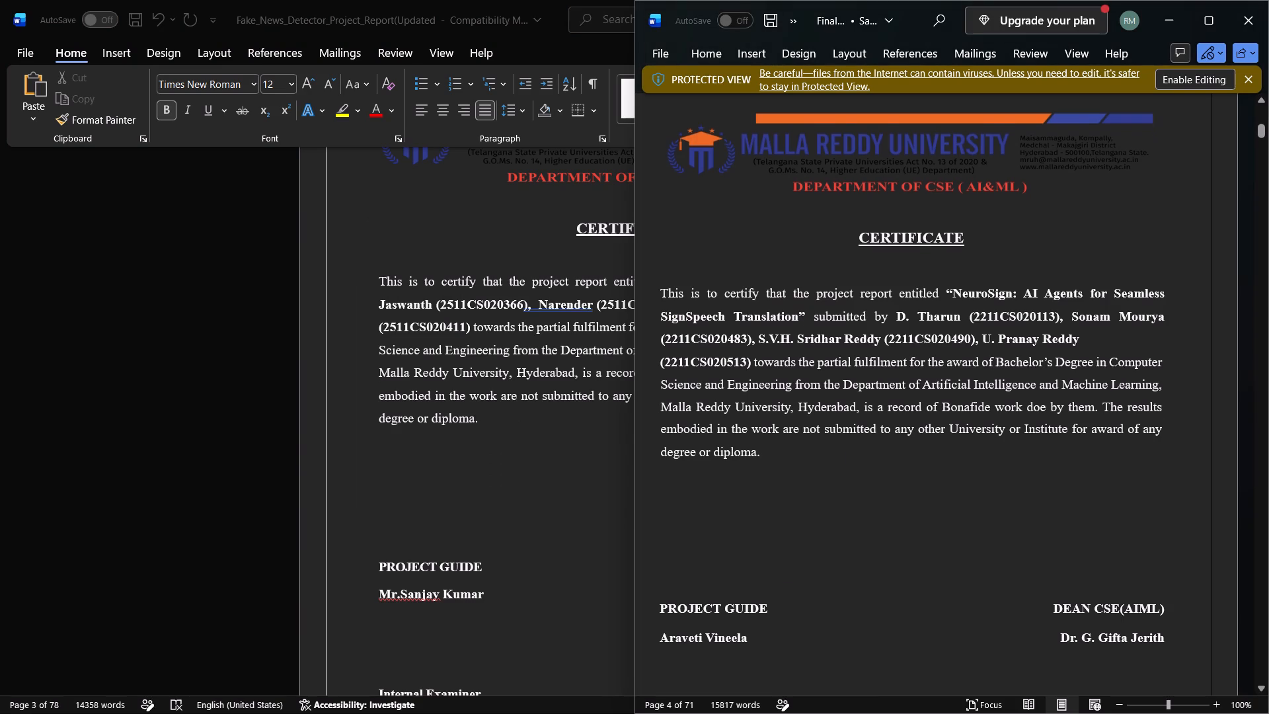
scroll(983, 424, "down", 1)
key("alt+Tab")
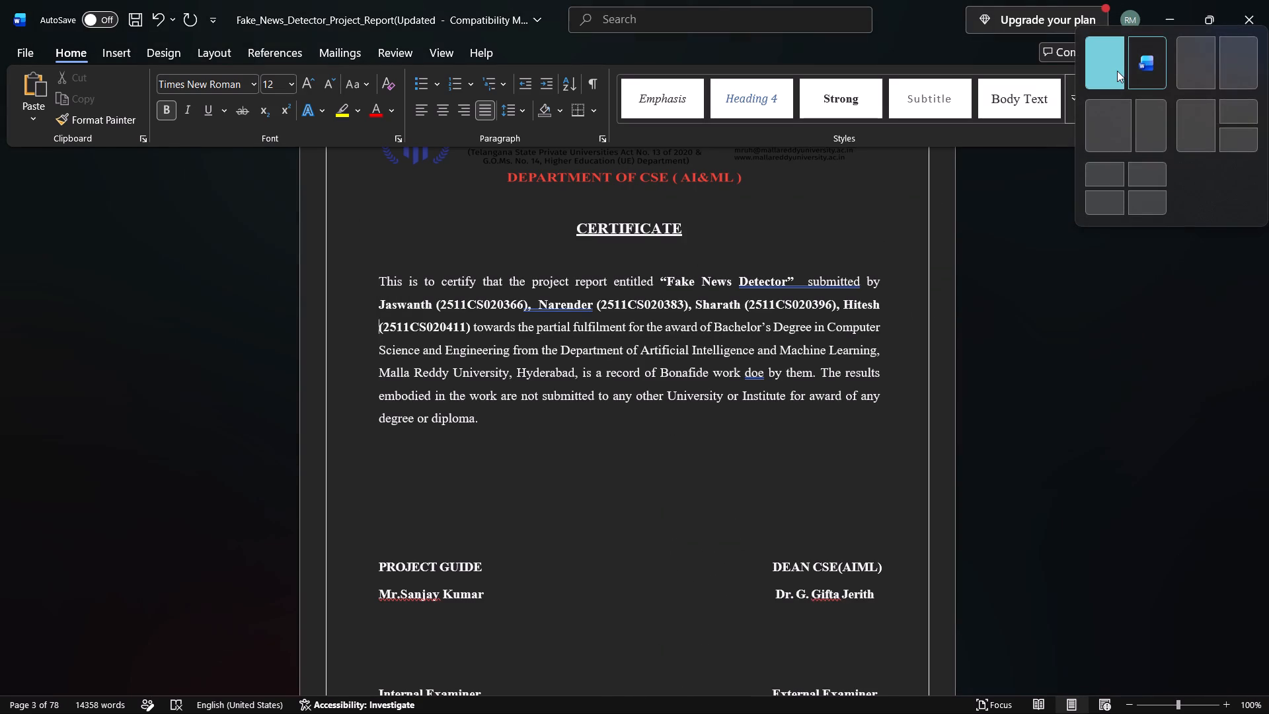
left_click(1117, 71)
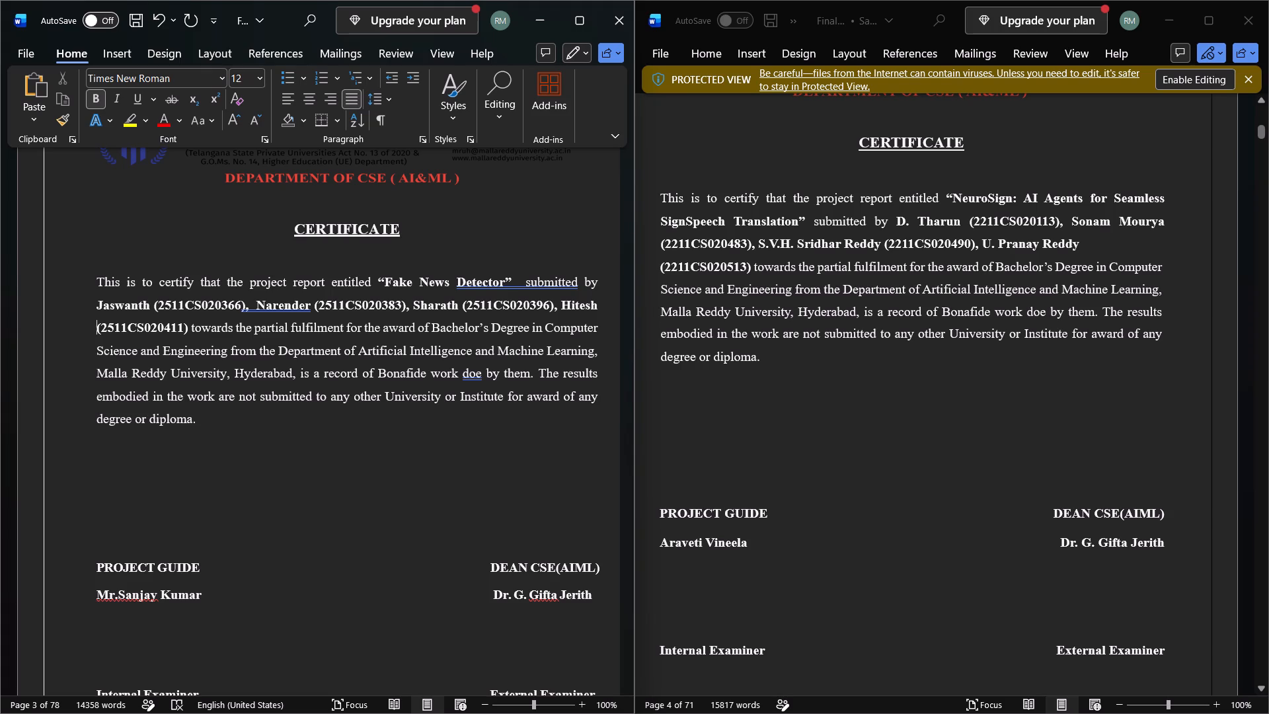
scroll(820, 323, "up", 1)
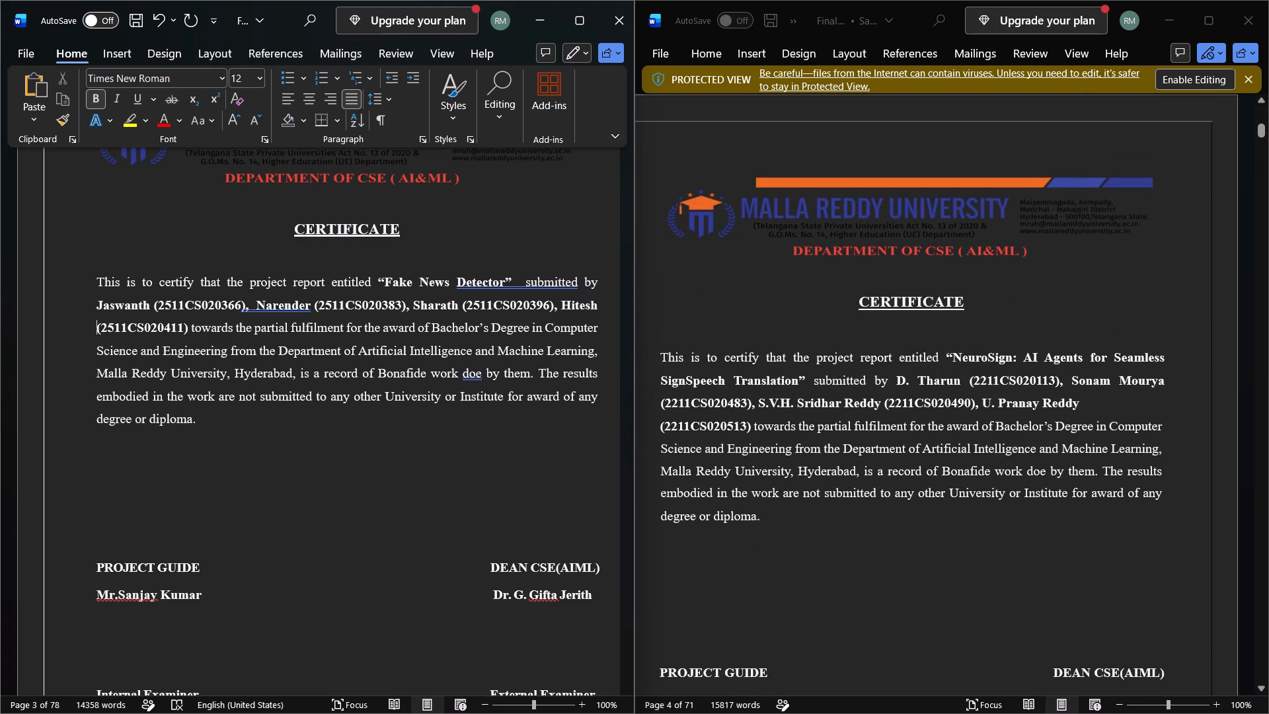
Replace the project title inside the quotation marks of the certificate paragraph with "Movie time", followed by a space.
scroll(531, 343, "up", 1)
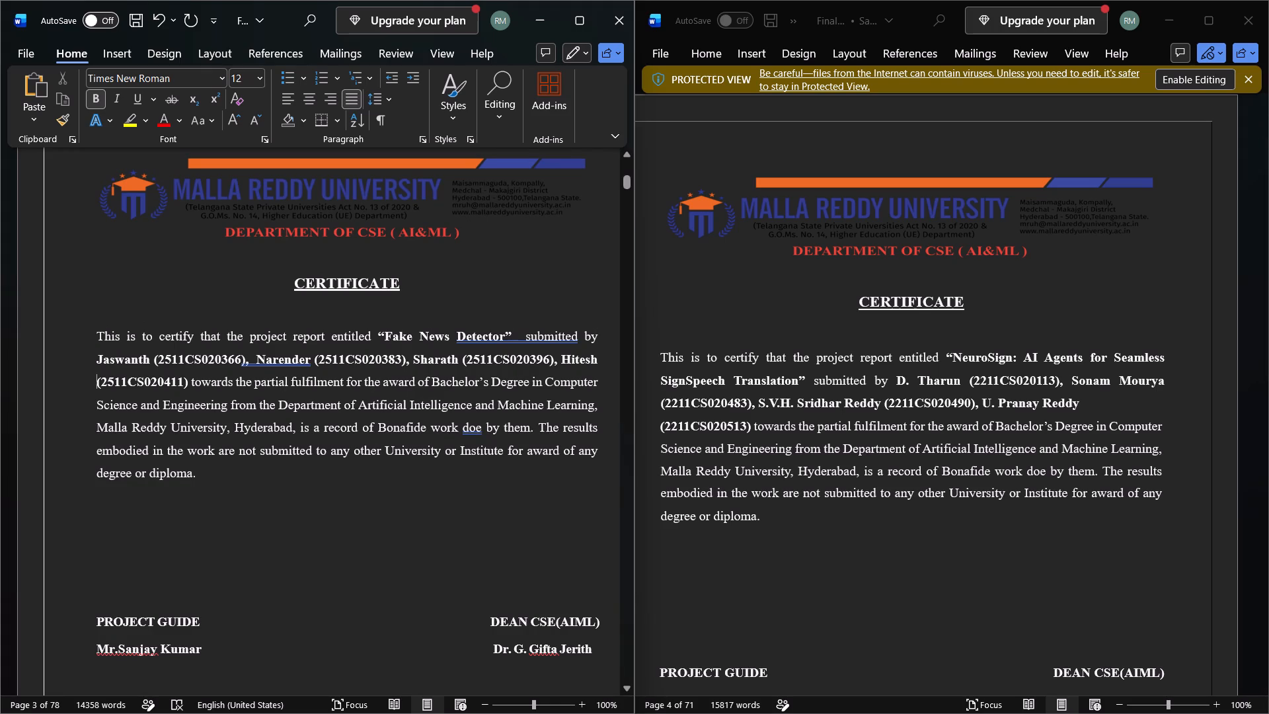
left_click_drag(506, 335, 454, 335)
left_click_drag(454, 335, 397, 340)
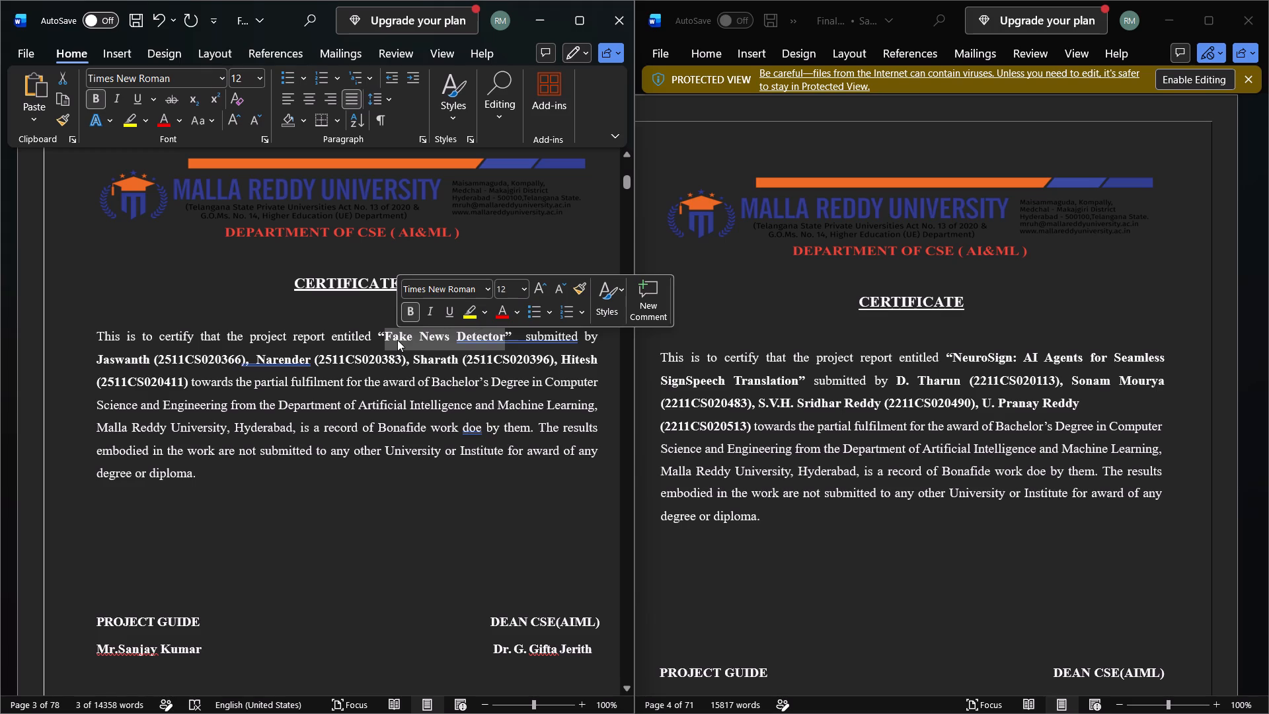
key("BackSpace")
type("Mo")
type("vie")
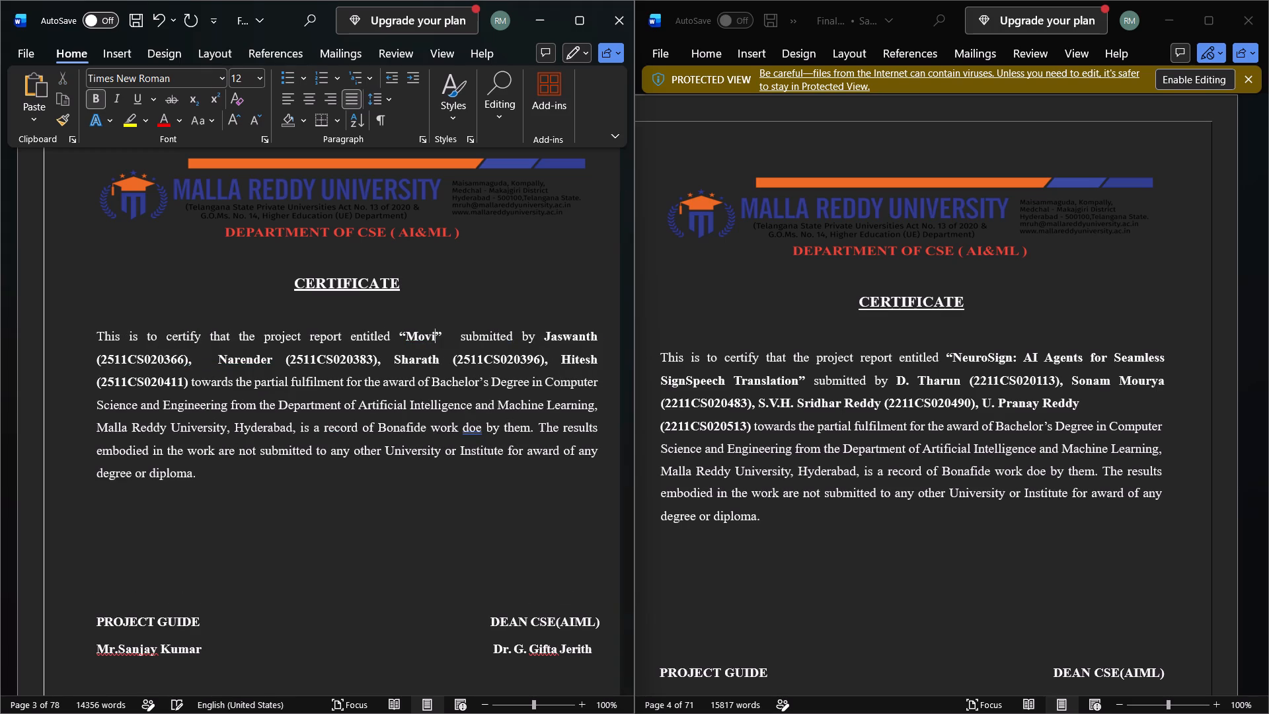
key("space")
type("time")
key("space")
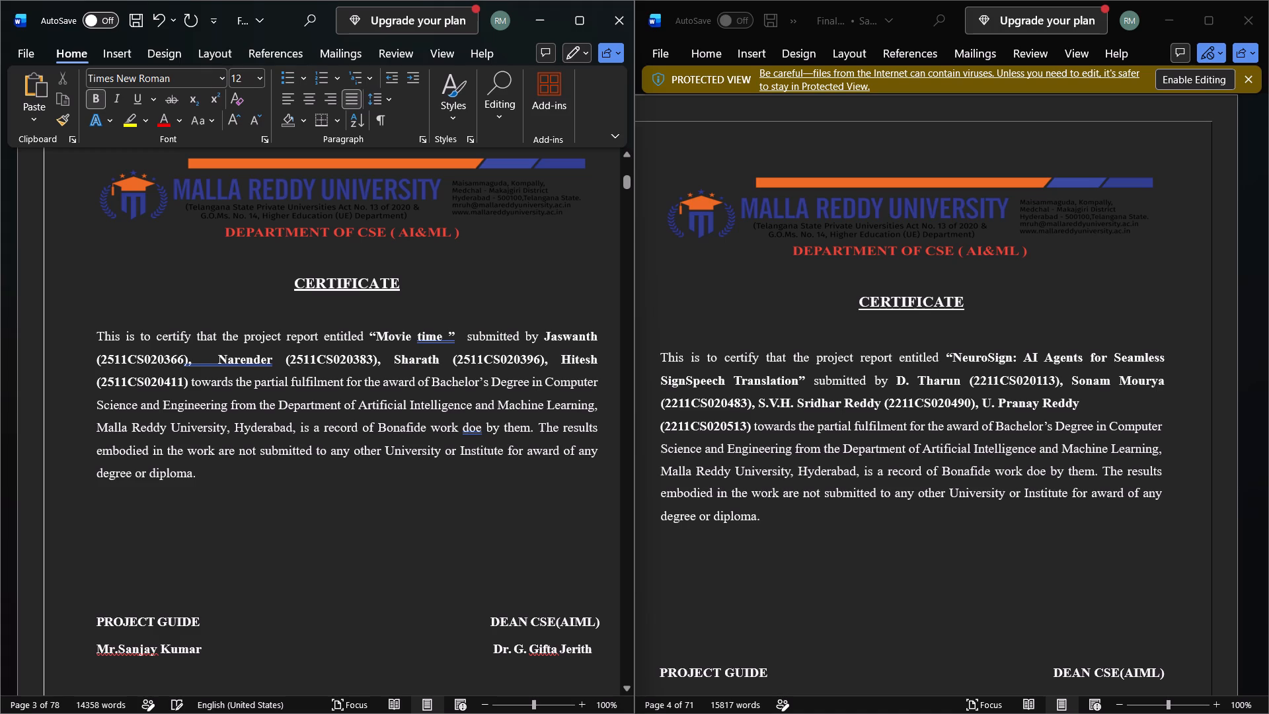
left_click(497, 380)
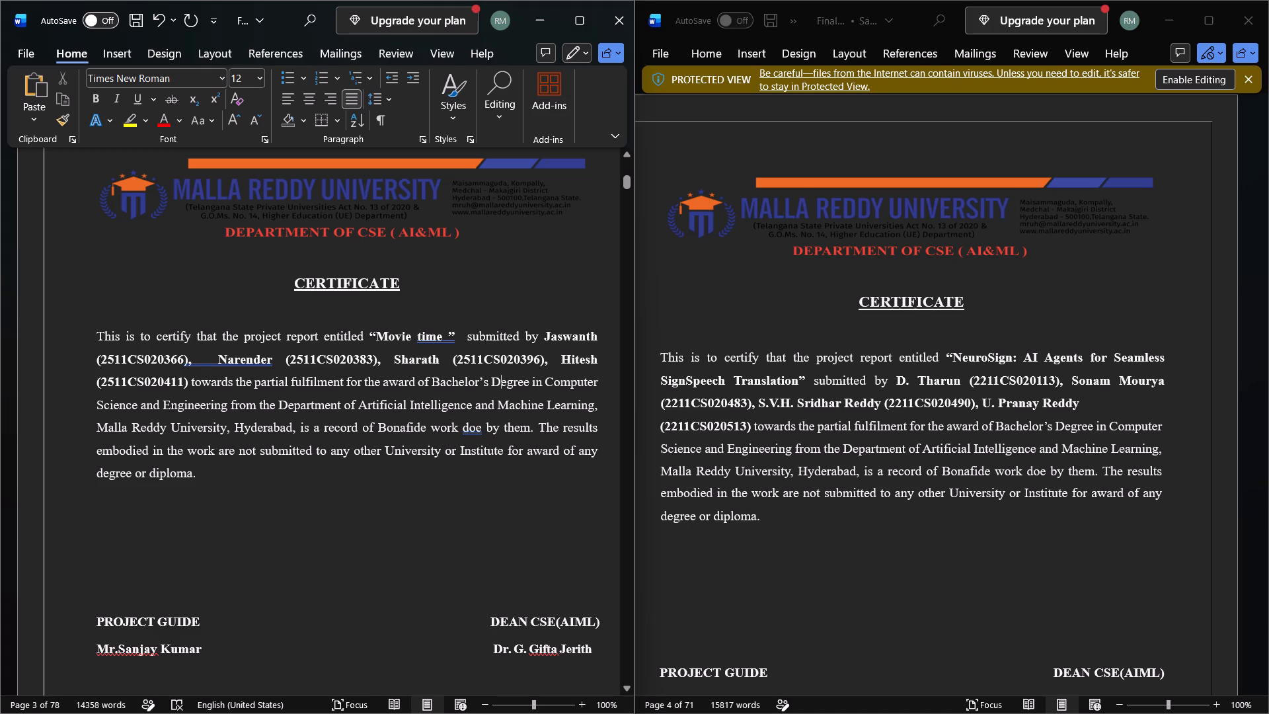
left_click(467, 481)
Insert an extra space between the fourth student's roll number and "towards" in the certificate paragraph.
left_click(189, 383)
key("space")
left_click(466, 512)
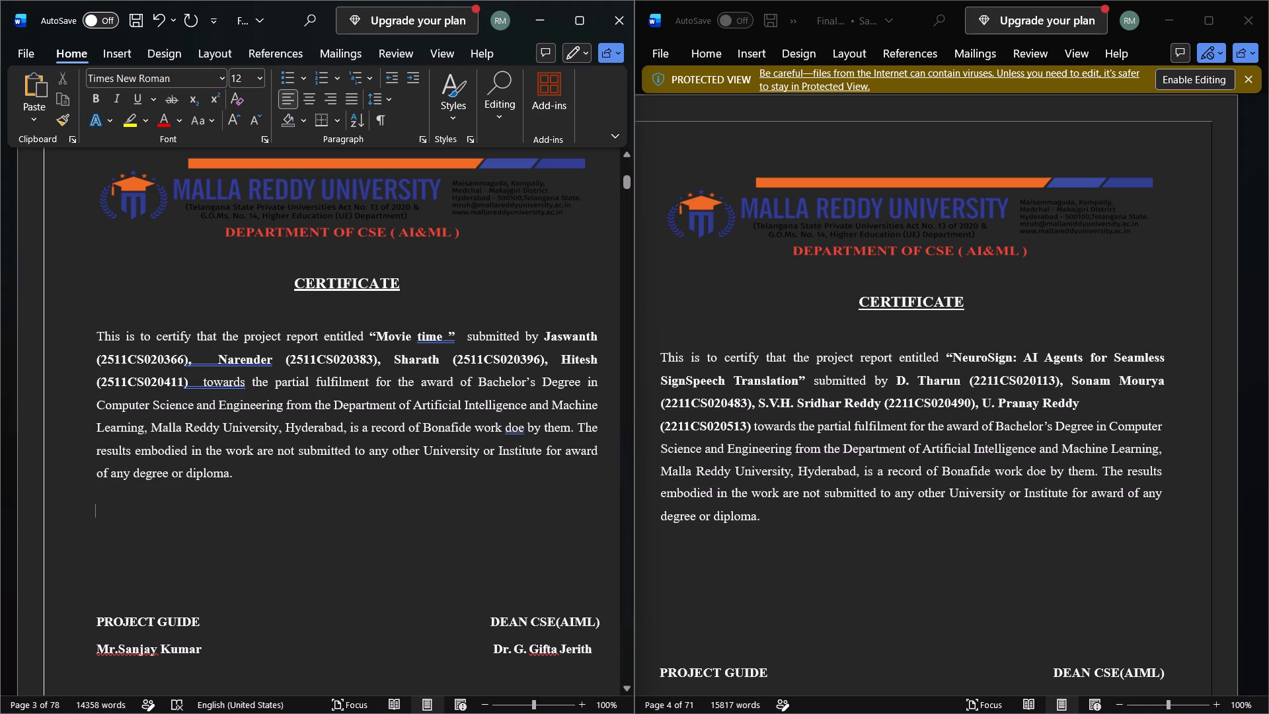
Correct the certificate's project title to "Movie Time" by removing the space before the closing quotation mark and capitalising the second word.
left_click(448, 338)
key("BackSpace")
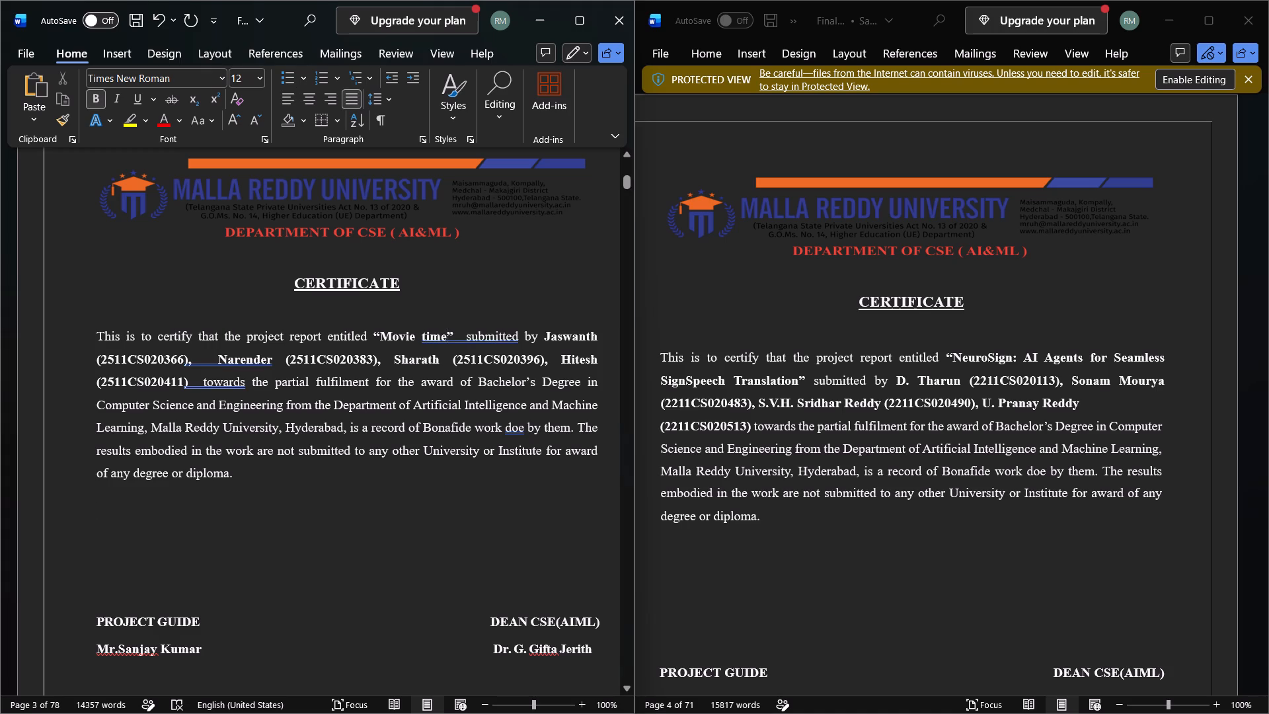
left_click(424, 333)
key("Right")
key("BackSpace")
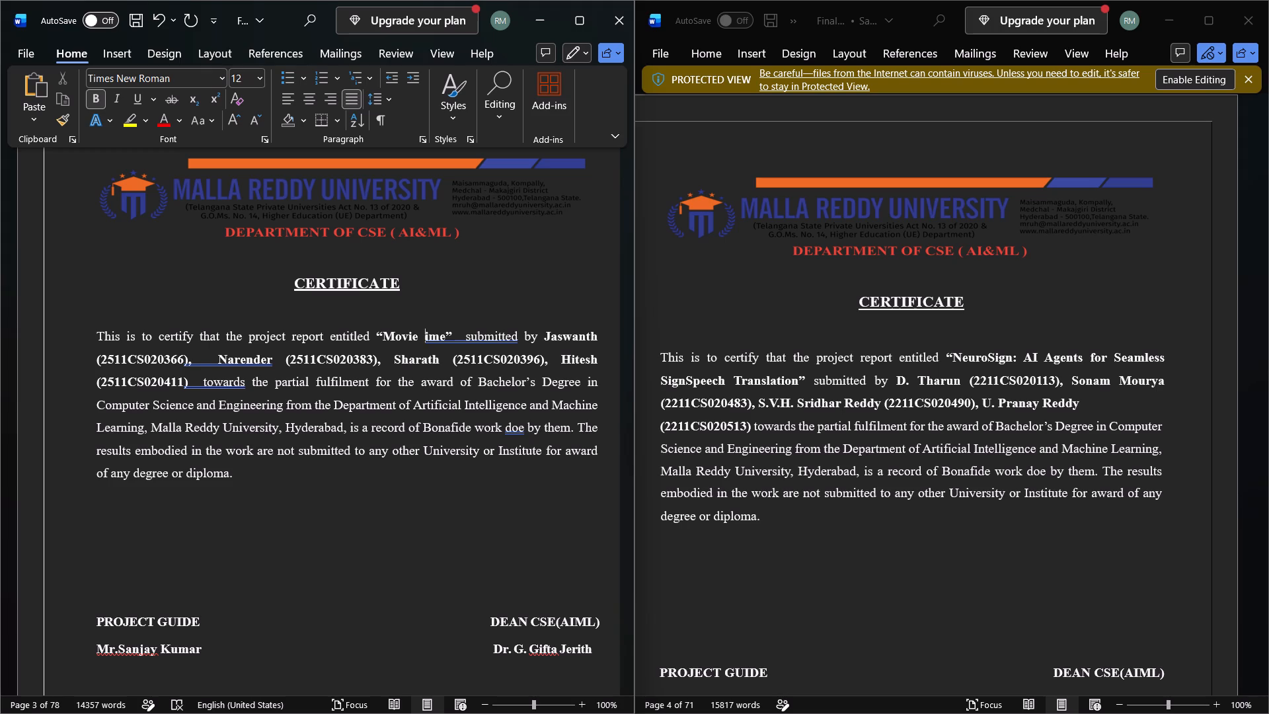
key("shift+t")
left_click(517, 407)
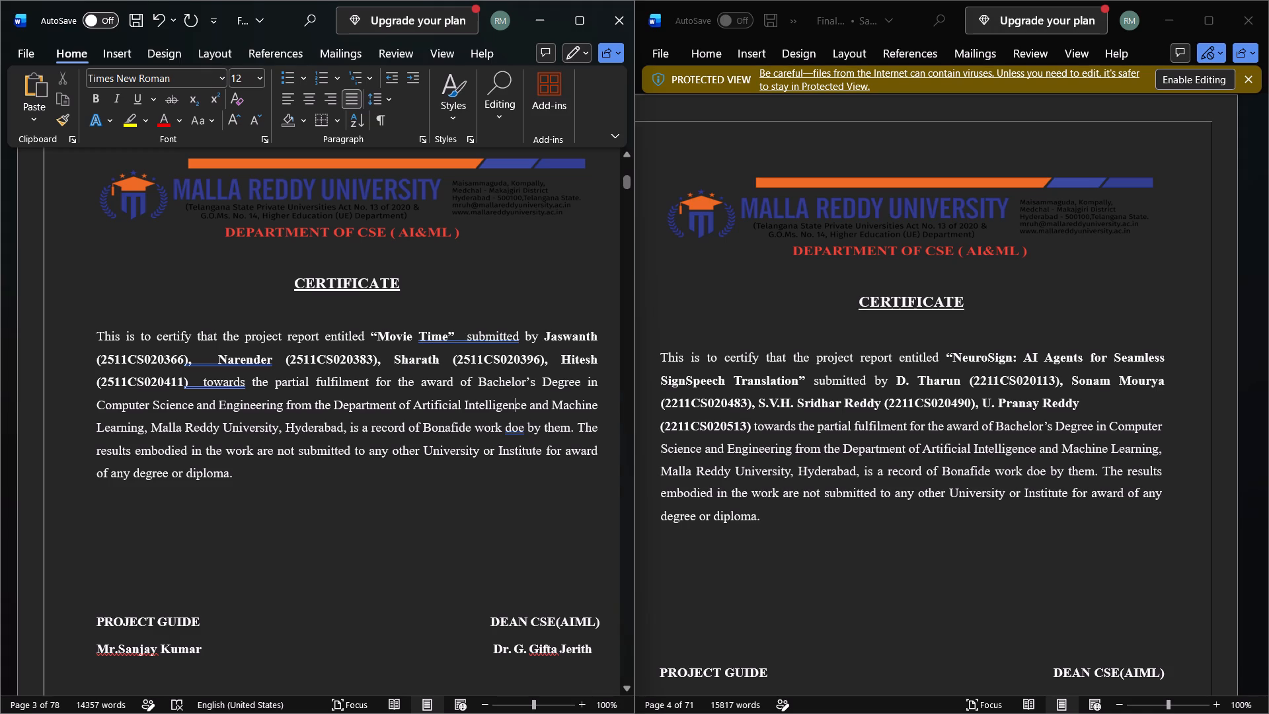
Review the certificate's signature block, the start of the declaration and the two title pages of the edited report.
scroll(397, 544, "down", 1)
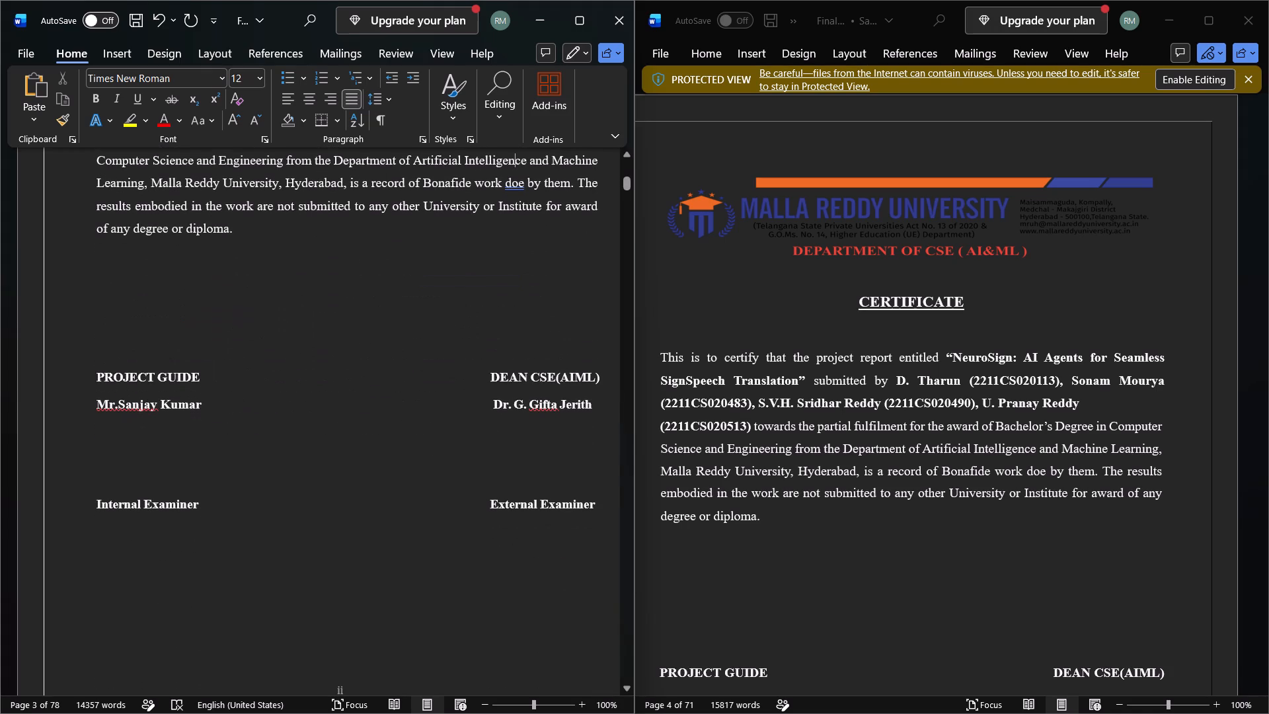
scroll(397, 544, "up", 1)
scroll(397, 544, "down", 1)
right_click(397, 544)
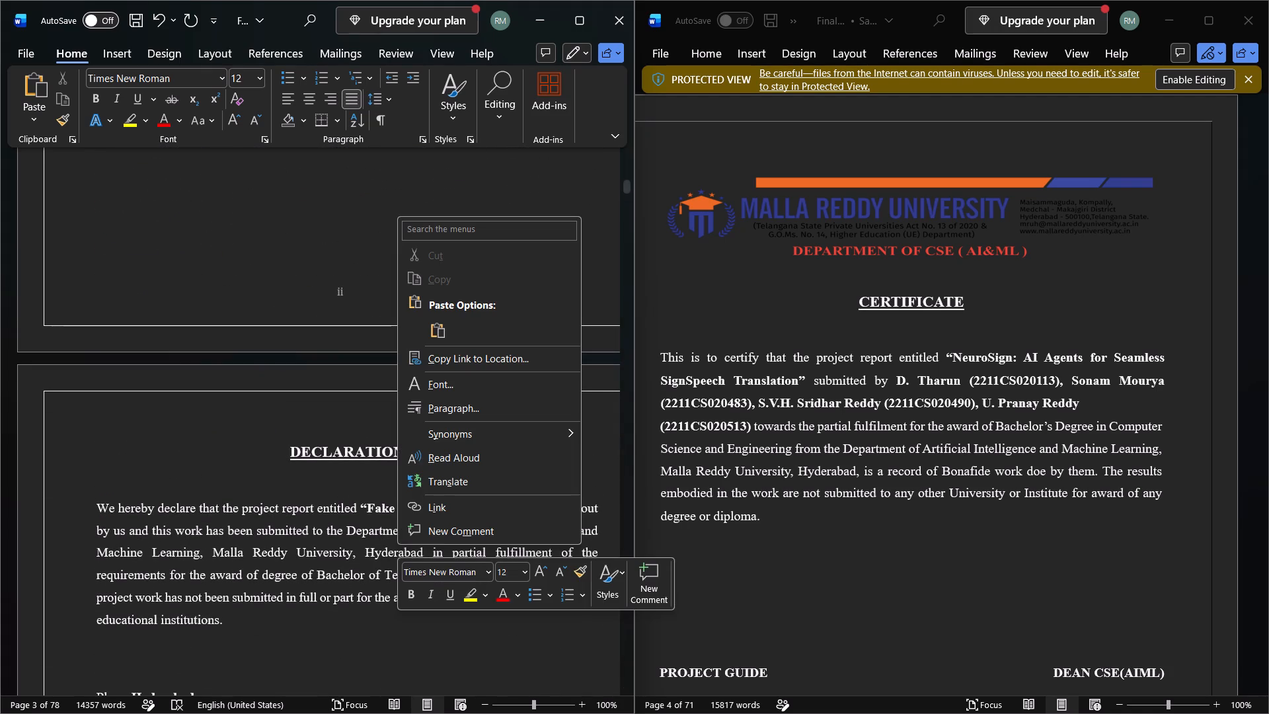
left_click(254, 308)
scroll(254, 308, "up", 1)
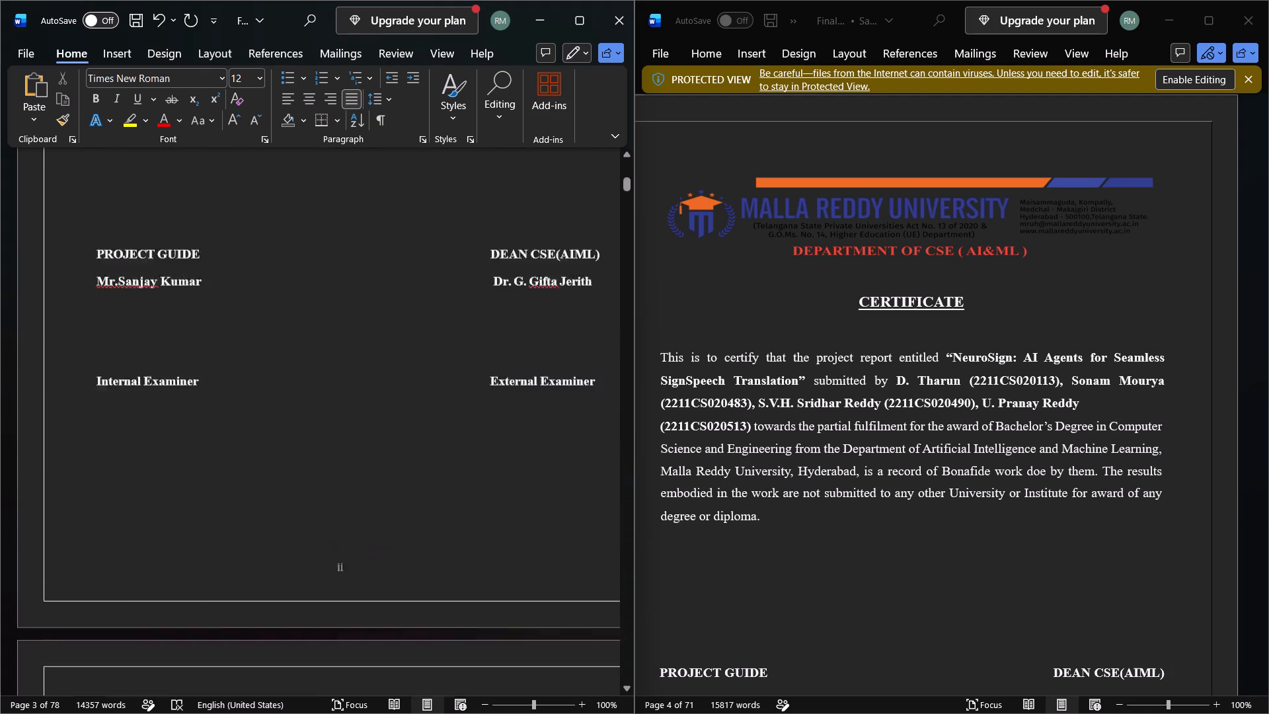
scroll(254, 308, "up", 4)
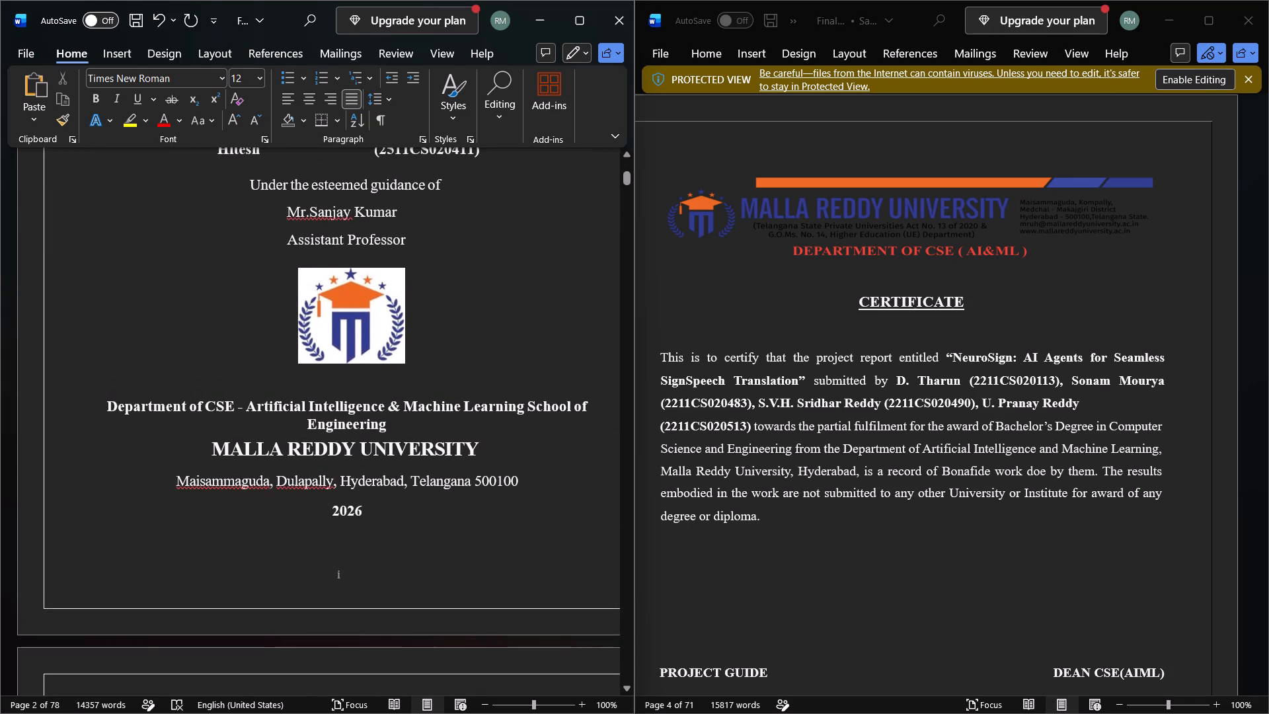
scroll(254, 308, "up", 3)
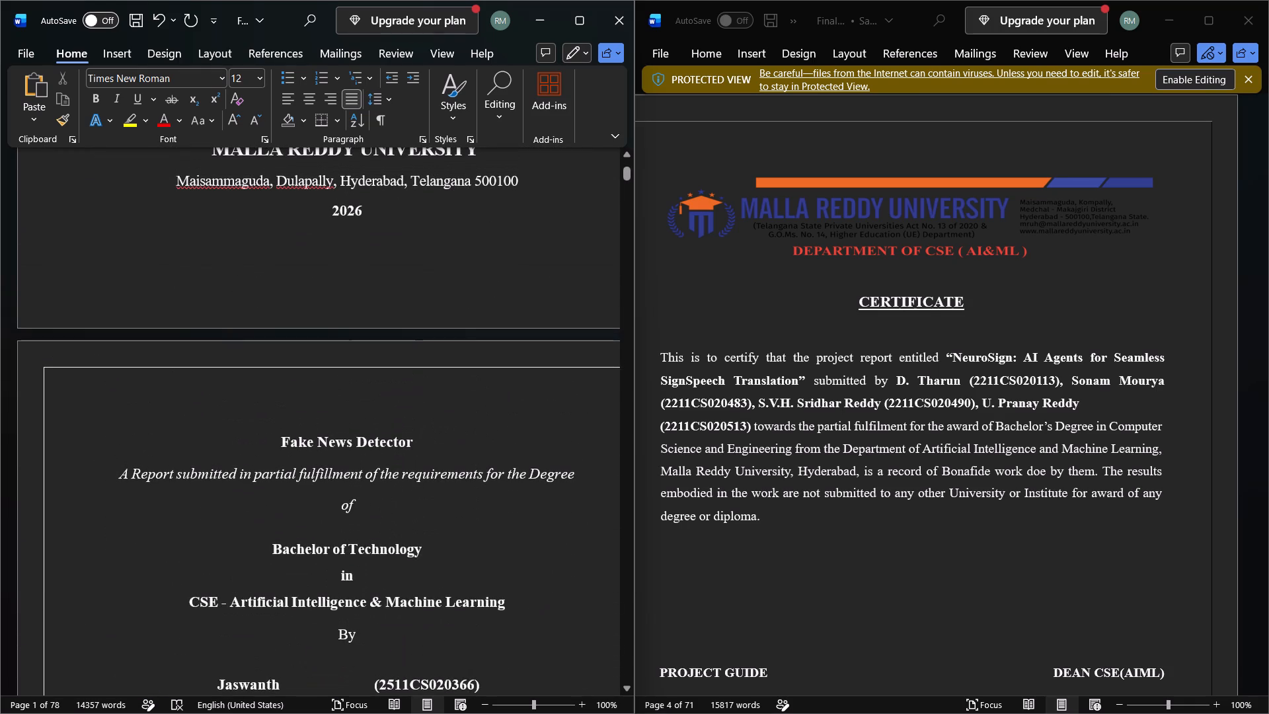
scroll(254, 308, "up", 2)
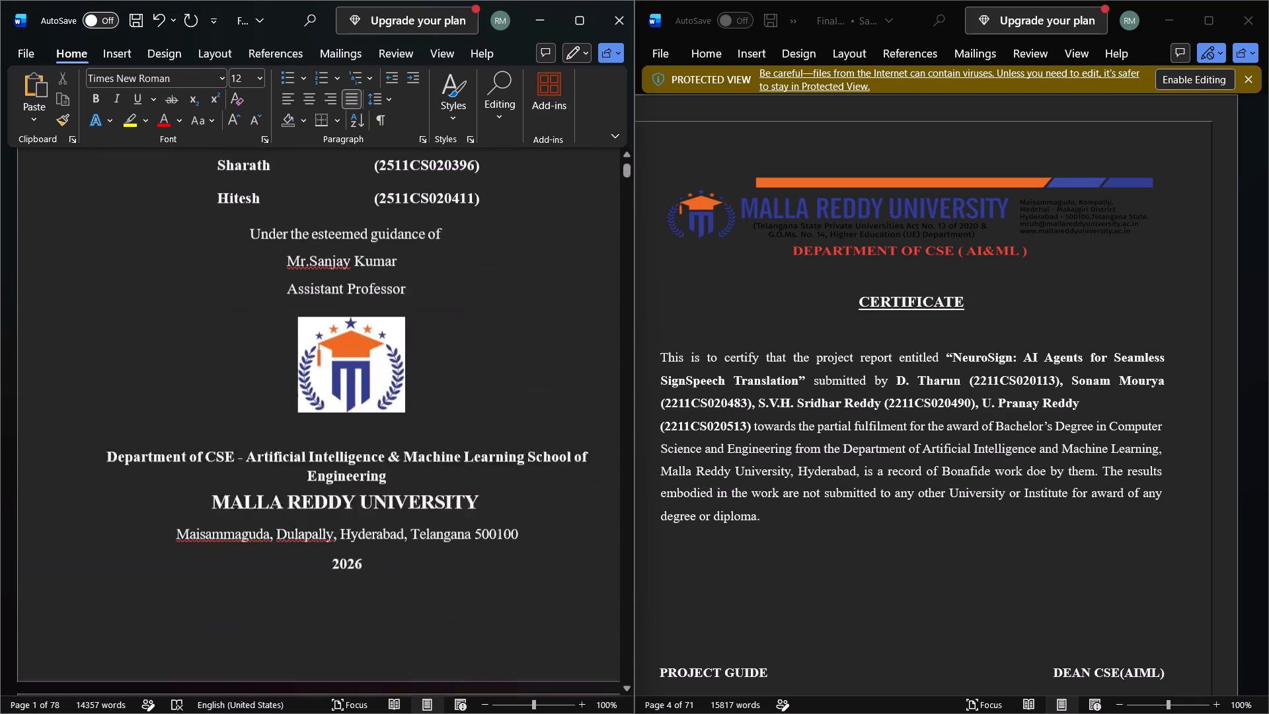
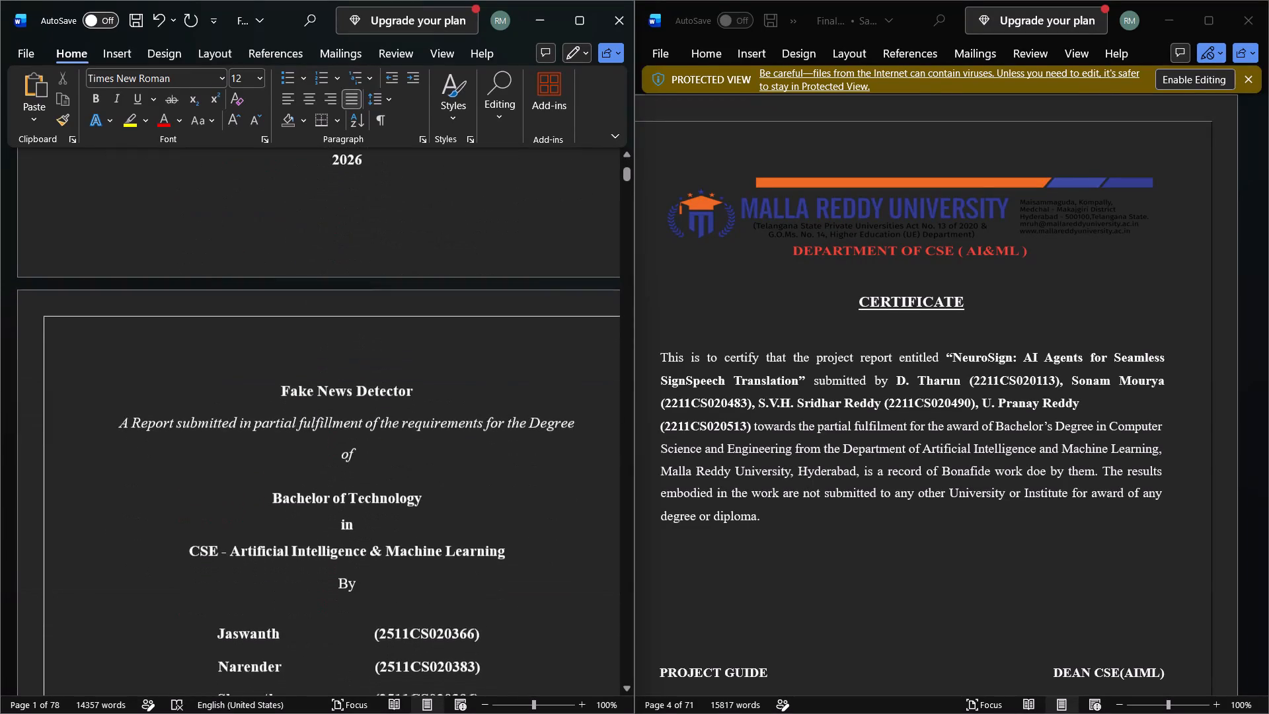
Review the edited report's second title page, certificate and declaration, comparing the declaration with the one in the reference report.
scroll(271, 342, "up", 1)
scroll(271, 342, "down", 1)
scroll(271, 342, "up", 1)
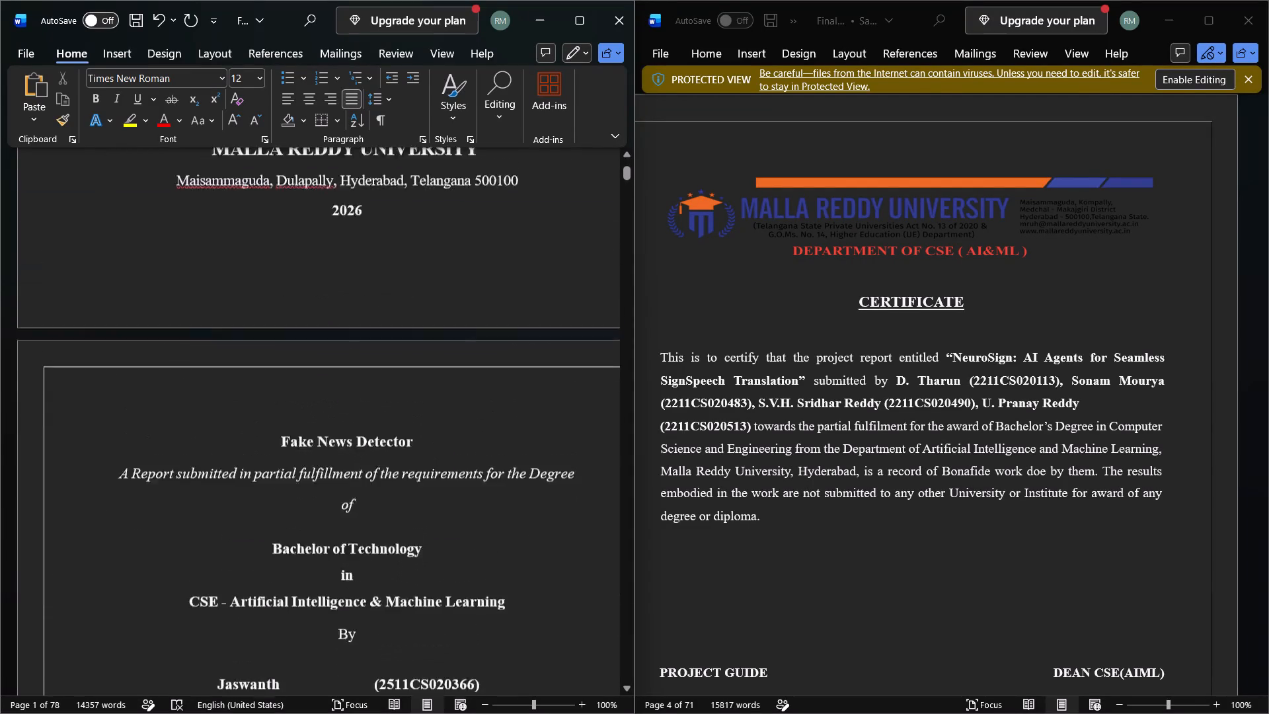
scroll(271, 342, "down", 6)
scroll(271, 342, "up", 1)
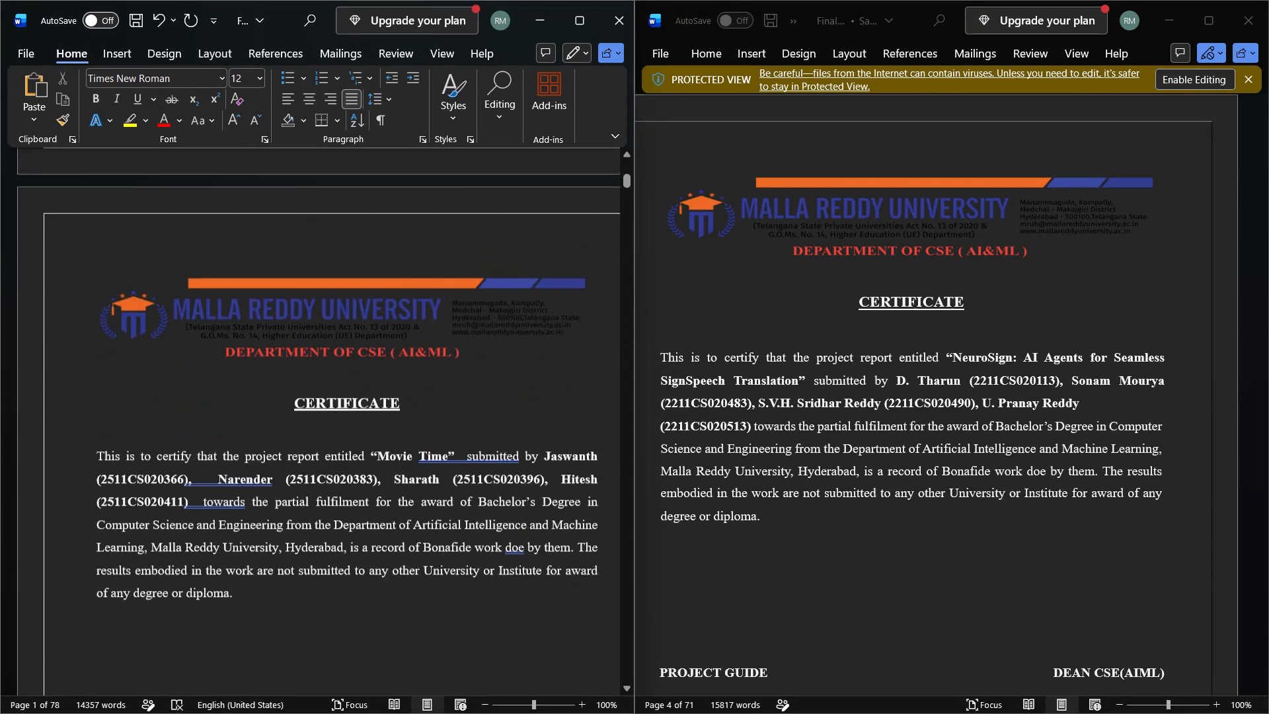
scroll(271, 342, "up", 1)
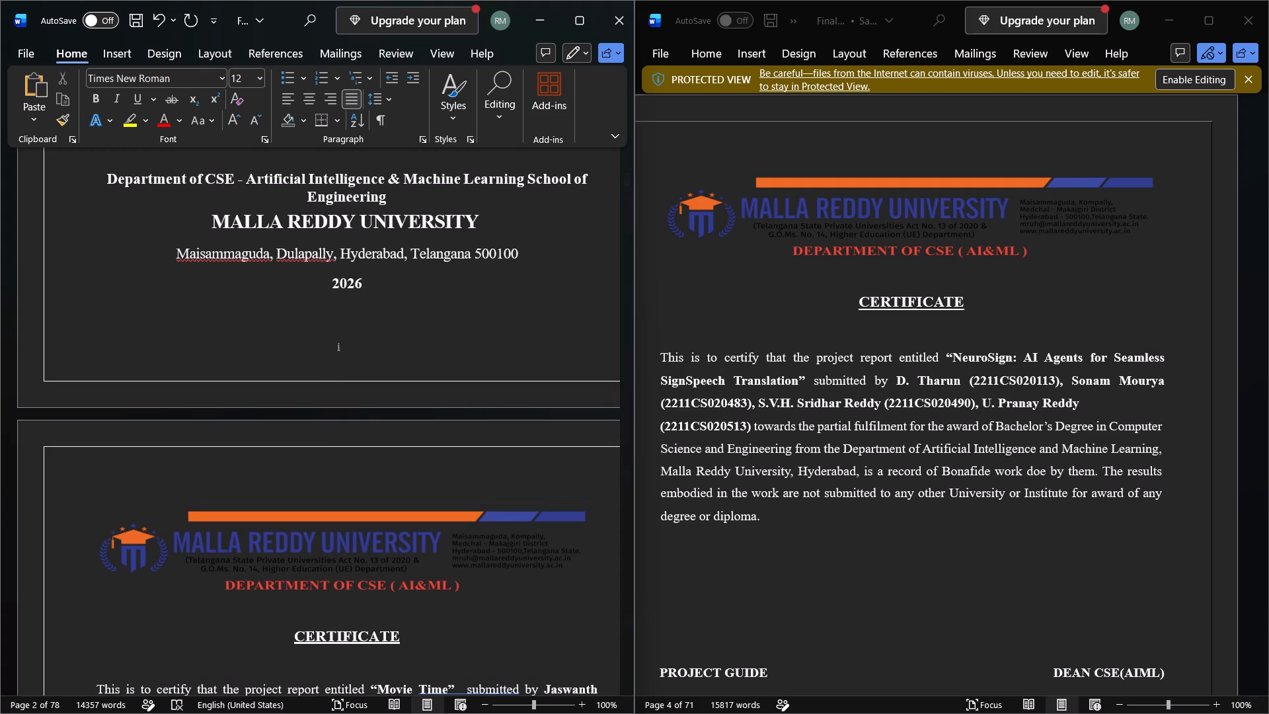
scroll(330, 320, "down", 1)
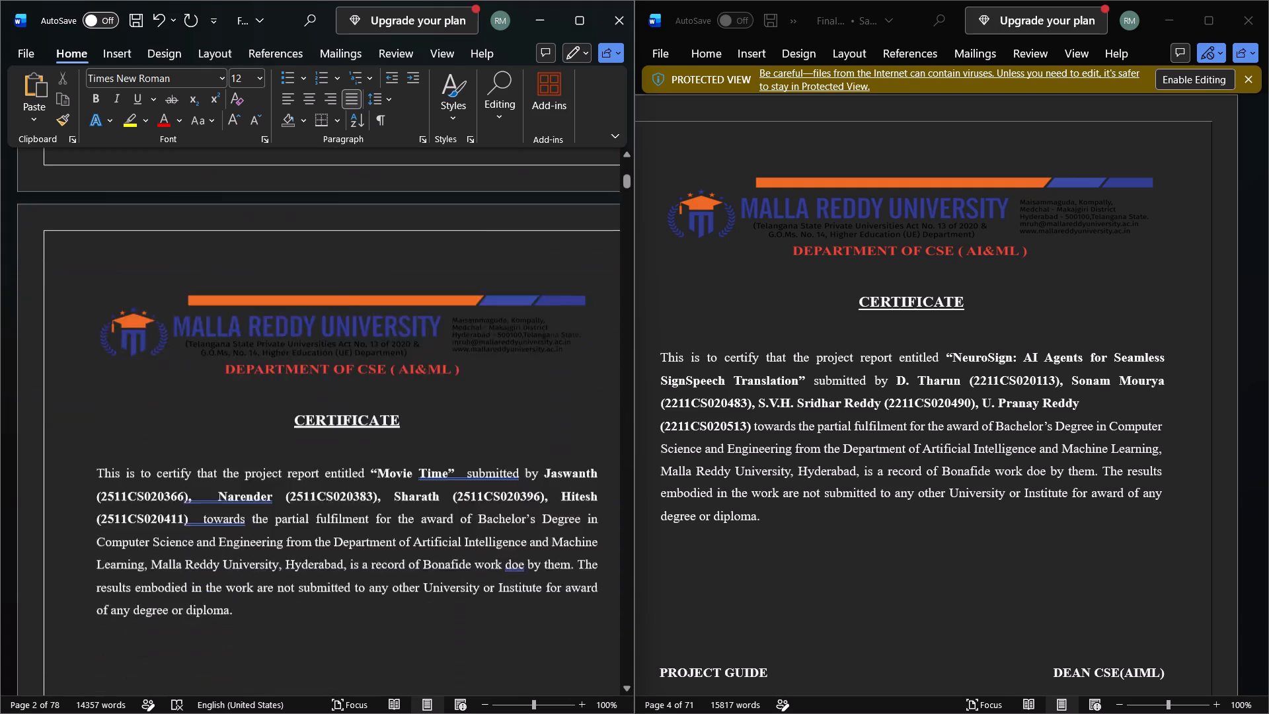
scroll(330, 320, "down", 1)
scroll(344, 373, "down", 1)
scroll(342, 465, "down", 1)
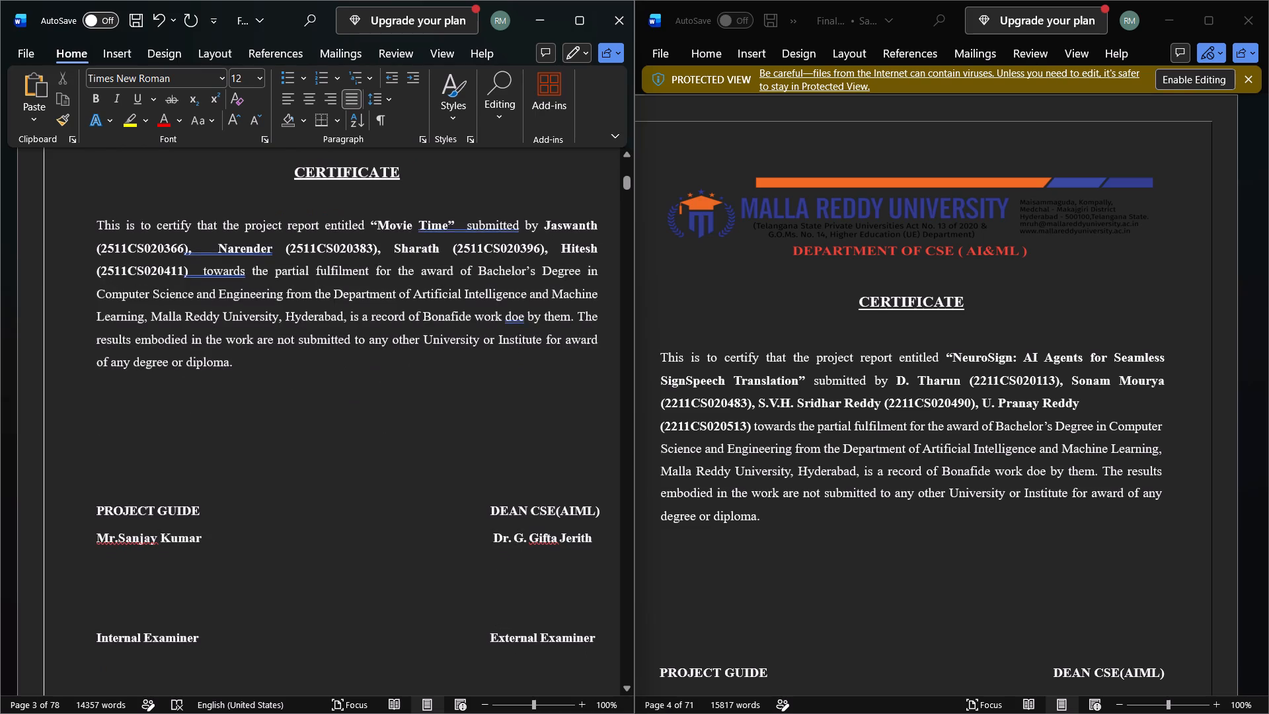
scroll(342, 465, "down", 1)
scroll(342, 465, "up", 2)
scroll(342, 465, "down", 2)
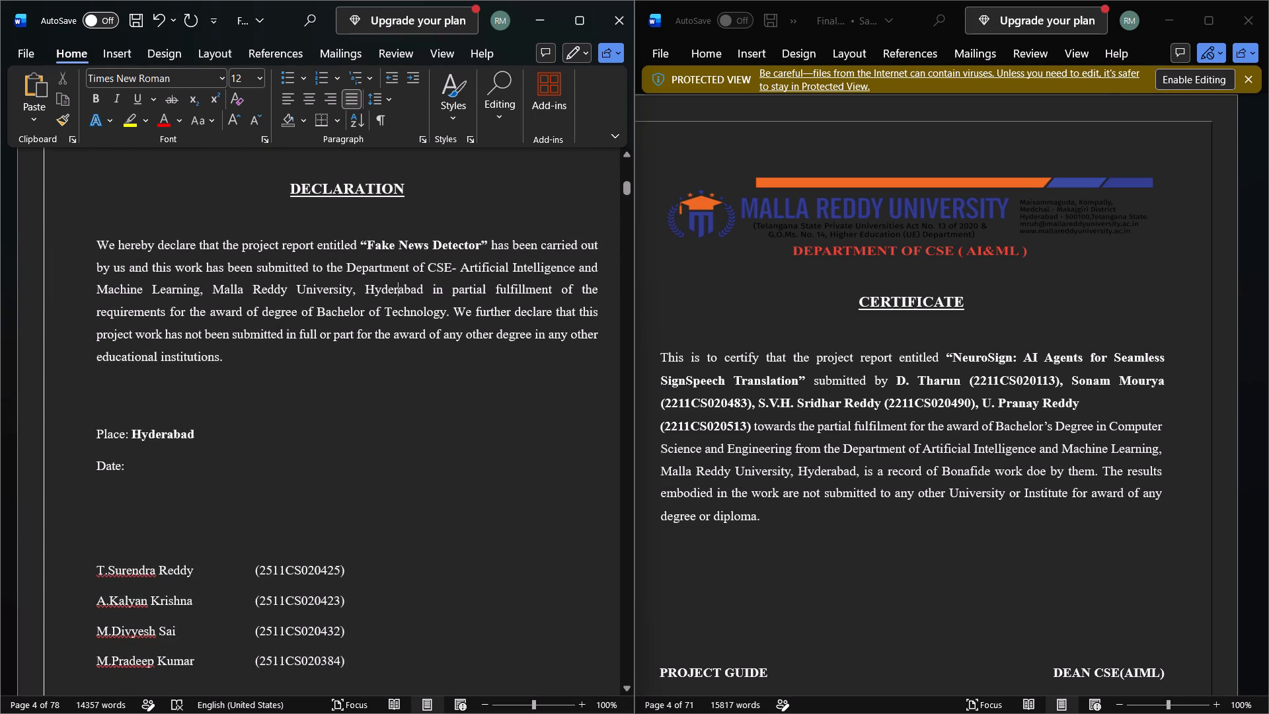
scroll(921, 364, "down", 4)
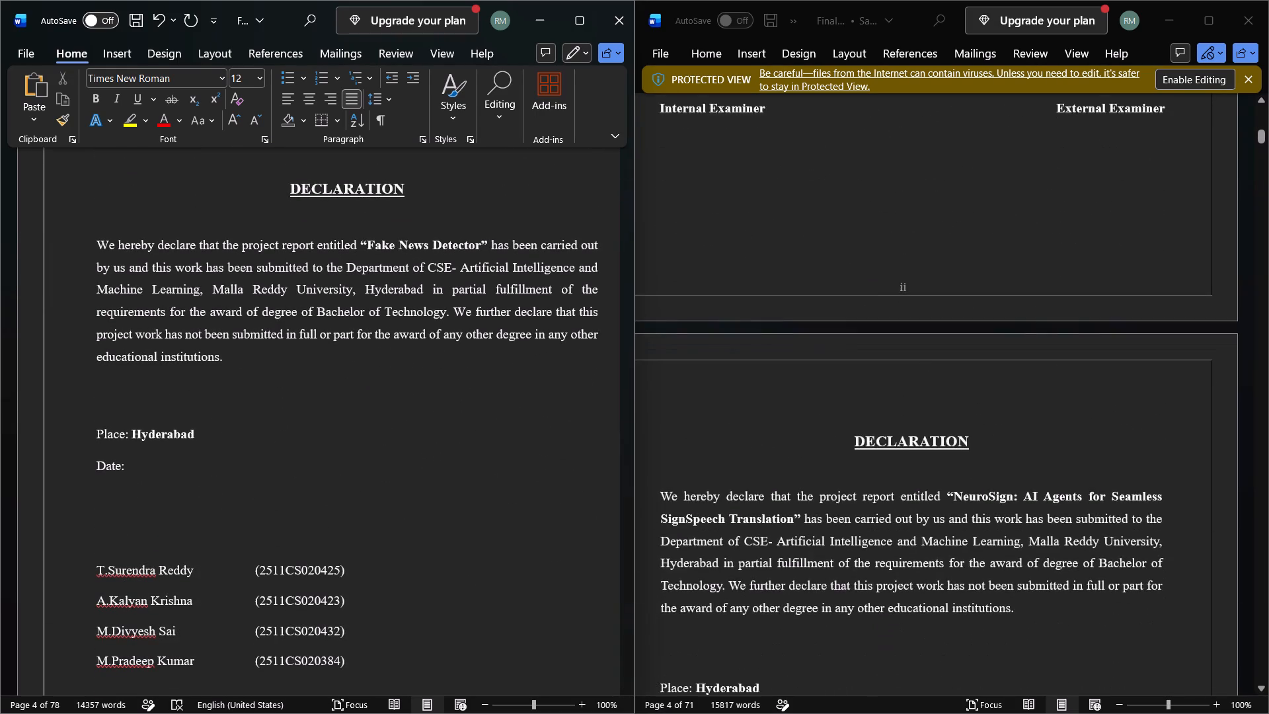
scroll(921, 364, "down", 2)
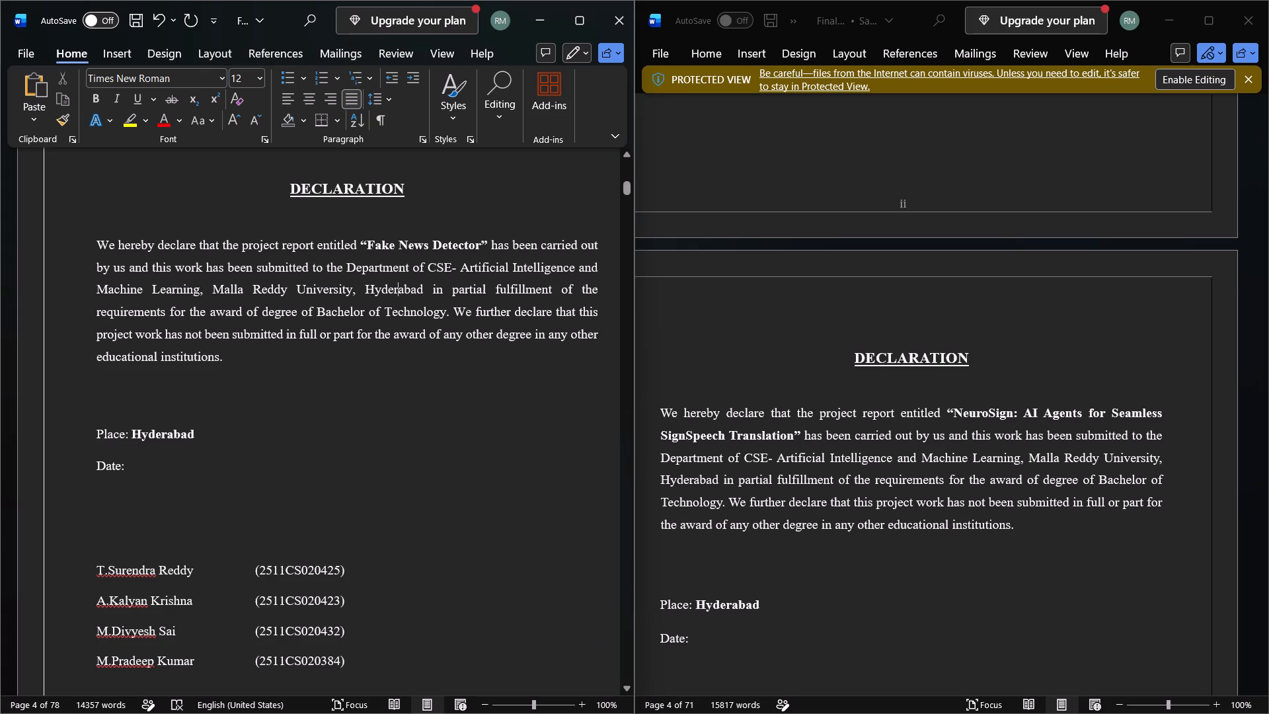
scroll(830, 497, "down", 1)
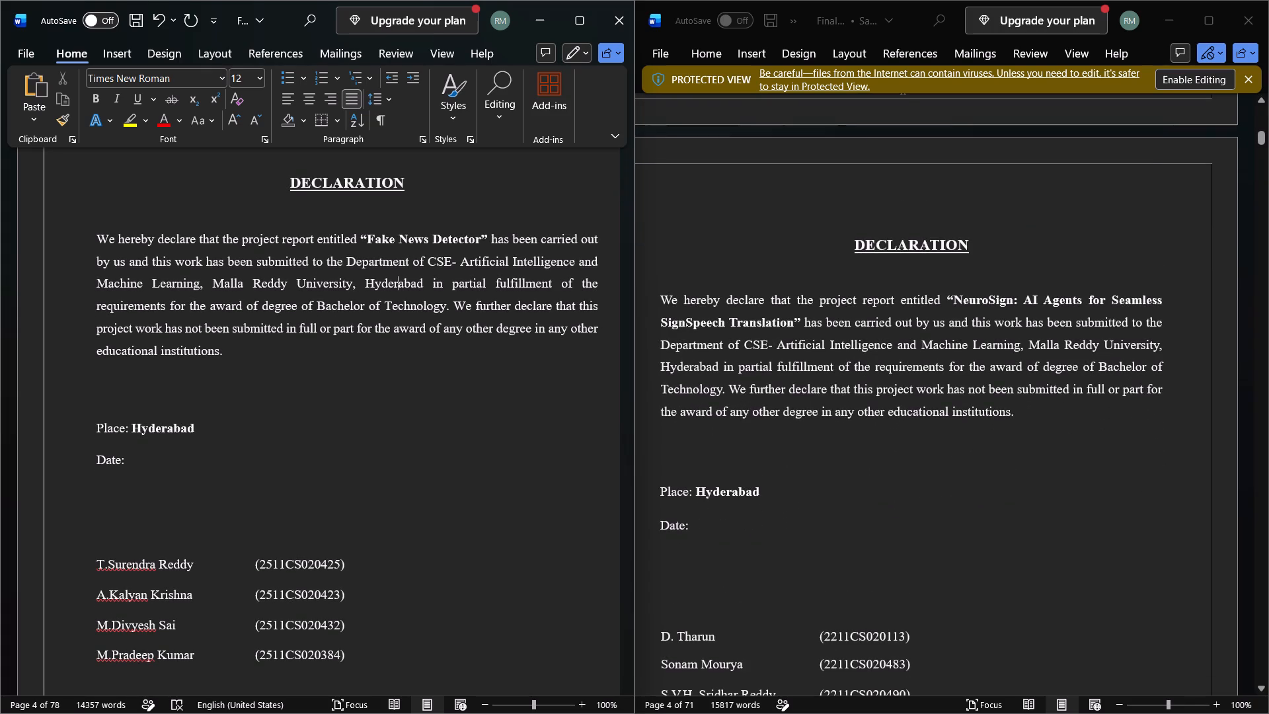
scroll(759, 495, "down", 1)
scroll(599, 520, "up", 1)
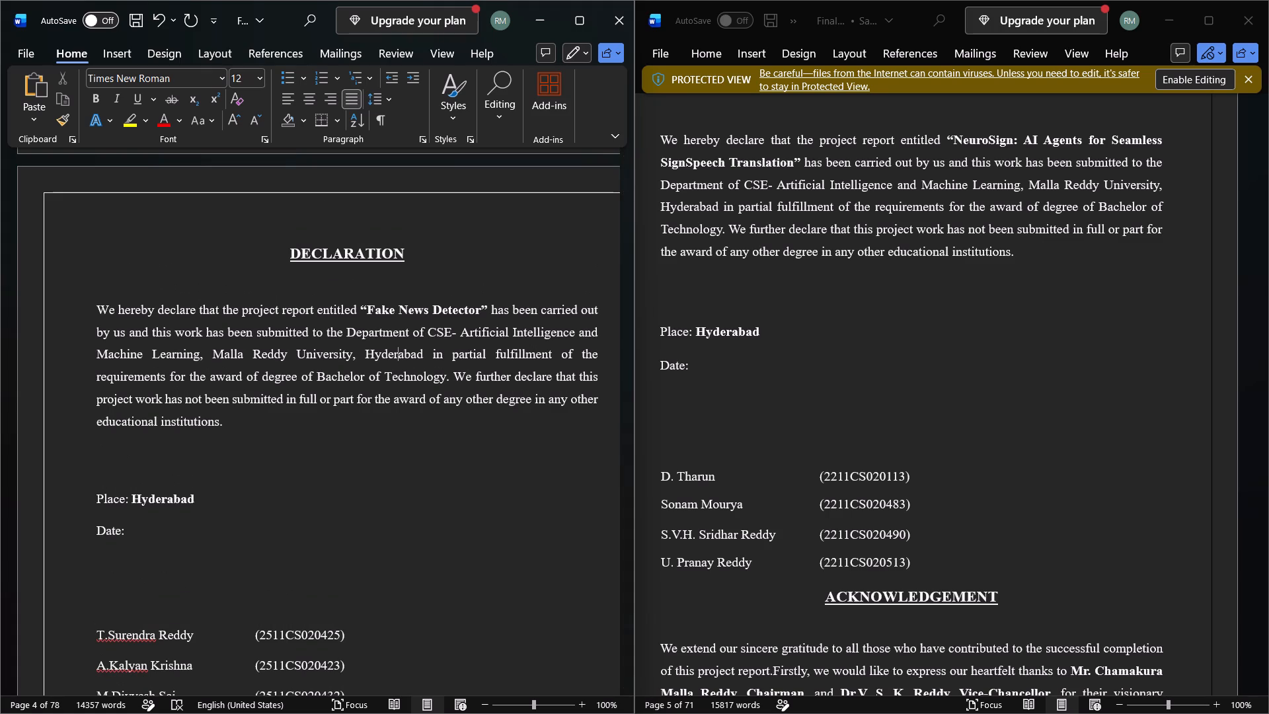
Replace the project title inside the quotation marks of the declaration paragraph with "Movie Time".
left_click(482, 306)
key("BackSpace")
key("BackSpace")
key("BackSpace")
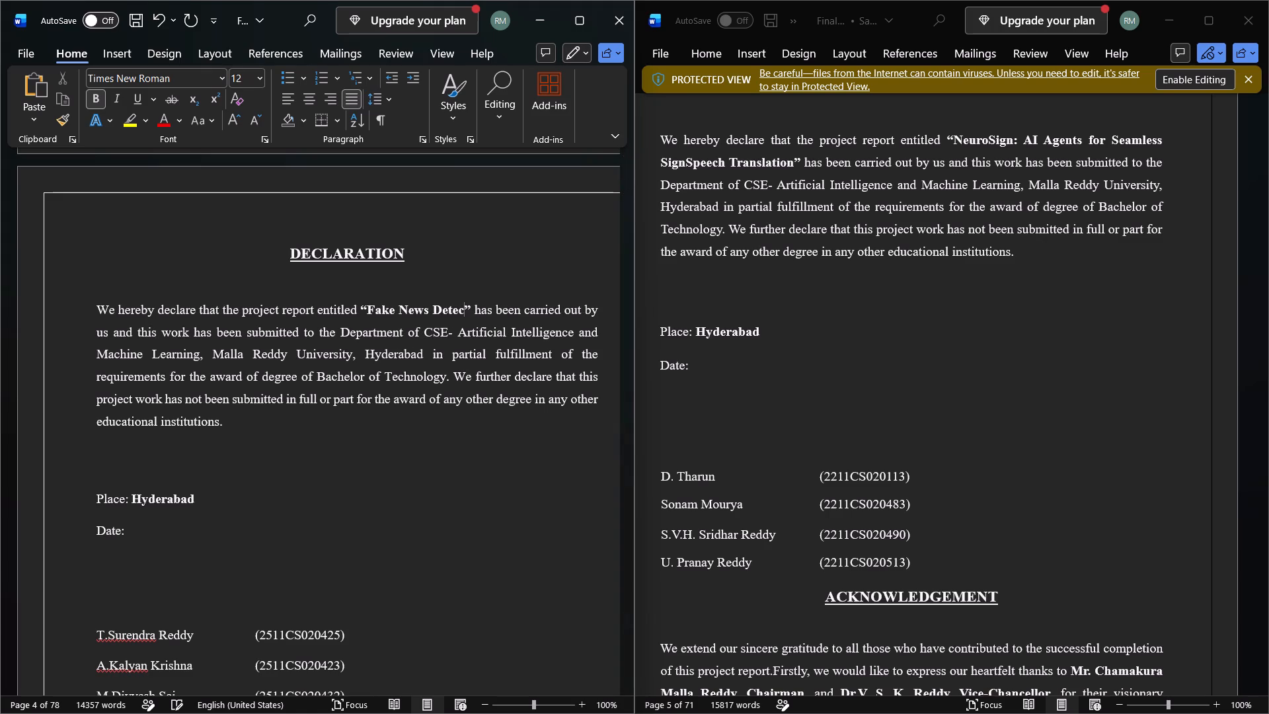
key("ctrl+BackSpace")
key("BackSpace")
key("BackSpace")
key("BackSpace")
key("BackSpace")
key("BackSpace")
key("BackSpace")
key("BackSpace")
key("BackSpace")
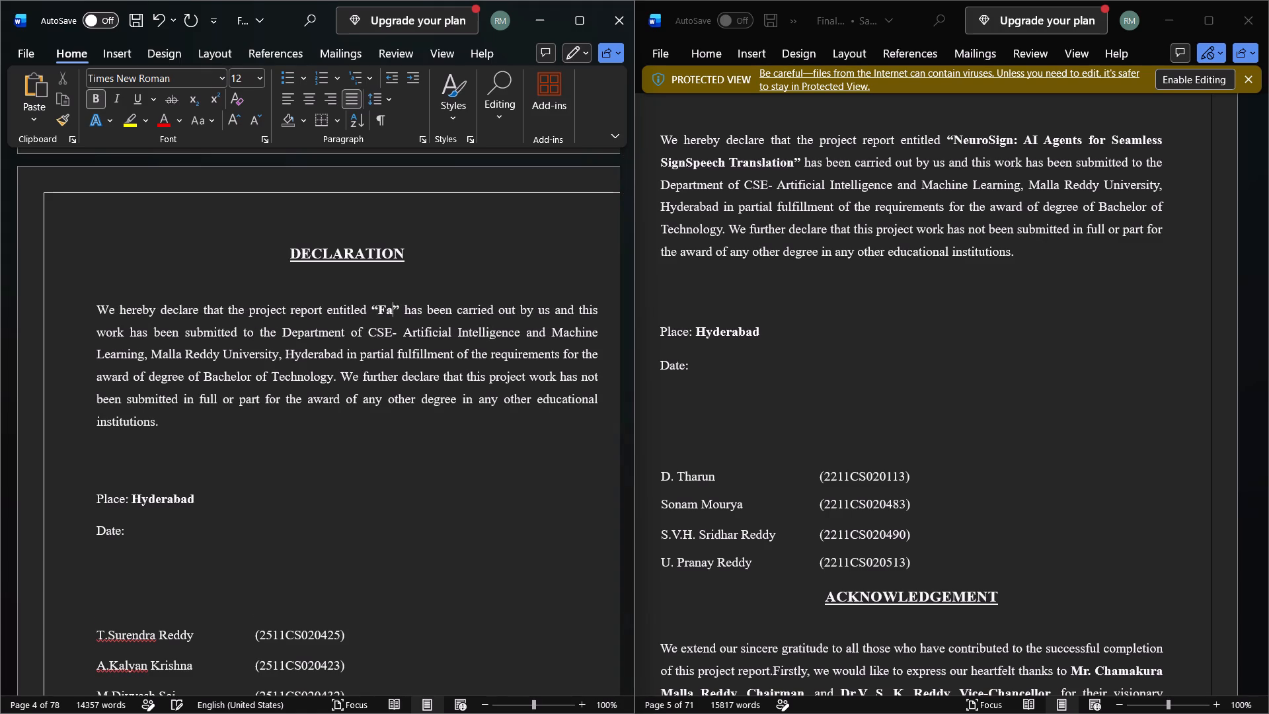
key("BackSpace")
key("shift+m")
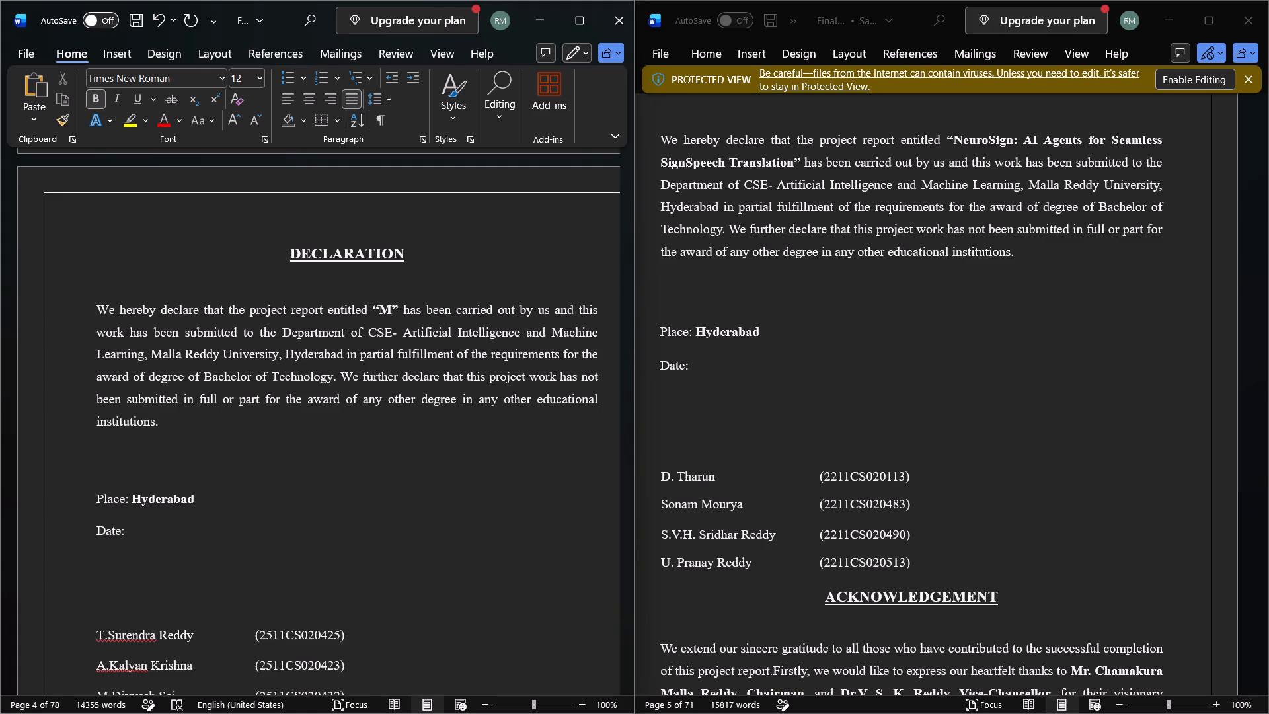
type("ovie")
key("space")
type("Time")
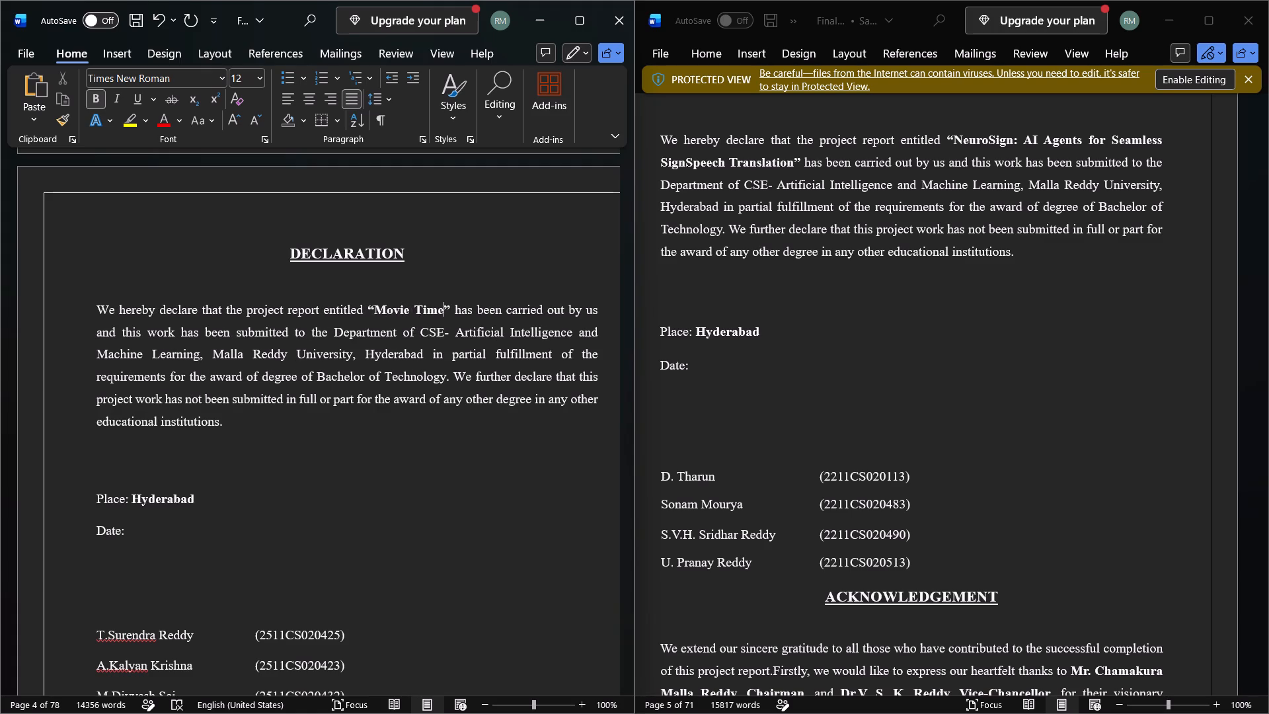
Compare the edited report's two title pages with the title pages of the reference report.
scroll(482, 411, "up", 9)
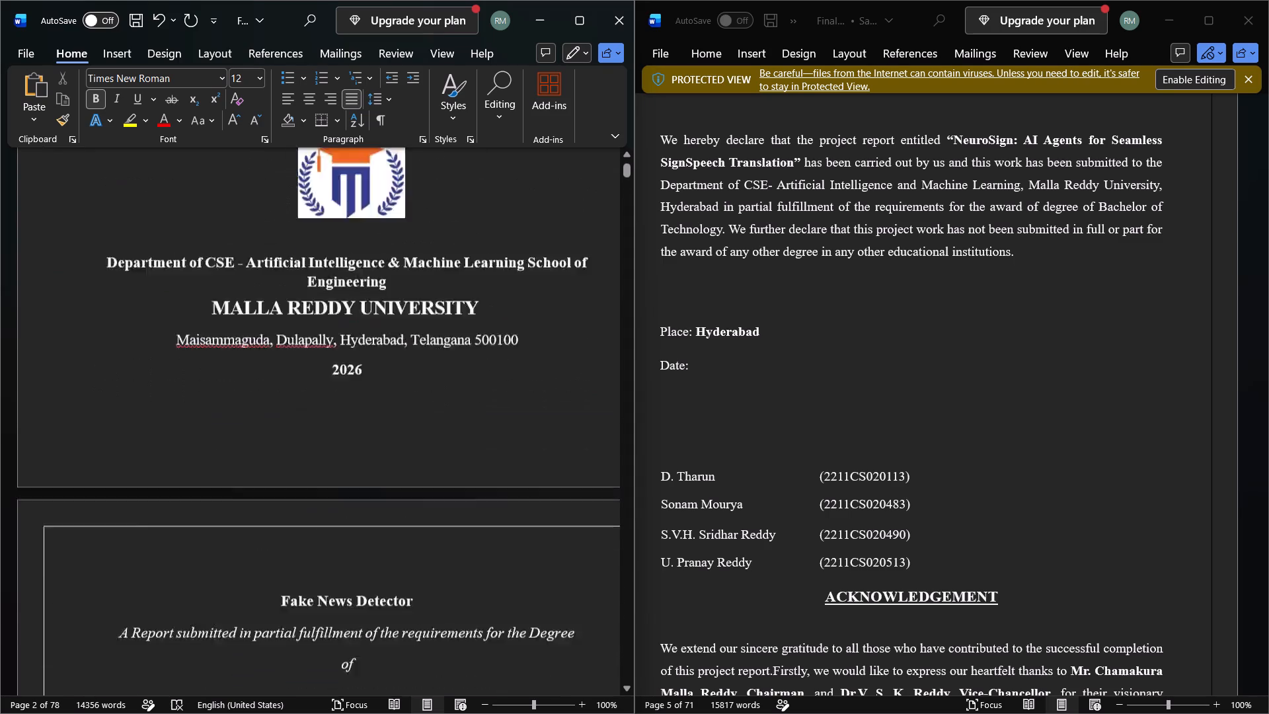
scroll(482, 411, "up", 2)
scroll(482, 411, "down", 1)
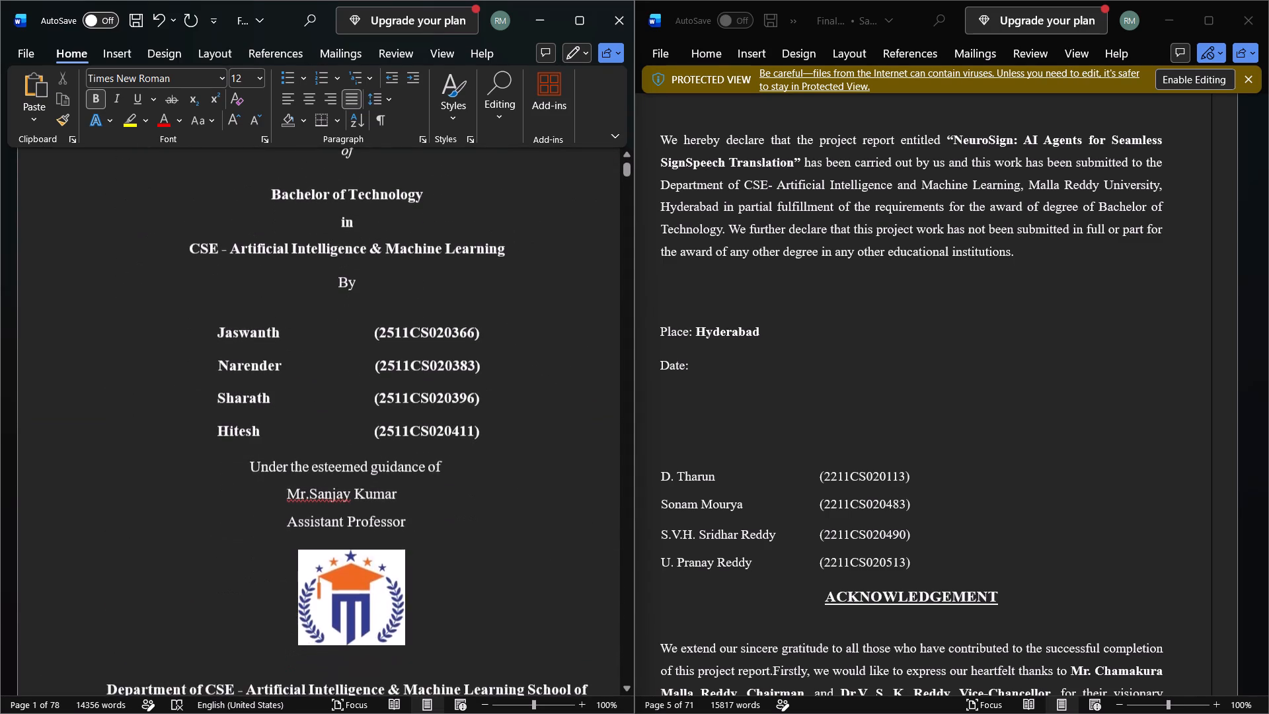
scroll(482, 411, "up", 2)
scroll(482, 411, "down", 1)
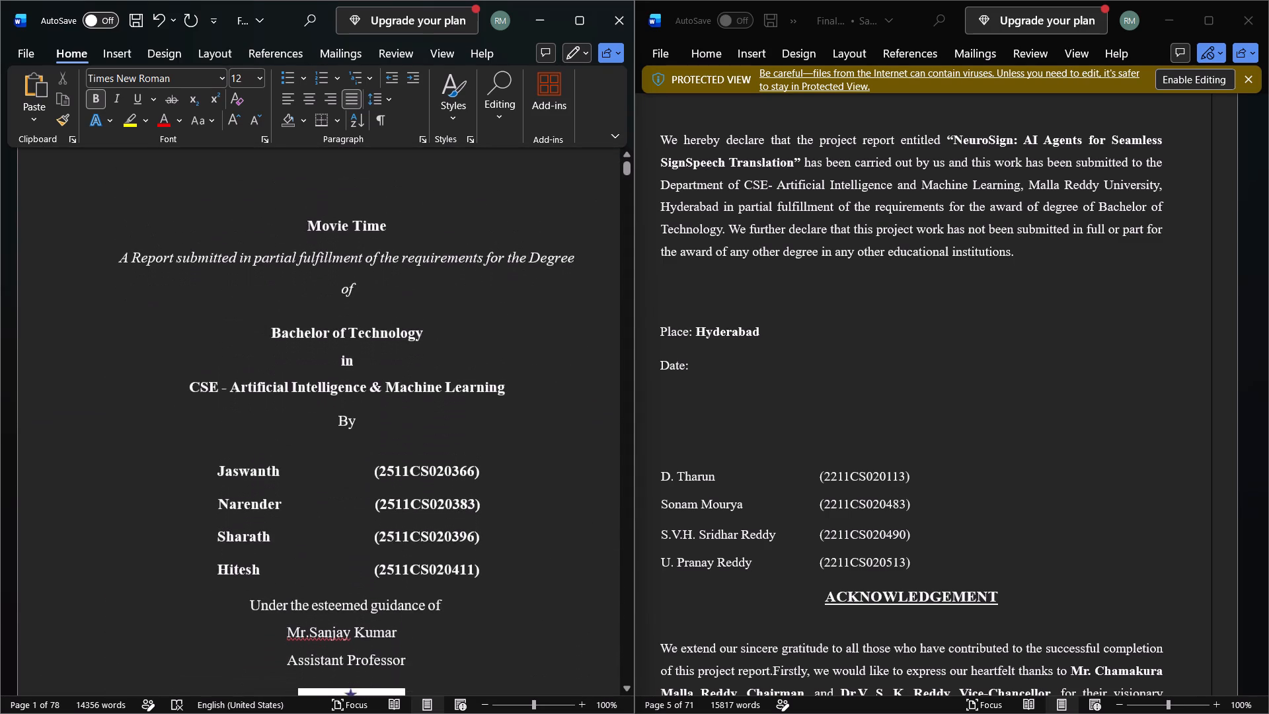
scroll(482, 411, "down", 2)
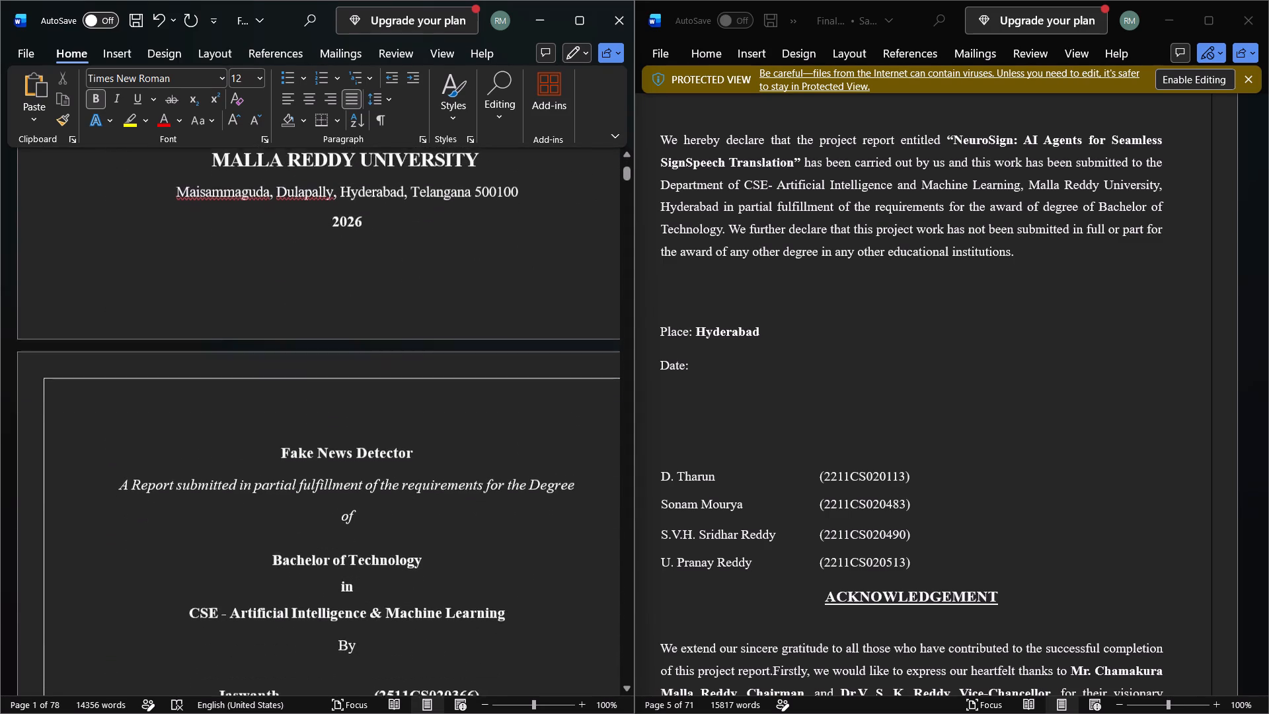
scroll(482, 411, "down", 1)
right_click(482, 411)
left_click(432, 463)
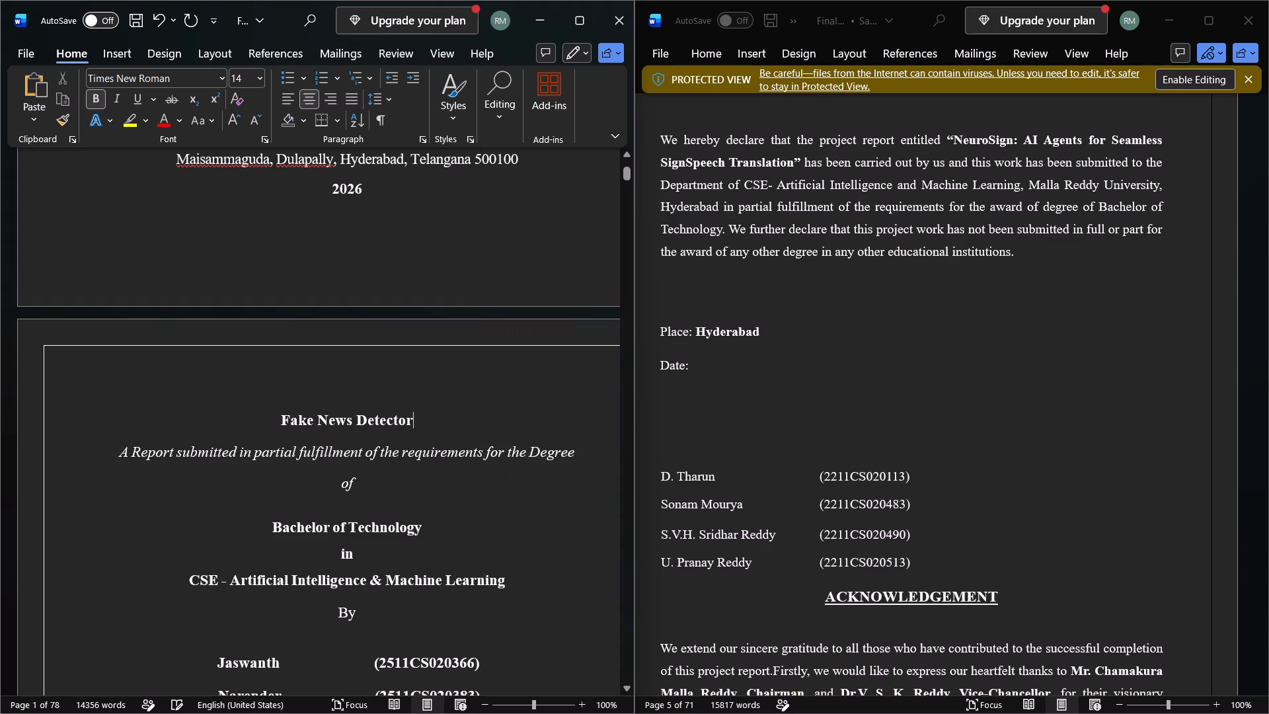
scroll(432, 463, "down", 1)
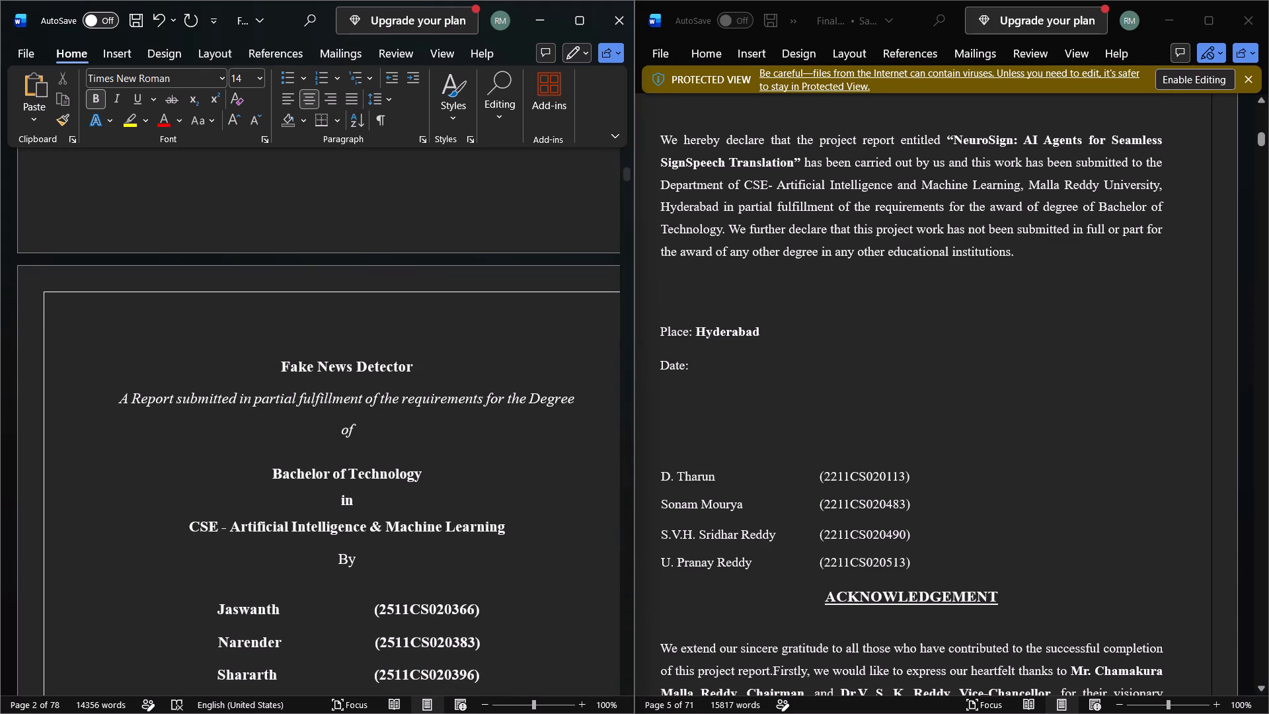
scroll(772, 411, "up", 8)
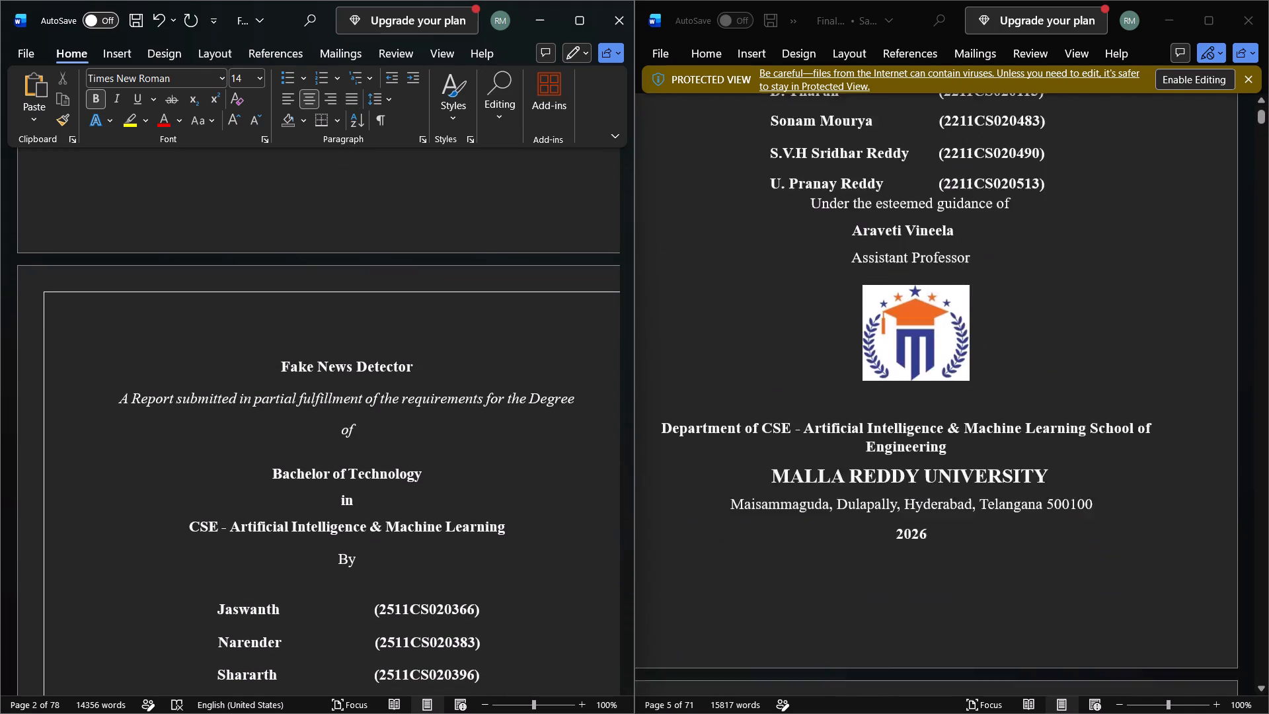
scroll(772, 411, "up", 5)
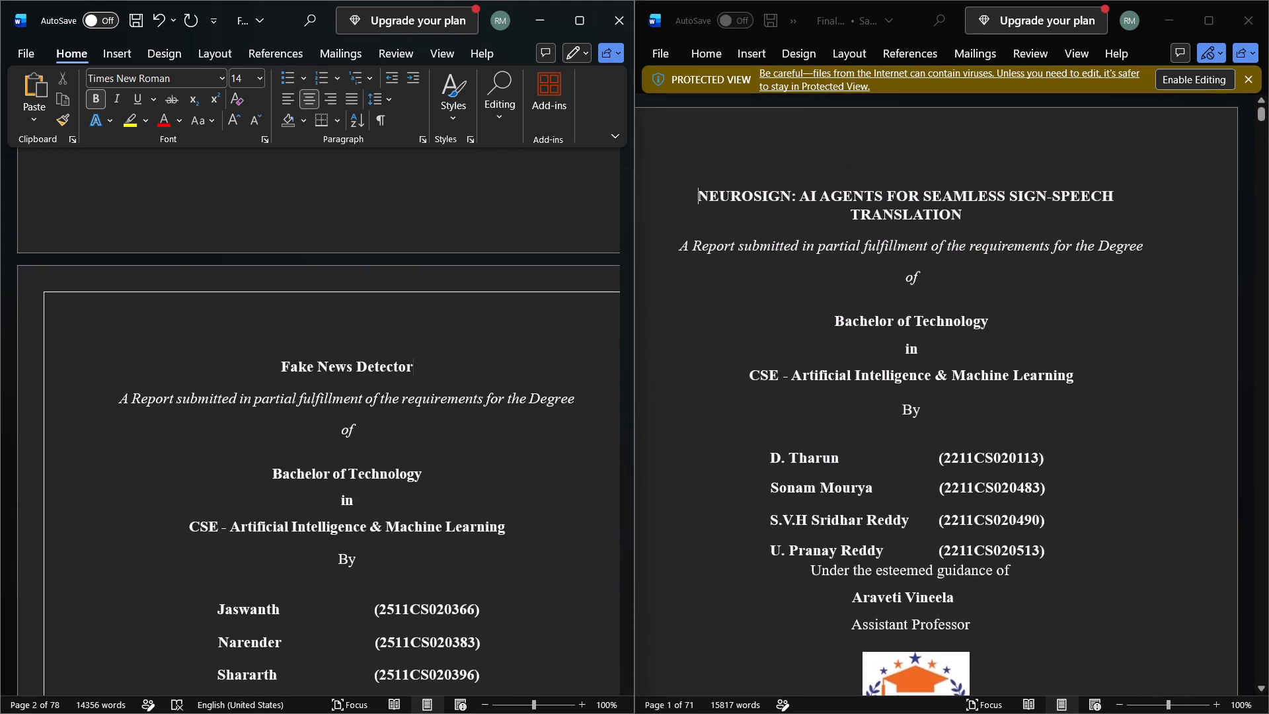
scroll(772, 411, "down", 5)
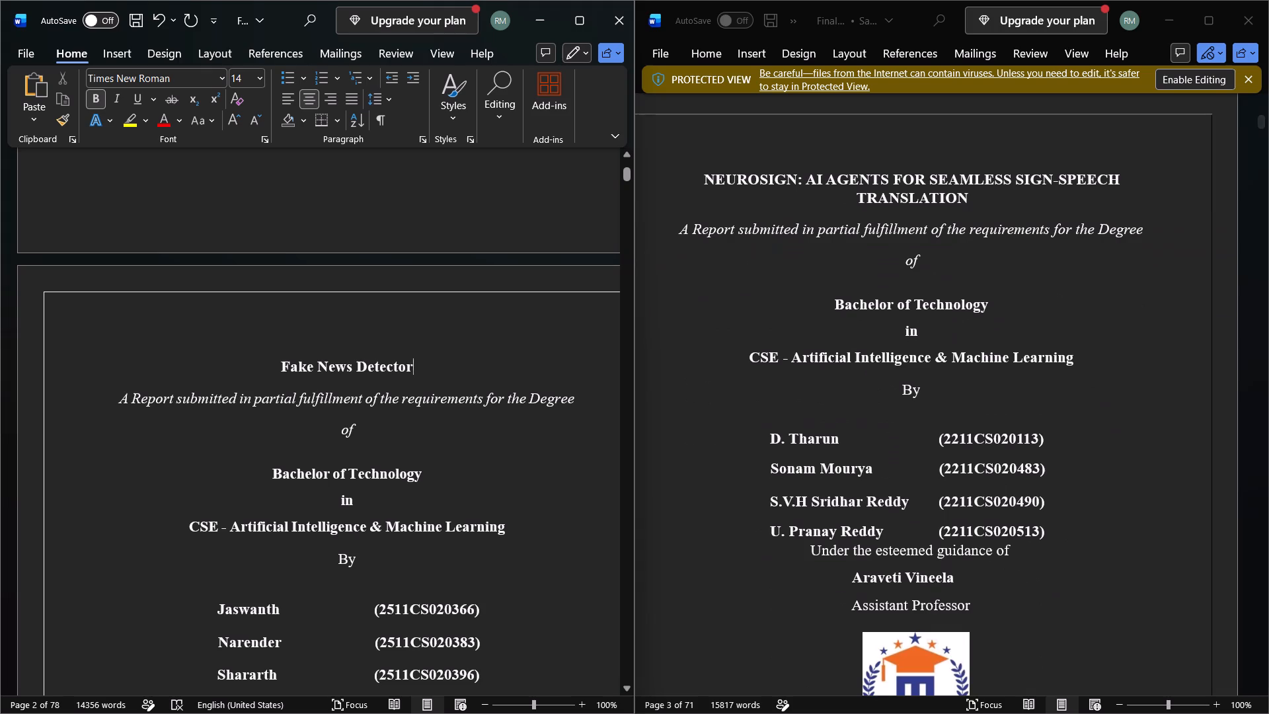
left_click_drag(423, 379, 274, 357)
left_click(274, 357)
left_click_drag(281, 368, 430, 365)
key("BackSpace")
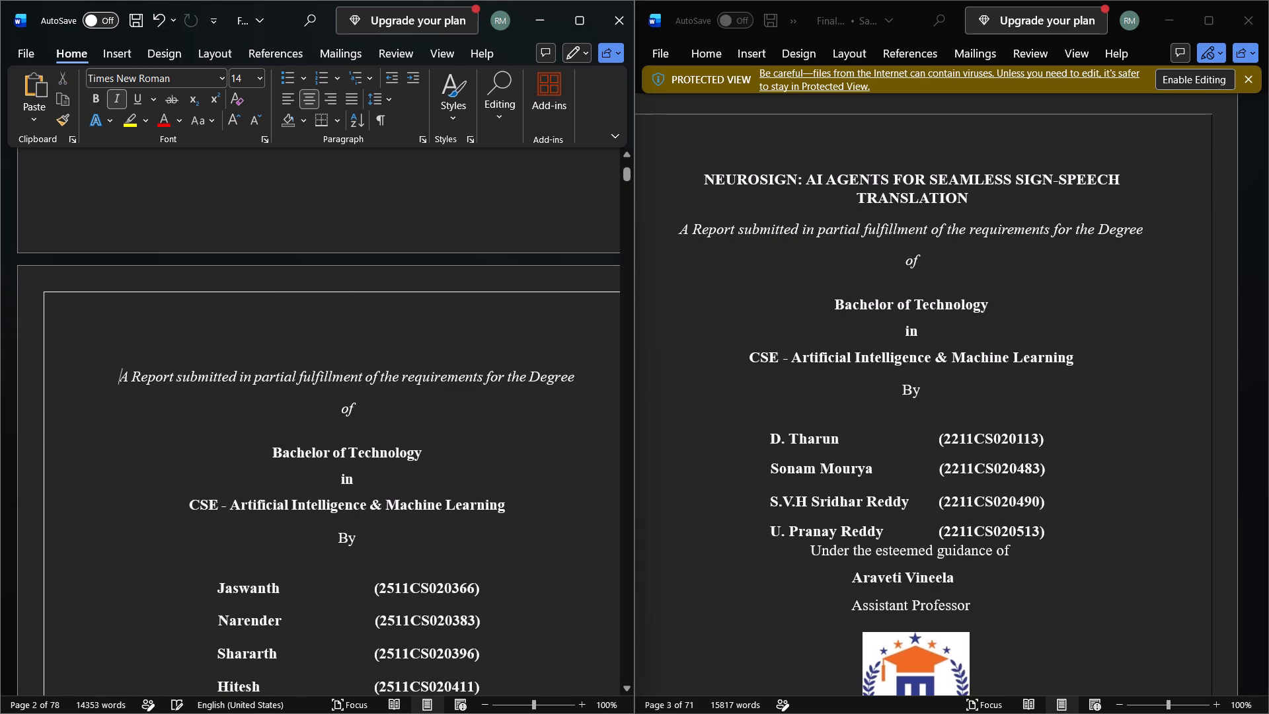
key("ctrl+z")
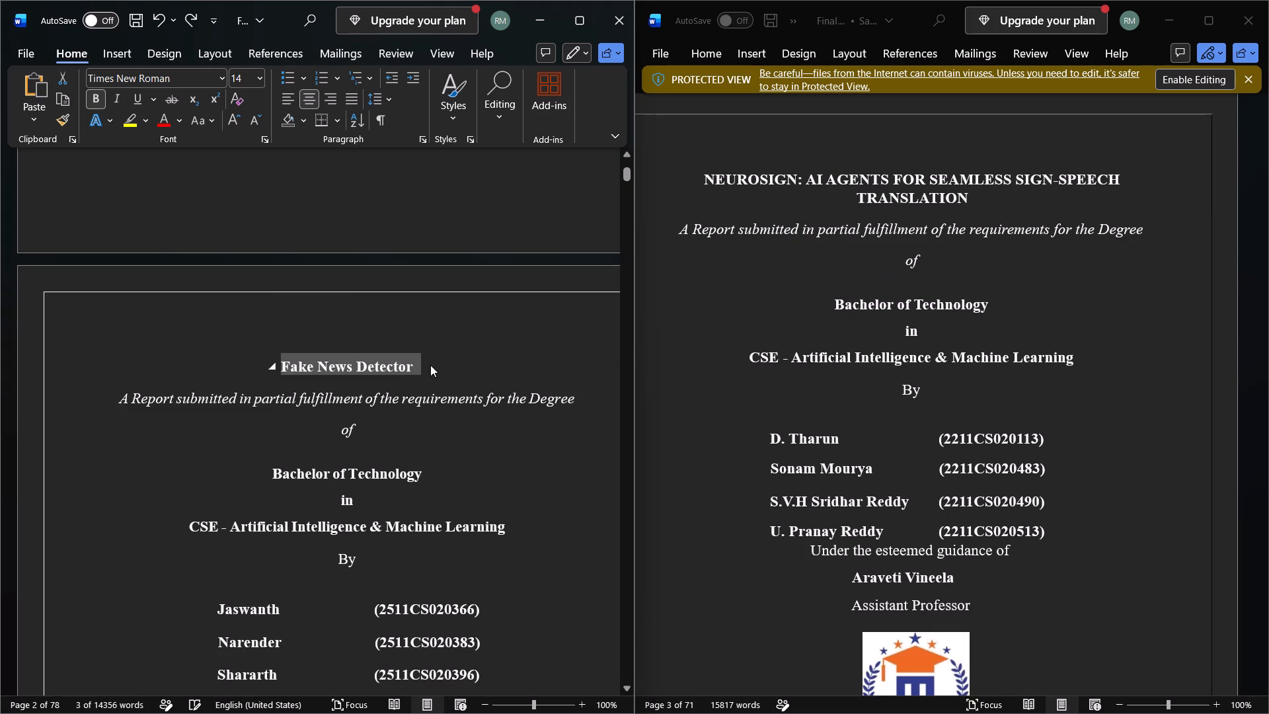
Replace the "Fake News Detector" heading on the second title page with "Movie Time", followed by a space.
left_click(426, 365)
key("BackSpace")
key("BackSpace")
key("BackSpace")
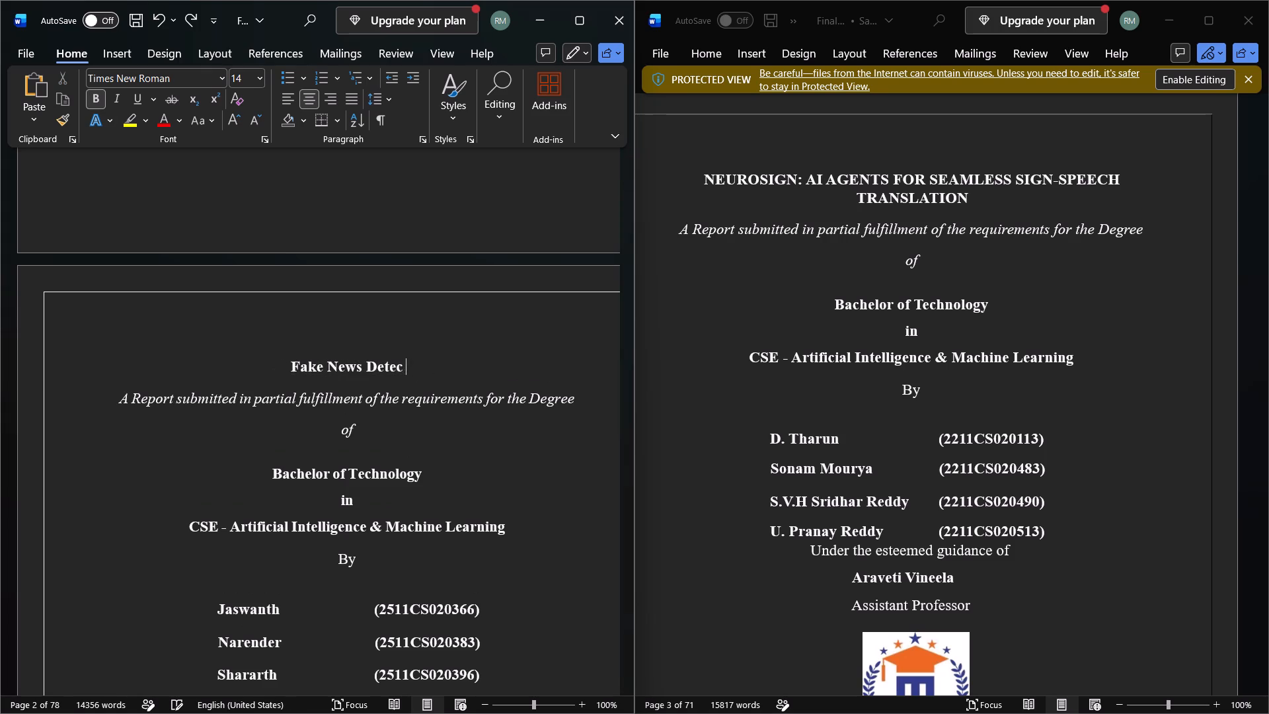
key("BackSpace")
key("BackSpace")
key("BackSpace")
key("BackSpace")
key("BackSpace")
key("BackSpace")
key("BackSpace")
key("BackSpace")
key("BackSpace")
key("BackSpace")
key("BackSpace")
key("BackSpace")
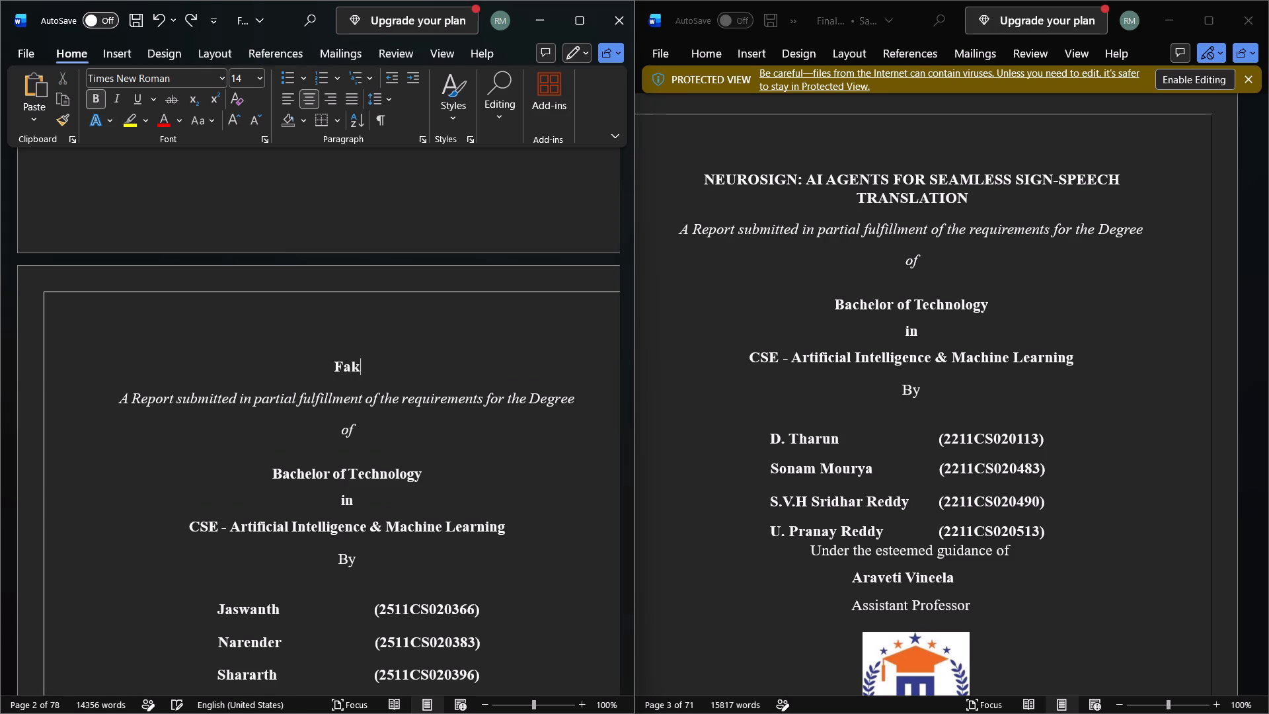
key("BackSpace")
key("BackSpace")
key("BackSpace")
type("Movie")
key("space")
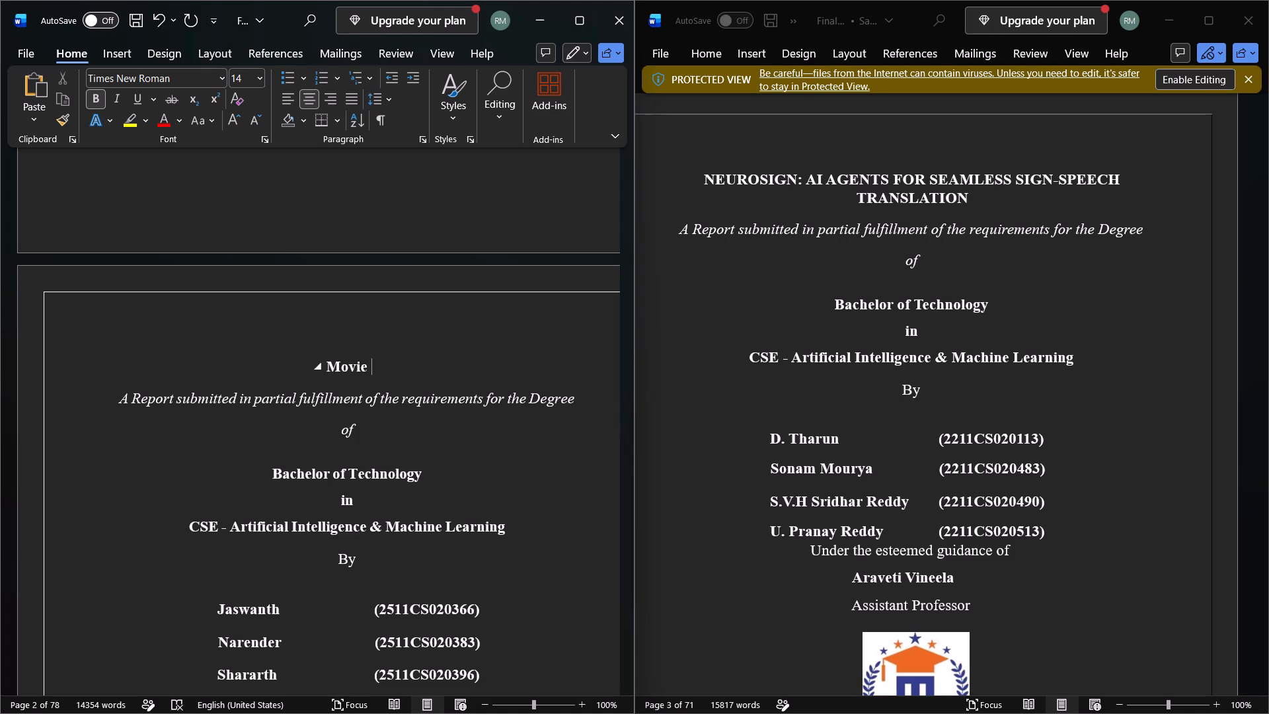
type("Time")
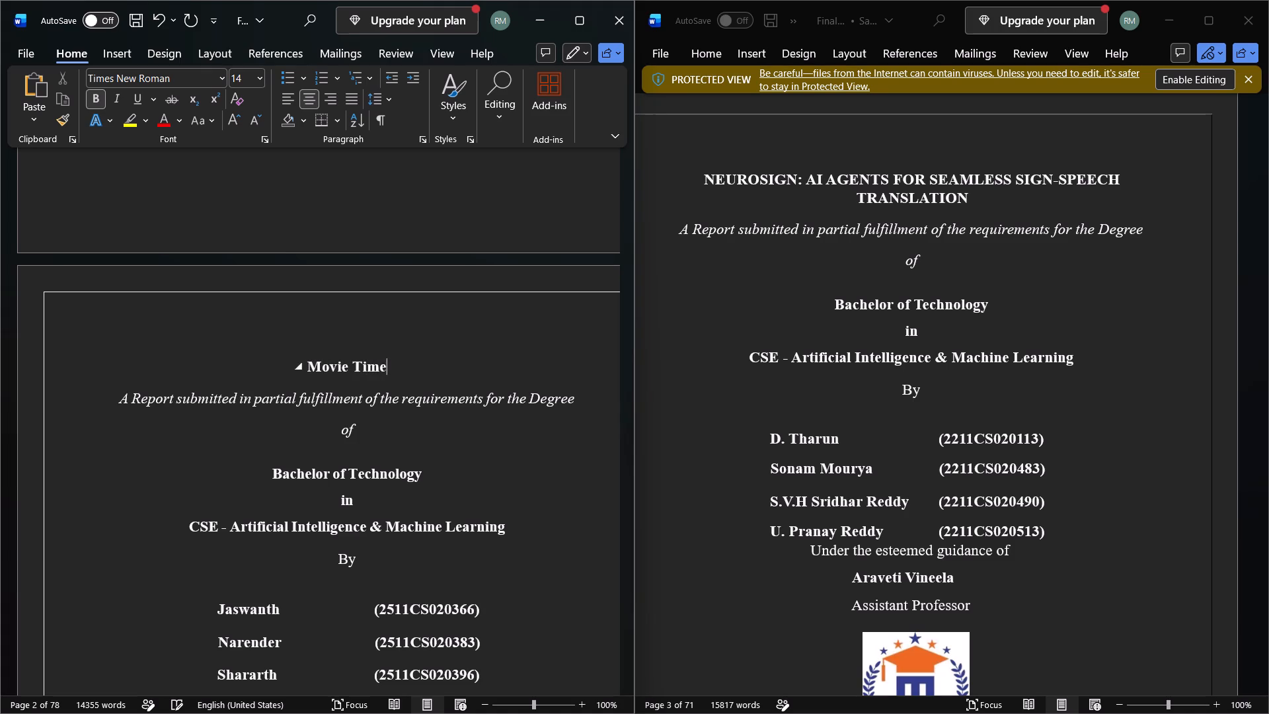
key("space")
Compare the edited report's second title page and certificate page, including the signatories, with the same pages of the reference report.
scroll(424, 581, "down", 1)
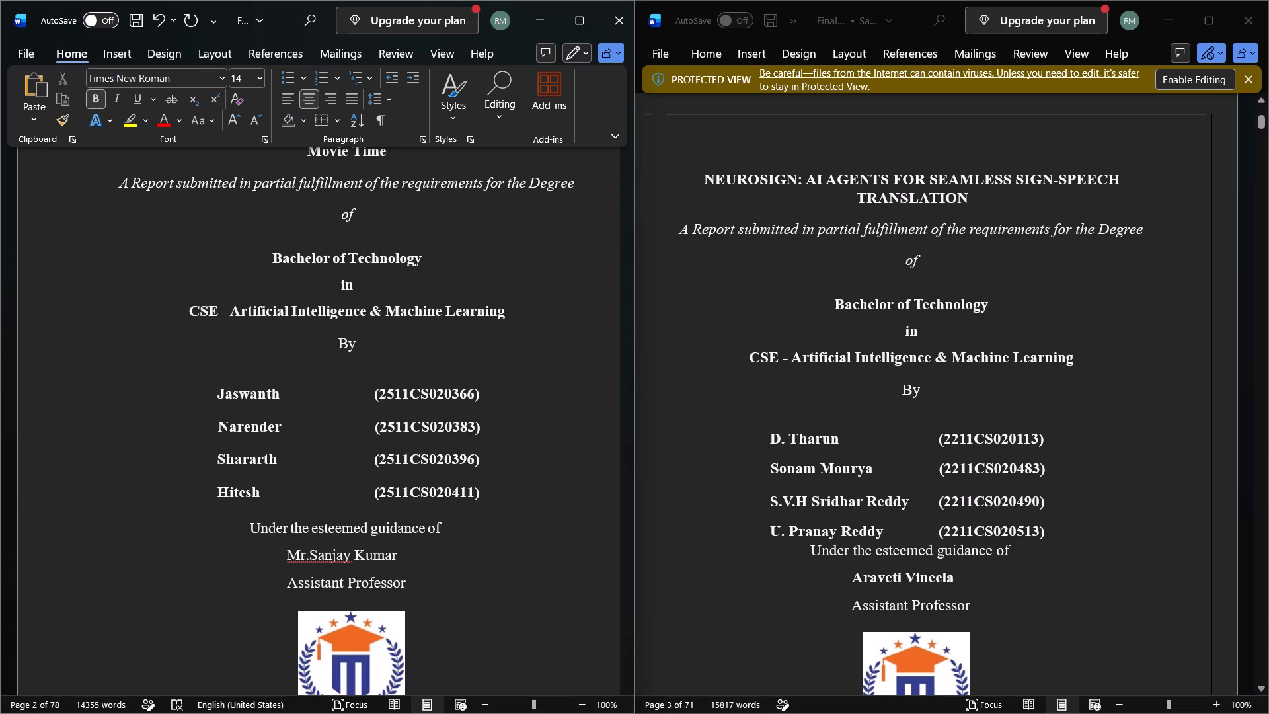
scroll(812, 493, "down", 1)
scroll(373, 518, "down", 1)
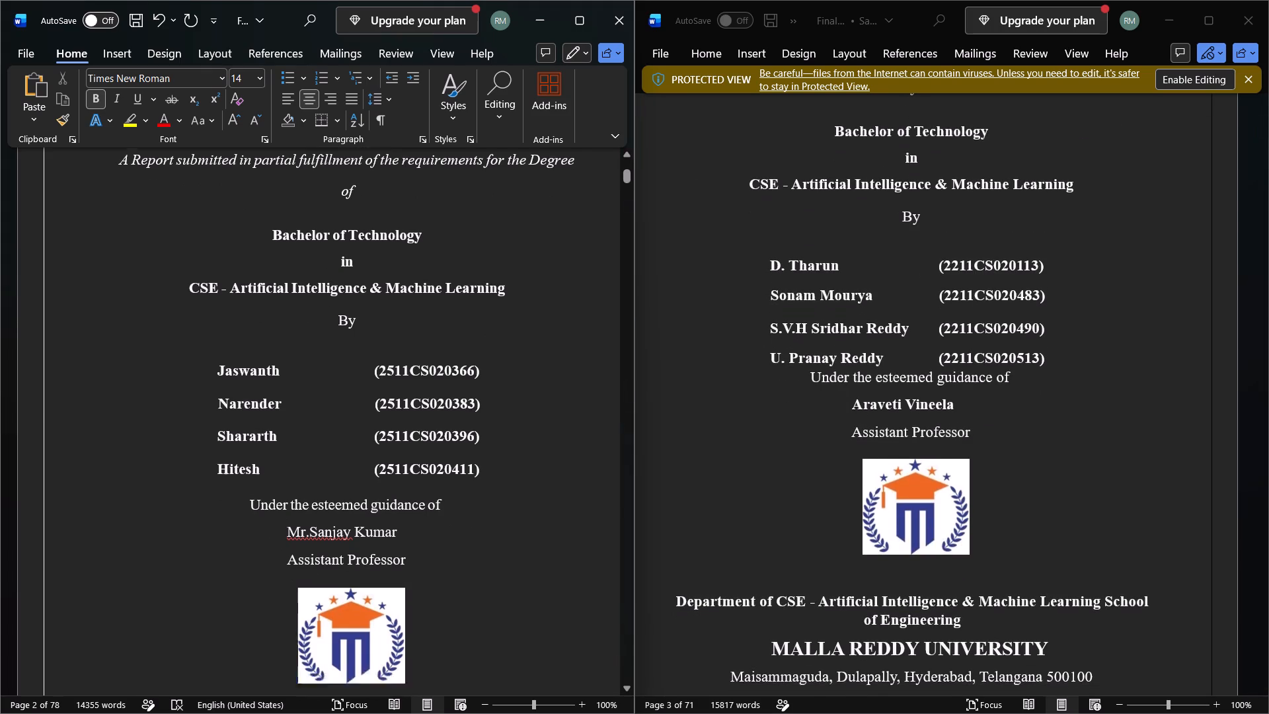
scroll(373, 518, "down", 3)
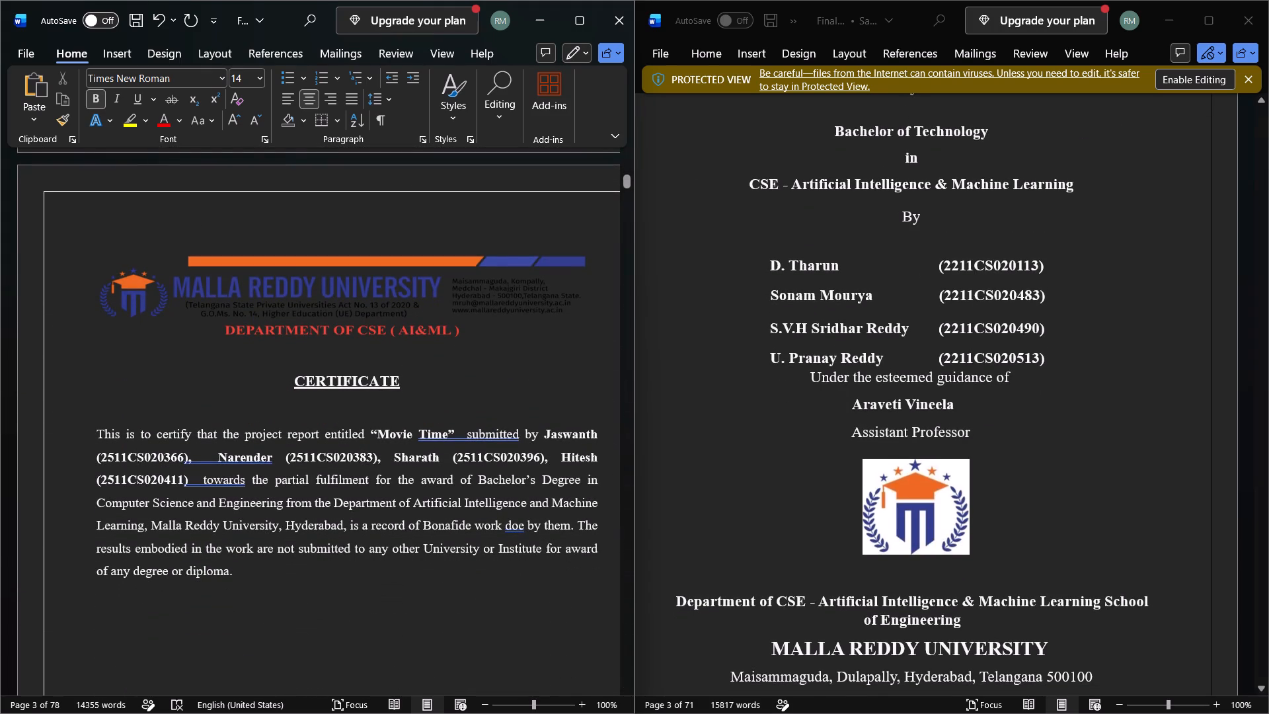
scroll(712, 453, "down", 4)
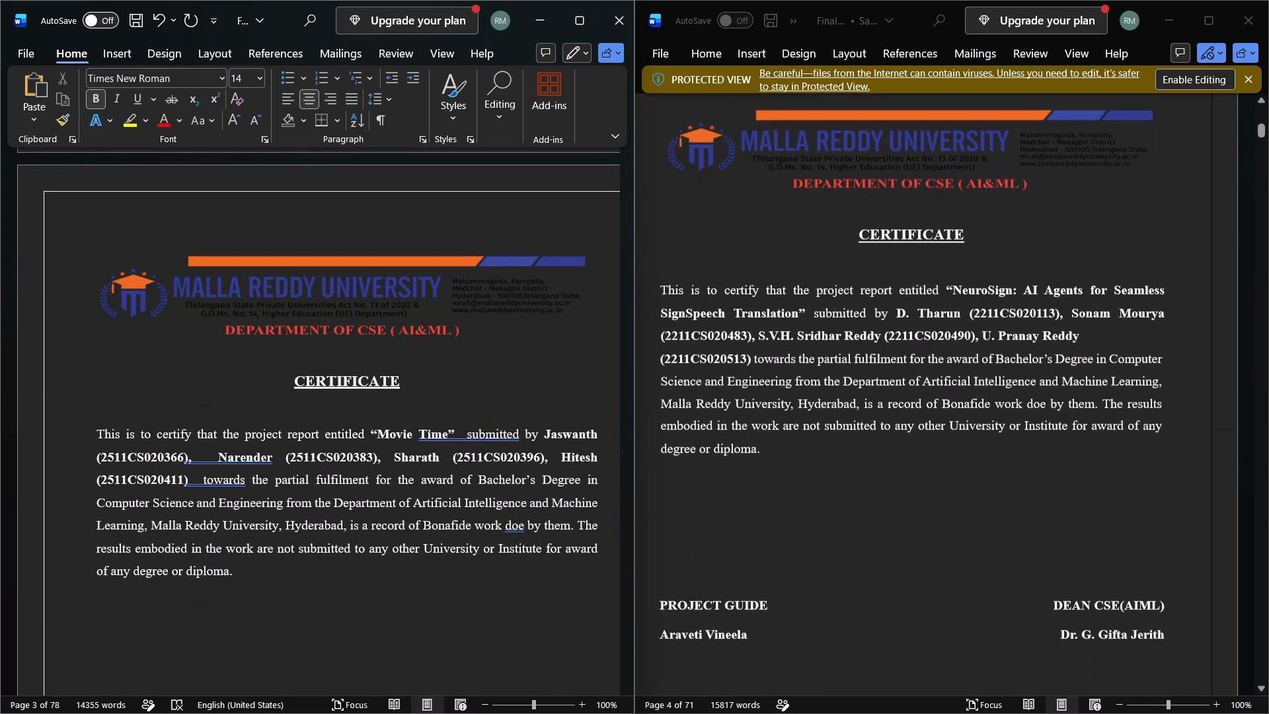
scroll(493, 535, "down", 1)
scroll(493, 535, "up", 1)
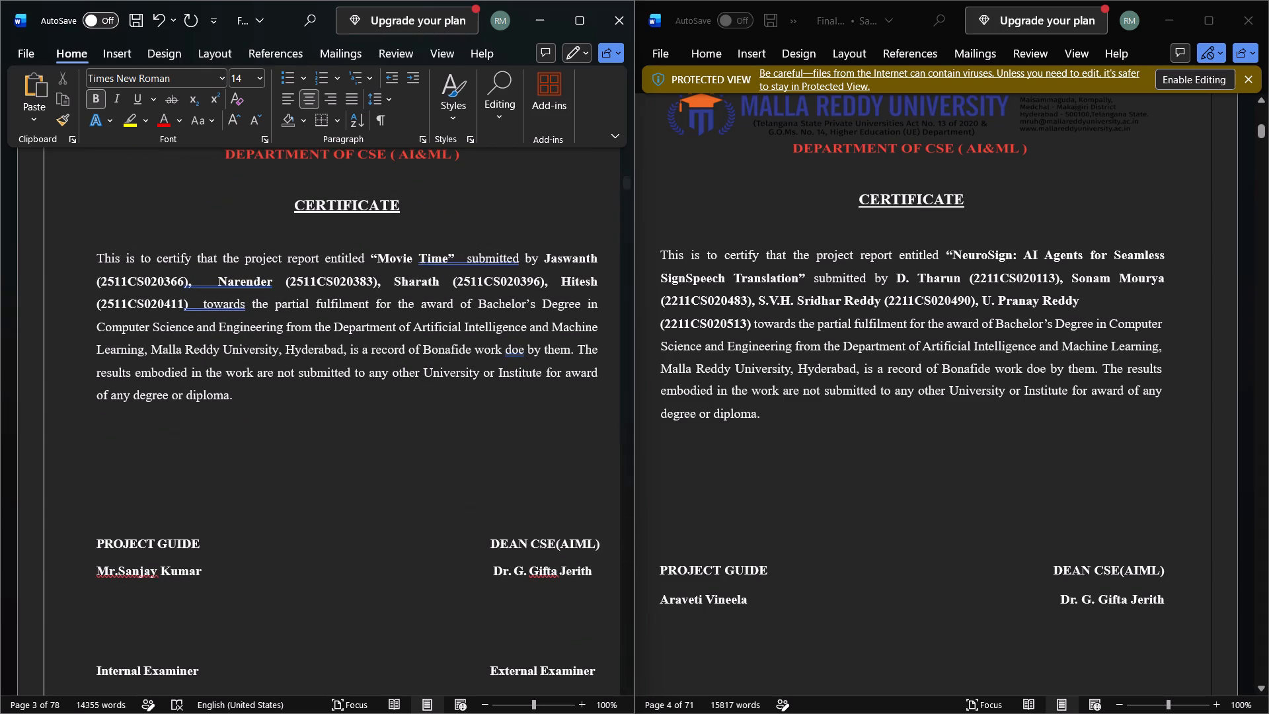
scroll(551, 425, "down", 1)
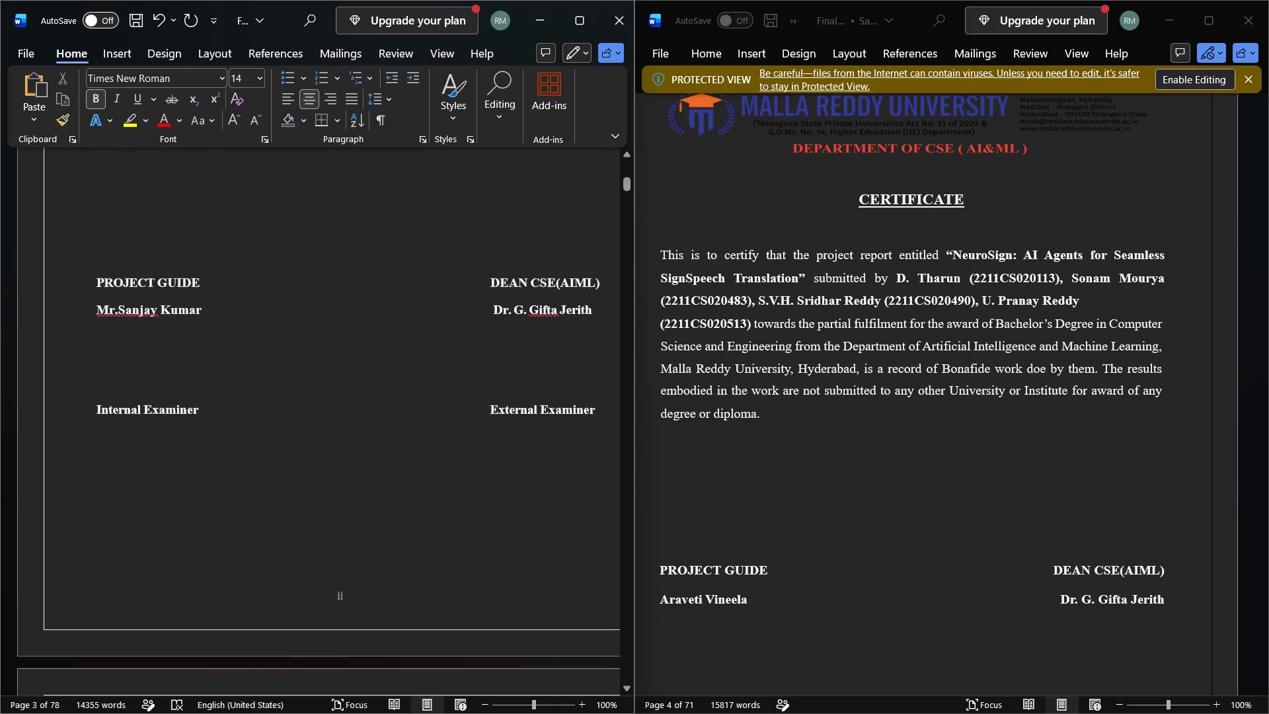
scroll(551, 425, "down", 1)
scroll(878, 448, "down", 1)
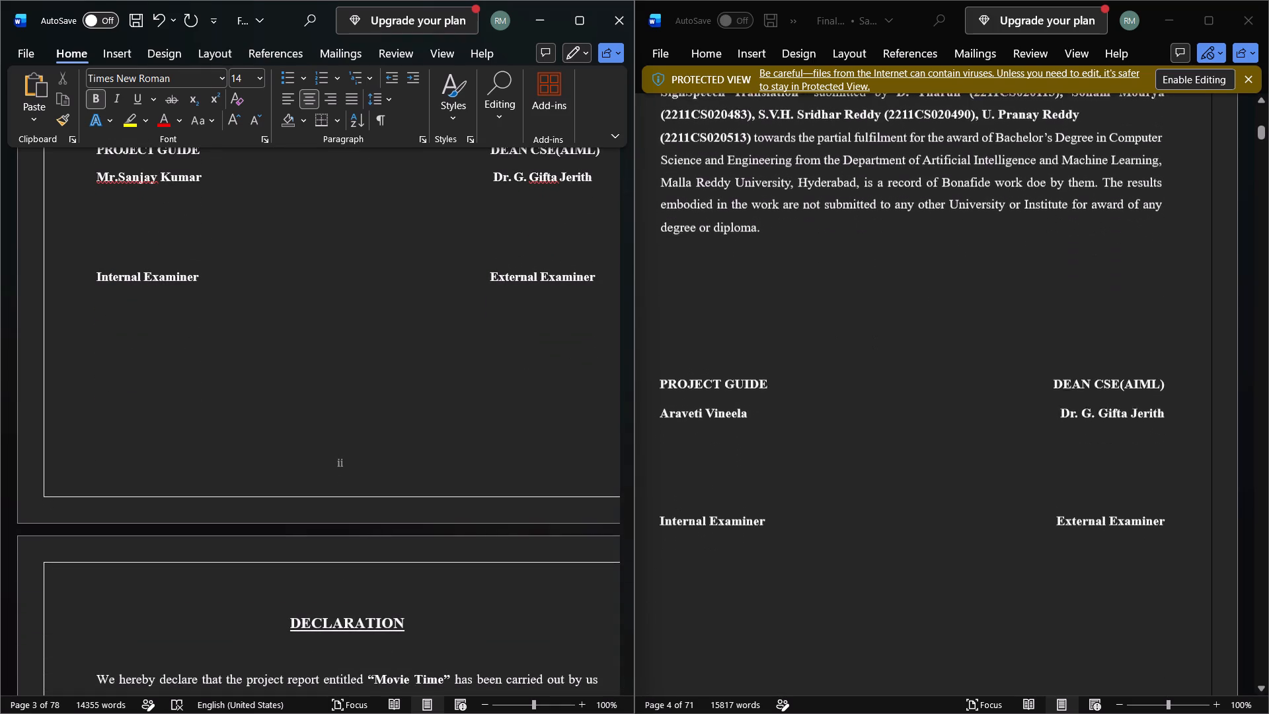
scroll(878, 448, "down", 1)
scroll(527, 389, "up", 1)
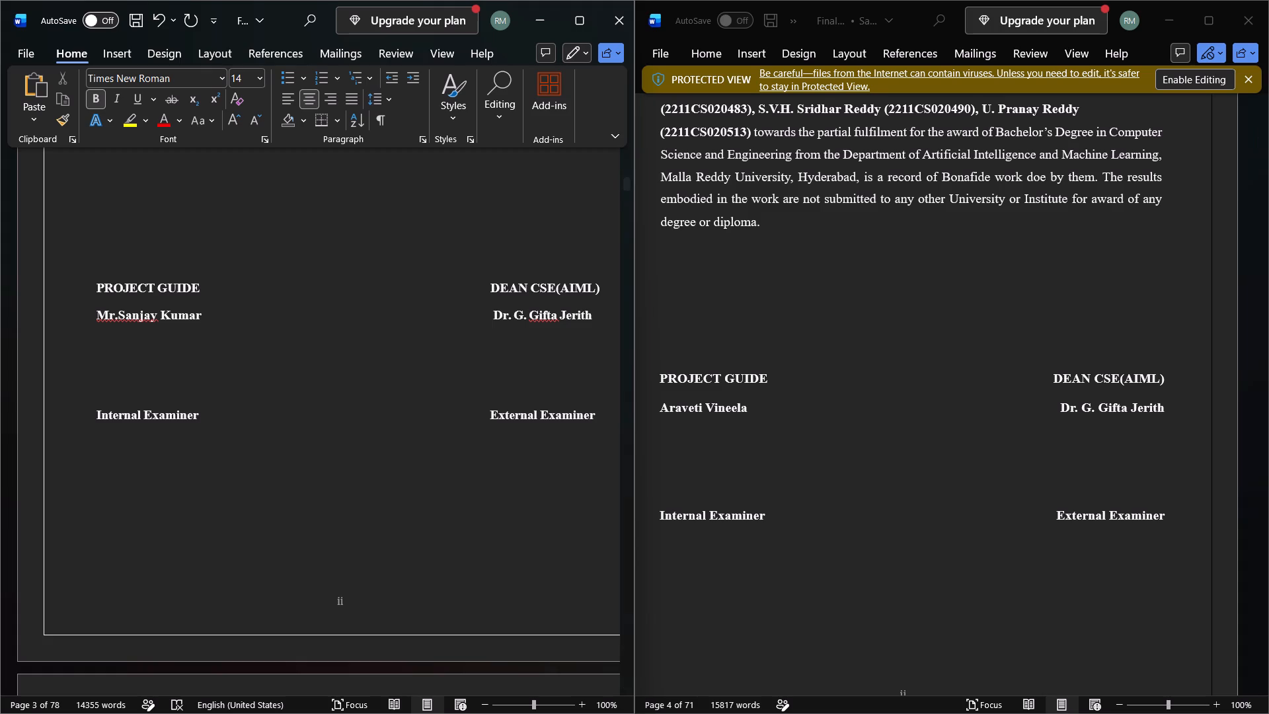
Recheck the student list, guide details and certificate wording across the edited report's title and certificate pages.
scroll(358, 383, "up", 2)
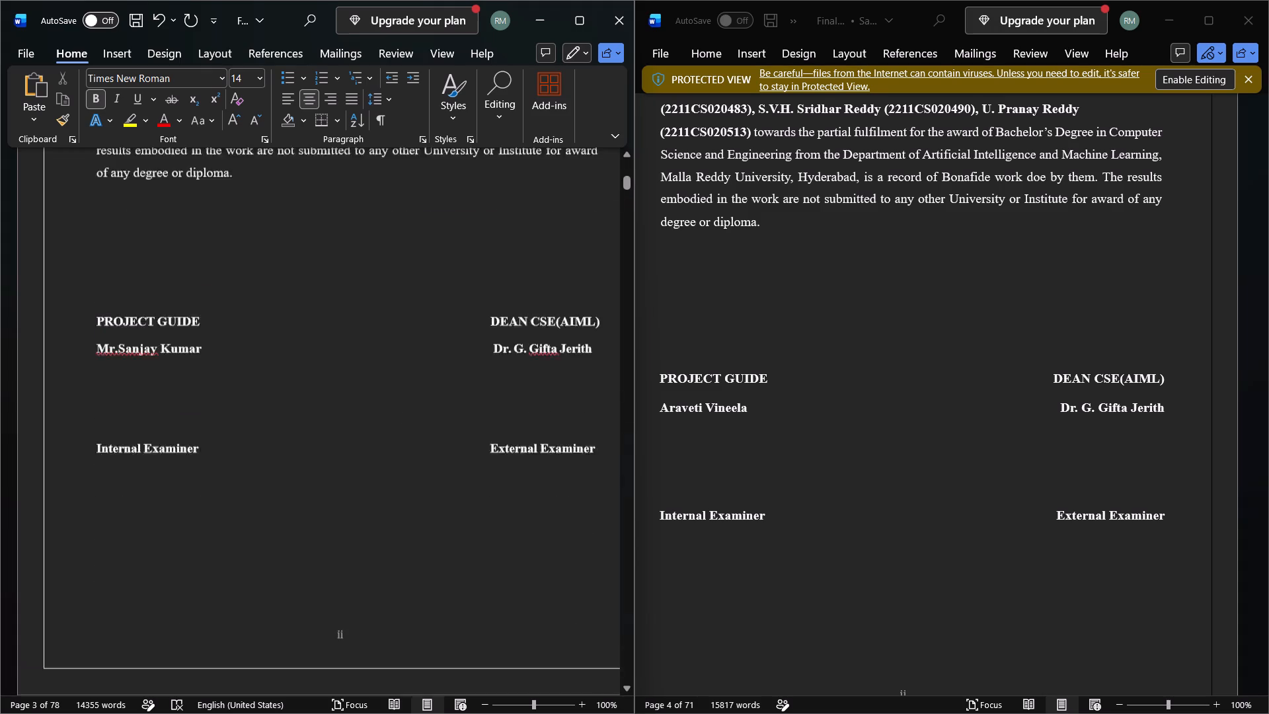
scroll(358, 383, "up", 4)
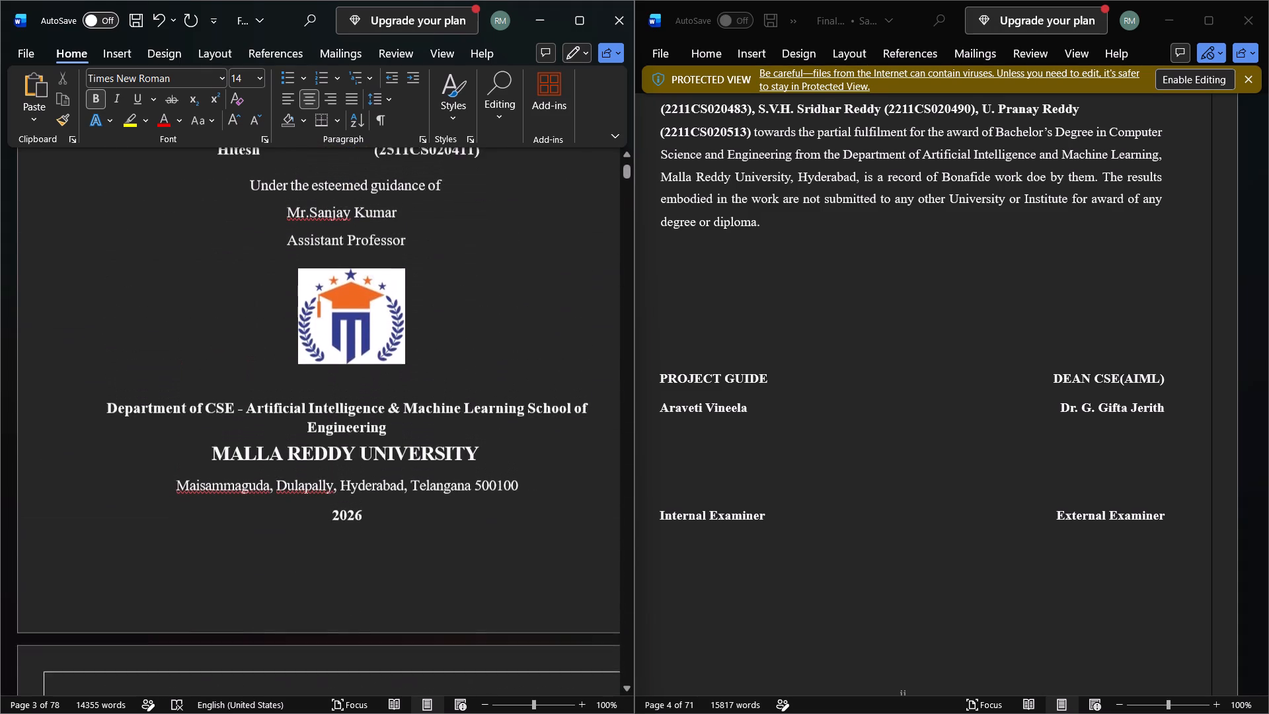
scroll(358, 383, "down", 3)
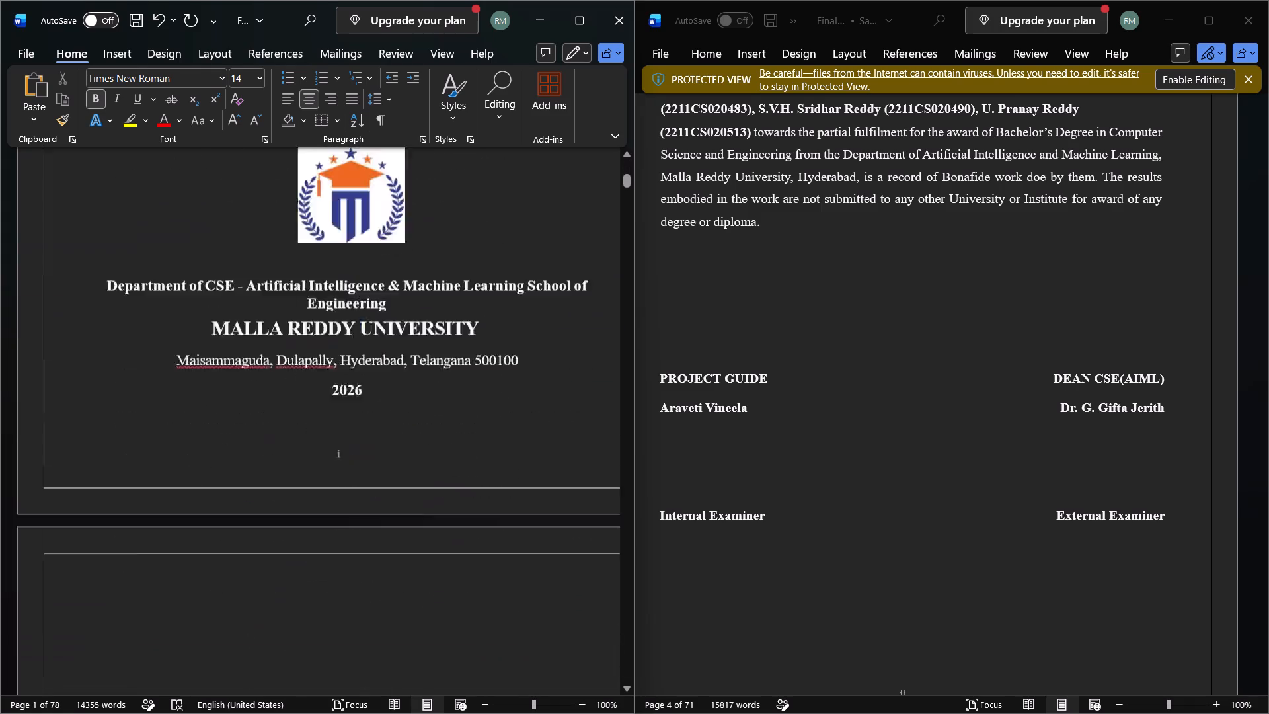
scroll(358, 383, "down", 5)
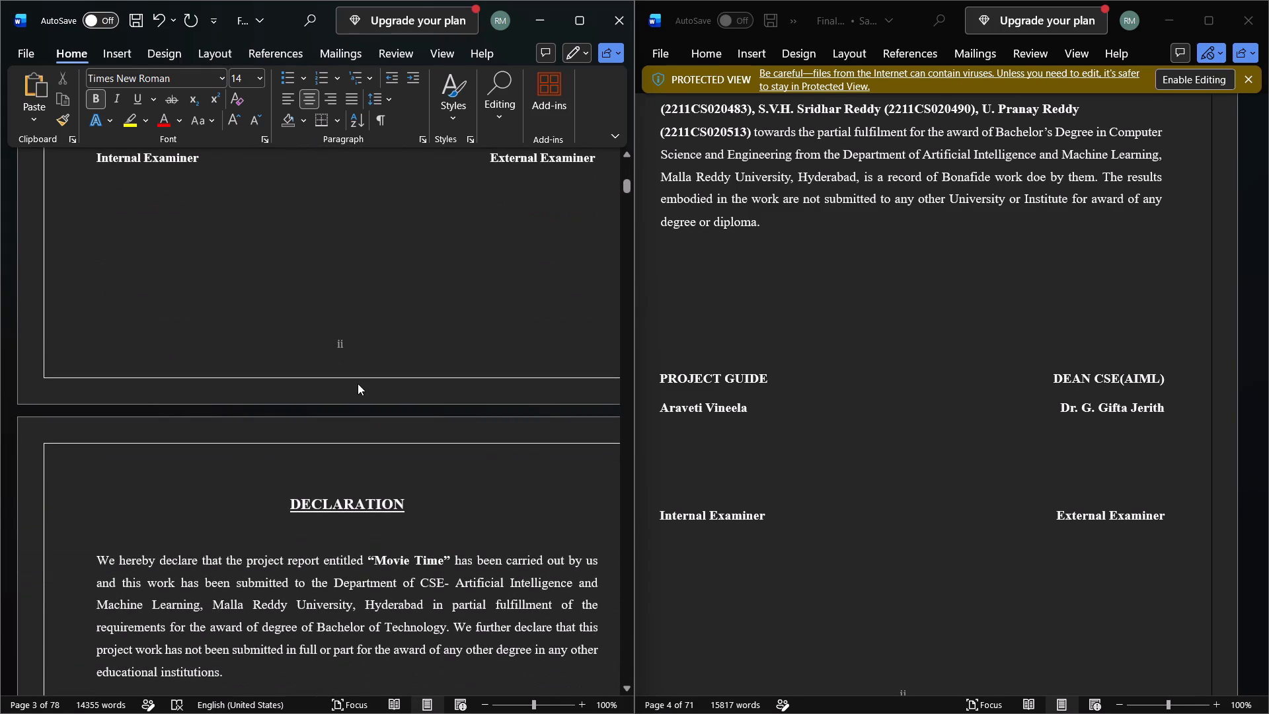
scroll(358, 383, "up", 2)
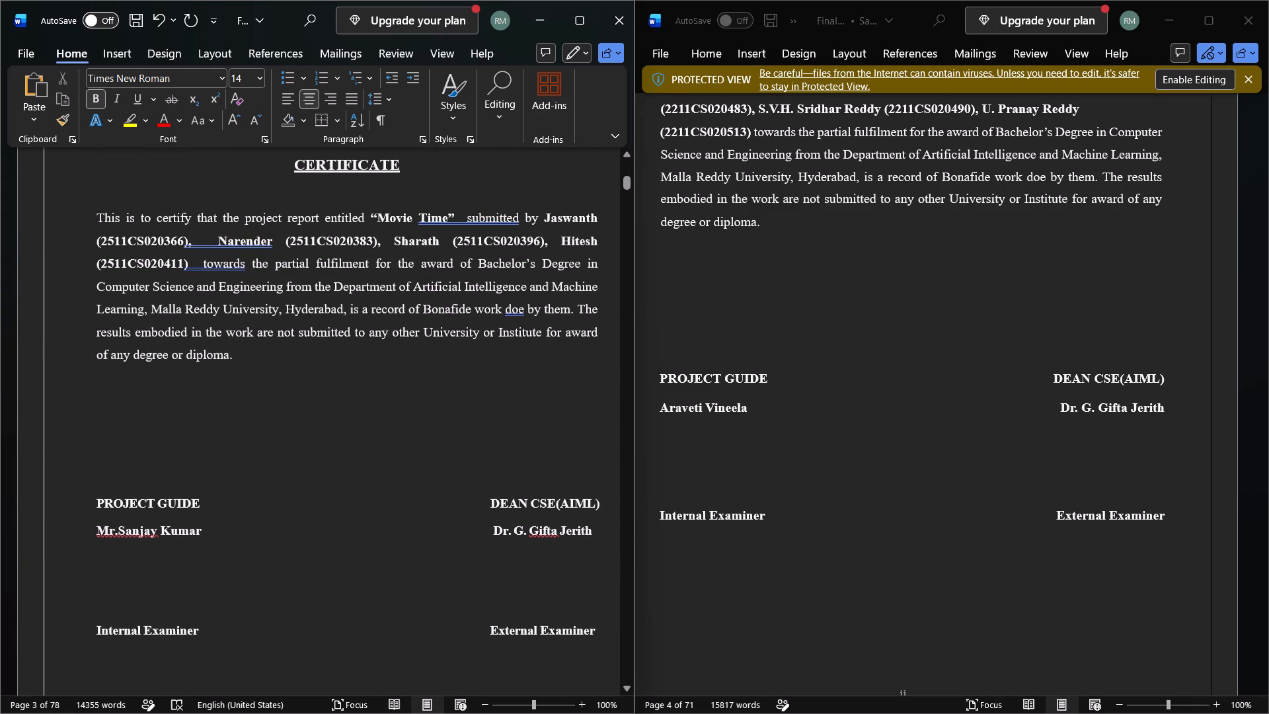
Replace the last three digits of the fourth student's roll number under the declaration with the fourth student's digits from the certificate.
scroll(358, 383, "down", 2)
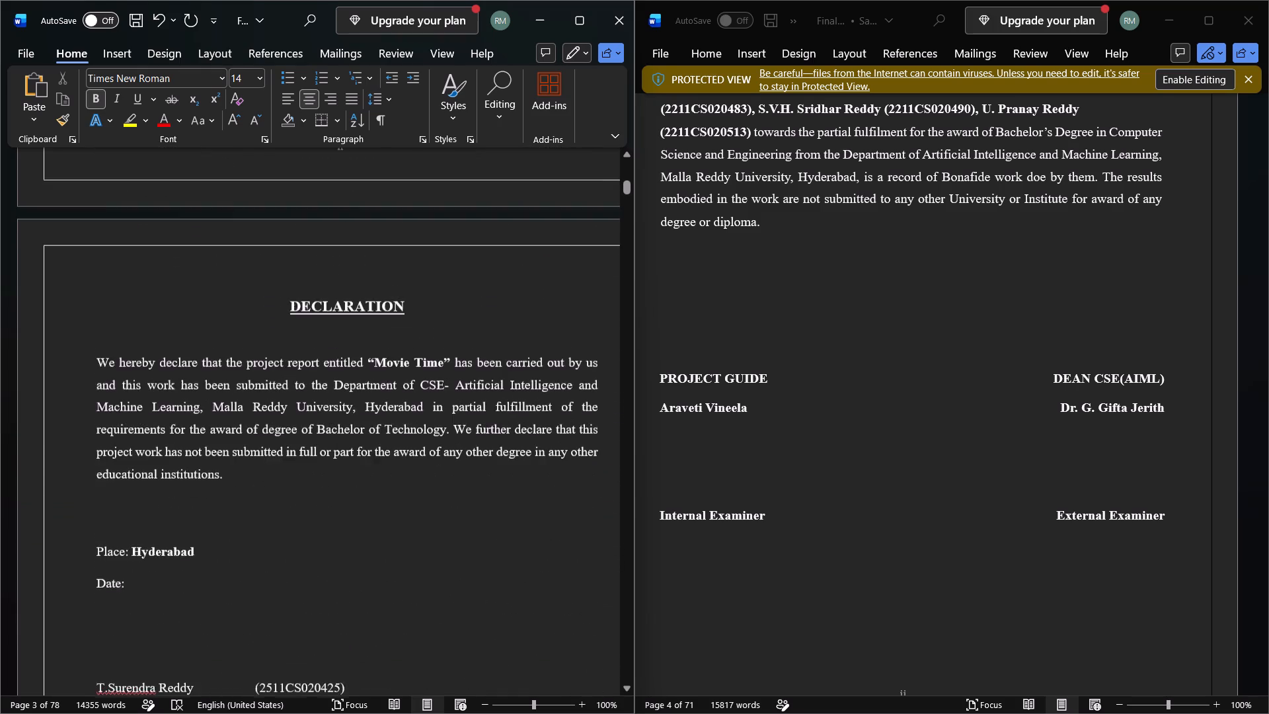
scroll(358, 383, "down", 1)
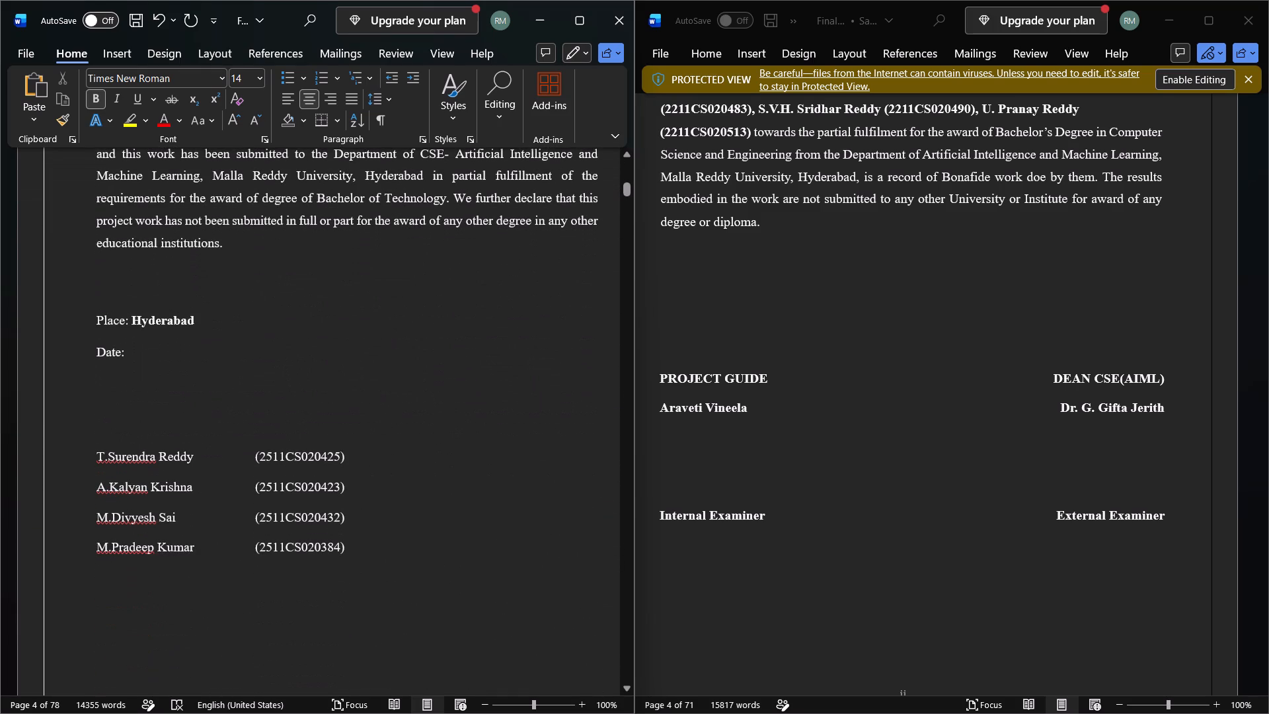
scroll(358, 383, "down", 1)
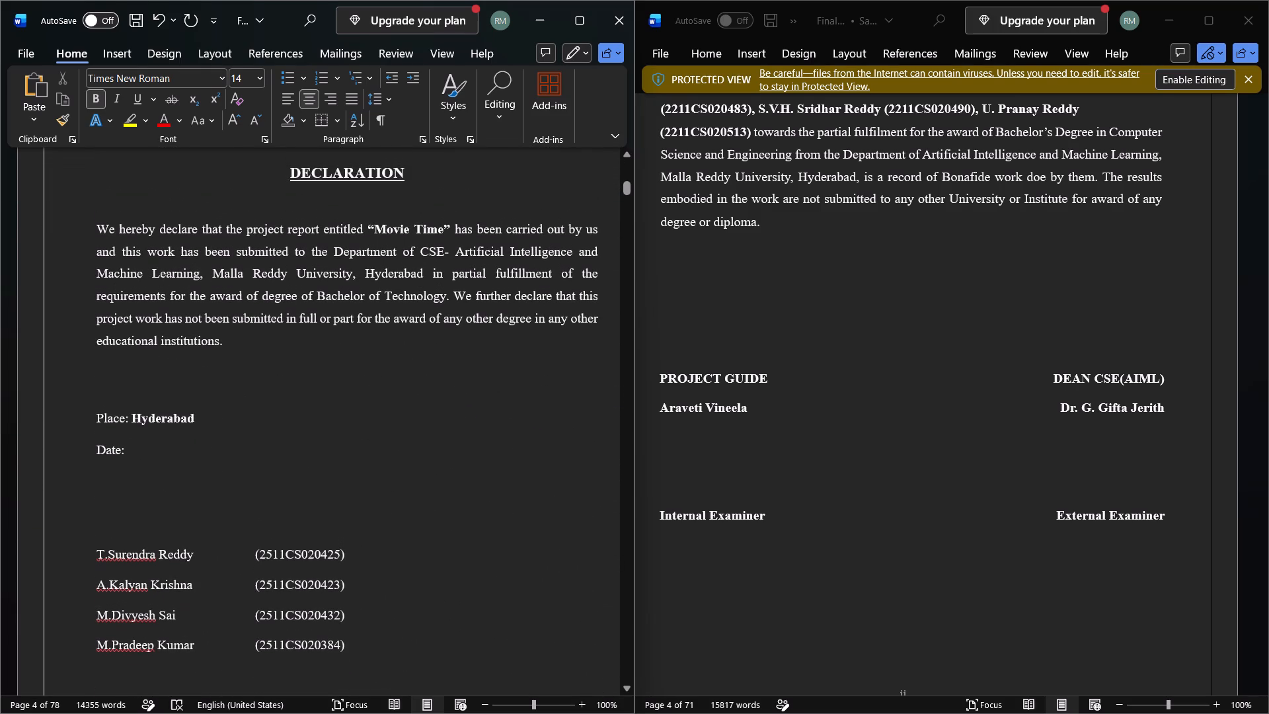
scroll(427, 427, "down", 1)
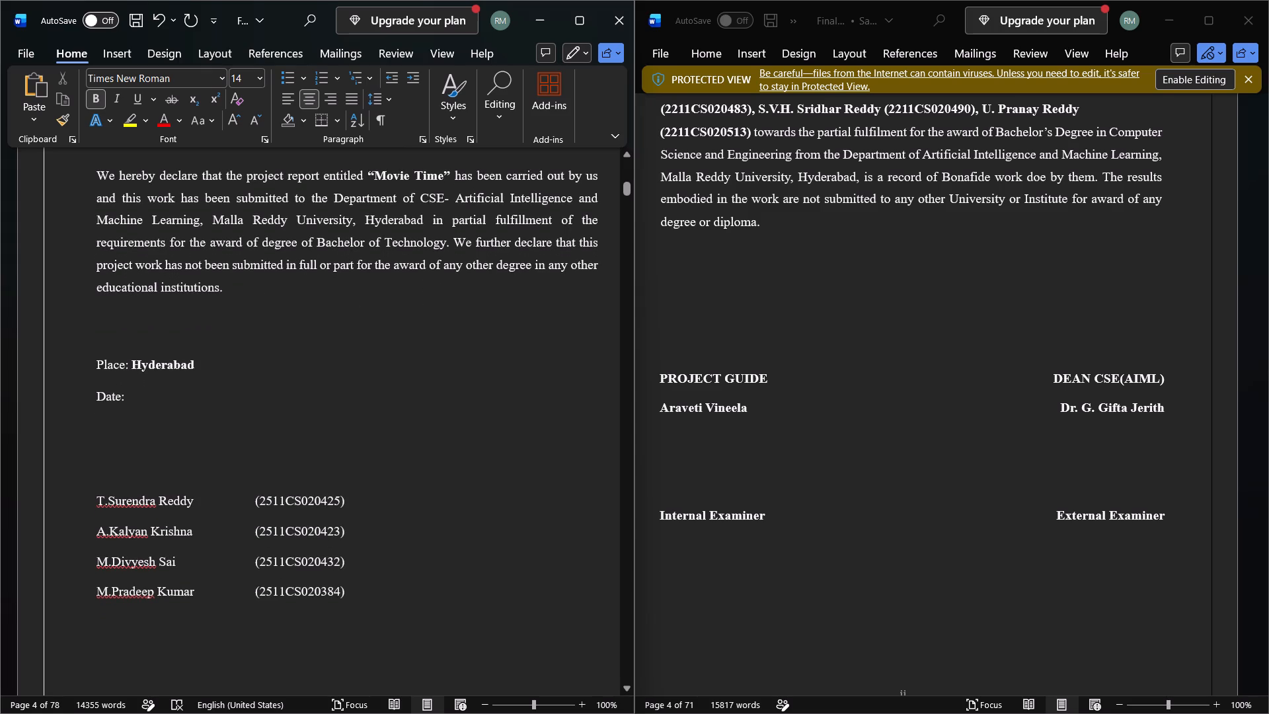
left_click(340, 591)
key("BackSpace")
key("BackSpace")
key("BackSpace")
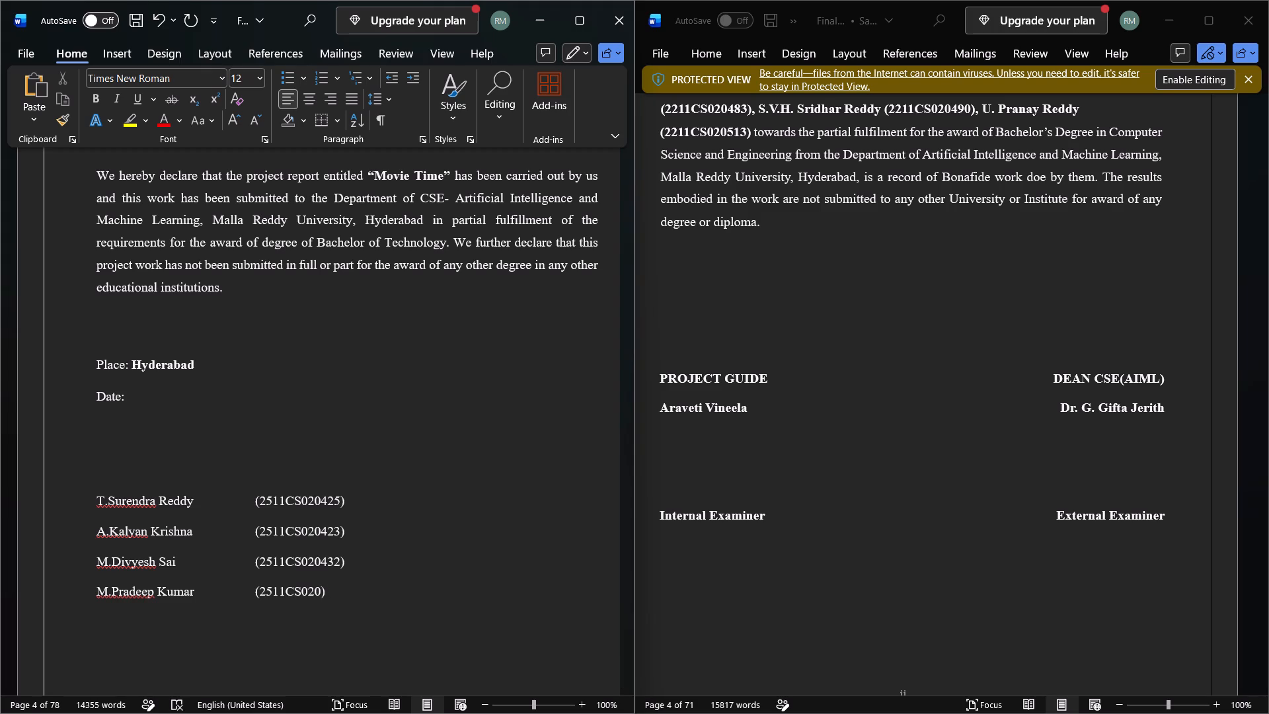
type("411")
Replace the last three digits of the third student's roll number under the declaration with the third student's digits from the certificate.
left_click(342, 561)
key("BackSpace")
key("BackSpace")
key("BackSpace")
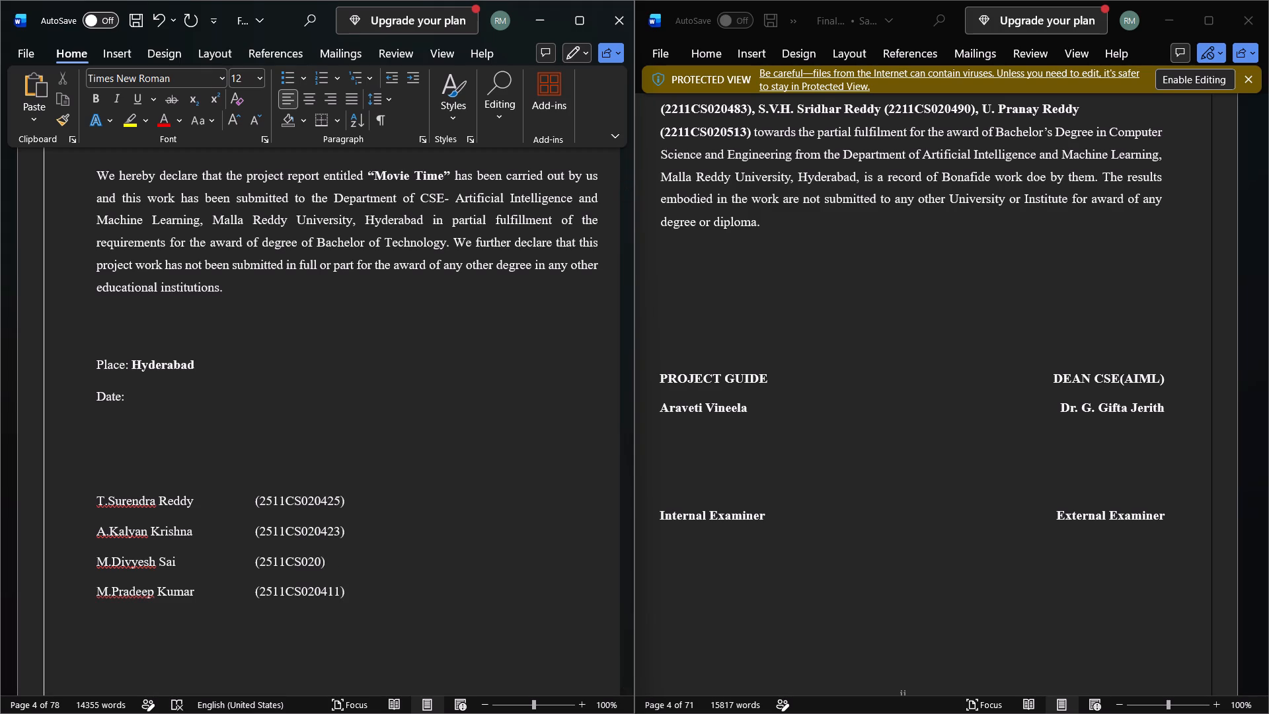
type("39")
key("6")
Replace the last three digits of the second student's roll number under the declaration with the second student's digits from the certificate.
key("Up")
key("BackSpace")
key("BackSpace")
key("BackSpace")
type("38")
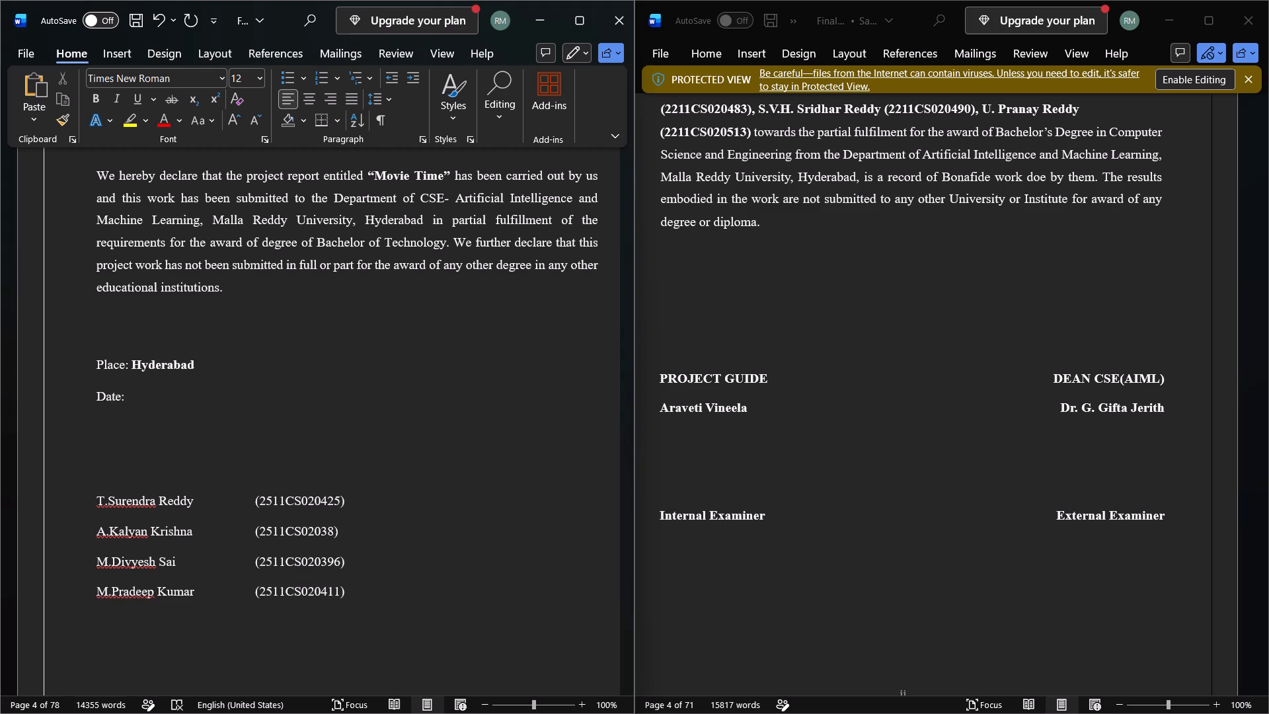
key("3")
Replace the last three digits of the first student's roll number under the declaration with the first student's digits from the certificate.
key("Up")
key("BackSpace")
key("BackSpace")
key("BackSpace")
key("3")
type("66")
Replace the first student's name in the declaration's signature list with "Jaswanth".
left_click_drag(208, 498, 175, 498)
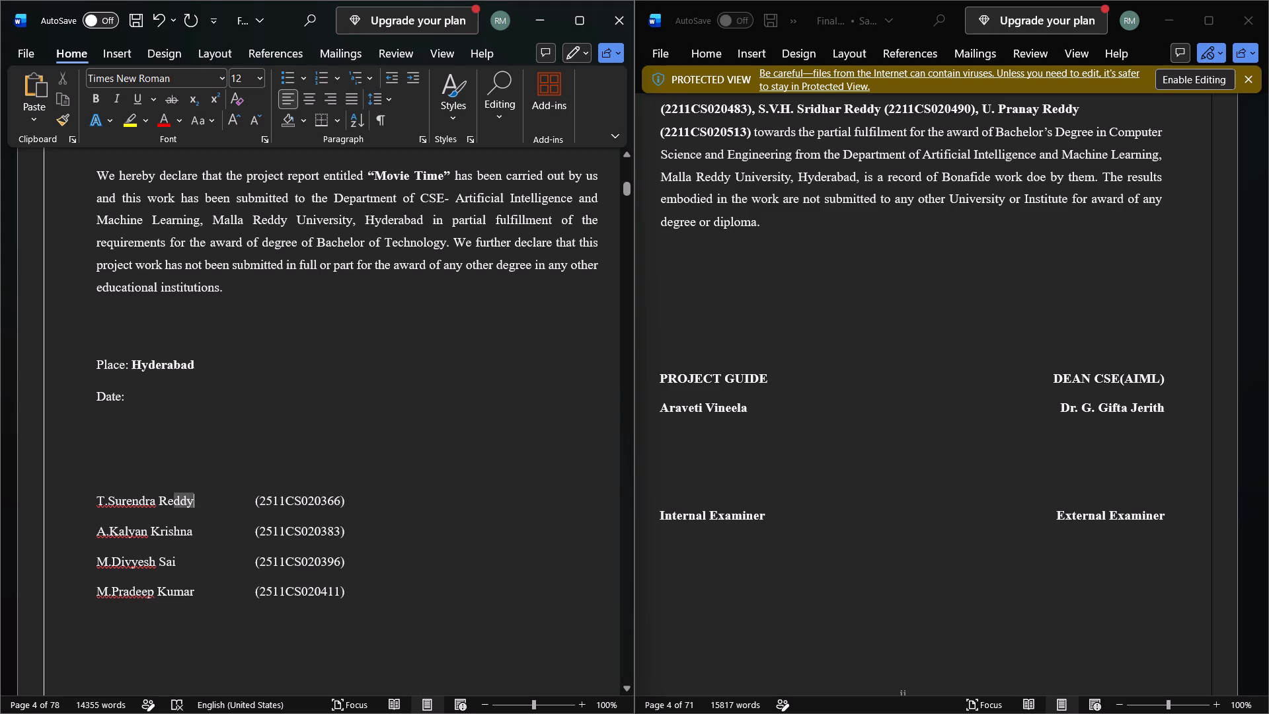
left_click_drag(175, 498, 93, 497)
key("BackSpace")
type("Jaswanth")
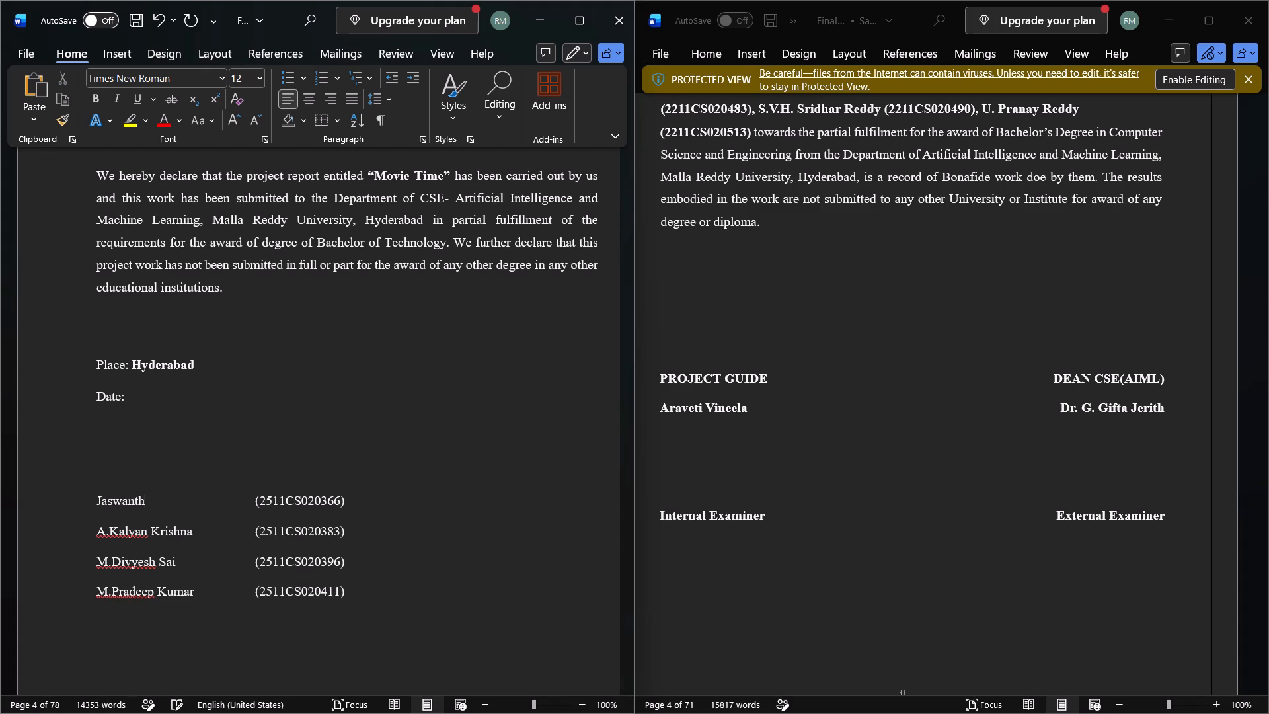
Make the name "Jaswanth" bold in the declaration's student list.
left_click_drag(150, 506, 124, 505)
left_click_drag(124, 505, 88, 500)
left_click(100, 476)
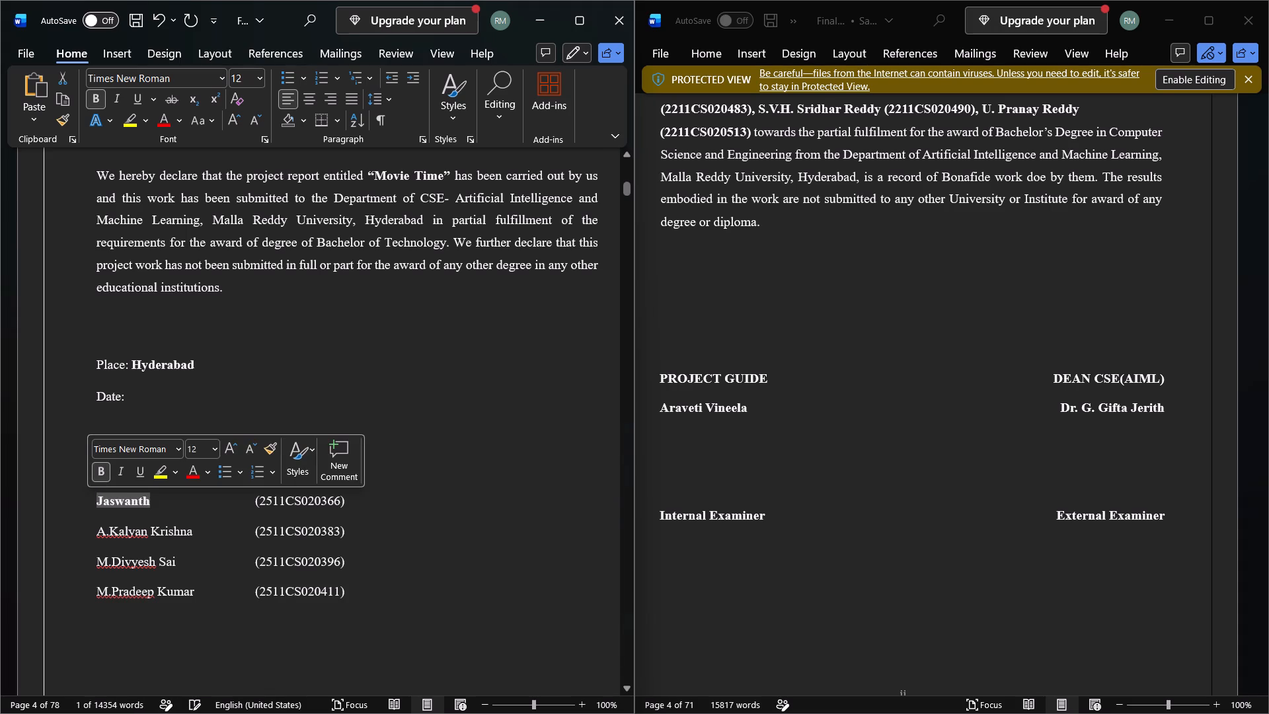
left_click(206, 535)
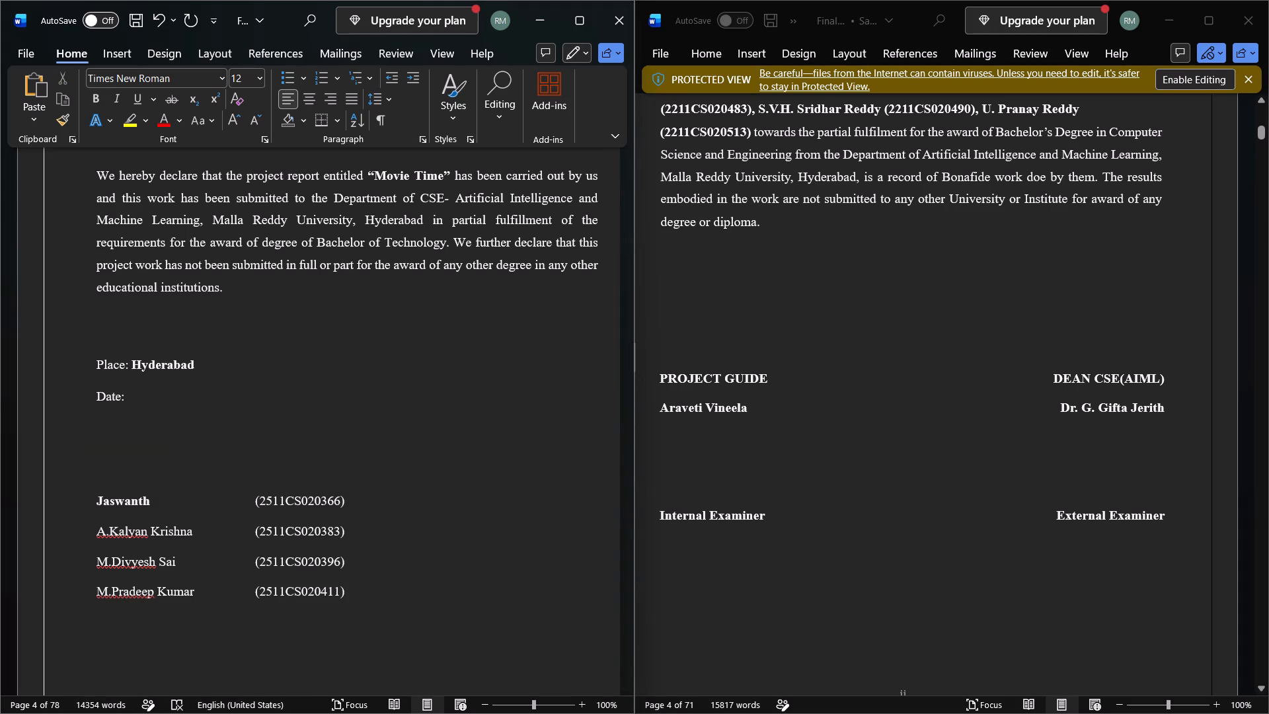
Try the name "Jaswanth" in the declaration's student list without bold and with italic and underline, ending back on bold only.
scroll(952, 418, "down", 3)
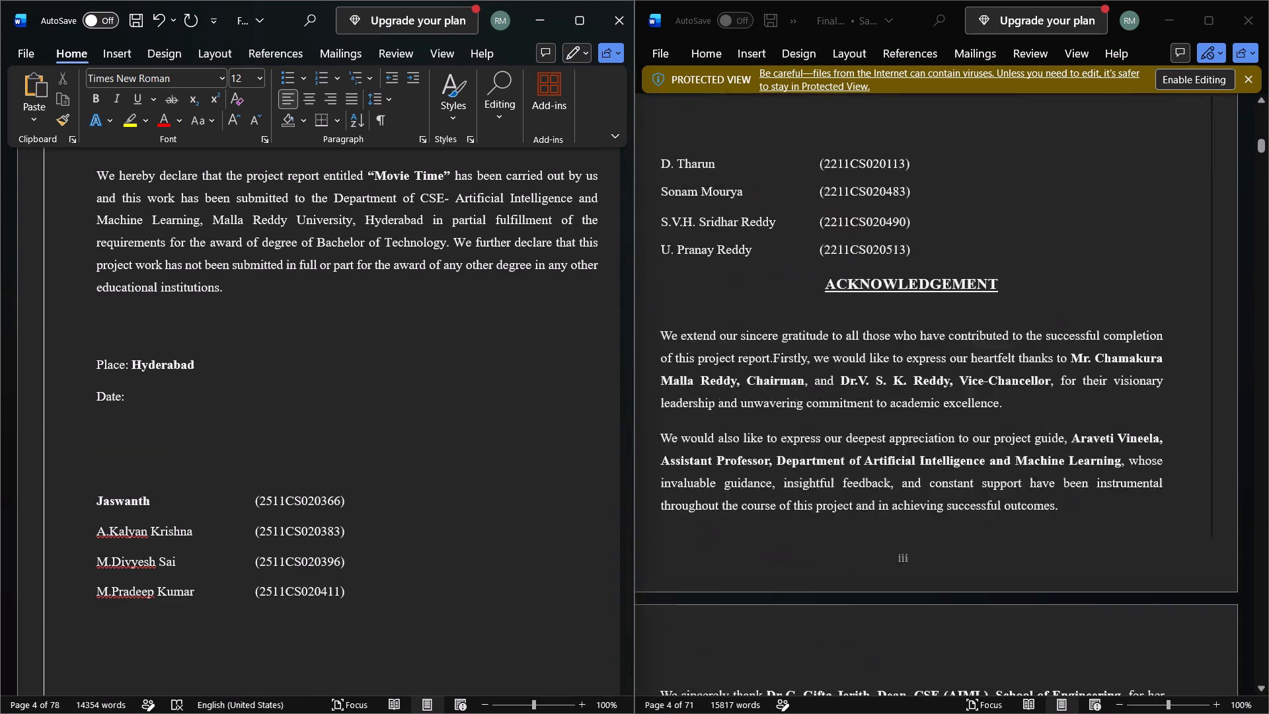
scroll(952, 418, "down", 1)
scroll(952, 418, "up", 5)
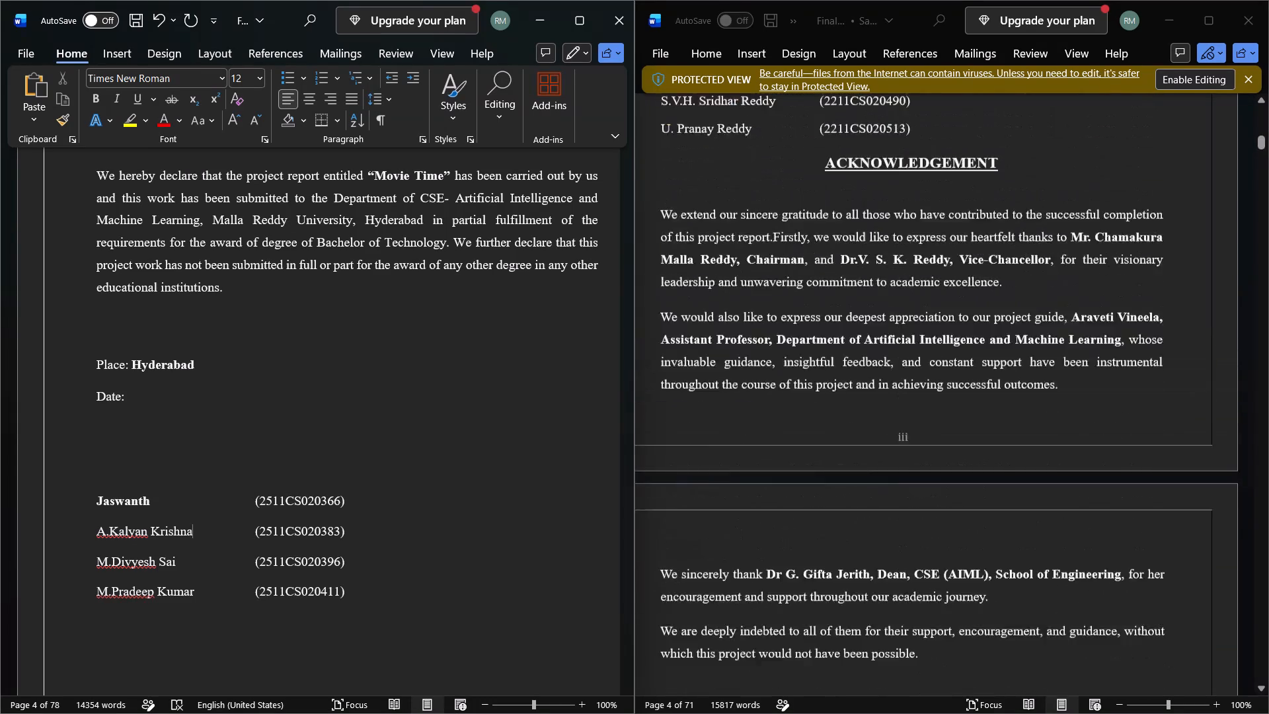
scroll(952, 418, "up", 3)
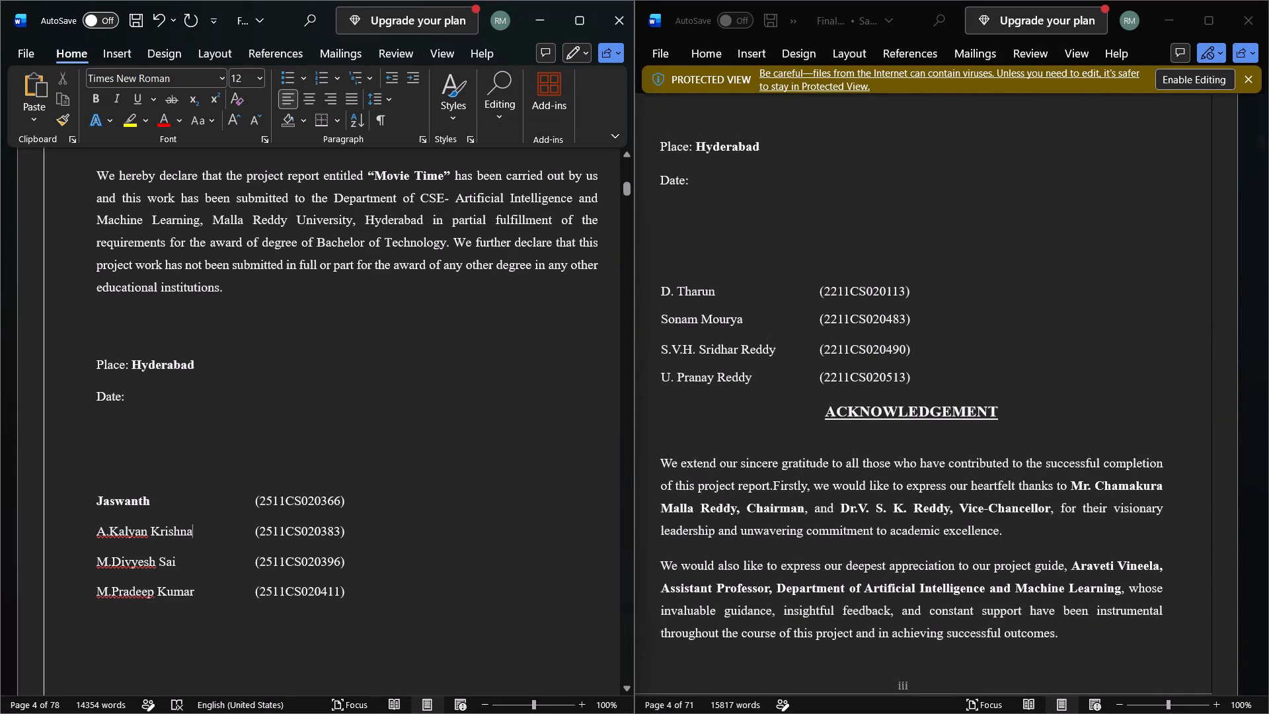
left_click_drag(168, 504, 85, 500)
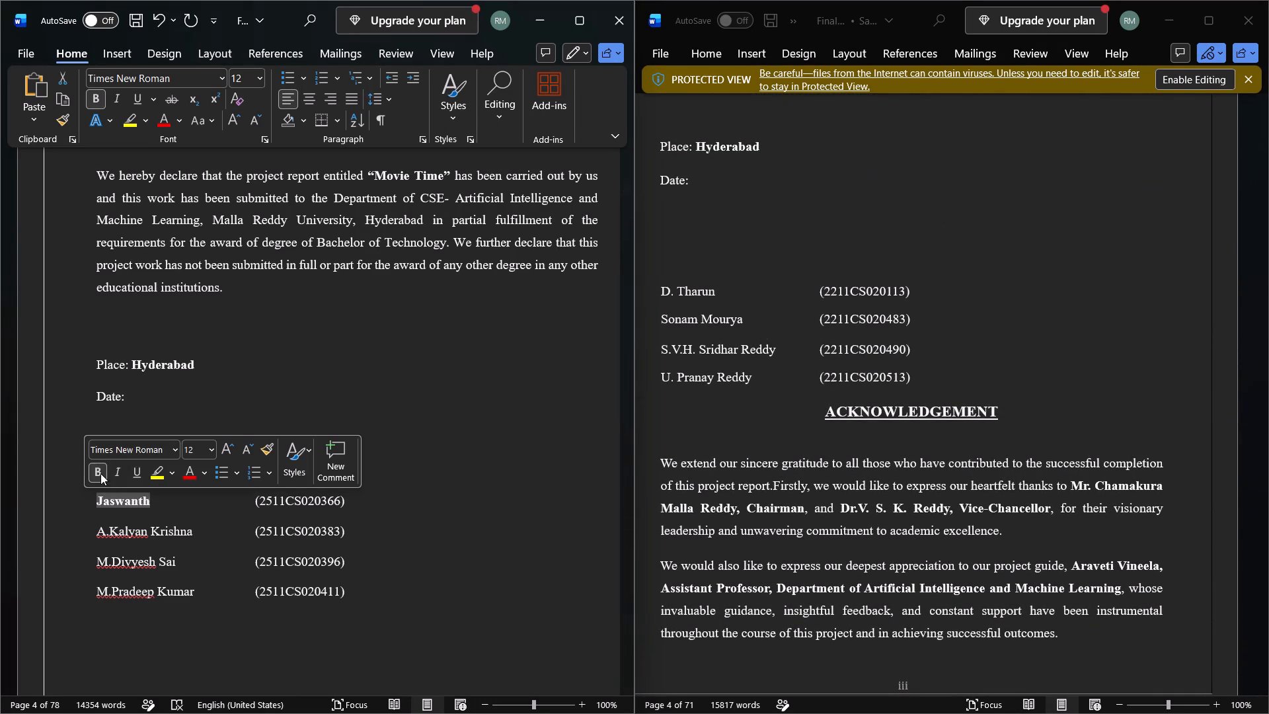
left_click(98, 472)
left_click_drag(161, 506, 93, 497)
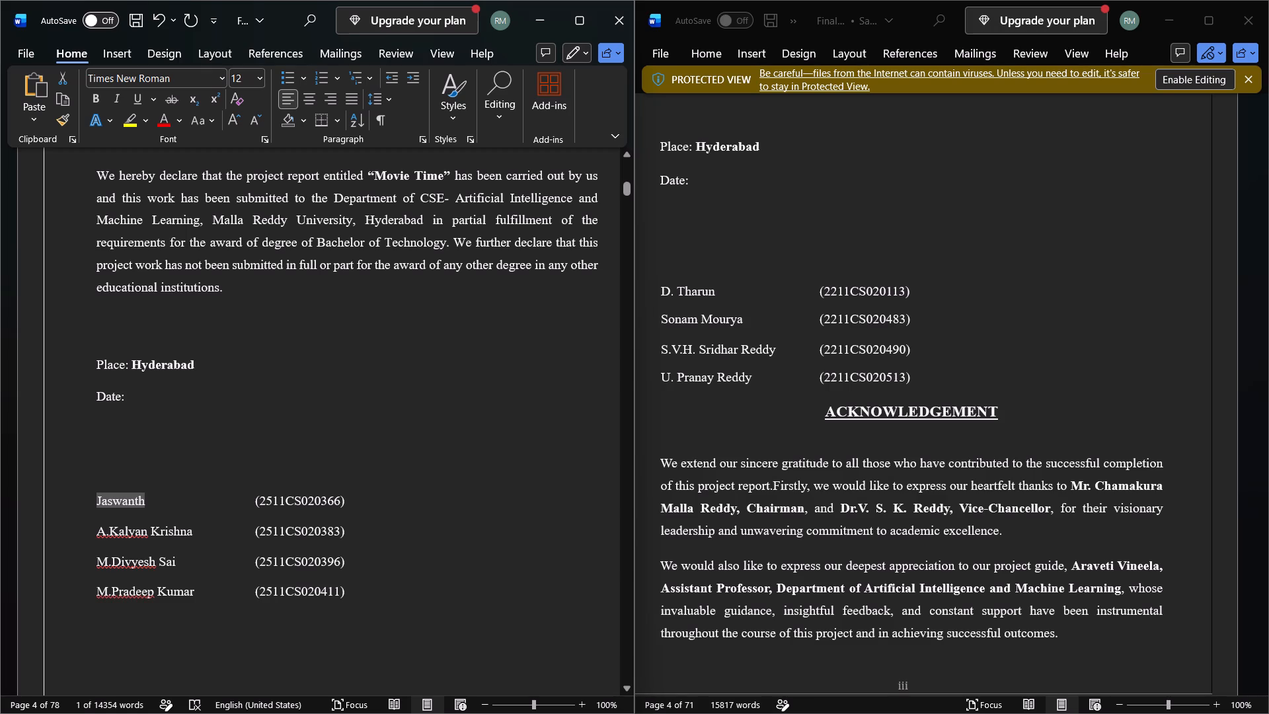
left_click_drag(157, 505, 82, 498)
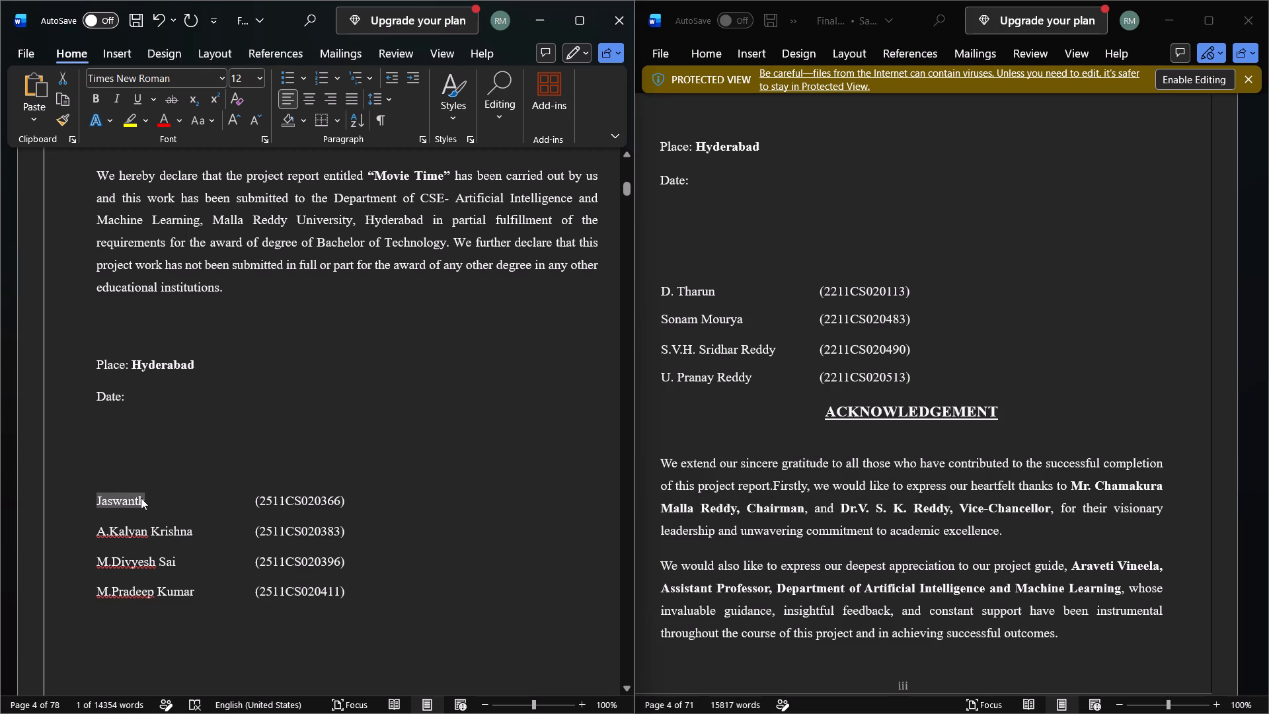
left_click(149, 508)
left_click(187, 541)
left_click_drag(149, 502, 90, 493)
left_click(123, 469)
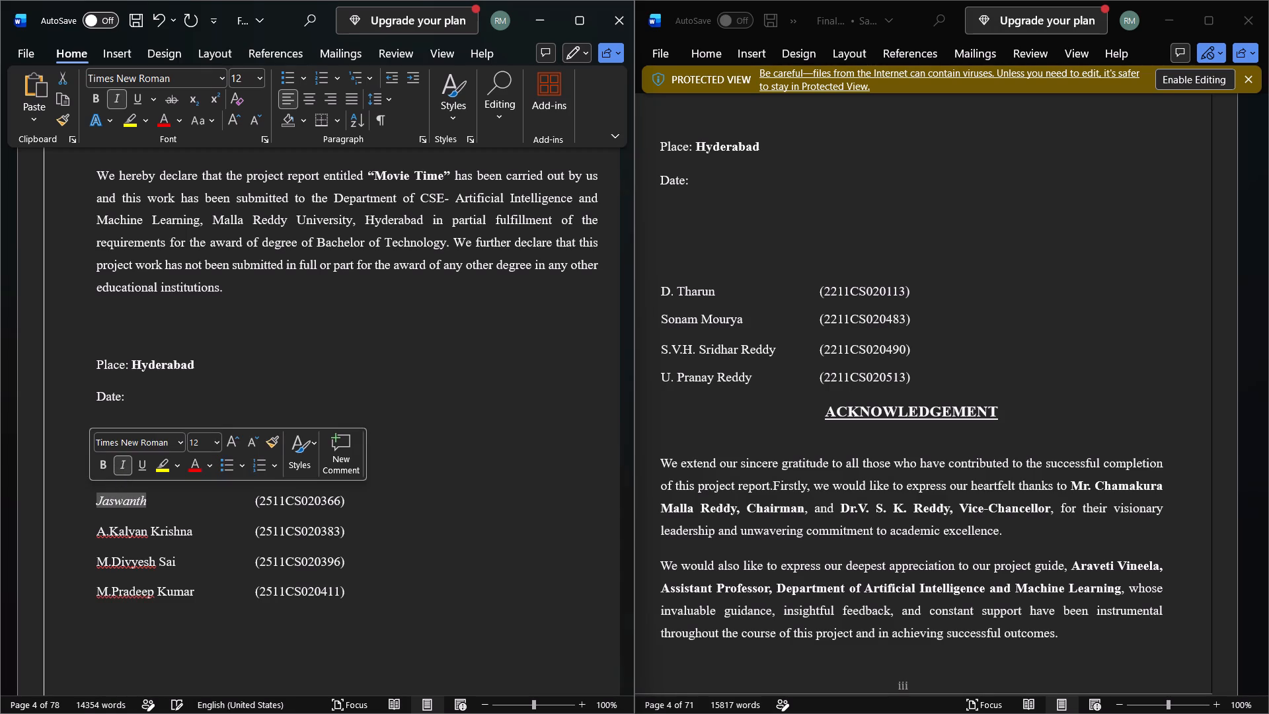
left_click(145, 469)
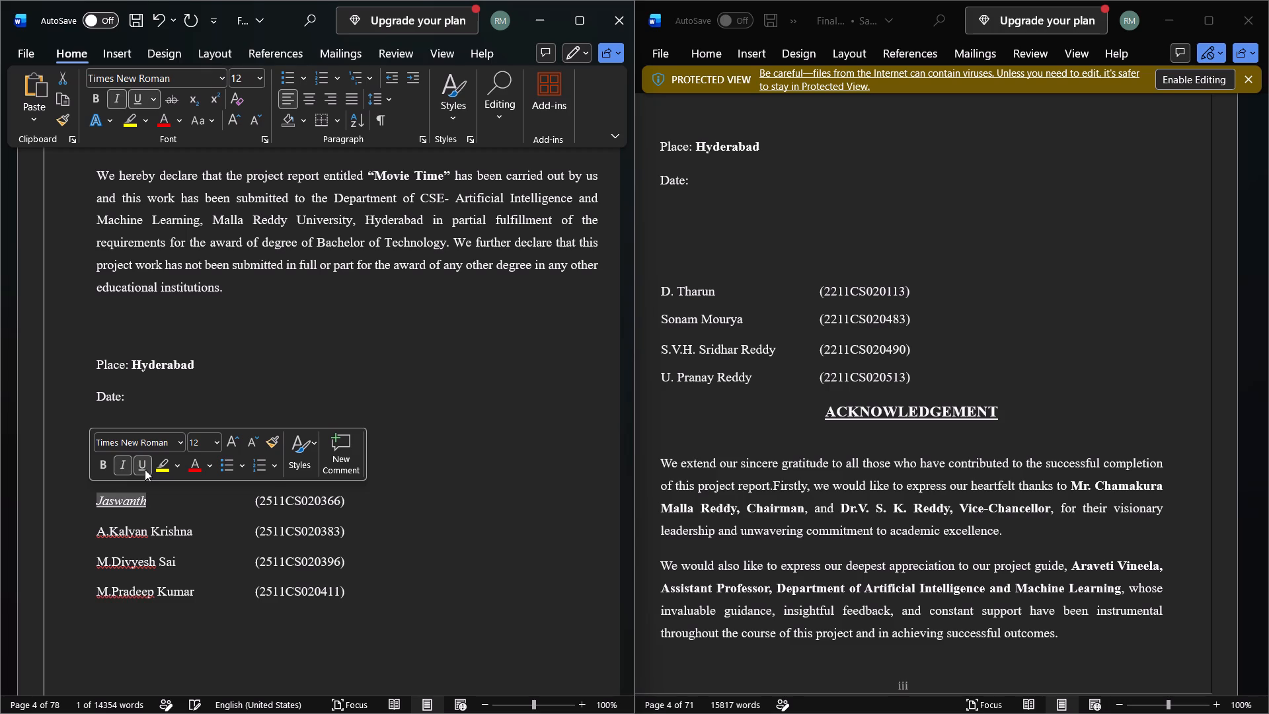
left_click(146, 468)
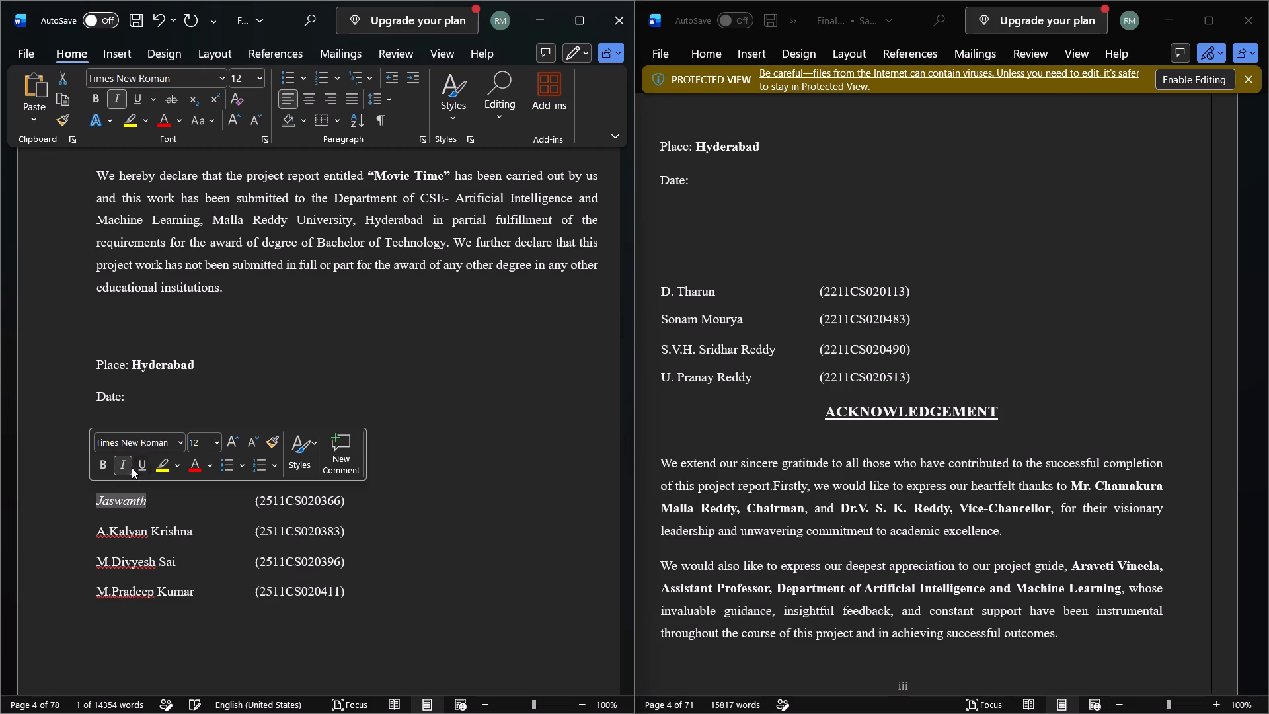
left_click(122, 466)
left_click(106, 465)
Replace the second student's name in the declaration's student list with "Narender".
left_click(211, 538)
left_click_drag(198, 534, 126, 575)
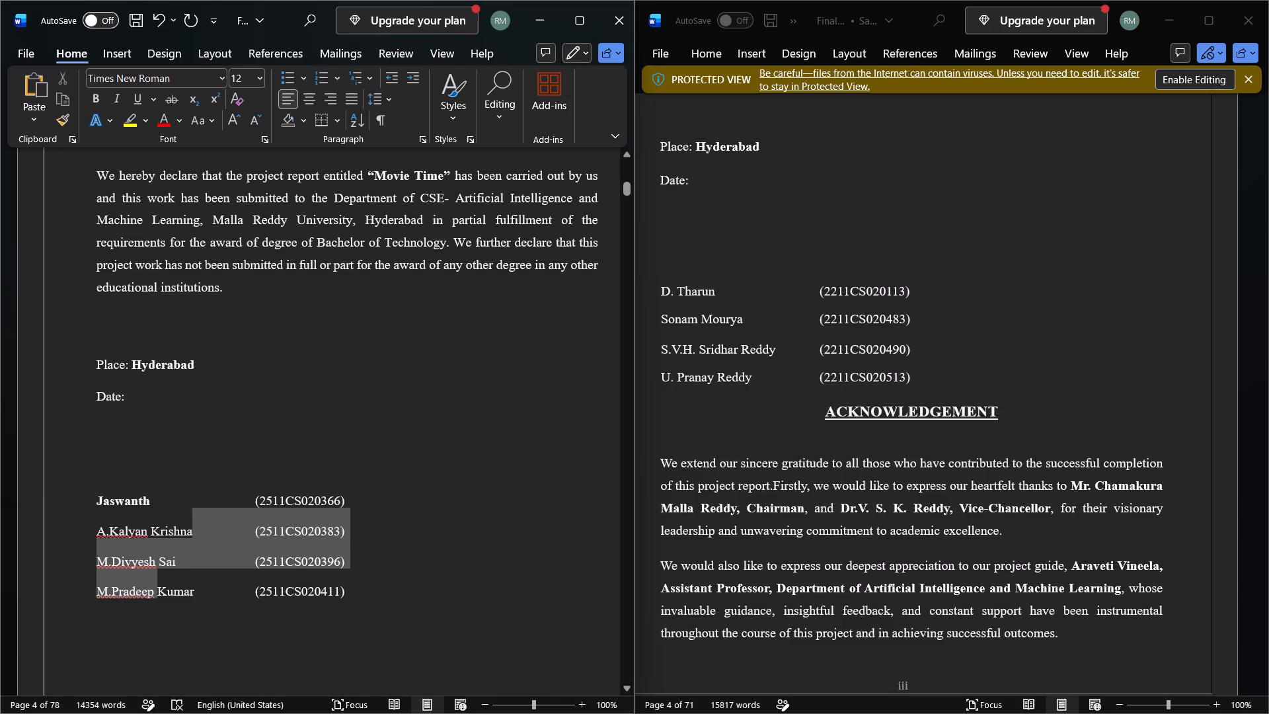
left_click_drag(126, 575, 130, 574)
left_click(130, 574)
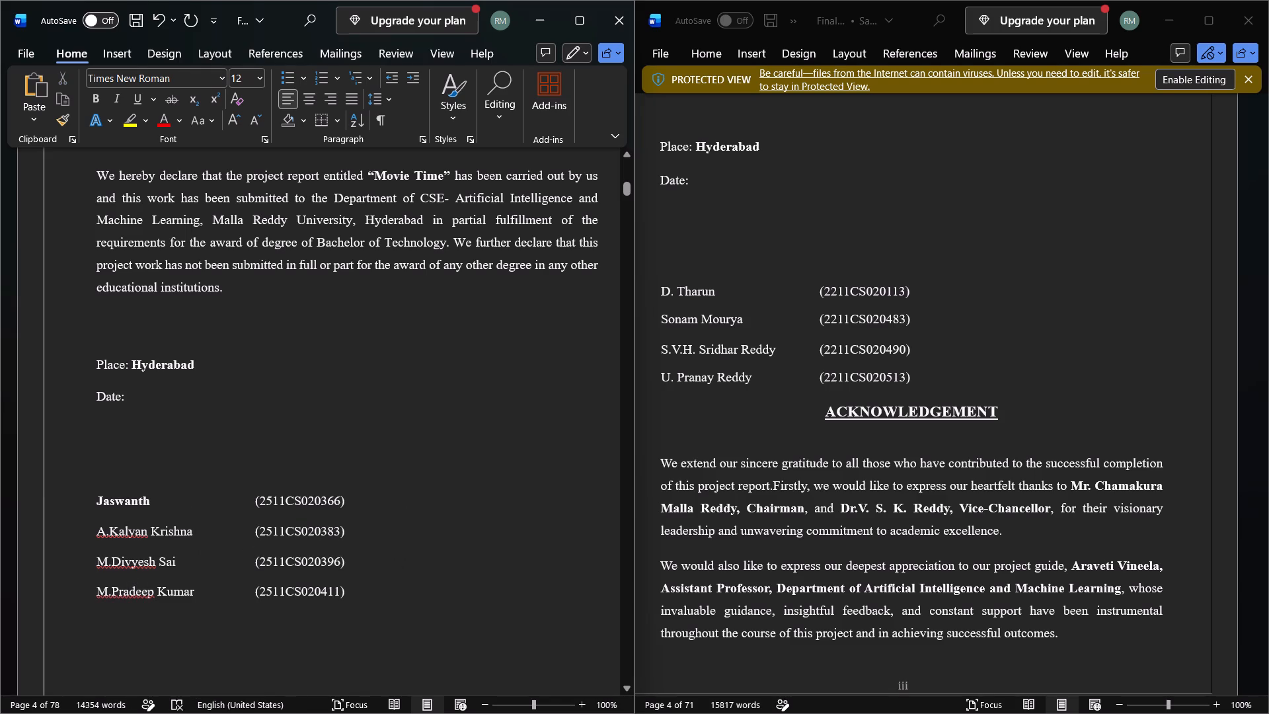
left_click(194, 535)
key("ctrl+BackSpace")
key("BackSpace")
key("BackSpace")
key("BackSpace")
key("BackSpace")
key("BackSpace")
key("BackSpace")
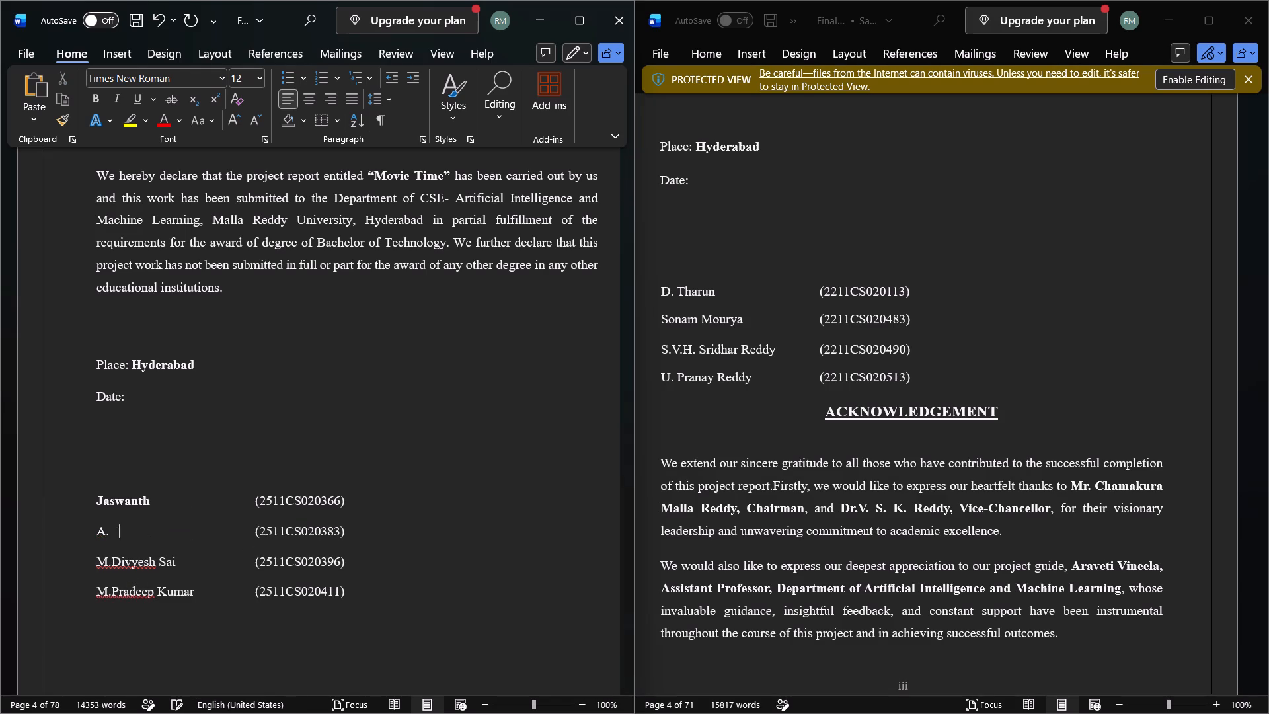
key("BackSpace")
key("BackSpace")
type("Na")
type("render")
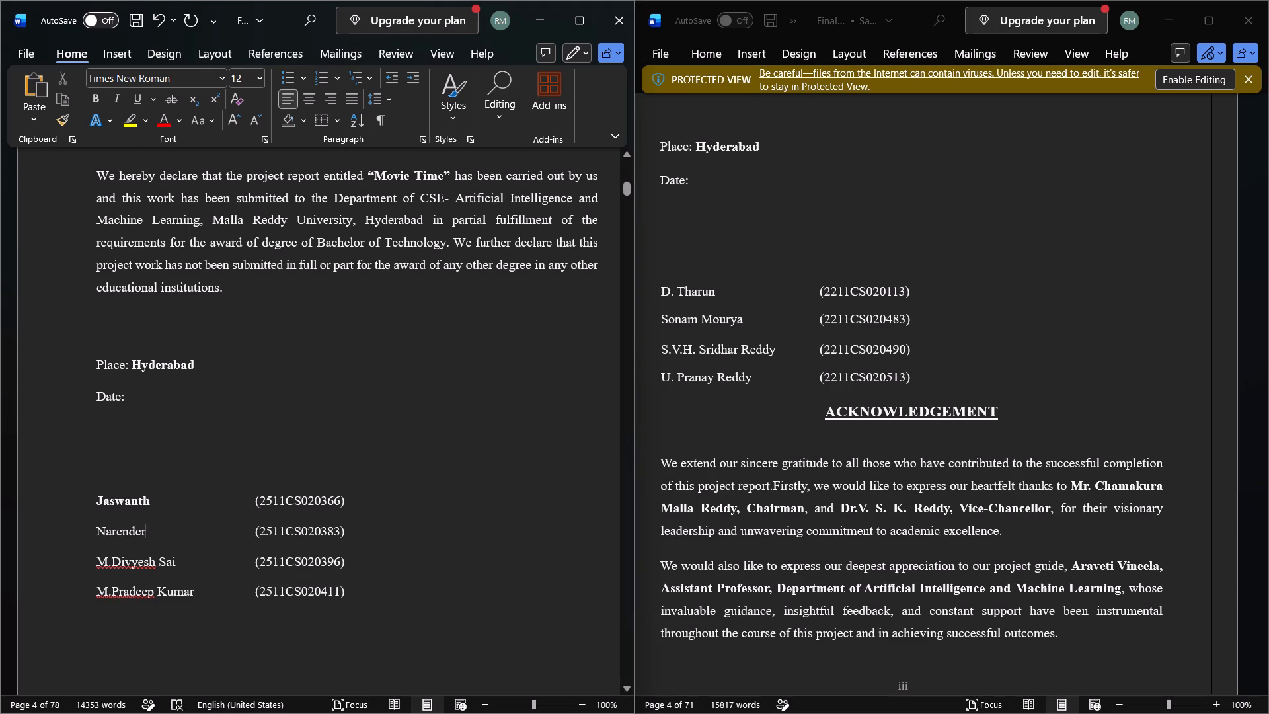
Replace the third student's name in the declaration's student list with "Sharath".
left_click_drag(182, 561, 96, 564)
key("BackSpace")
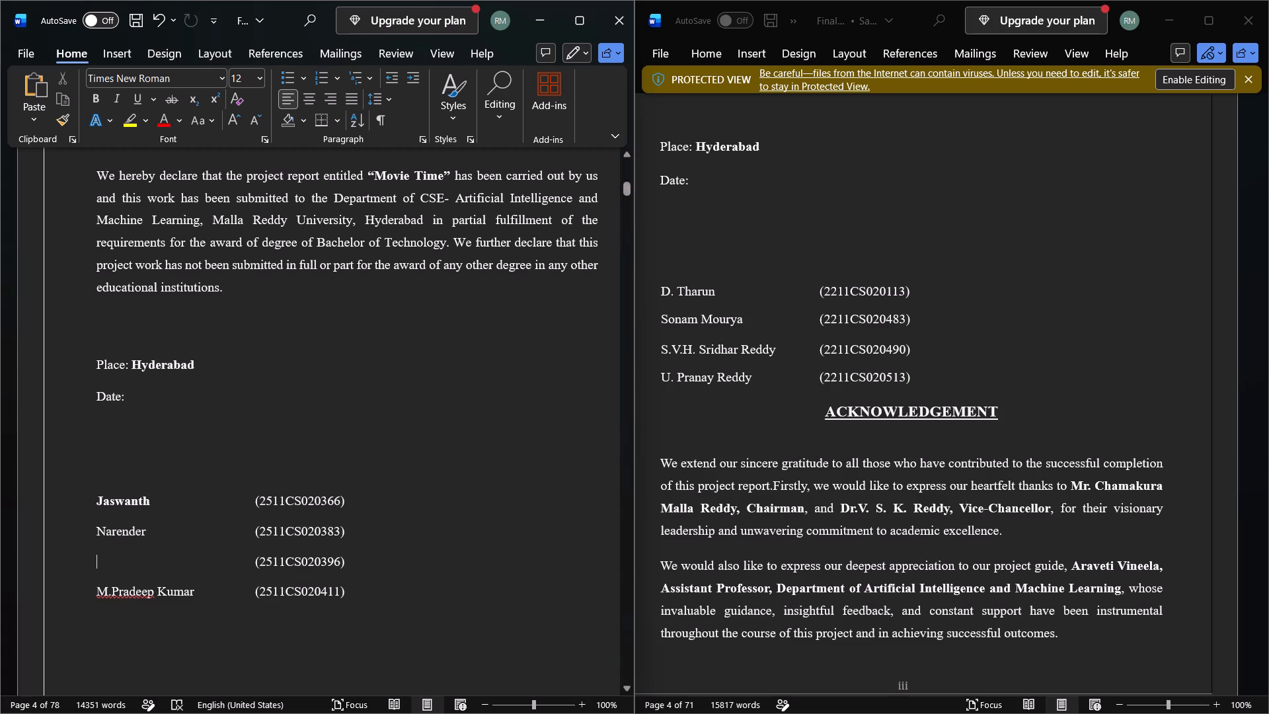
scroll(798, 459, "right", 3)
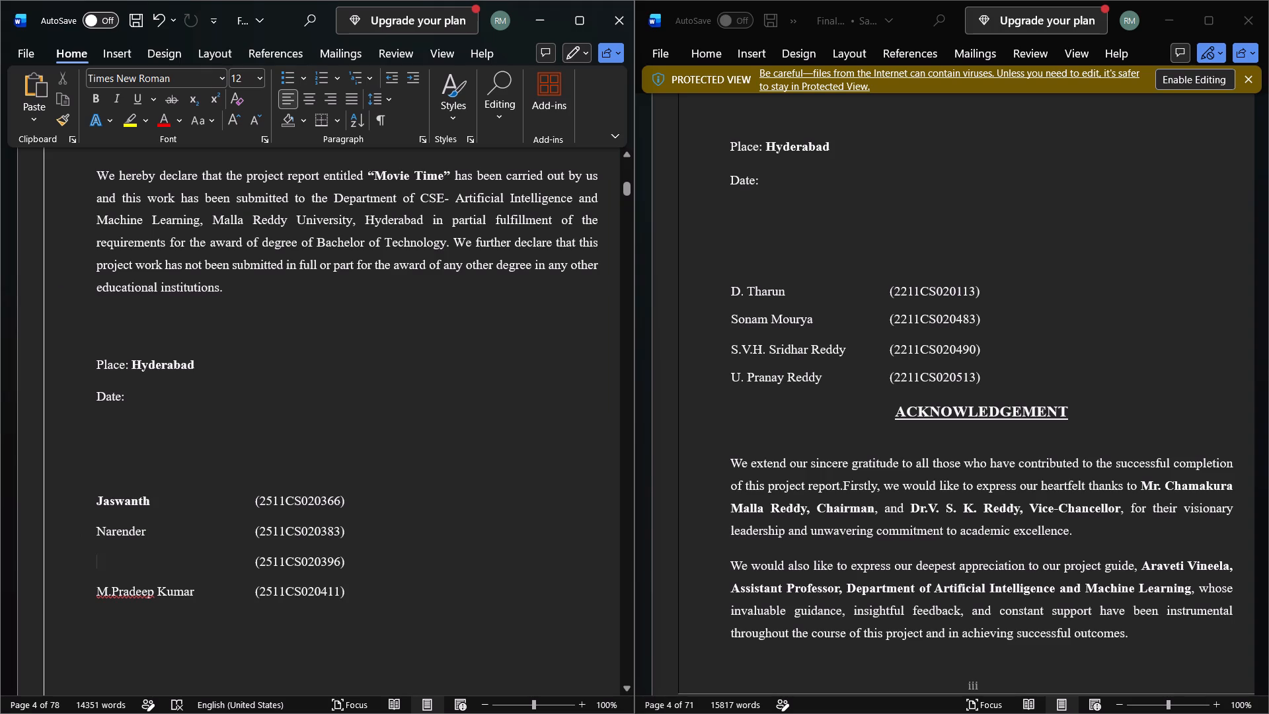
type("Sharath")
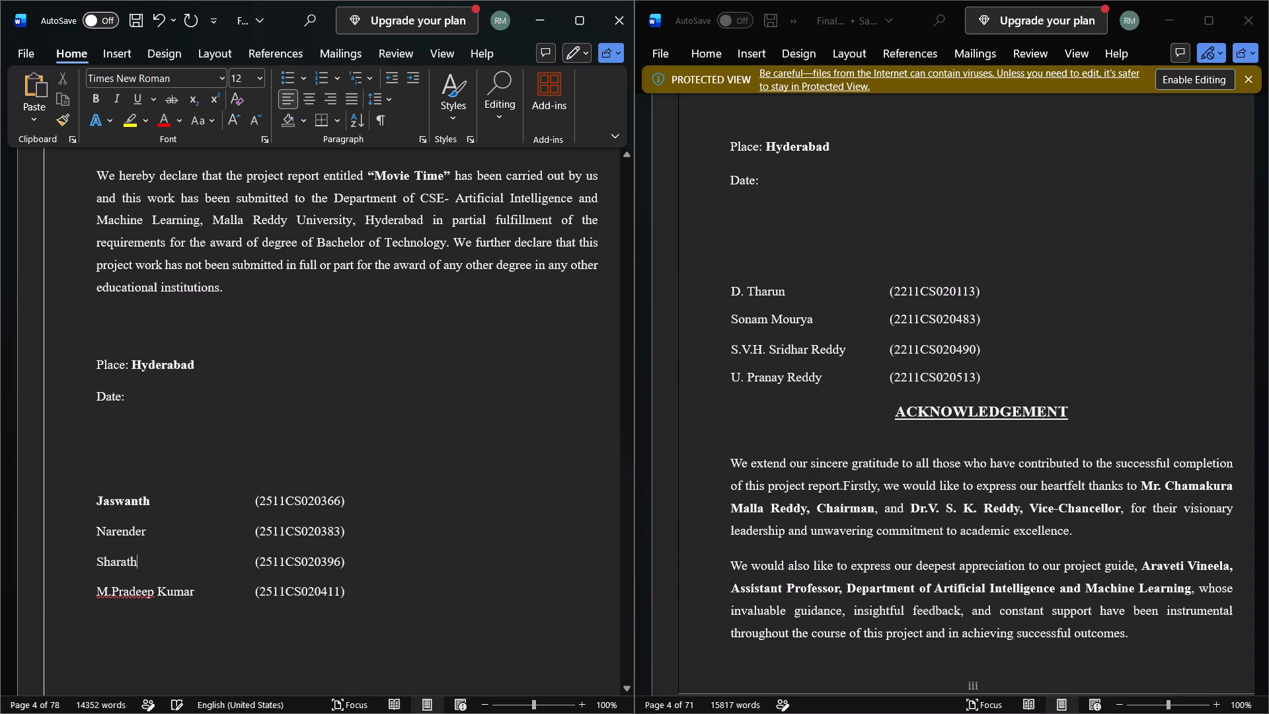
Replace the fourth student's name in the declaration's student list with "Hitesh".
left_click_drag(205, 596, 94, 594)
key("BackSpace")
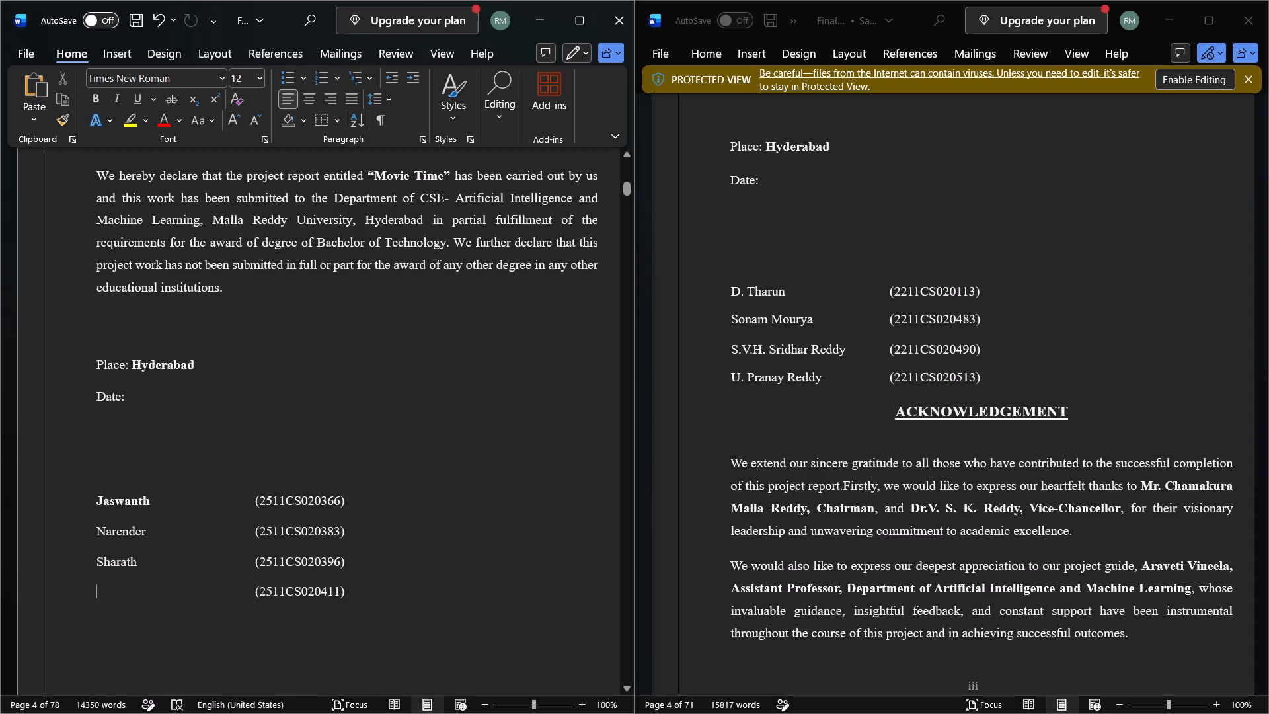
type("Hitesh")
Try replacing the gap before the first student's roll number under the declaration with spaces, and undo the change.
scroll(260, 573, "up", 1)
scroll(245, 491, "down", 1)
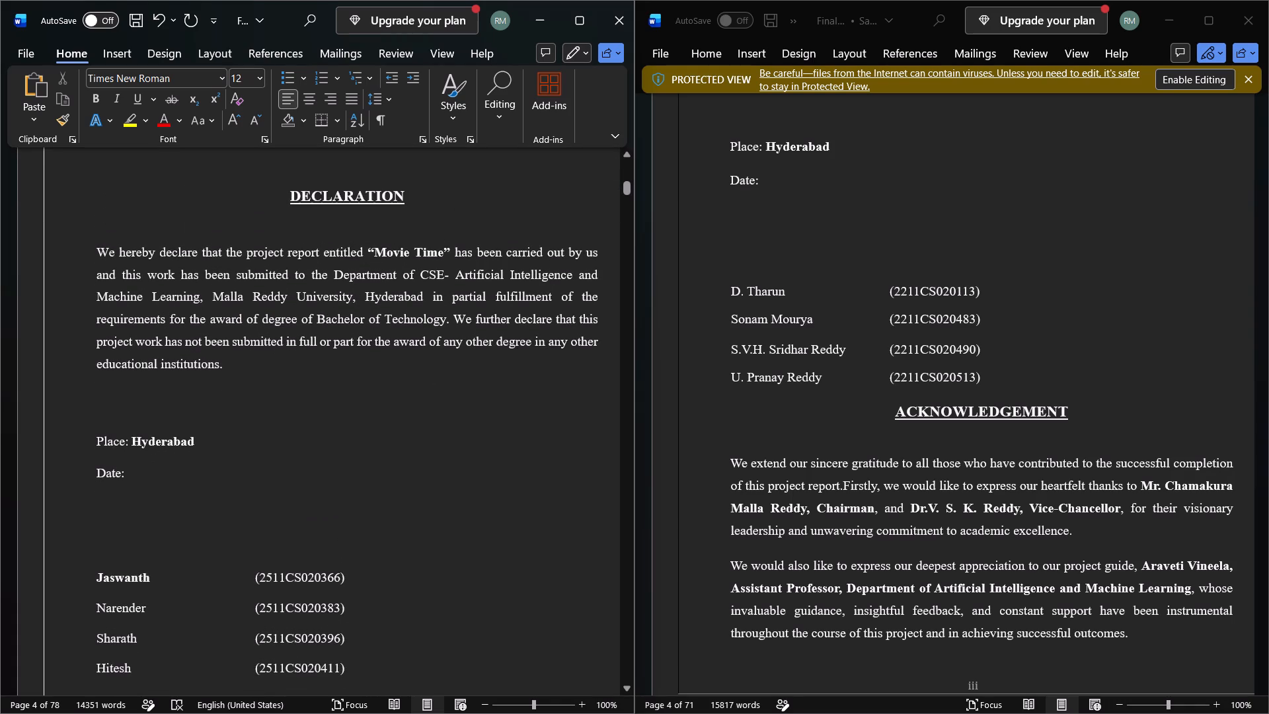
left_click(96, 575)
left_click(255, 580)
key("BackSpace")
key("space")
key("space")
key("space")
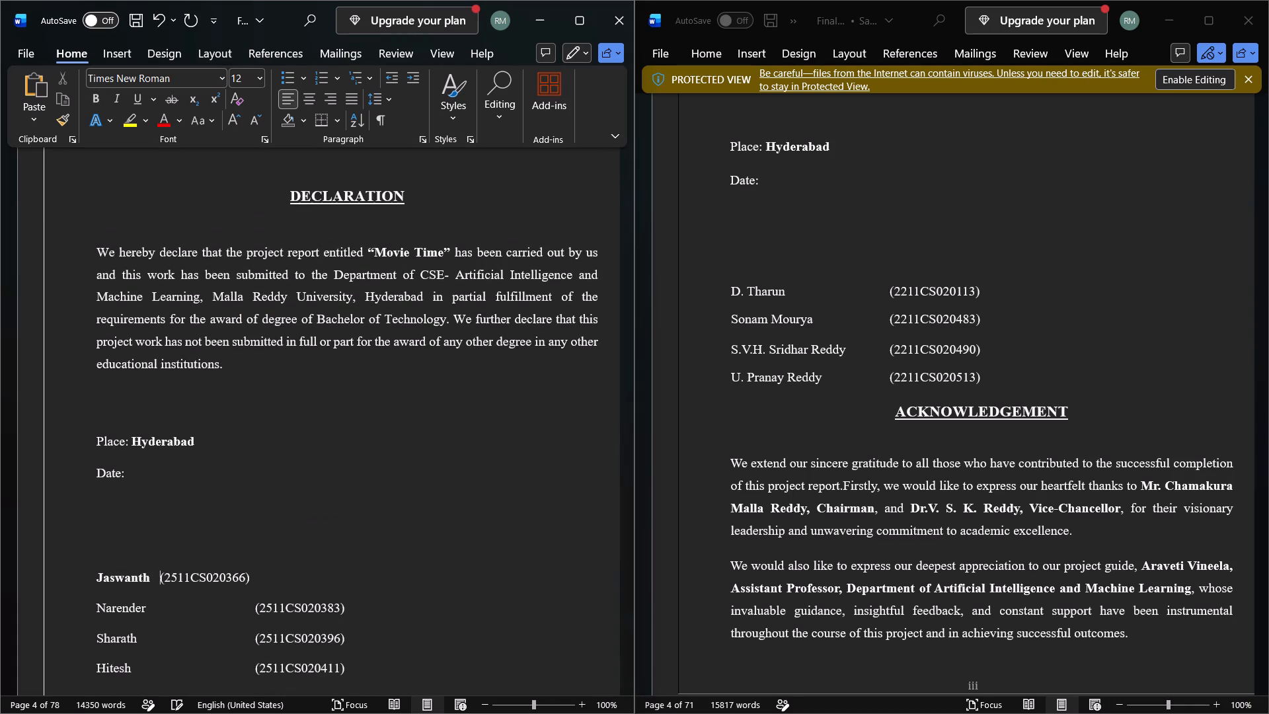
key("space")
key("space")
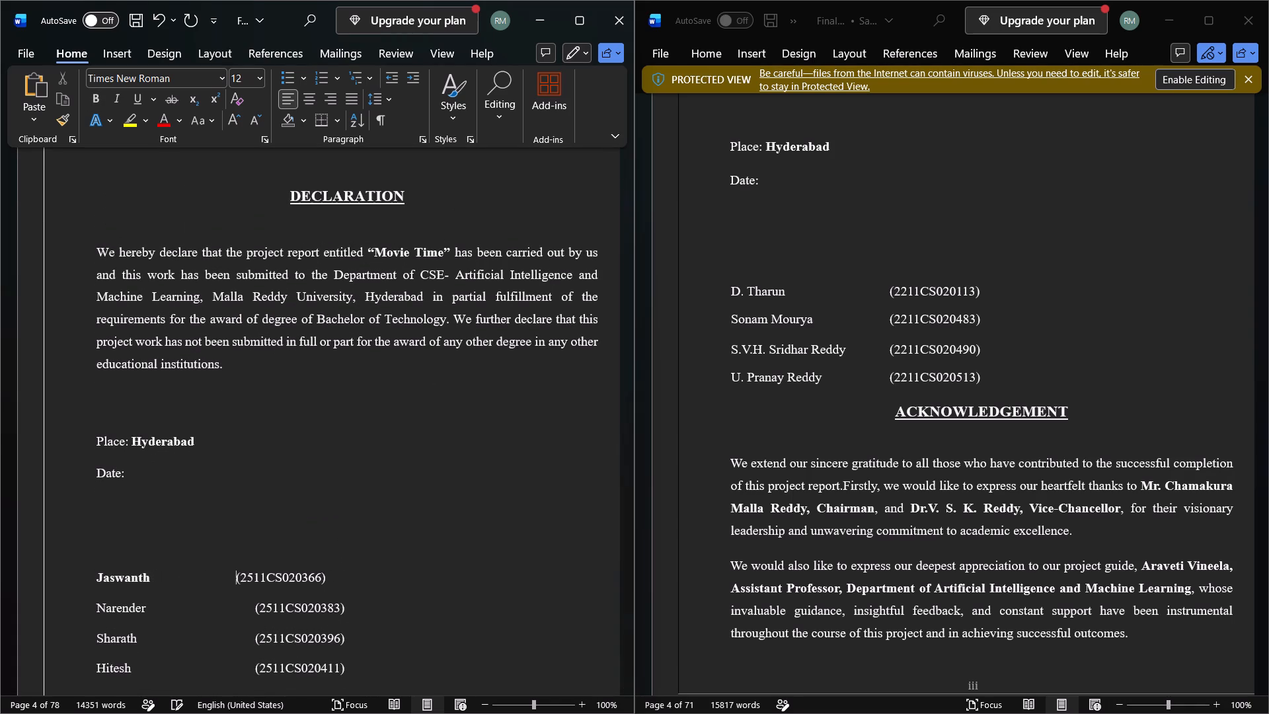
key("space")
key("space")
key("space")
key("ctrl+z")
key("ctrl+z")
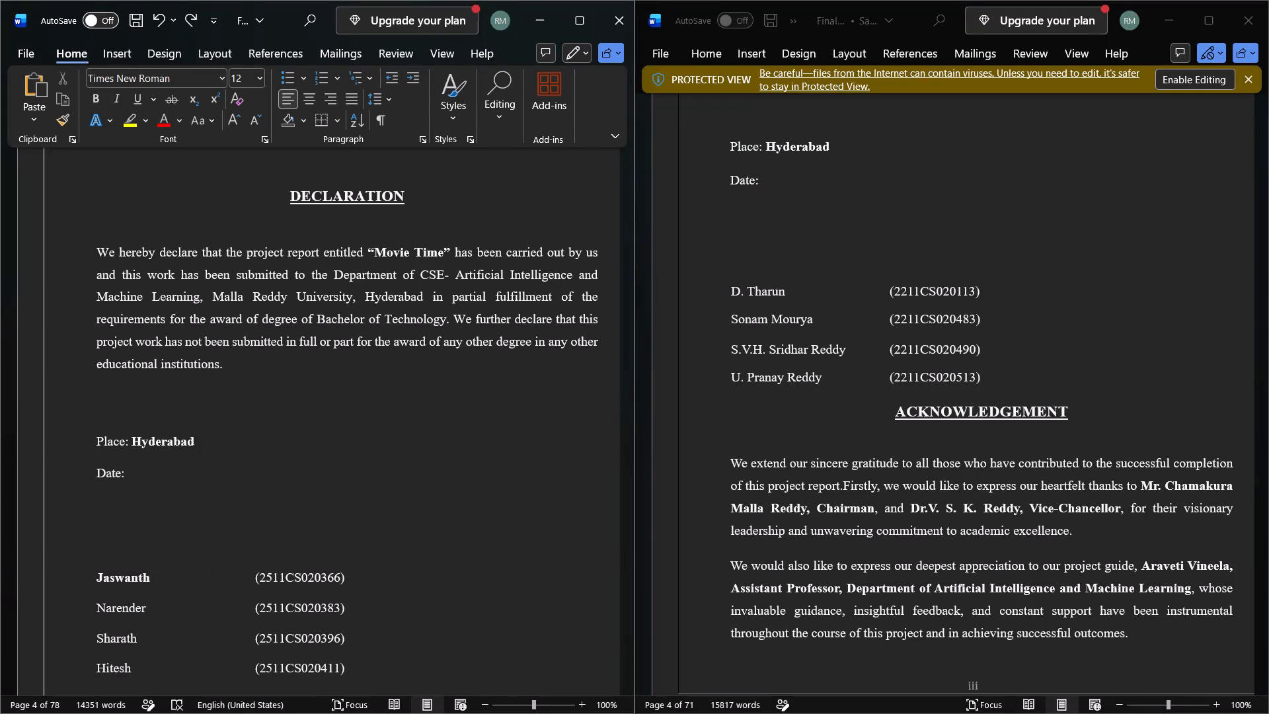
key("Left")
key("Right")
Indent each of the four student names under the declaration by inserting three spaces in front of it.
left_click(97, 575)
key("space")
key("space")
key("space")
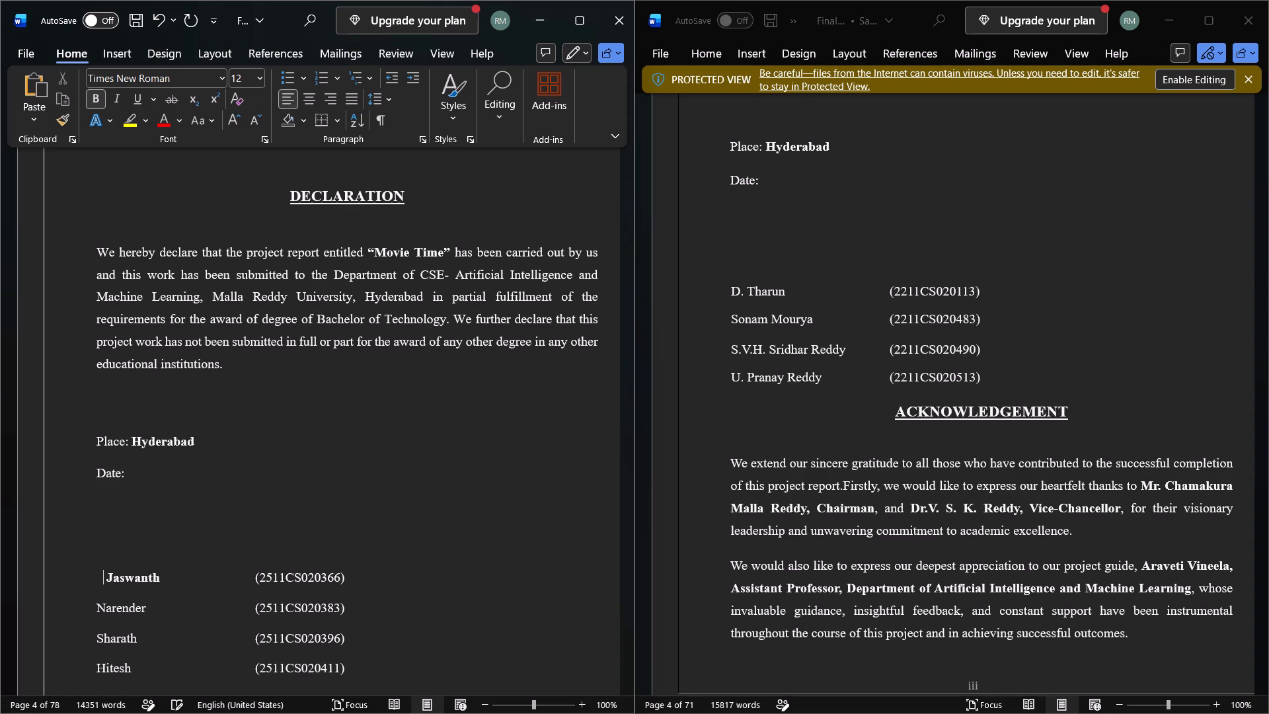
key("Down")
key("Left")
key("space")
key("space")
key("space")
key("Down")
key("Left")
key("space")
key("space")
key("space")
key("Down")
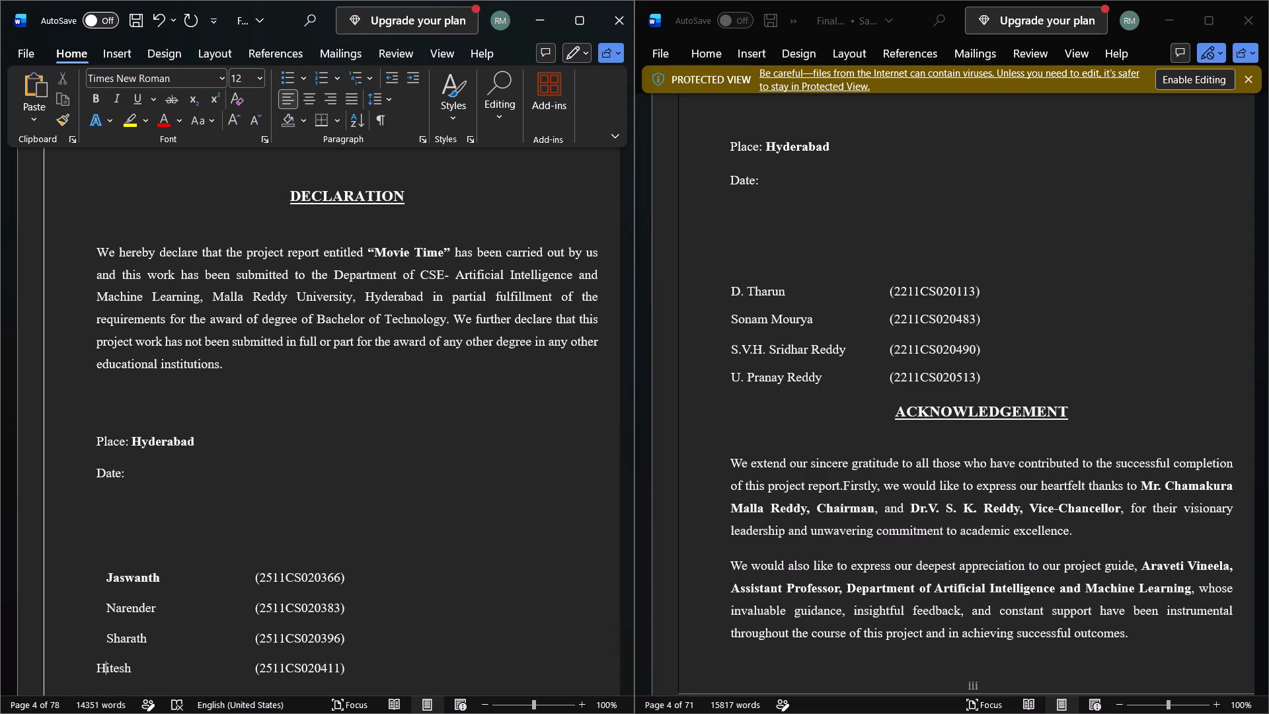
key("Left")
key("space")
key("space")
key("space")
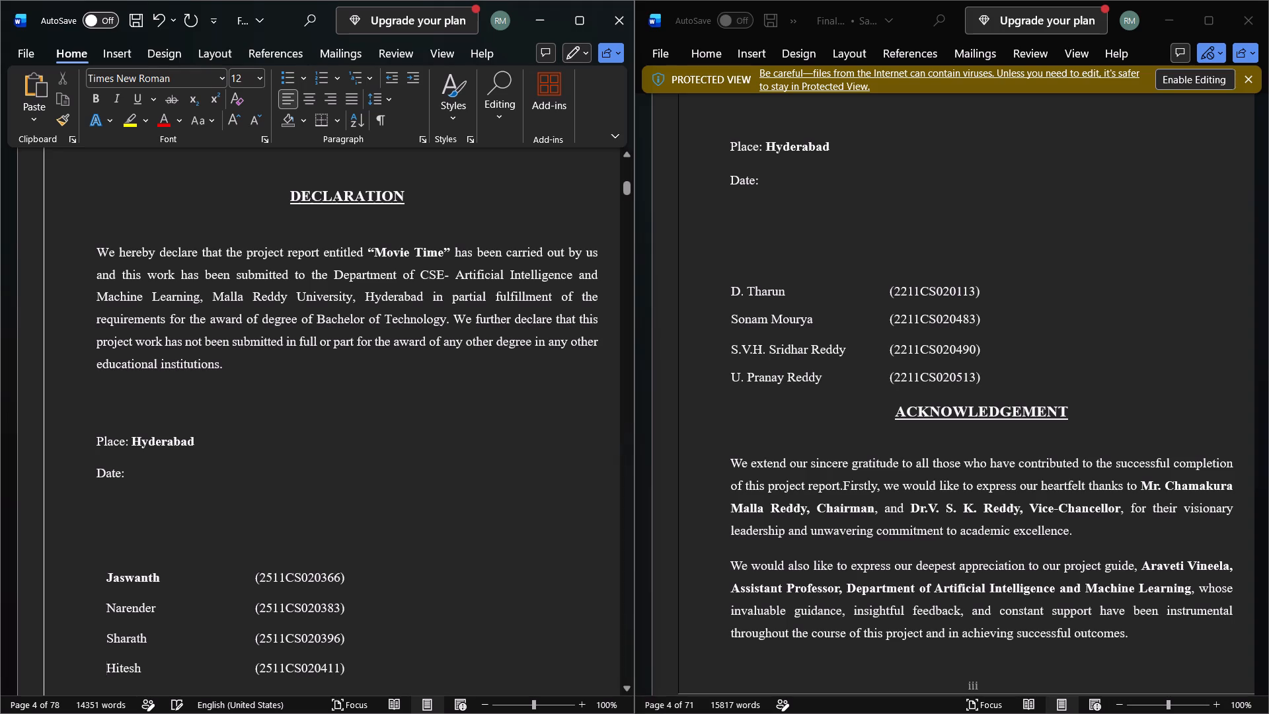
scroll(334, 441, "down", 2)
scroll(334, 441, "up", 1)
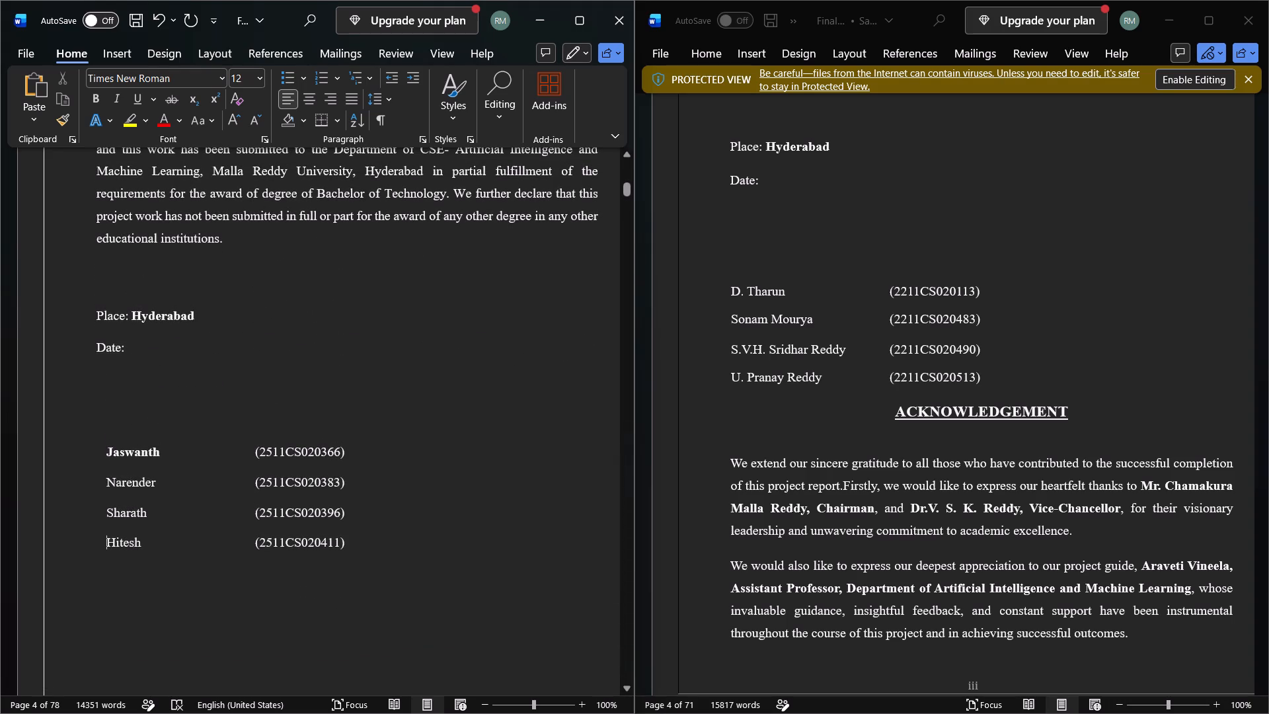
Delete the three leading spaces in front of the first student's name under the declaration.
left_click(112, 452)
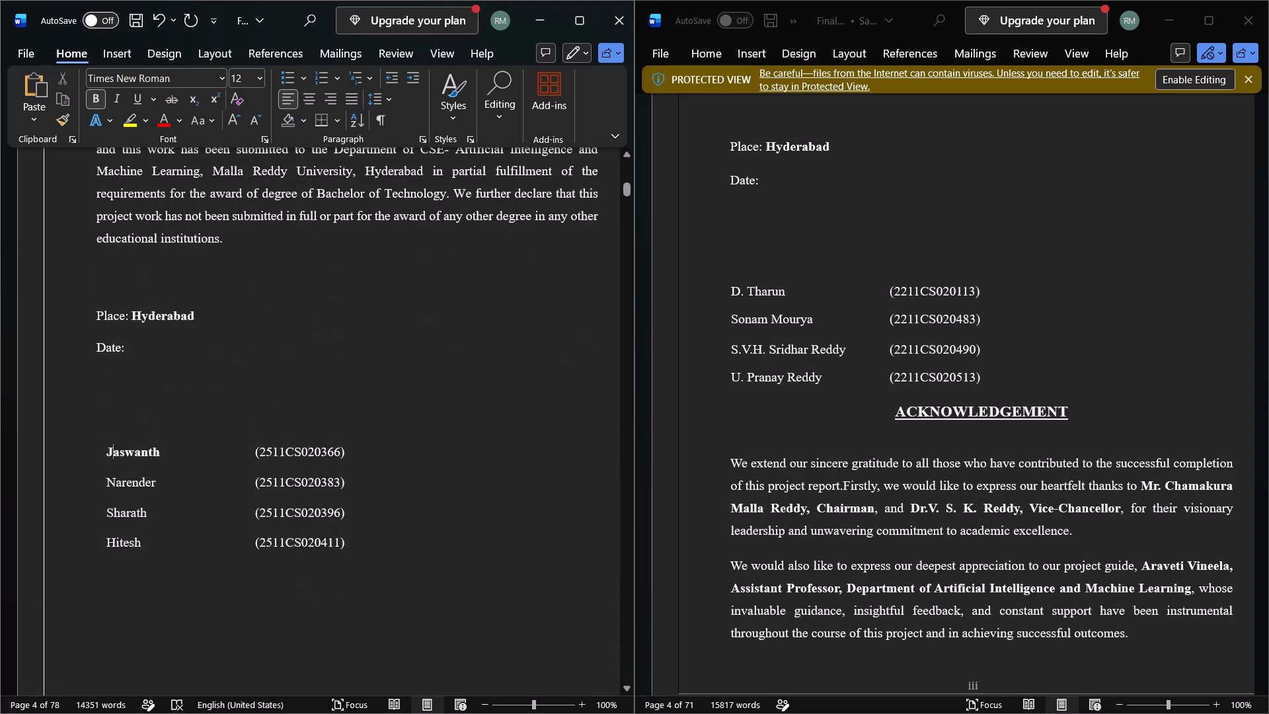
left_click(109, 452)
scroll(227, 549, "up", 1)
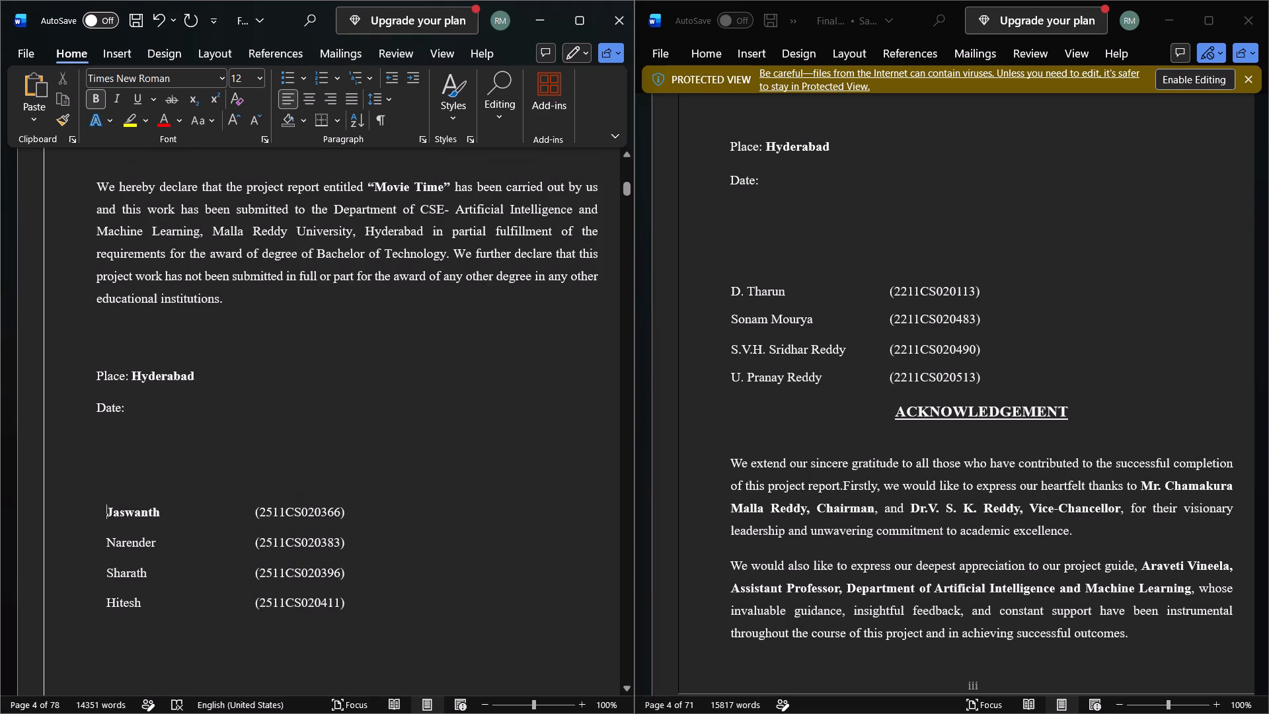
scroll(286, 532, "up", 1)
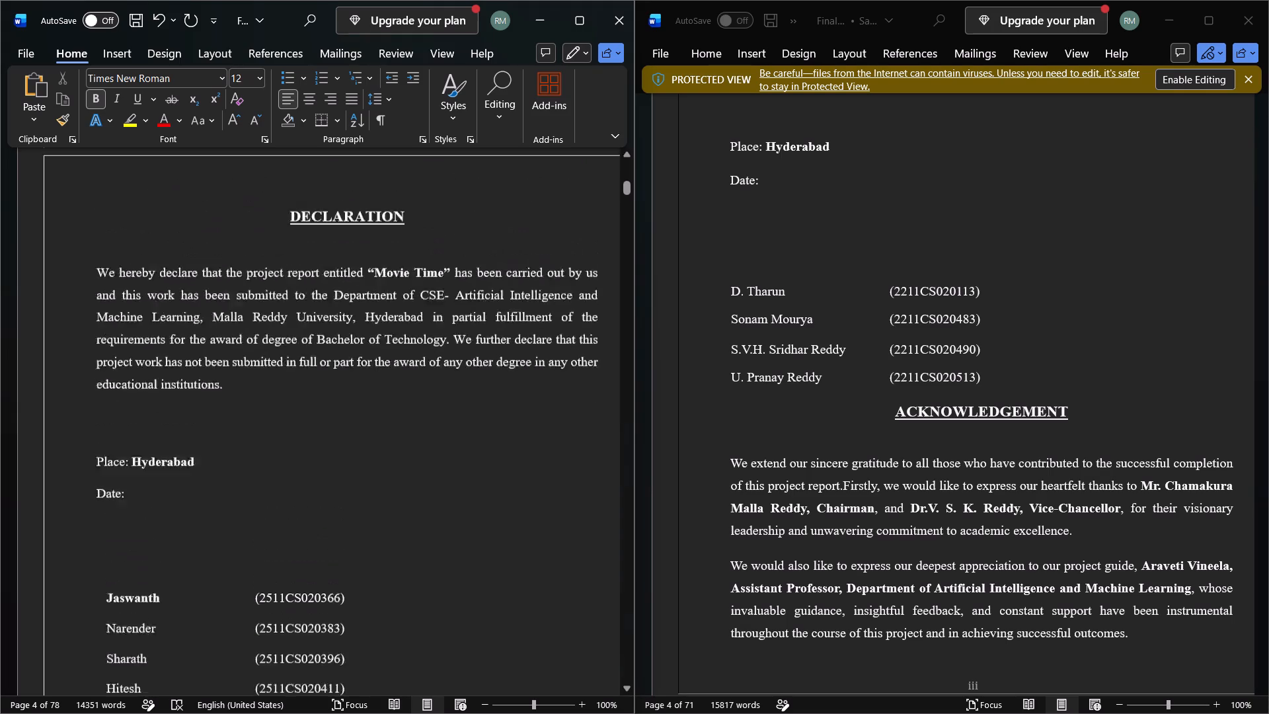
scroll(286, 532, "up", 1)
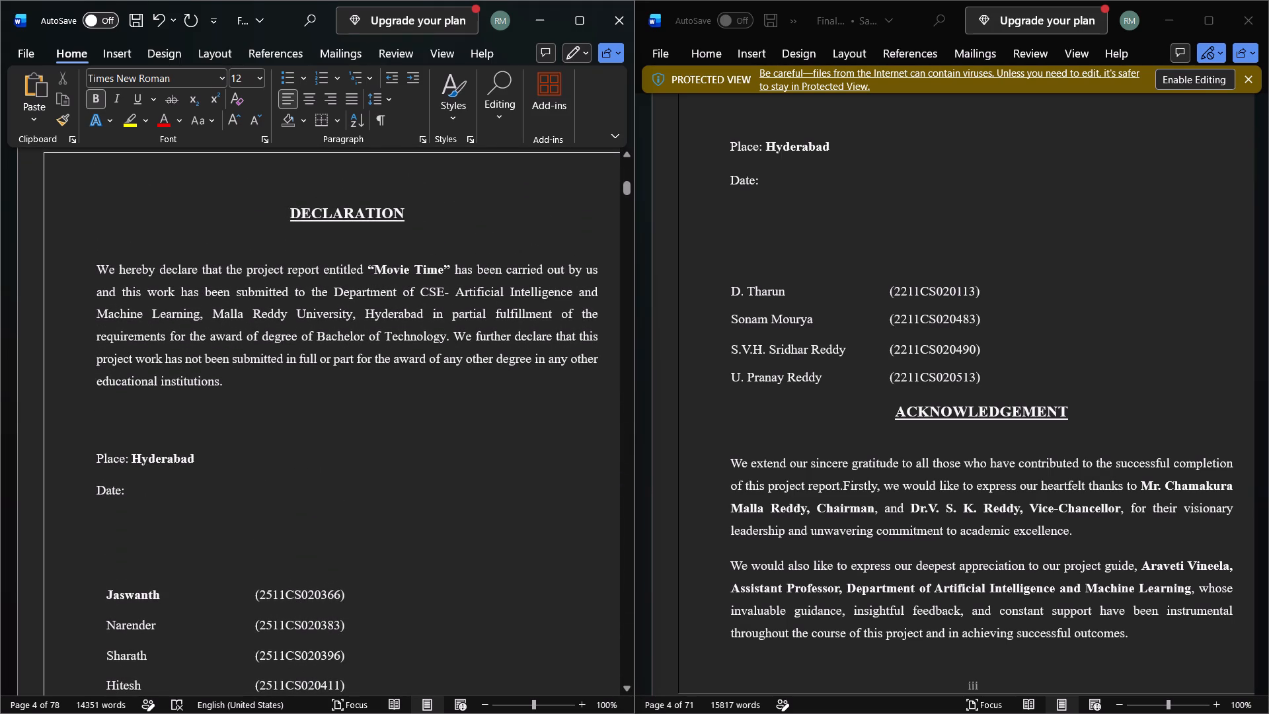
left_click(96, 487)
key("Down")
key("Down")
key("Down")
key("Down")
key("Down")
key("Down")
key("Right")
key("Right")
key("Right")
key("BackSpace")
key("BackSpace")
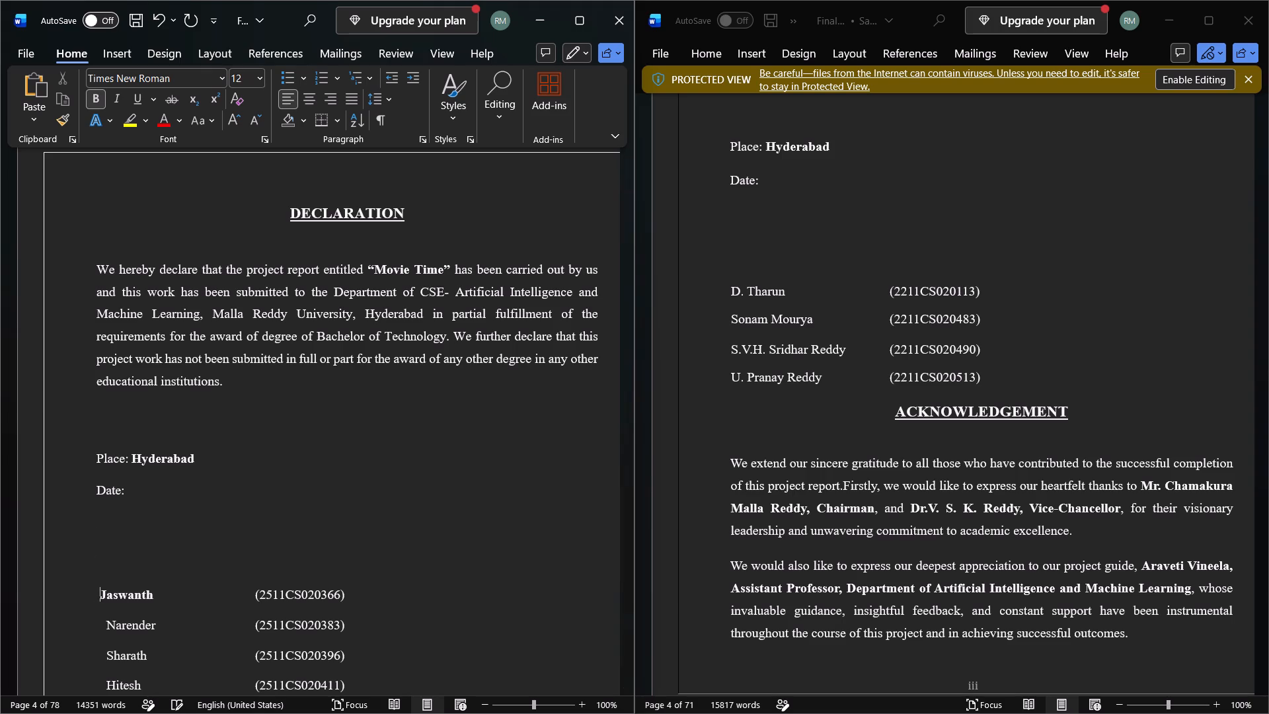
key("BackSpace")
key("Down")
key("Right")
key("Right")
Undo the leading-space edits so that all four student names under the declaration have no indent.
key("ctrl+z")
key("ctrl+z")
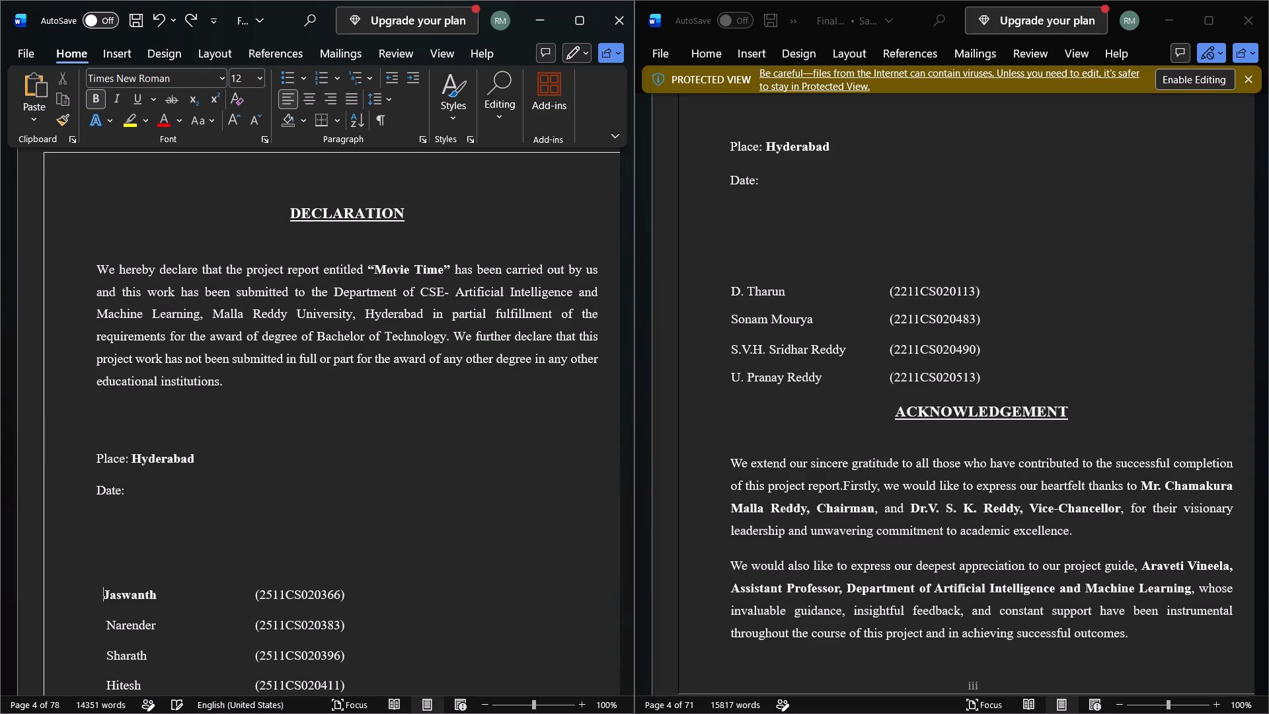
key("ctrl+z")
key("ctrl+z")
key("ctrl+z")
key("ctrl+z")
key("ctrl+z")
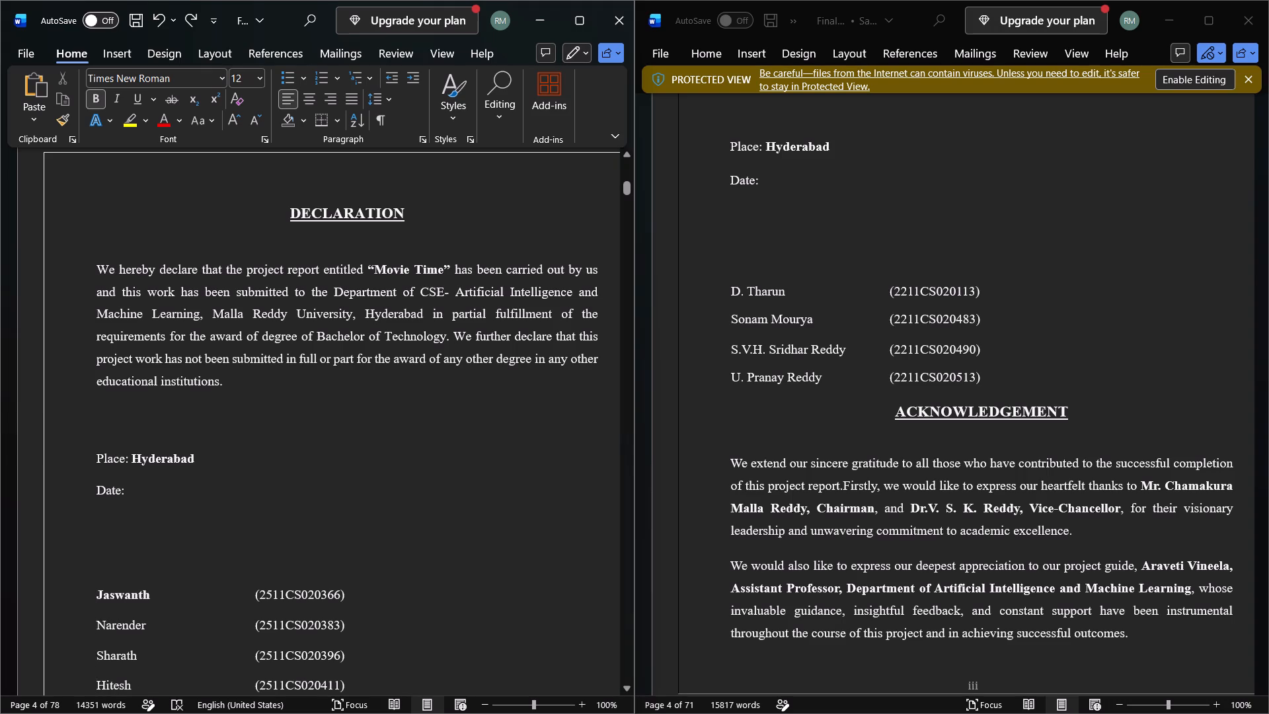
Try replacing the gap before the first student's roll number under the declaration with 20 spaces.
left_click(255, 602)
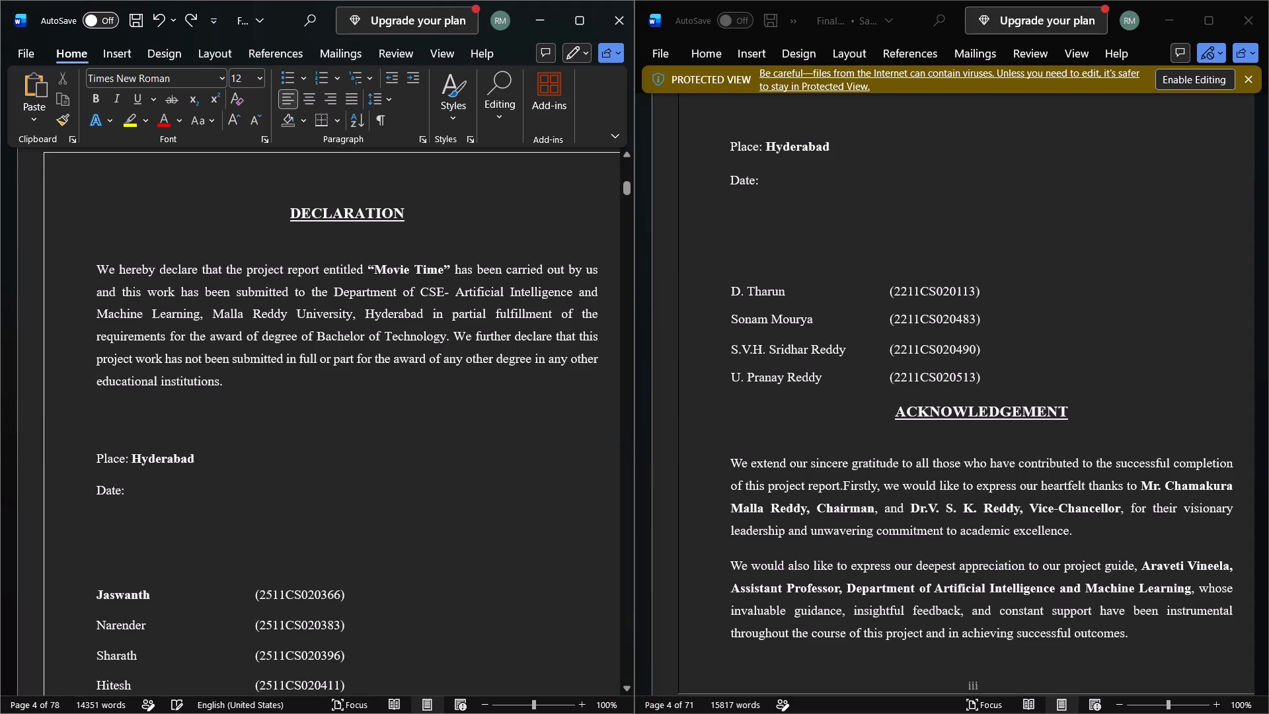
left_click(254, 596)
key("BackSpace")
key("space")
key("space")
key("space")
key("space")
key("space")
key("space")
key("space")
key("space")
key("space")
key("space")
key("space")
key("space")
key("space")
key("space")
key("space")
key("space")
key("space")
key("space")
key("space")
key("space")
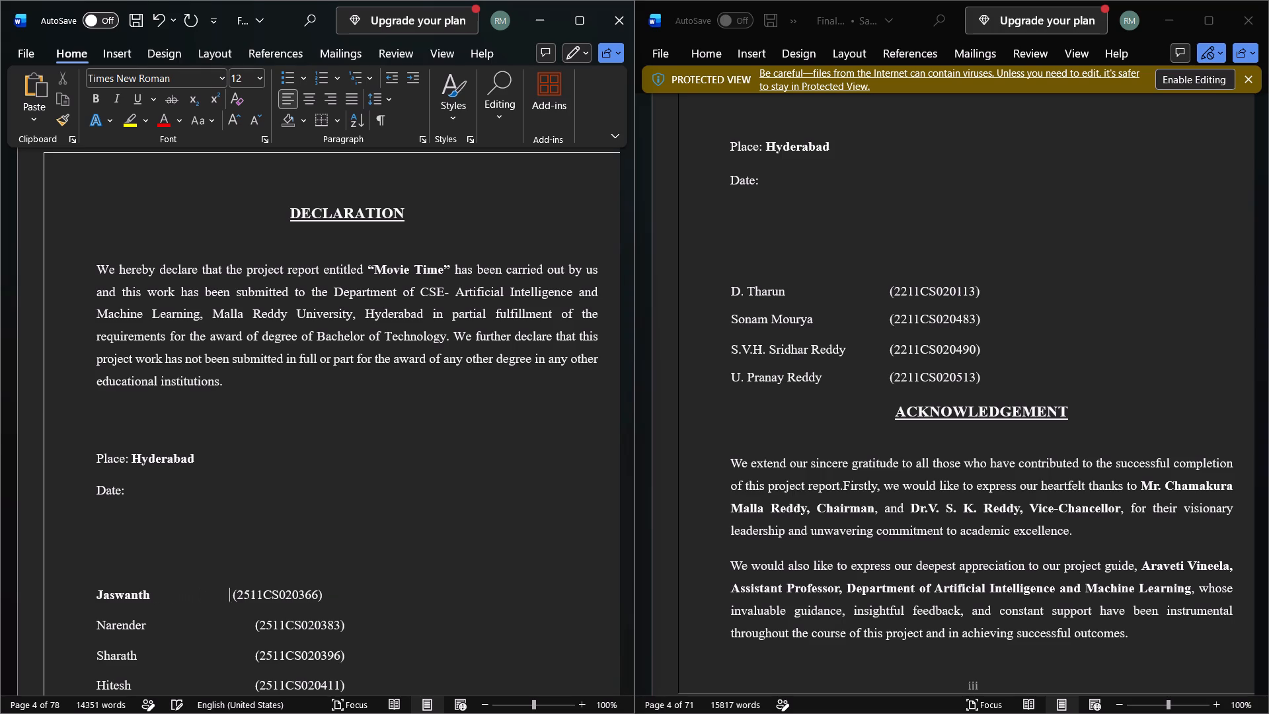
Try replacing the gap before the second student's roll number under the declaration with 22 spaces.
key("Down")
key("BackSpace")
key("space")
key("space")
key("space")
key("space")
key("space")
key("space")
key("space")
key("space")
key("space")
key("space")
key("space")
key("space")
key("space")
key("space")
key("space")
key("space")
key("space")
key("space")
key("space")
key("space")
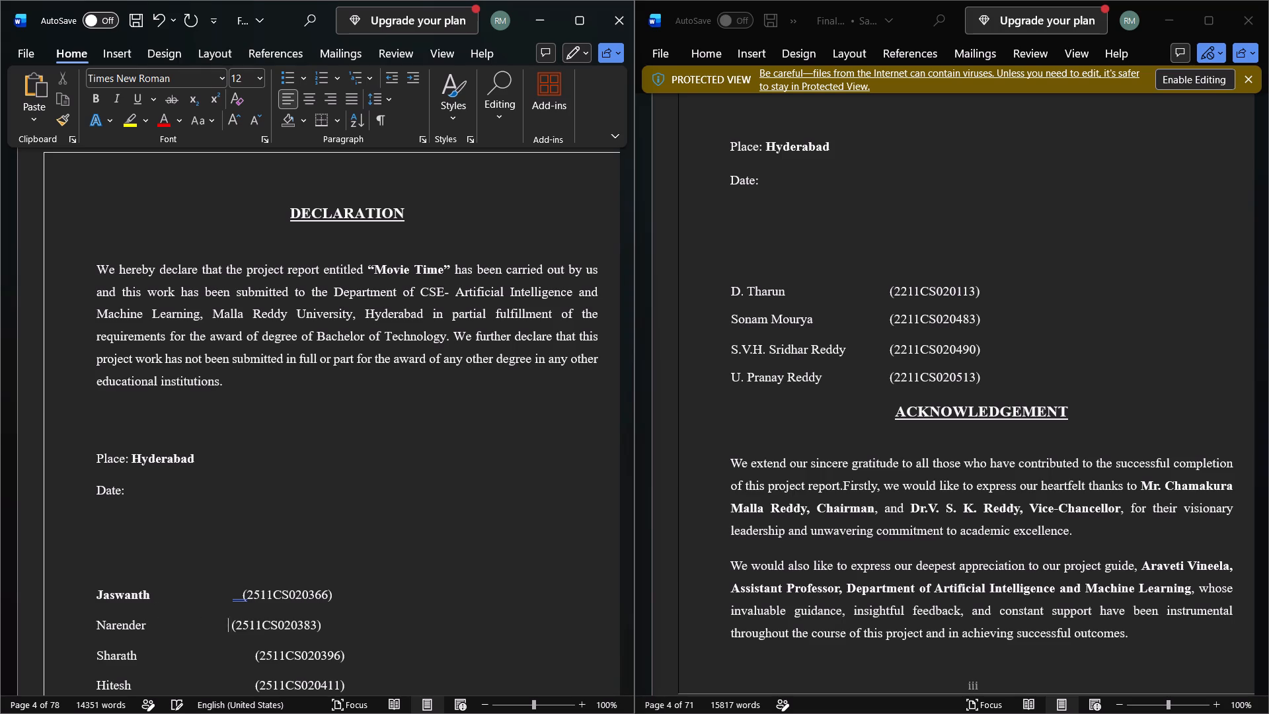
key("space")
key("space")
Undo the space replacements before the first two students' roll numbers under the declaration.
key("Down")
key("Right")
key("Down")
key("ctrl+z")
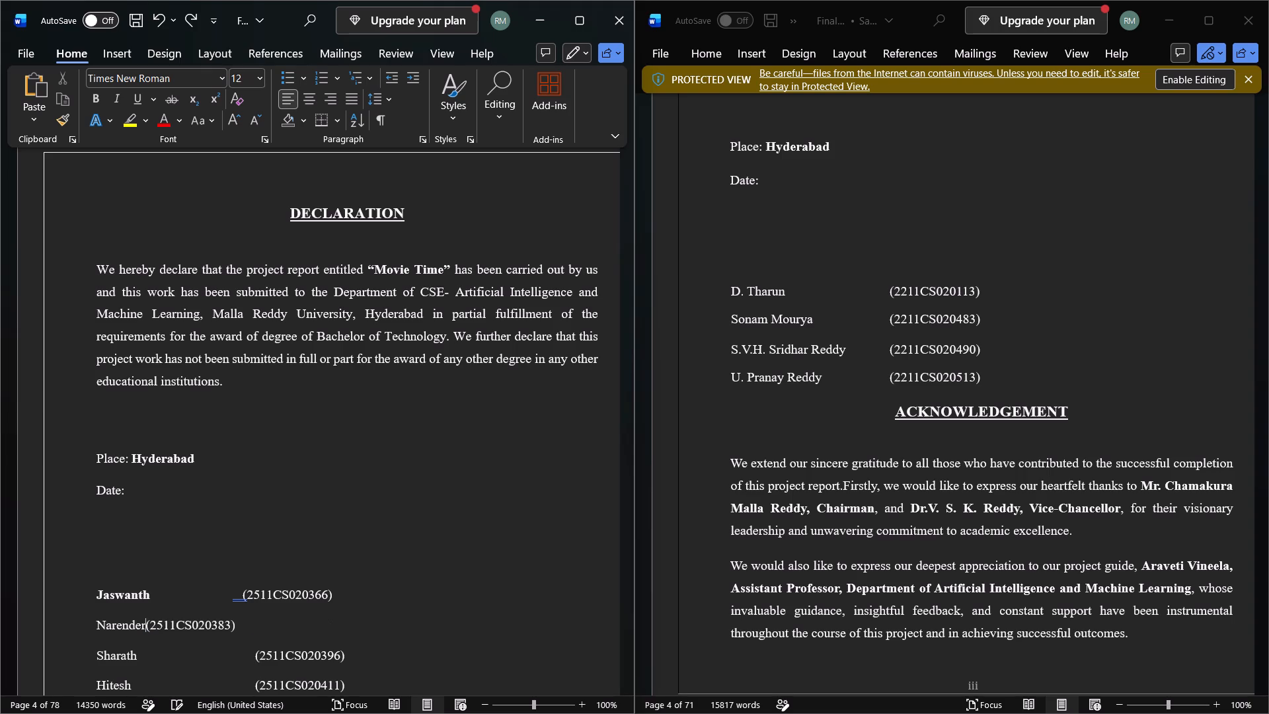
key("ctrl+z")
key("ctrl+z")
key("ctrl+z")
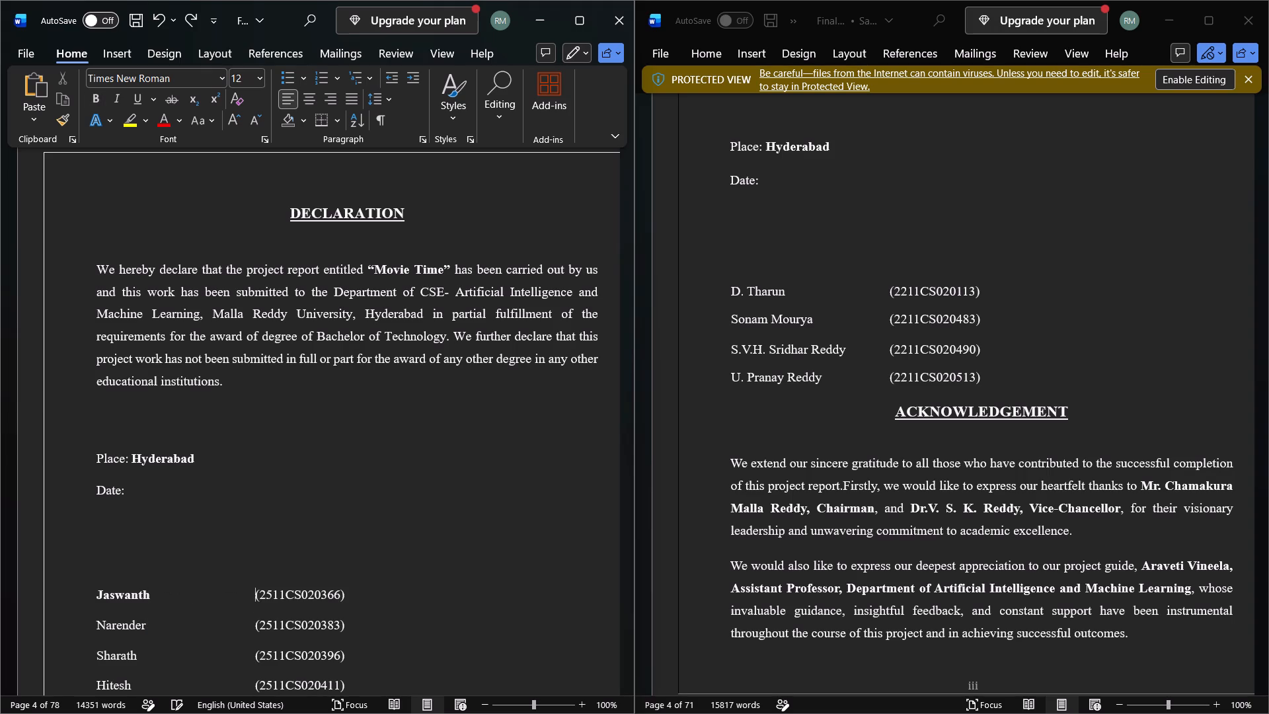
Insert a single space in front of each of the four student names under the declaration.
scroll(286, 615, "down", 1)
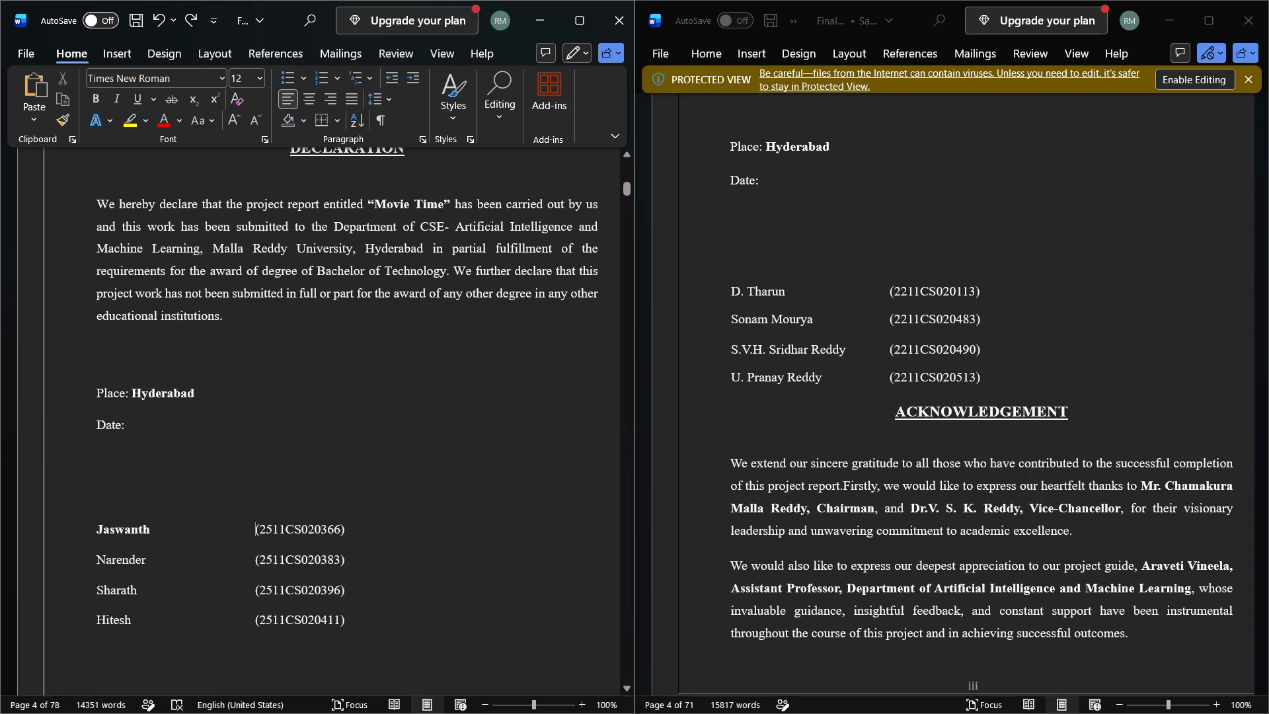
left_click(93, 530)
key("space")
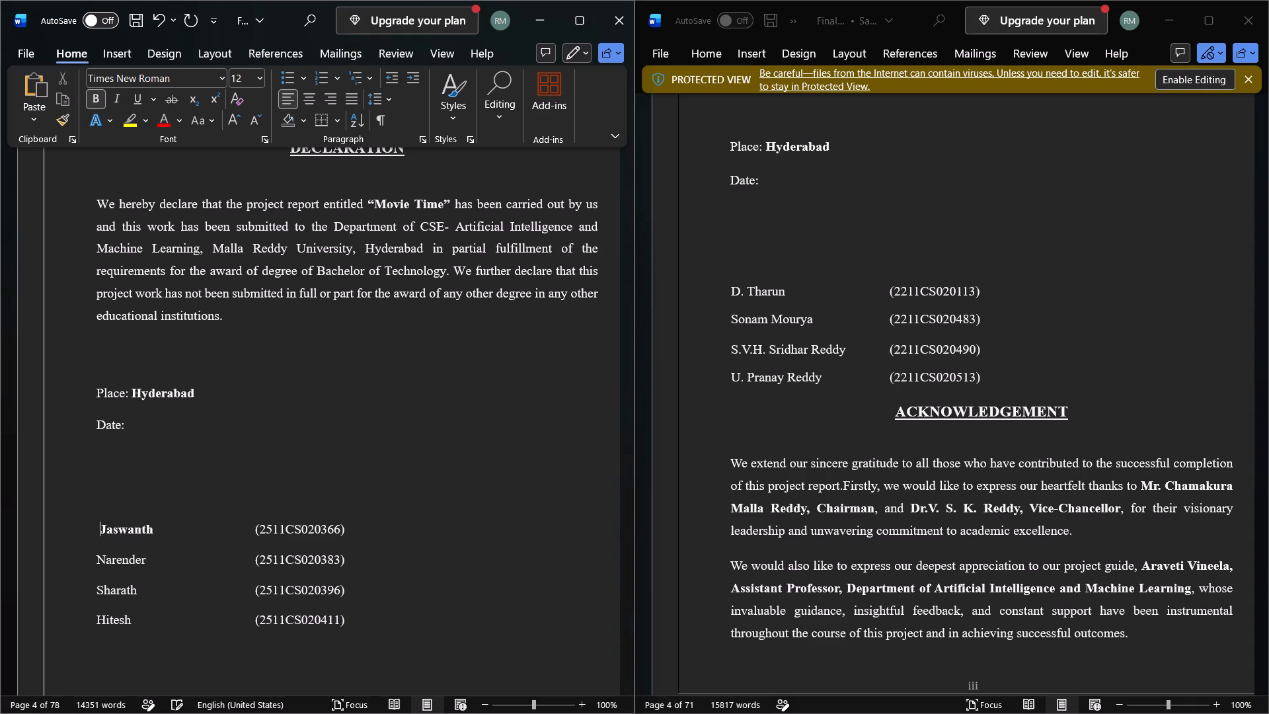
key("Down")
key("Up")
key("Down")
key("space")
key("Down")
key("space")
key("Down")
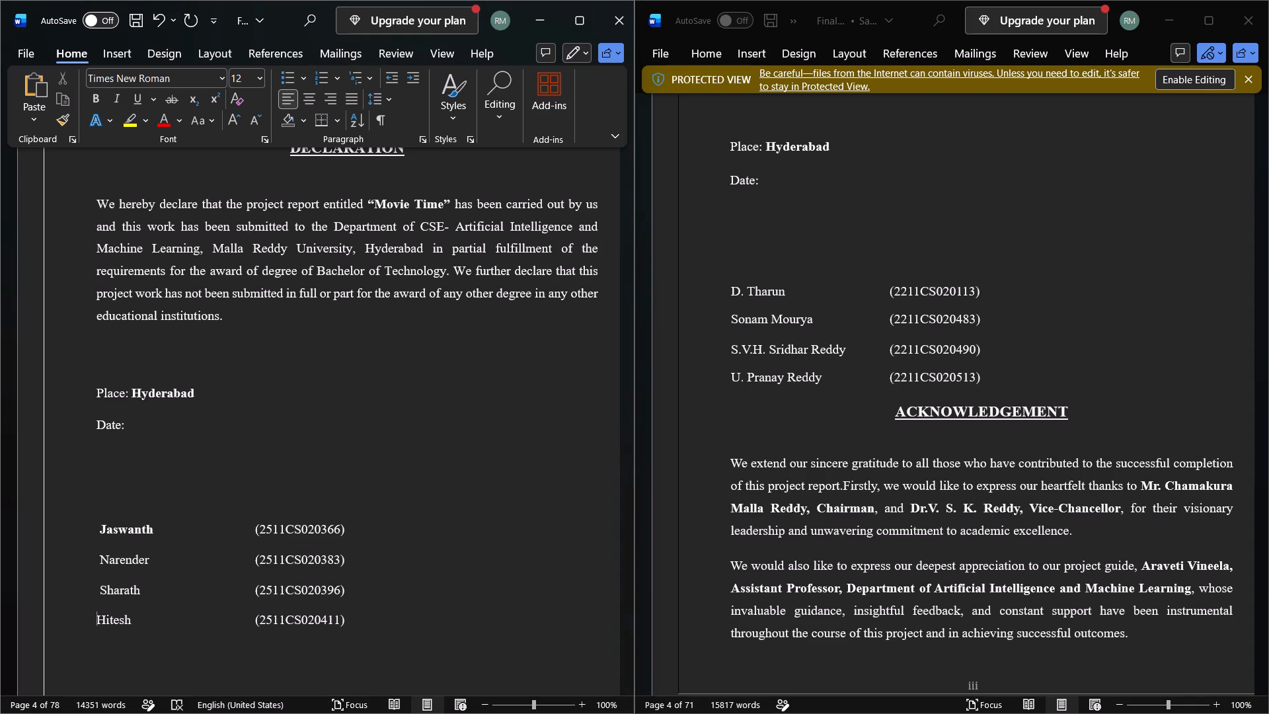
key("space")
Review the certificate and acknowledgement pages, including the acknowledgement's student list, for details that still need updating.
scroll(369, 487, "up", 1)
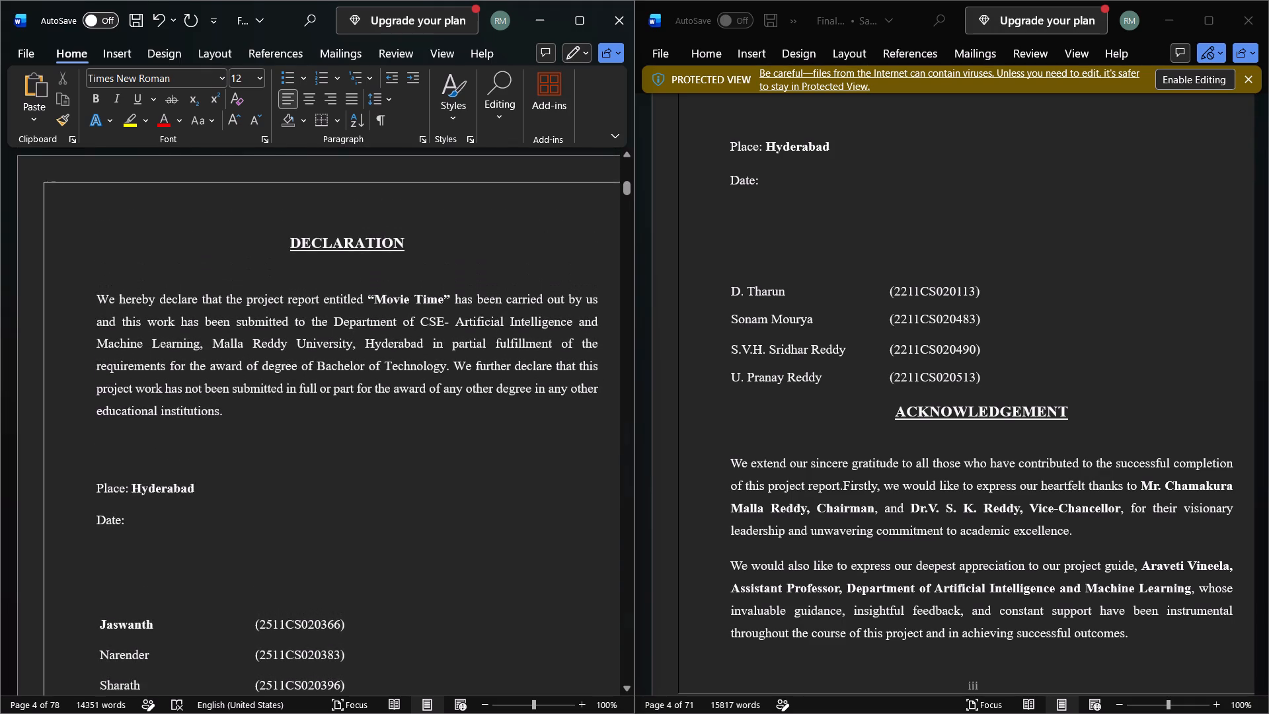
scroll(369, 487, "down", 1)
scroll(369, 487, "up", 2)
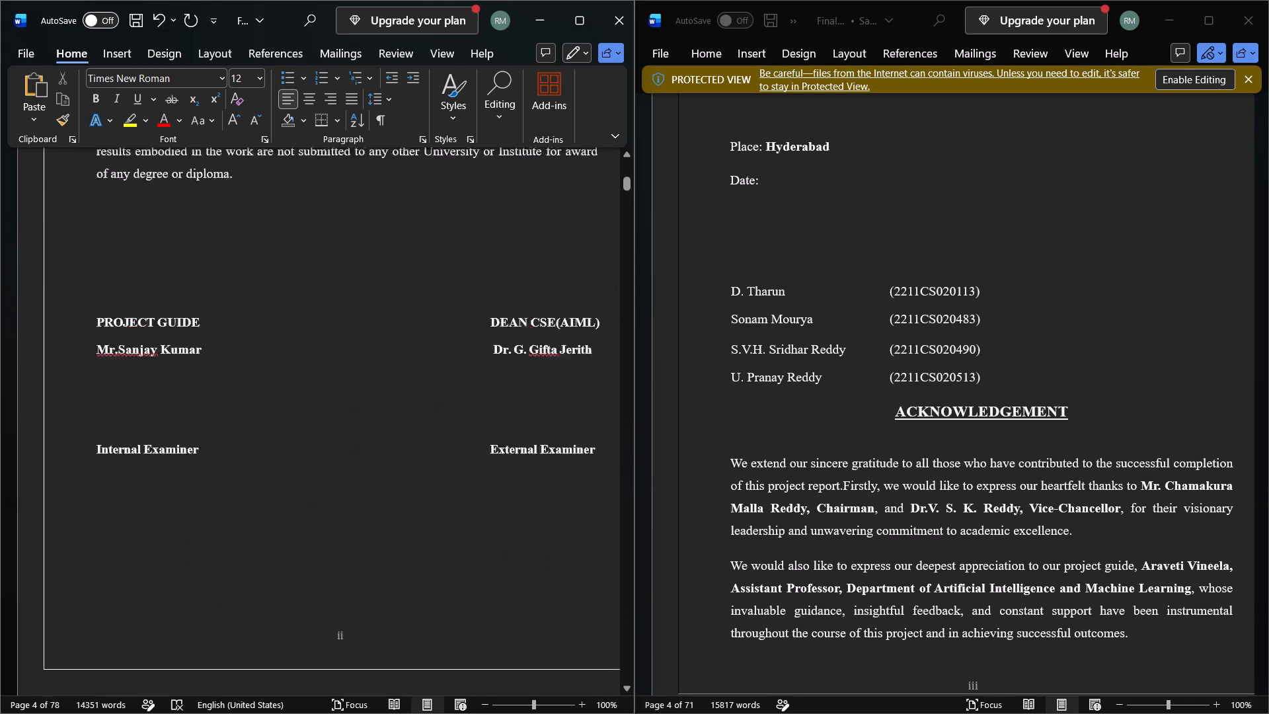
scroll(369, 487, "up", 2)
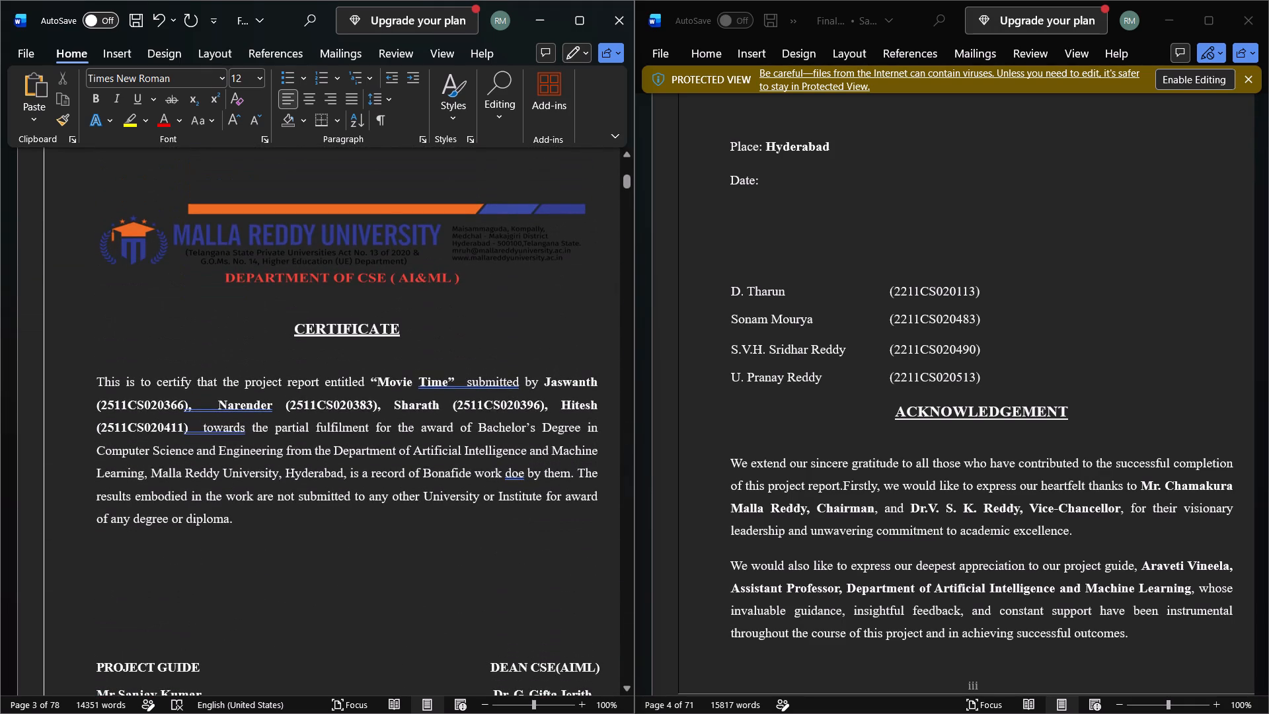
scroll(369, 487, "down", 2)
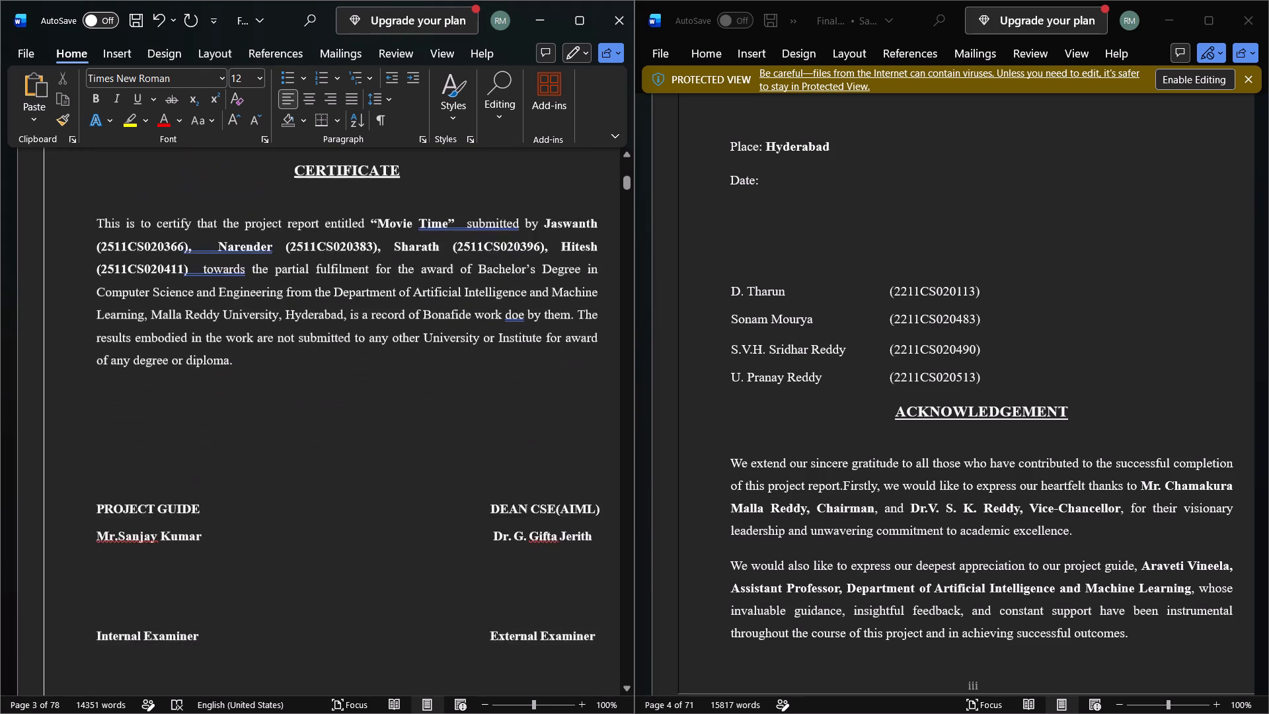
scroll(369, 487, "down", 5)
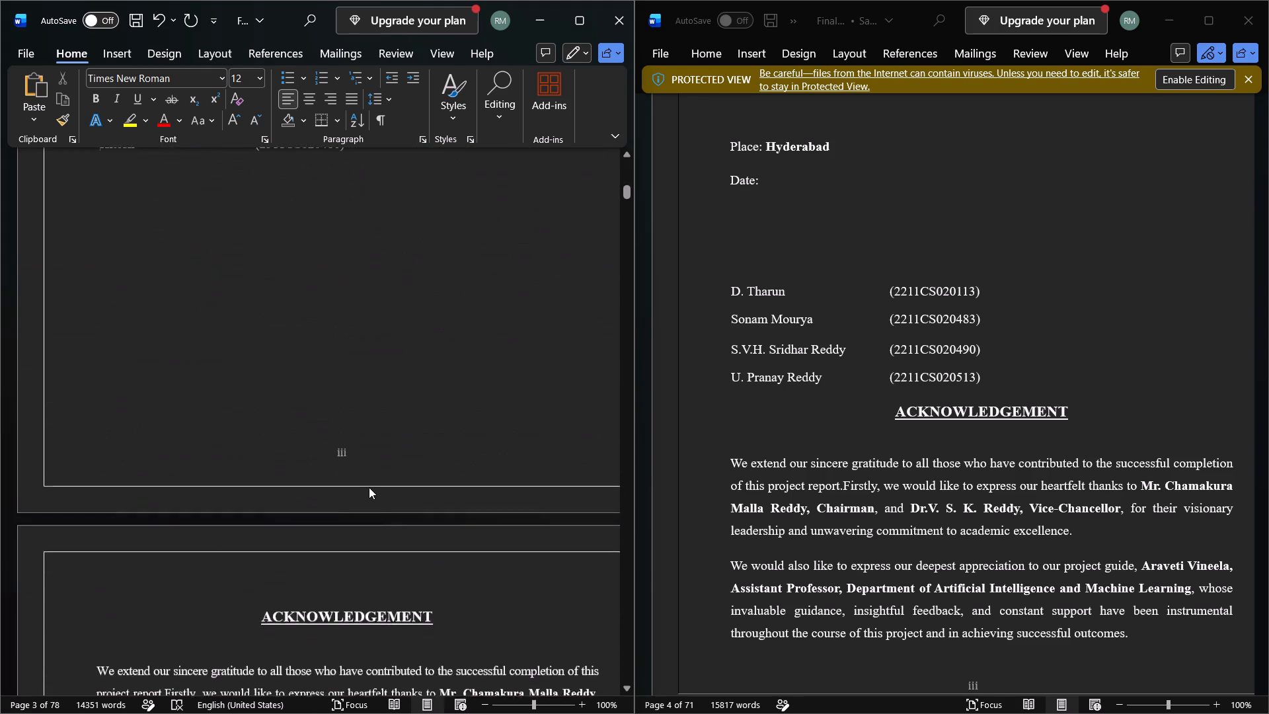
scroll(369, 487, "down", 1)
scroll(405, 506, "left", 1)
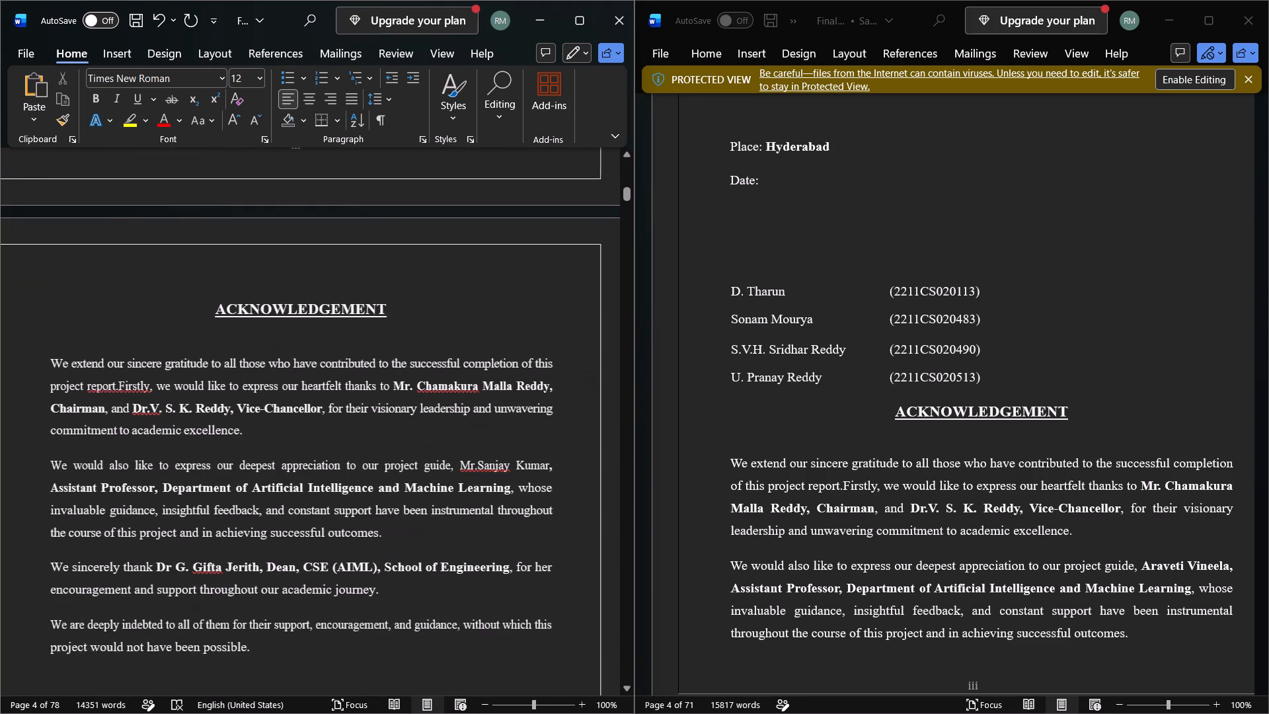
scroll(405, 506, "left", 1)
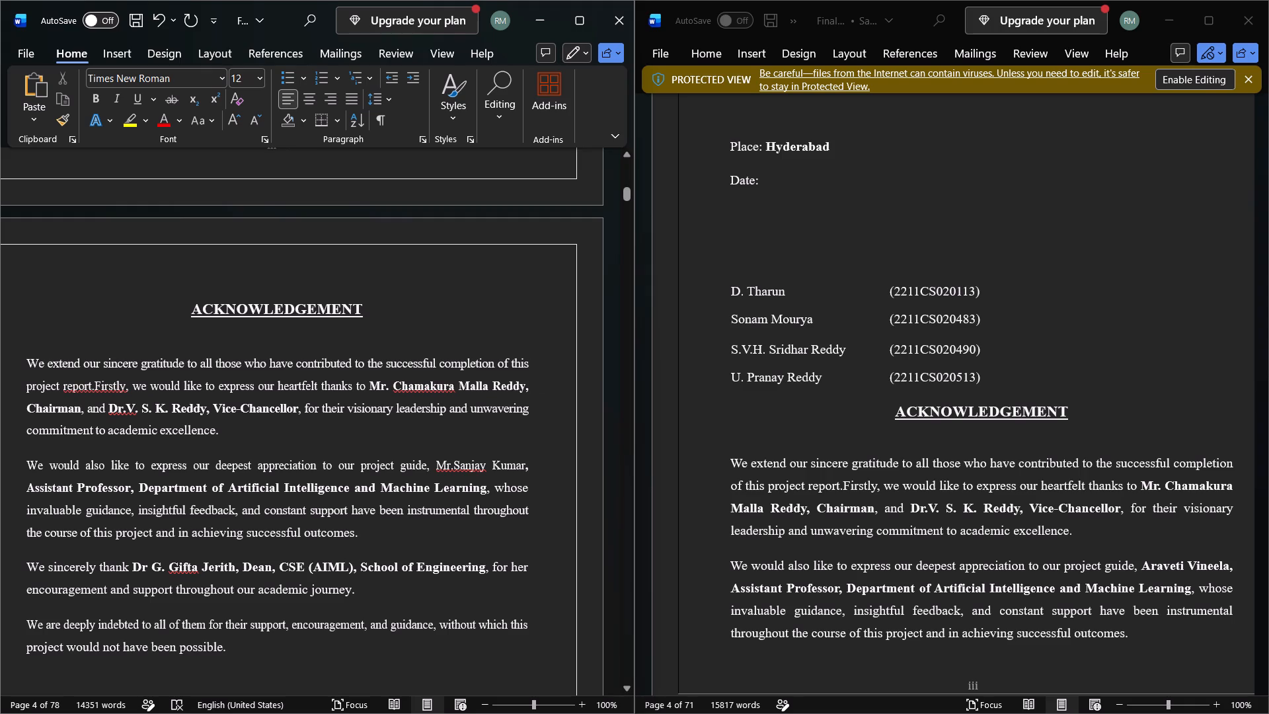
scroll(336, 530, "down", 3)
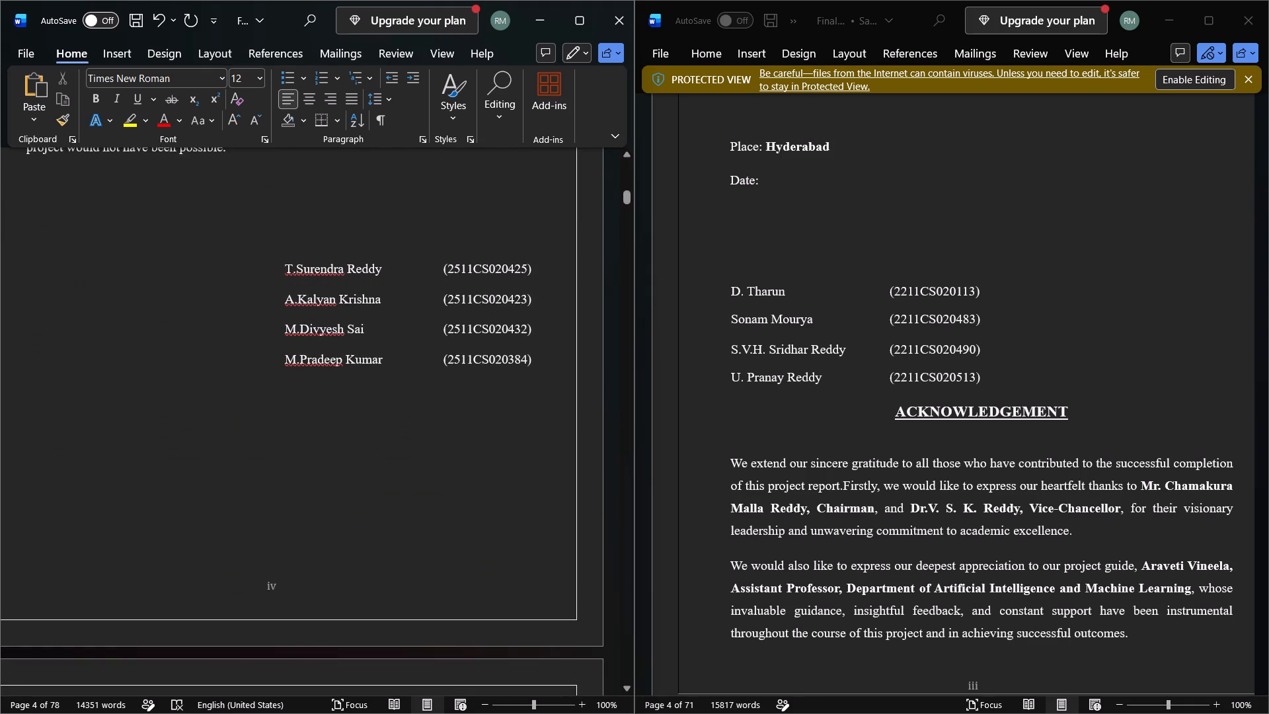
scroll(408, 418, "up", 1)
left_click_drag(385, 400, 349, 393)
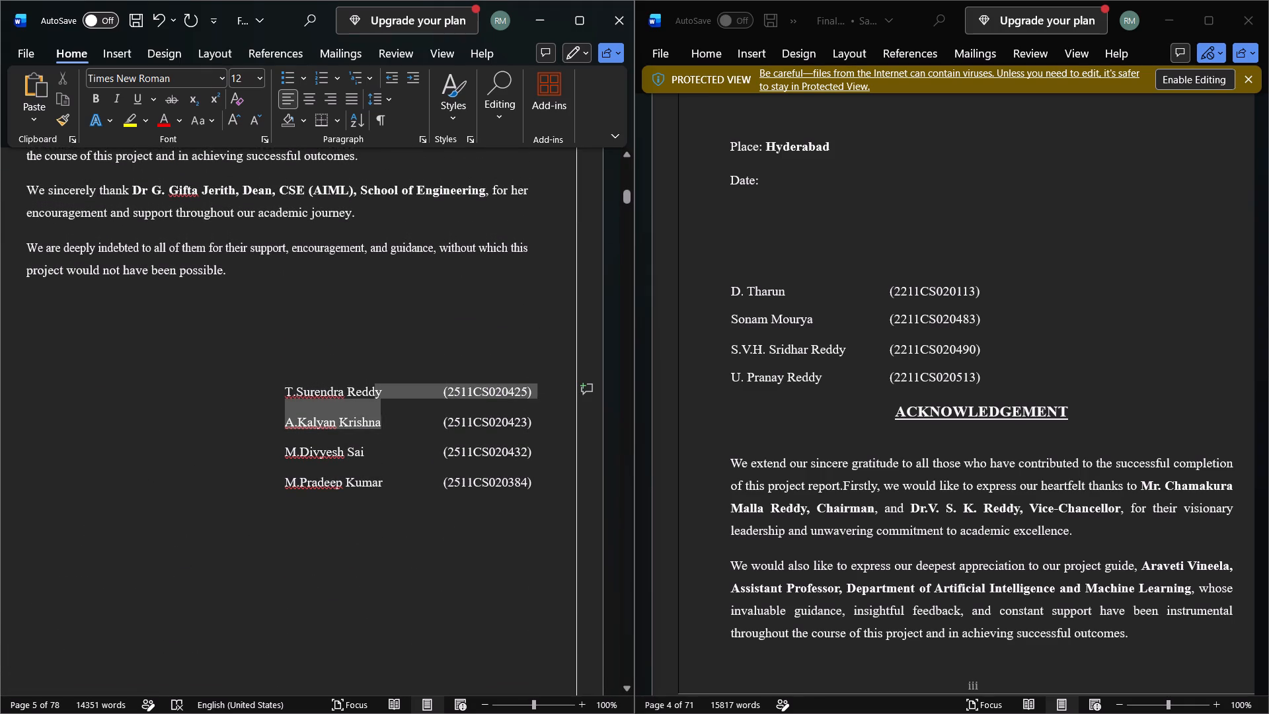
left_click_drag(349, 393, 316, 391)
left_click(438, 508)
scroll(438, 508, "up", 2)
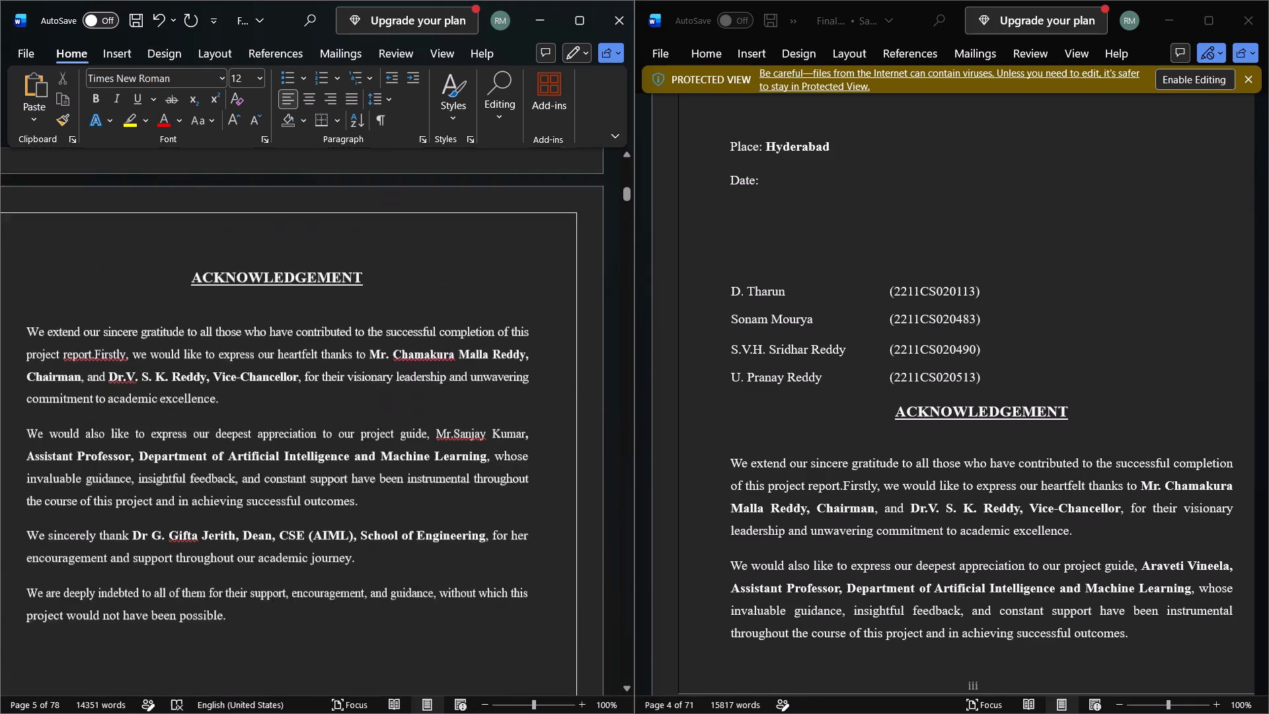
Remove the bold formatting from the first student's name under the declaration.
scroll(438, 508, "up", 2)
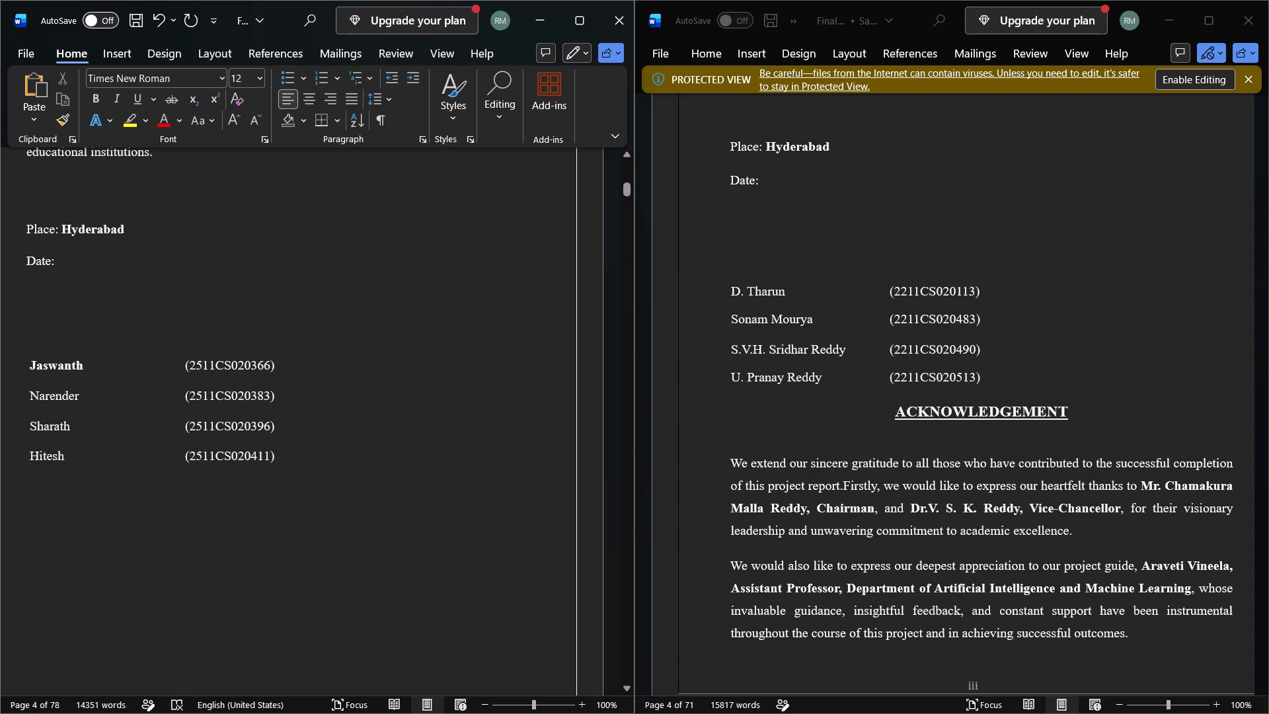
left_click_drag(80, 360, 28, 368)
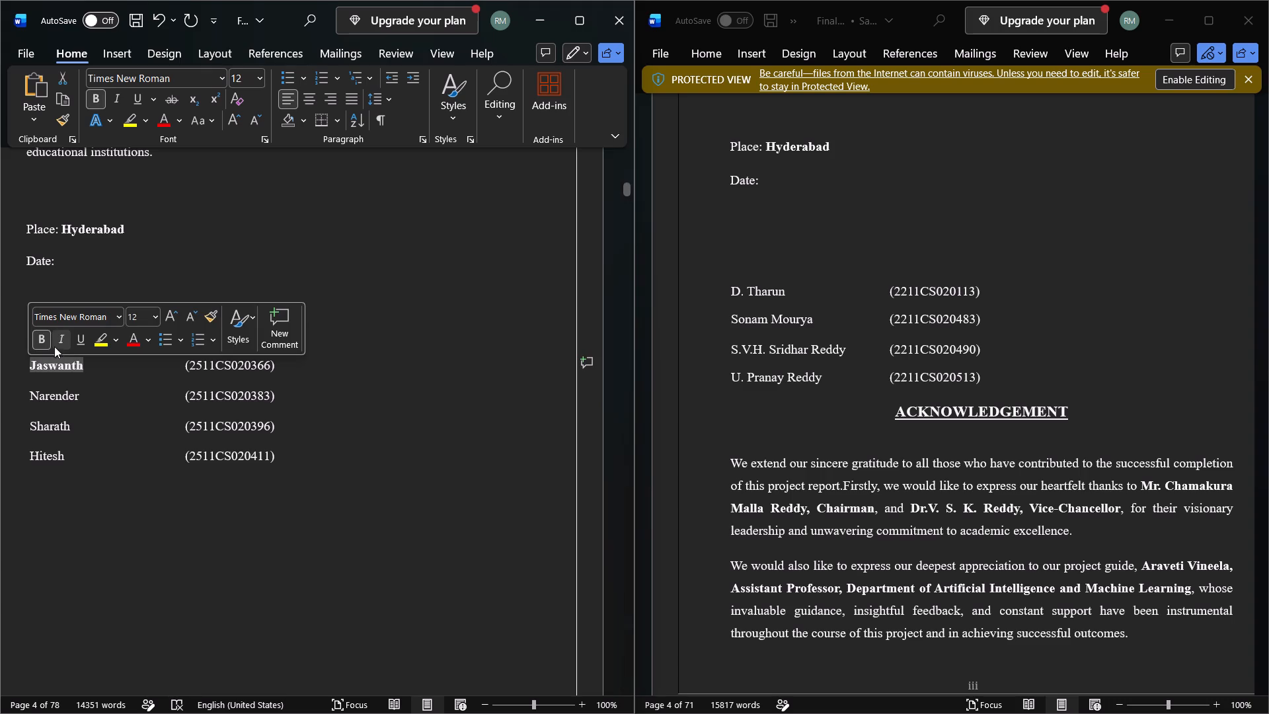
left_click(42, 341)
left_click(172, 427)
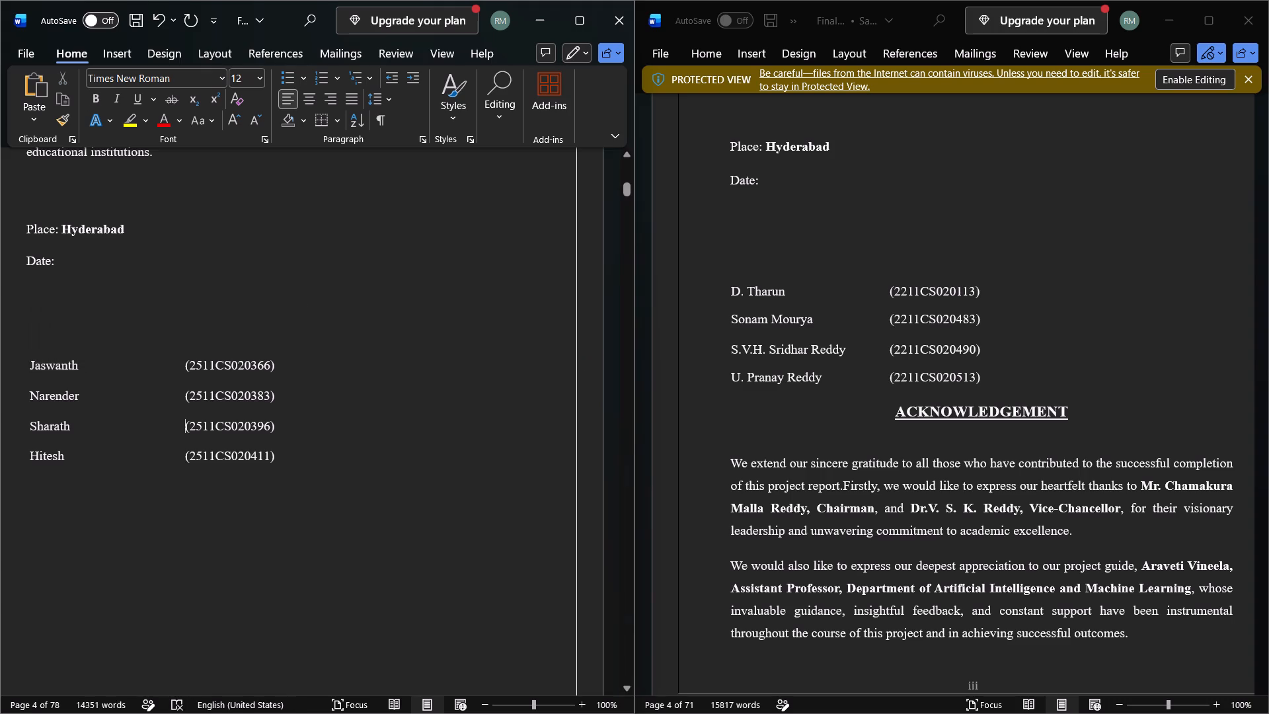
Make all four student names under the declaration bold, leaving their roll numbers in regular weight.
scroll(268, 433, "right", 1)
left_click_drag(153, 366, 96, 368)
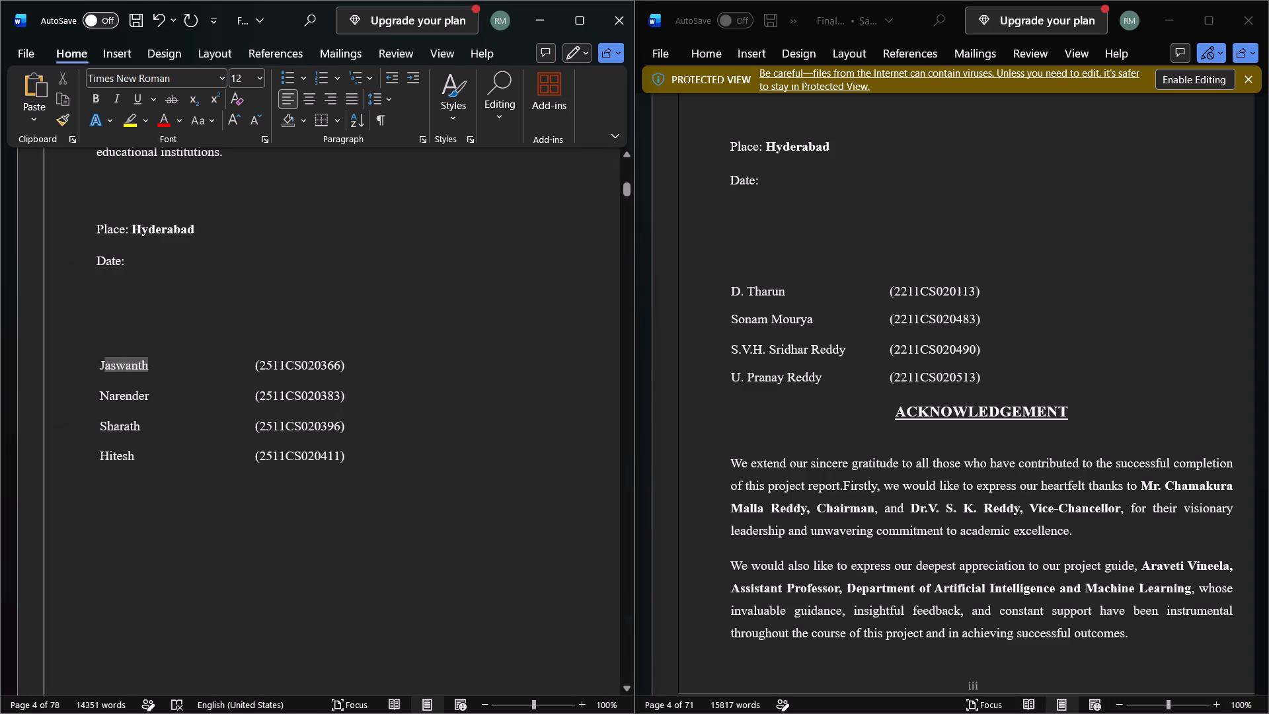
left_click_drag(96, 368, 93, 368)
left_click(108, 343)
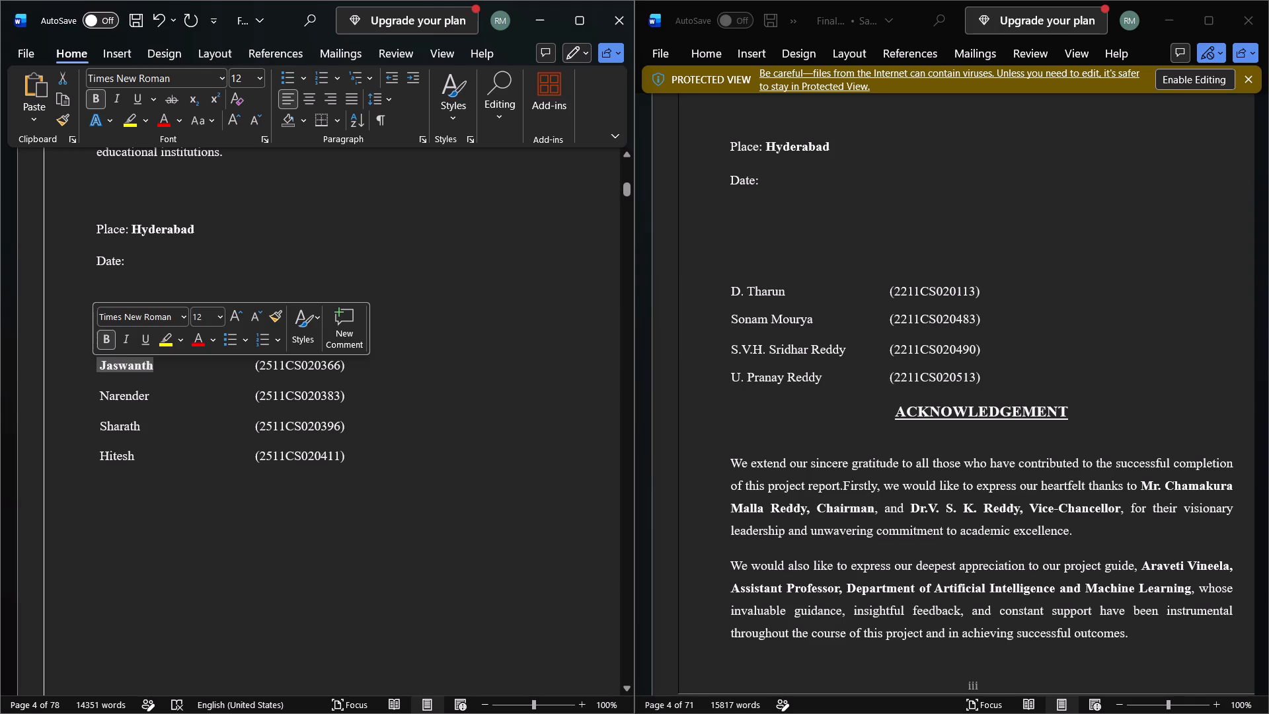
left_click_drag(157, 400, 91, 401)
left_click(97, 381)
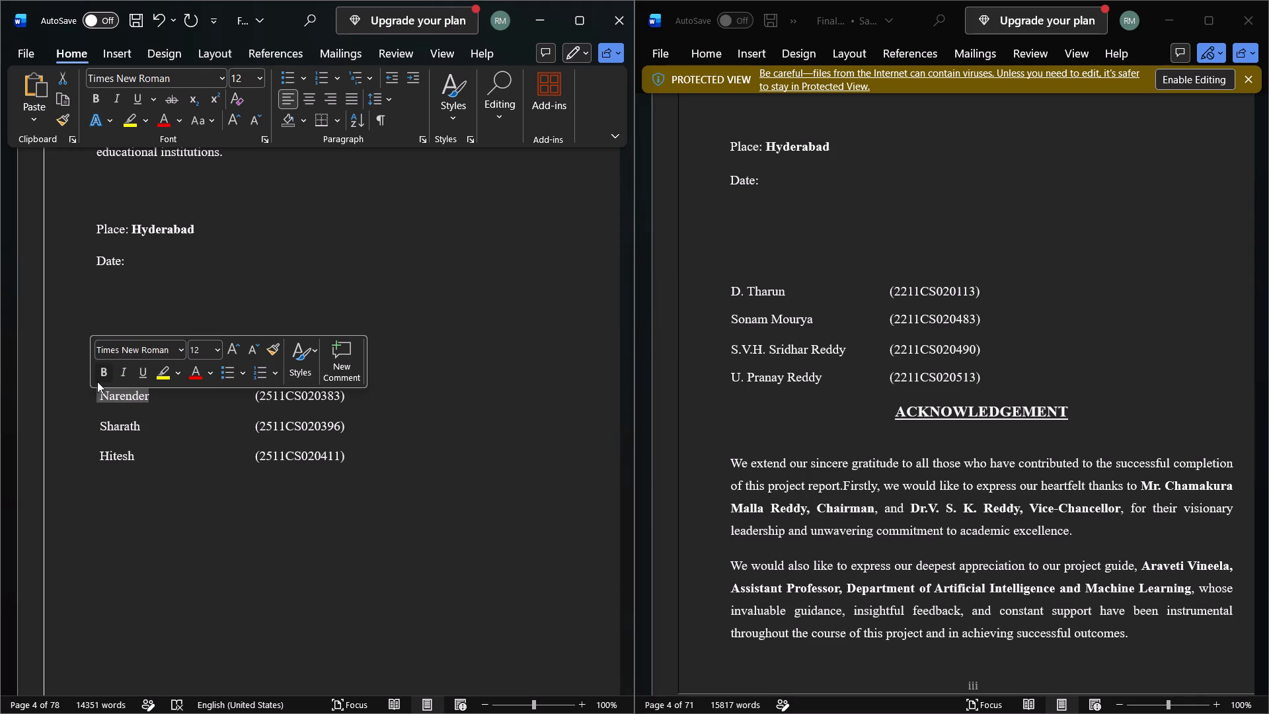
left_click_drag(144, 431, 110, 424)
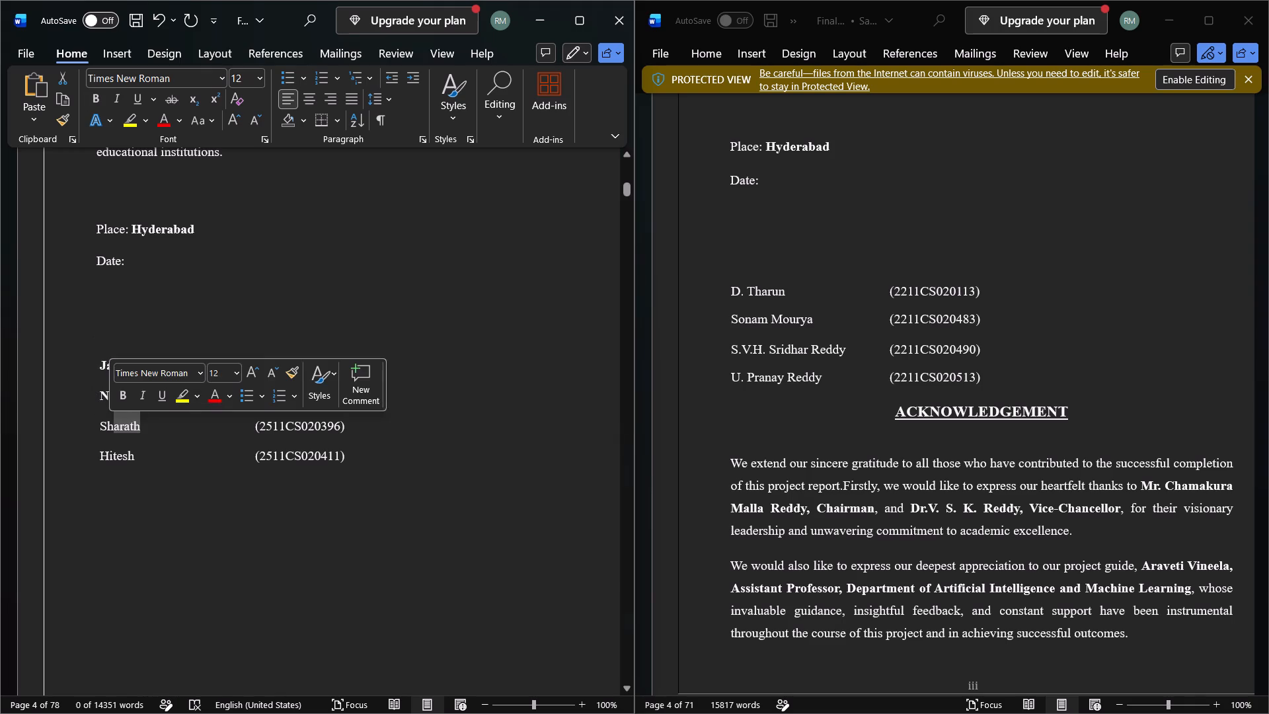
left_click_drag(164, 432, 93, 428)
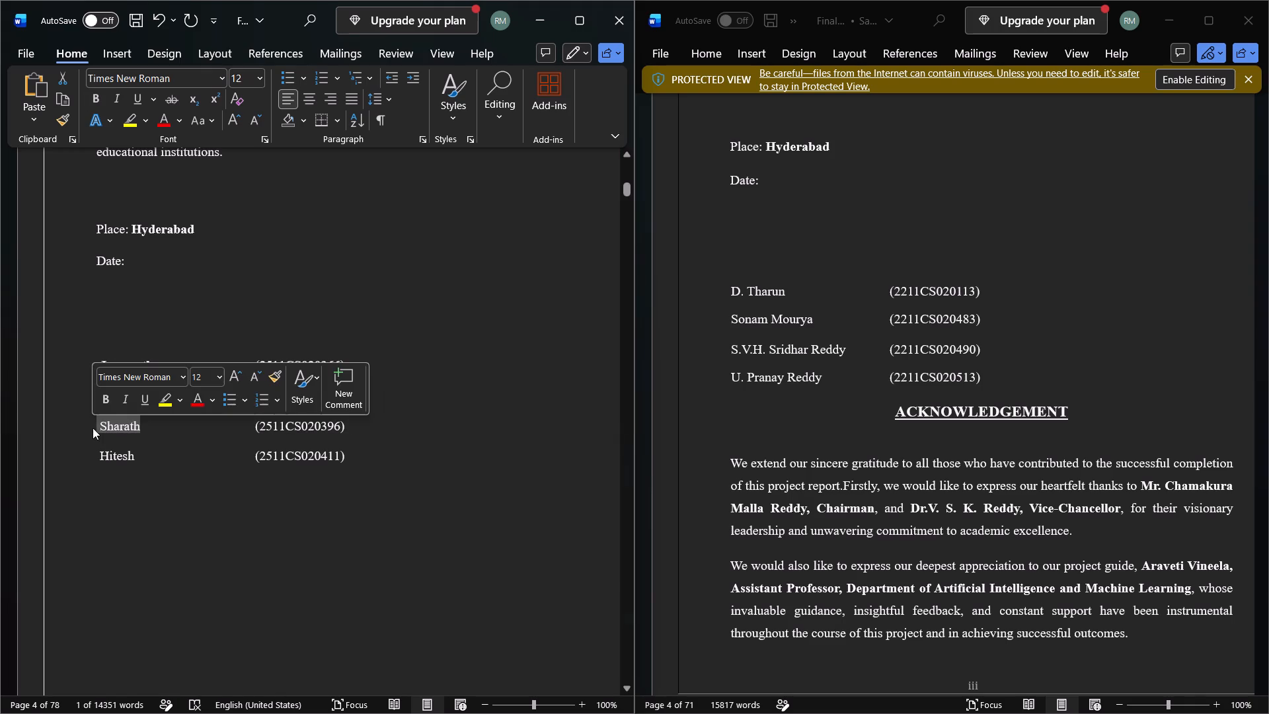
left_click(106, 391)
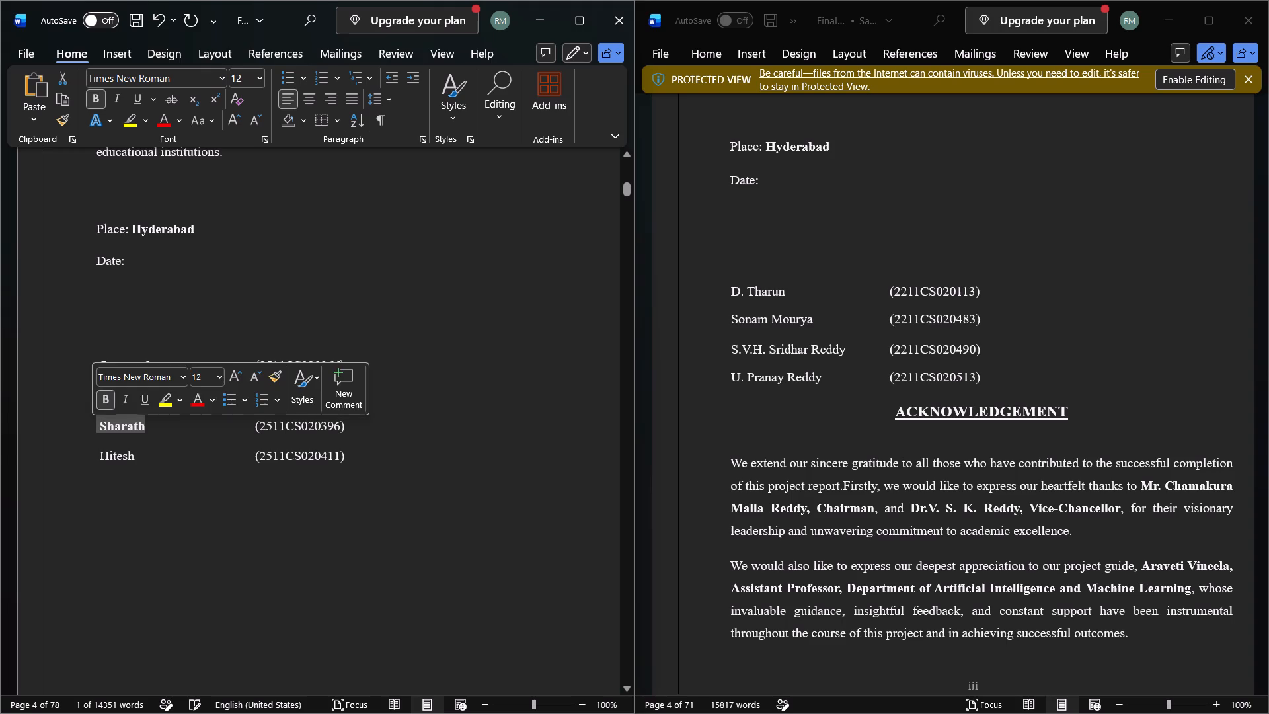
left_click(171, 454)
left_click_drag(171, 454, 96, 454)
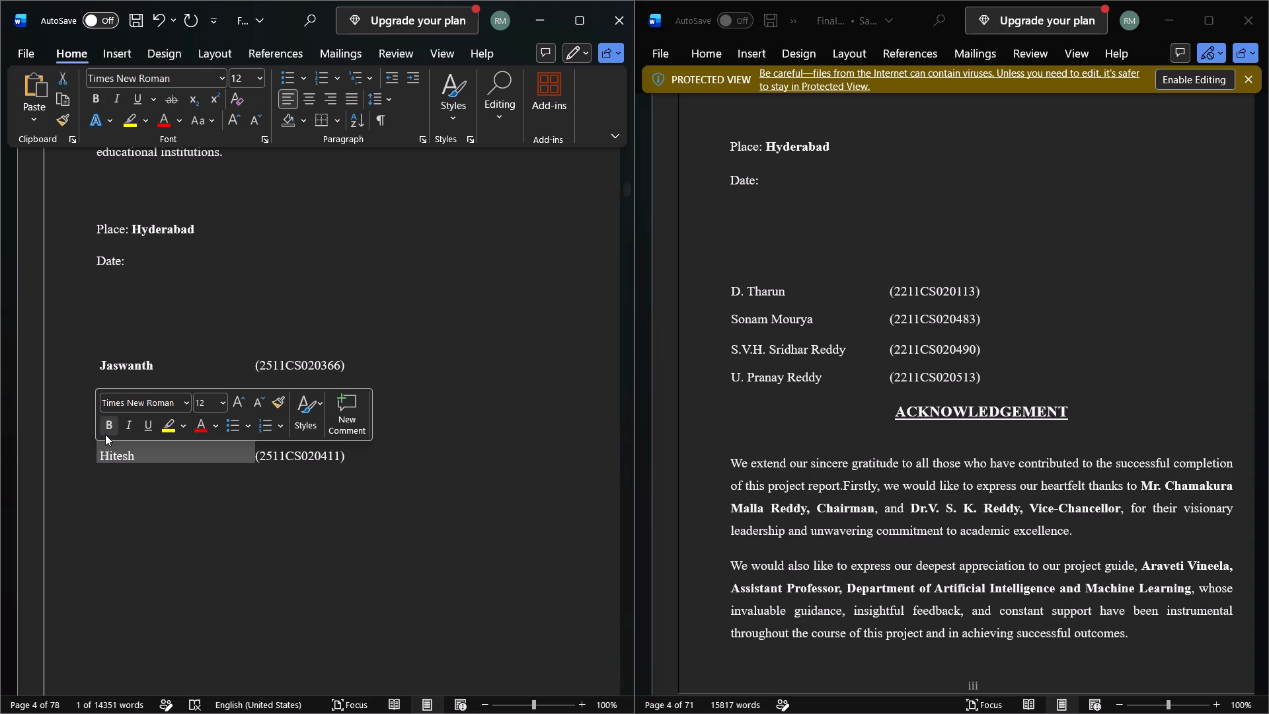
left_click(105, 434)
left_click(236, 493)
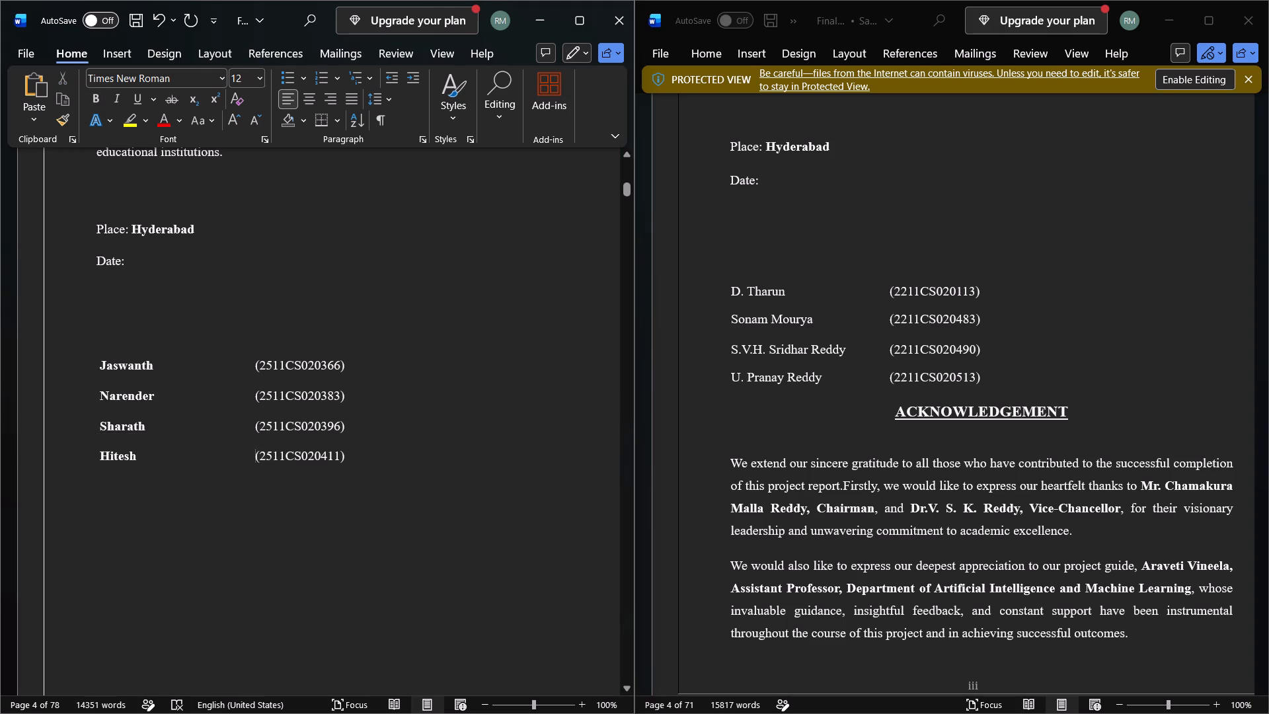
Replace the old student list under the acknowledgement with a copy of the declaration's four student names and roll numbers.
scroll(395, 516, "down", 5)
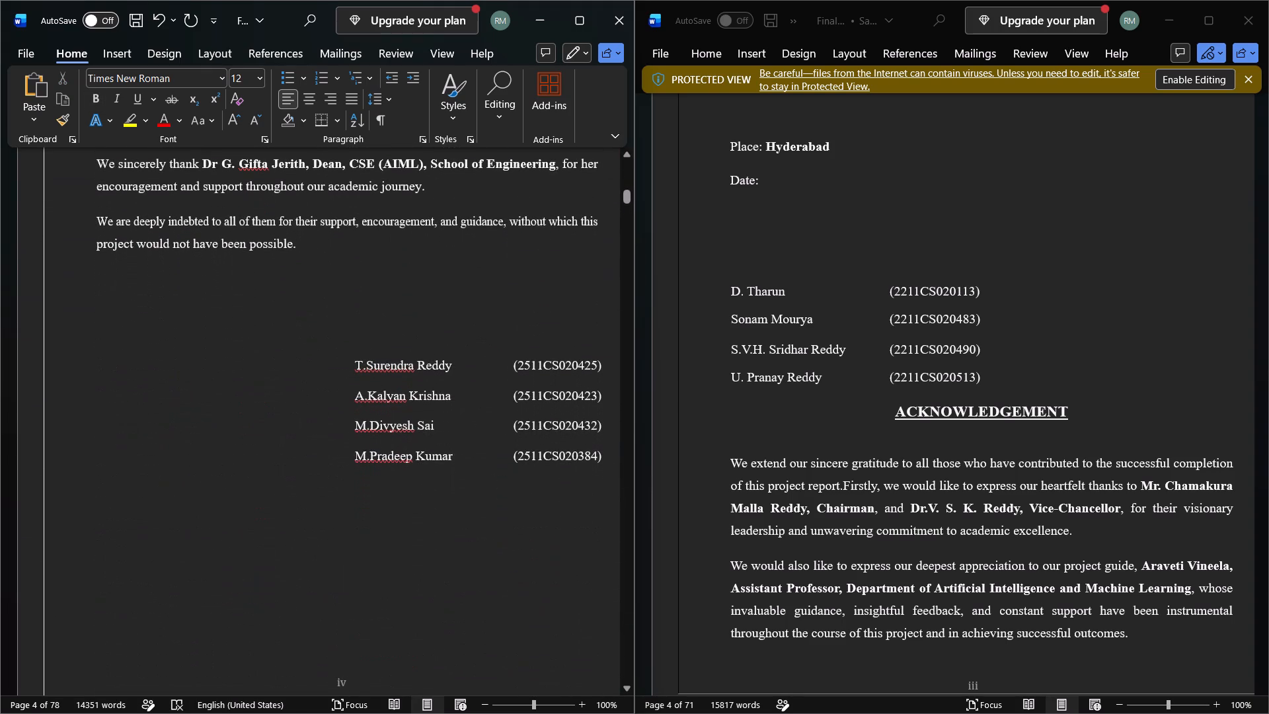
scroll(520, 421, "up", 3)
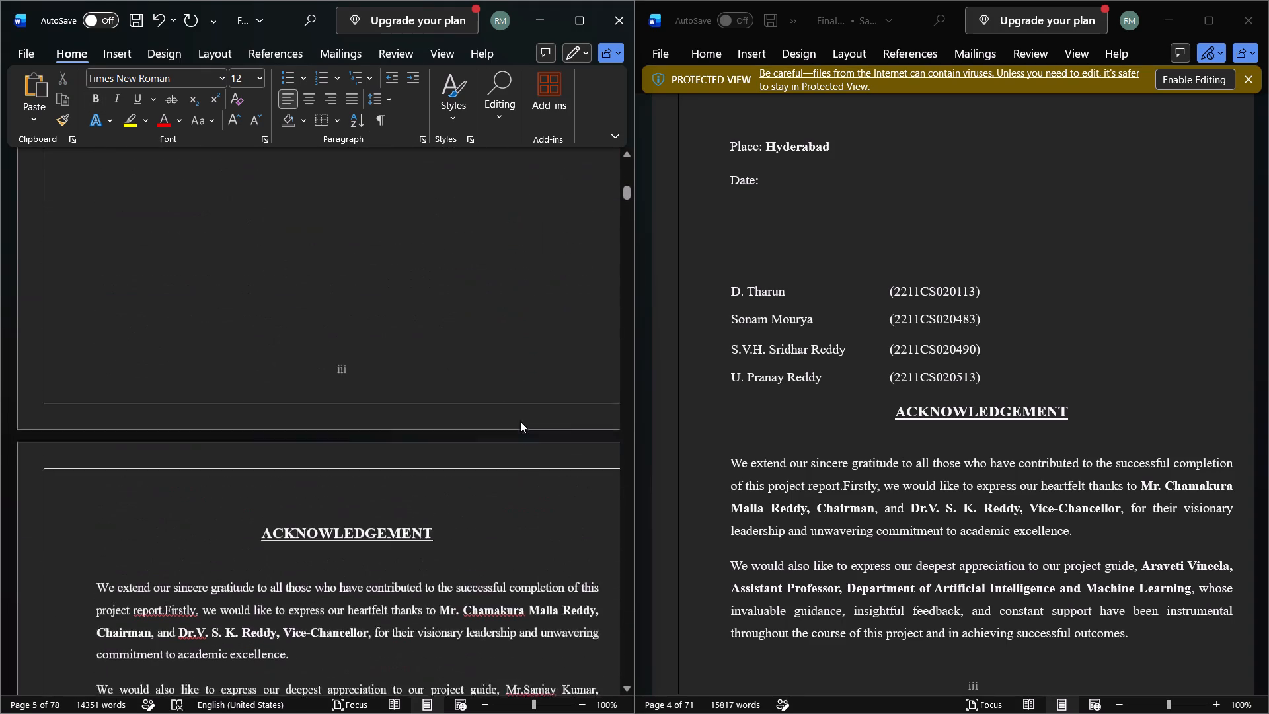
scroll(291, 392, "up", 1)
left_click_drag(100, 163, 349, 293)
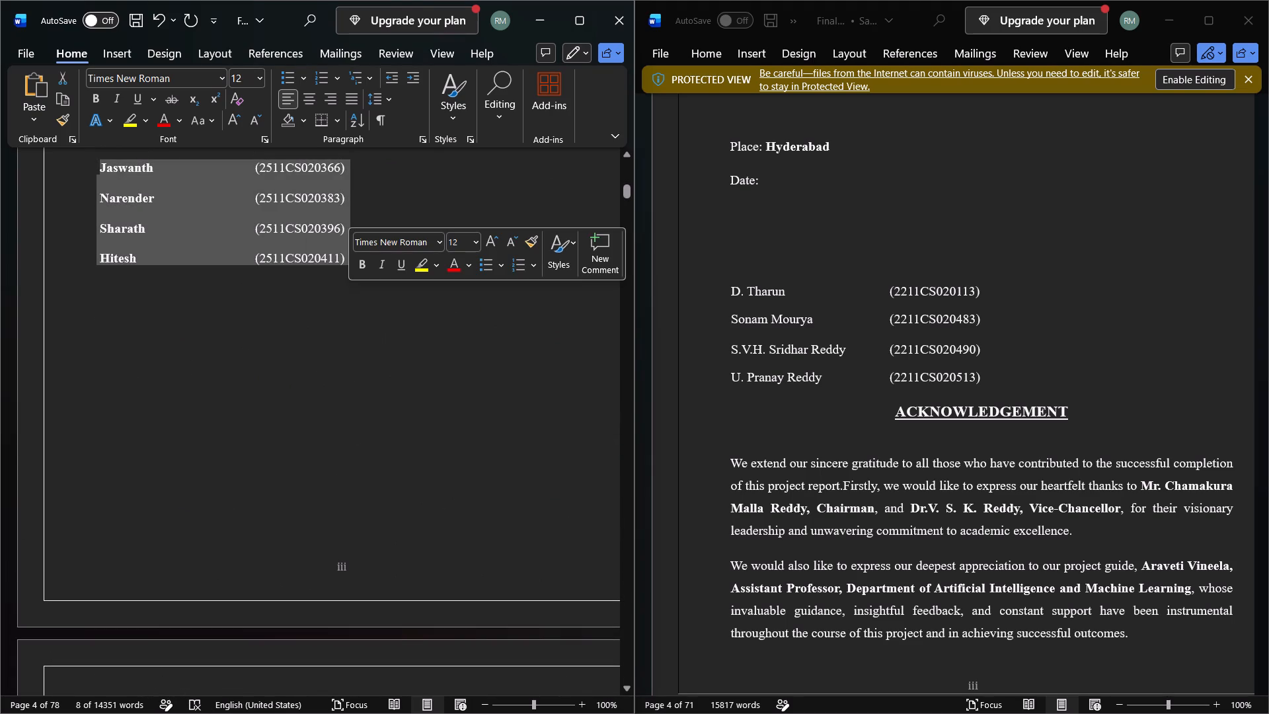
key("ctrl+c")
left_click(562, 502)
scroll(562, 502, "down", 3)
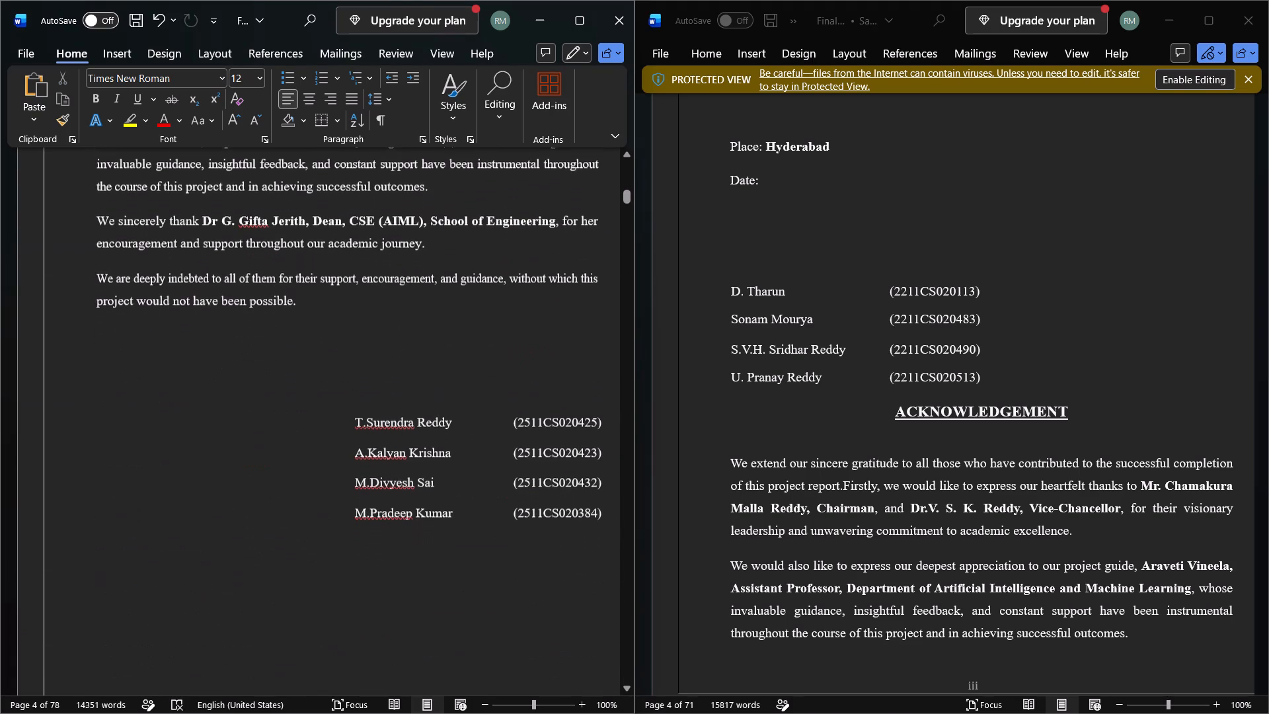
left_click_drag(350, 420, 613, 516)
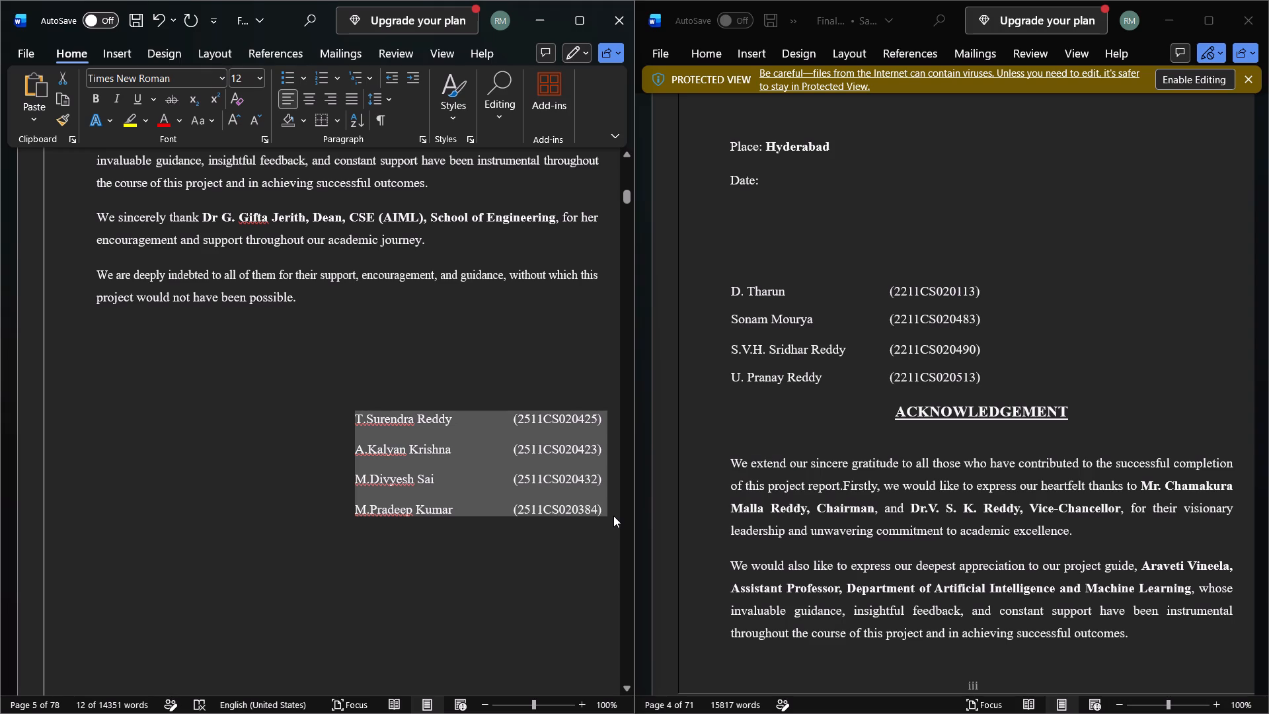
key("ctrl+v")
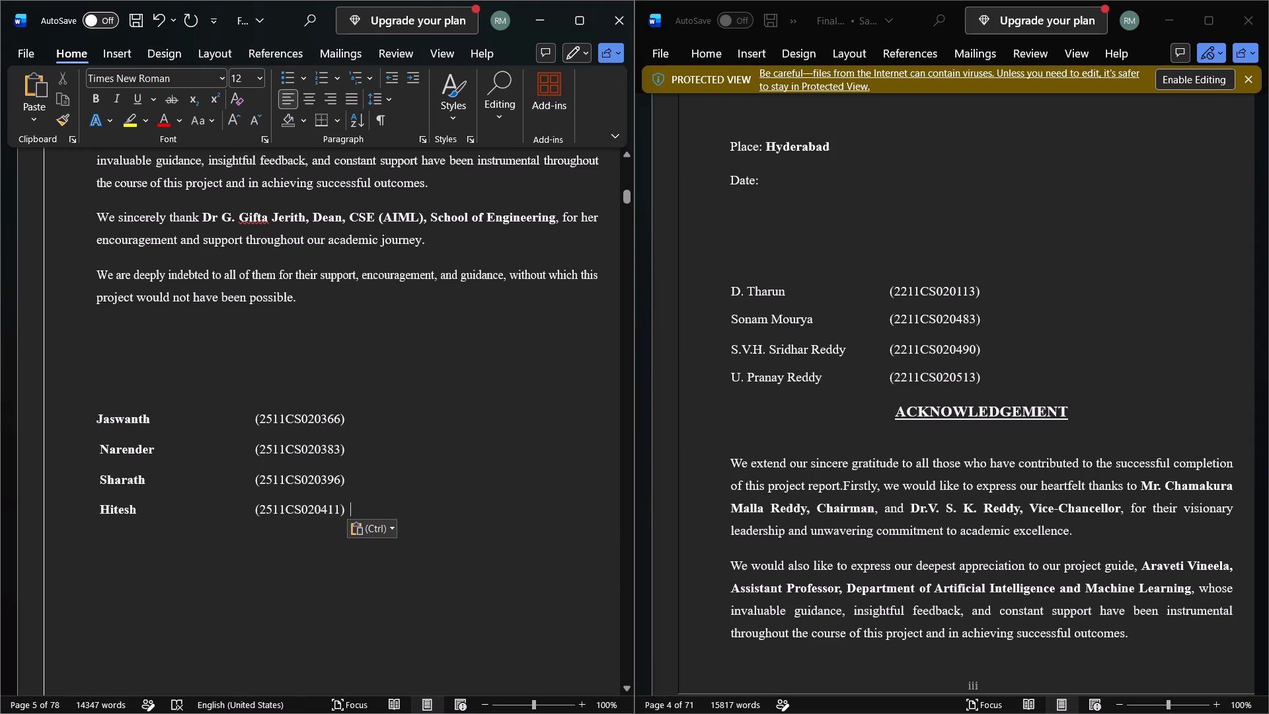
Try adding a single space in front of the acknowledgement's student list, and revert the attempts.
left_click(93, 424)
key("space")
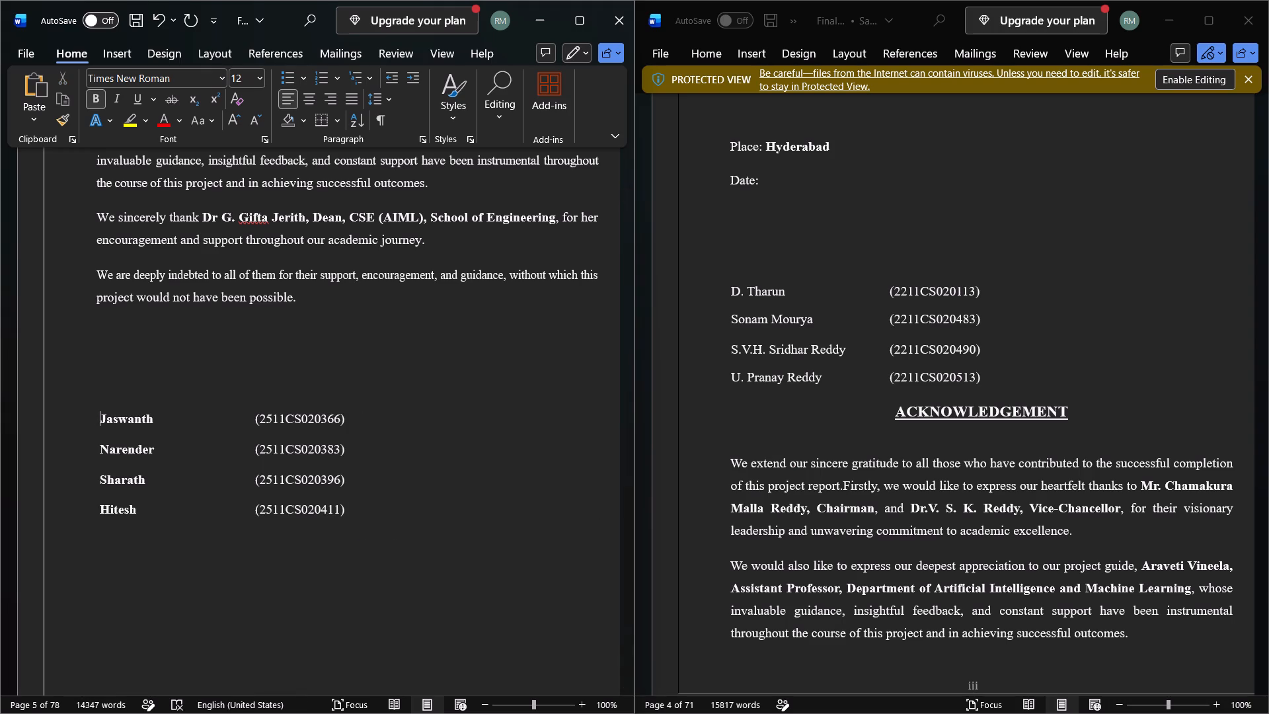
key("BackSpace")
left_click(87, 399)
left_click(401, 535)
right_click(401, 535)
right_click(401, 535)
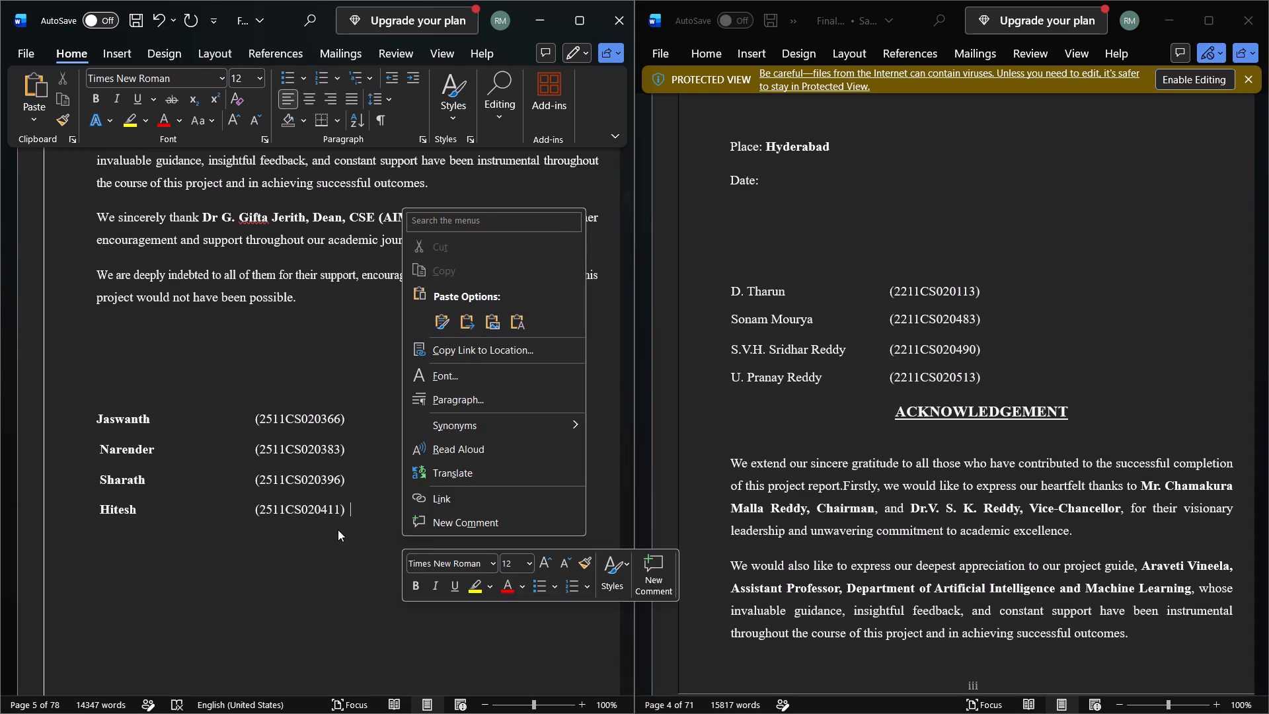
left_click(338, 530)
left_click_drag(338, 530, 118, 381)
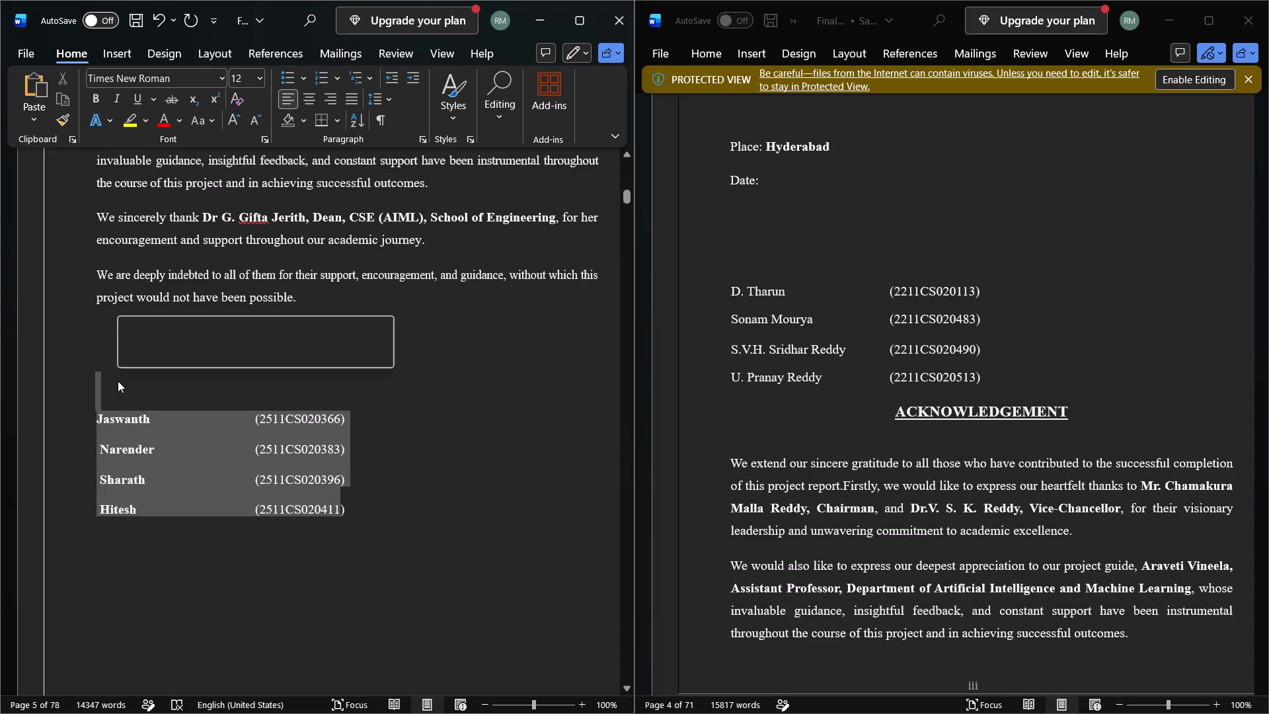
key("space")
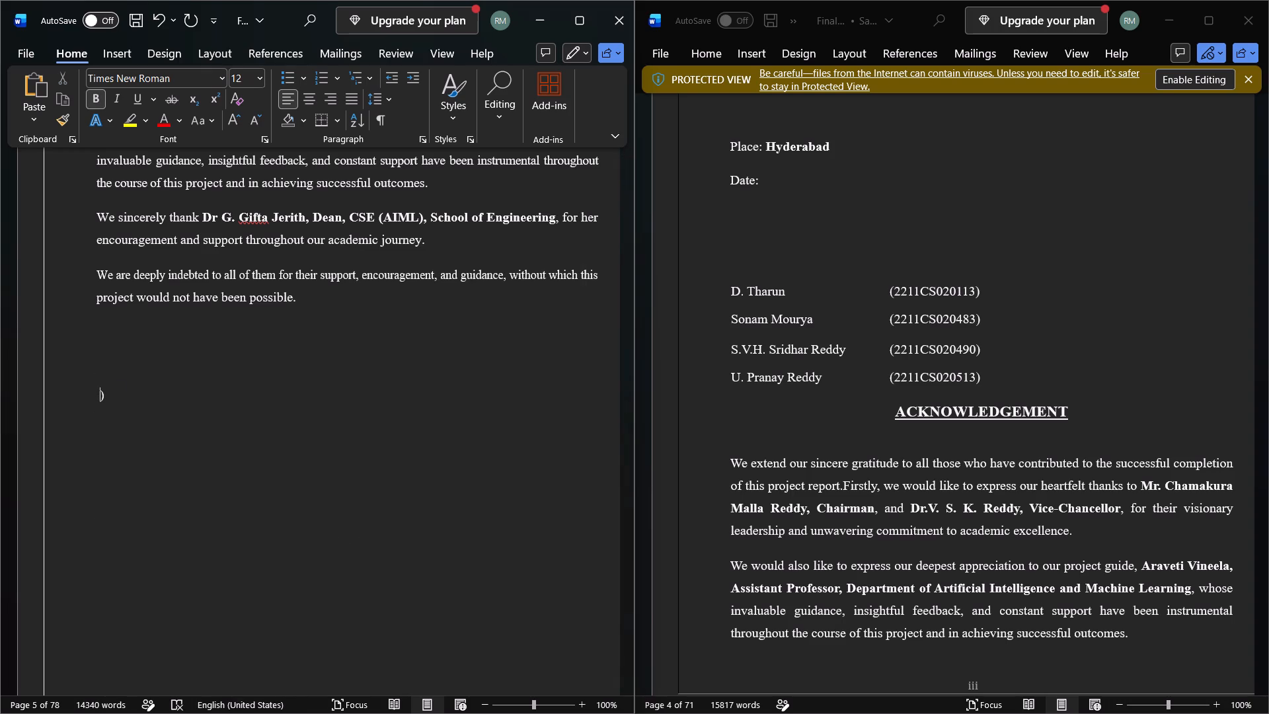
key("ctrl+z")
Shift the first student's name and roll number in the acknowledgement list toward the page's right margin using leading spaces.
left_click(97, 428)
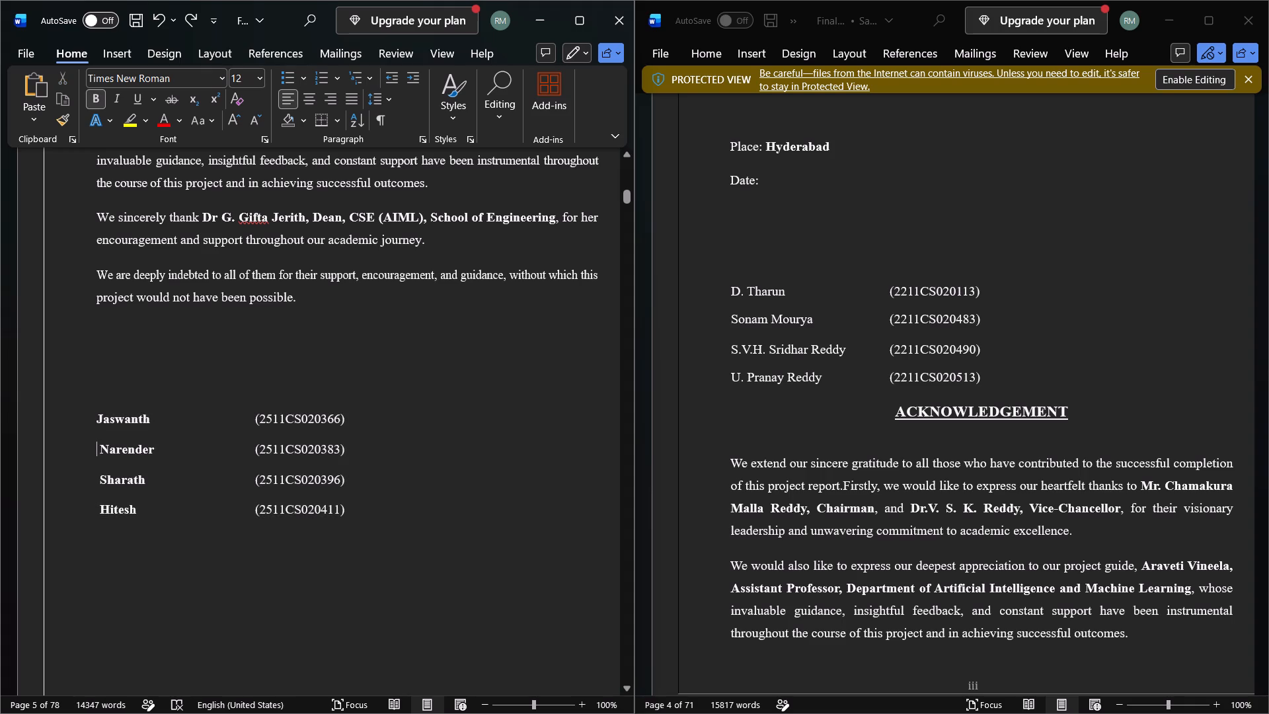
left_click(96, 422)
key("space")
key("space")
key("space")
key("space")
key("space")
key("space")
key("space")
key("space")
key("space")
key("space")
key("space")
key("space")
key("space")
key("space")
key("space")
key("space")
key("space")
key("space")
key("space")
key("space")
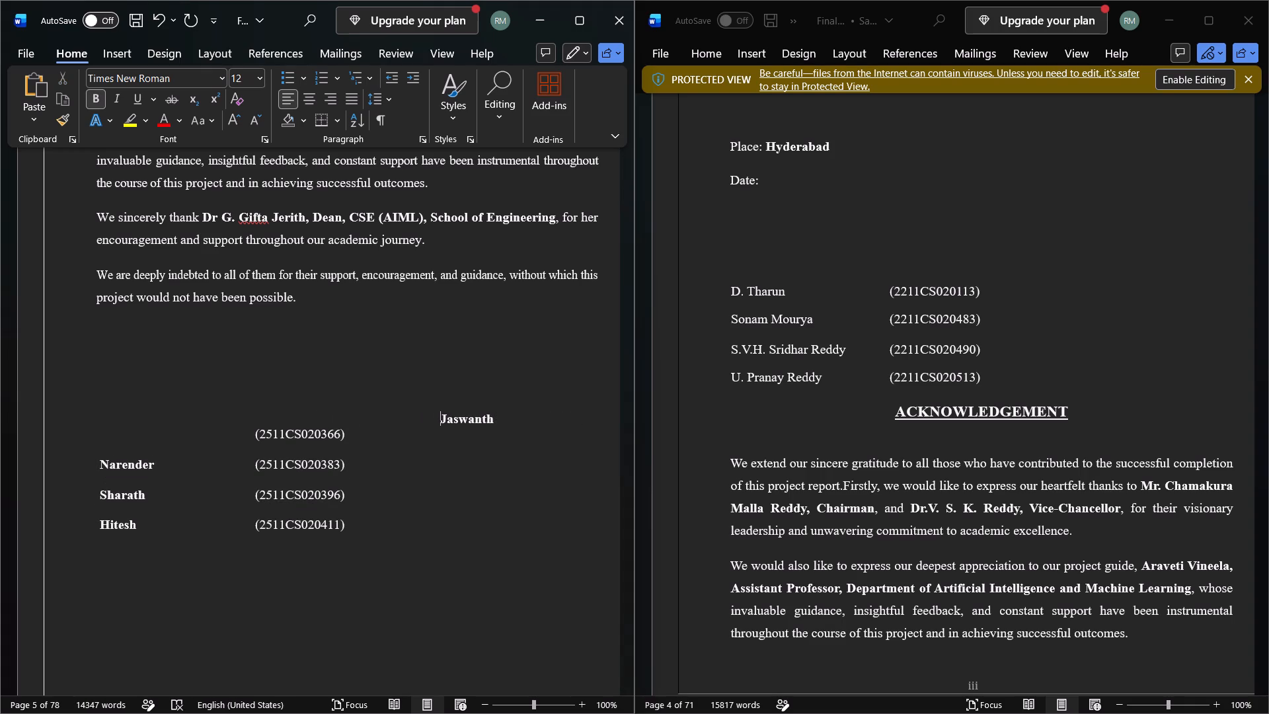
key("BackSpace")
key("BackSpace")
key("BackSpace")
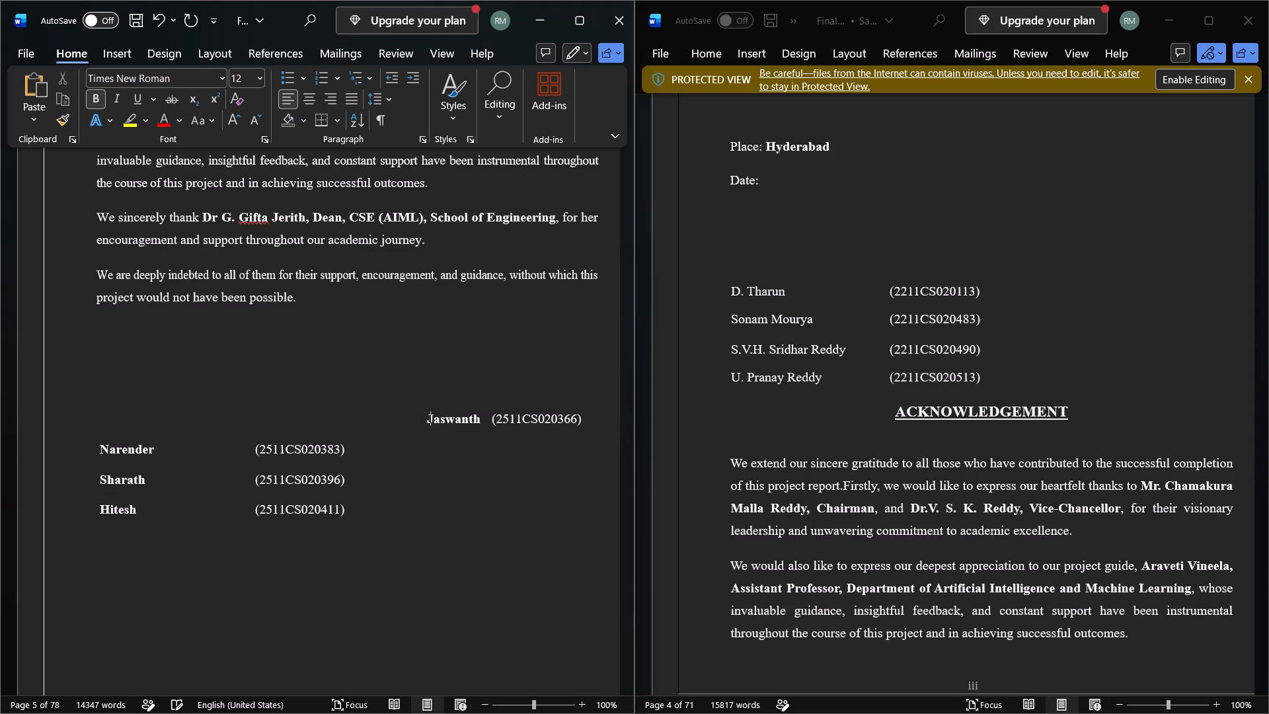
key("BackSpace")
key("BackSpace")
key("BackSpace")
key("BackSpace")
key("BackSpace")
key("BackSpace")
key("BackSpace")
key("BackSpace")
key("BackSpace")
Indent the second student's line in the acknowledgement list with leading spaces, aligning its name and roll number beneath the first student's.
left_click(102, 446)
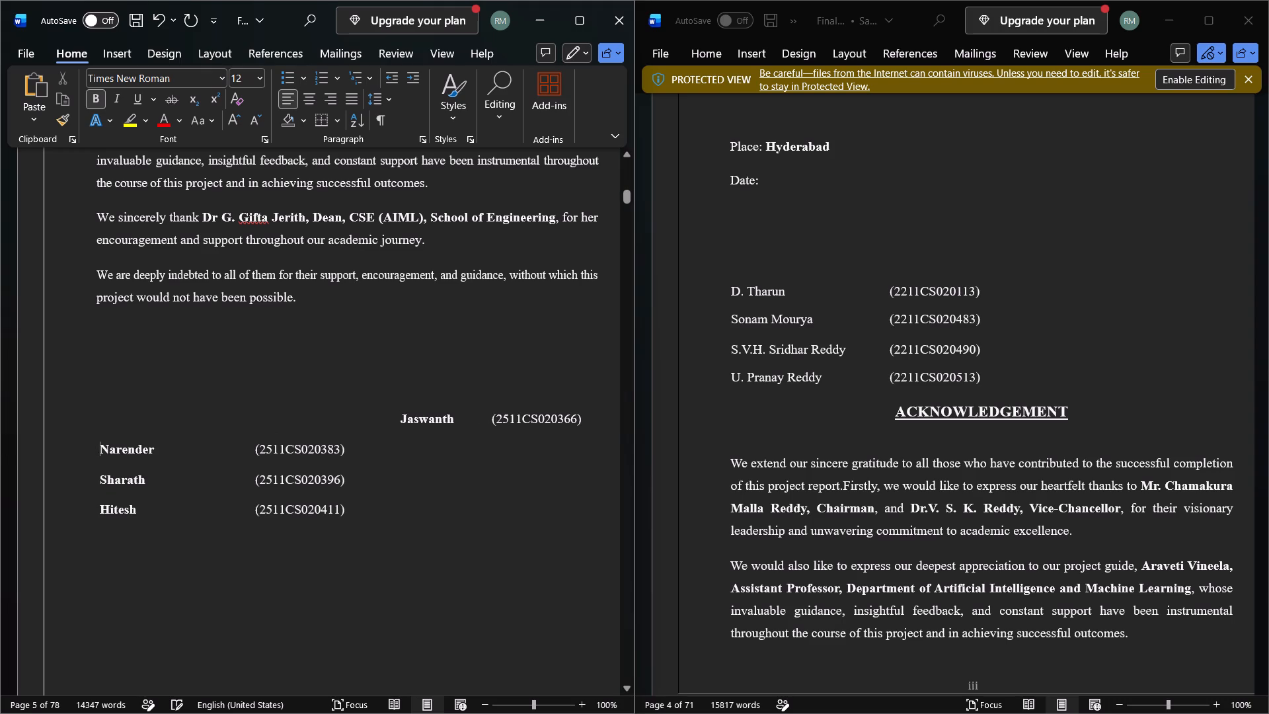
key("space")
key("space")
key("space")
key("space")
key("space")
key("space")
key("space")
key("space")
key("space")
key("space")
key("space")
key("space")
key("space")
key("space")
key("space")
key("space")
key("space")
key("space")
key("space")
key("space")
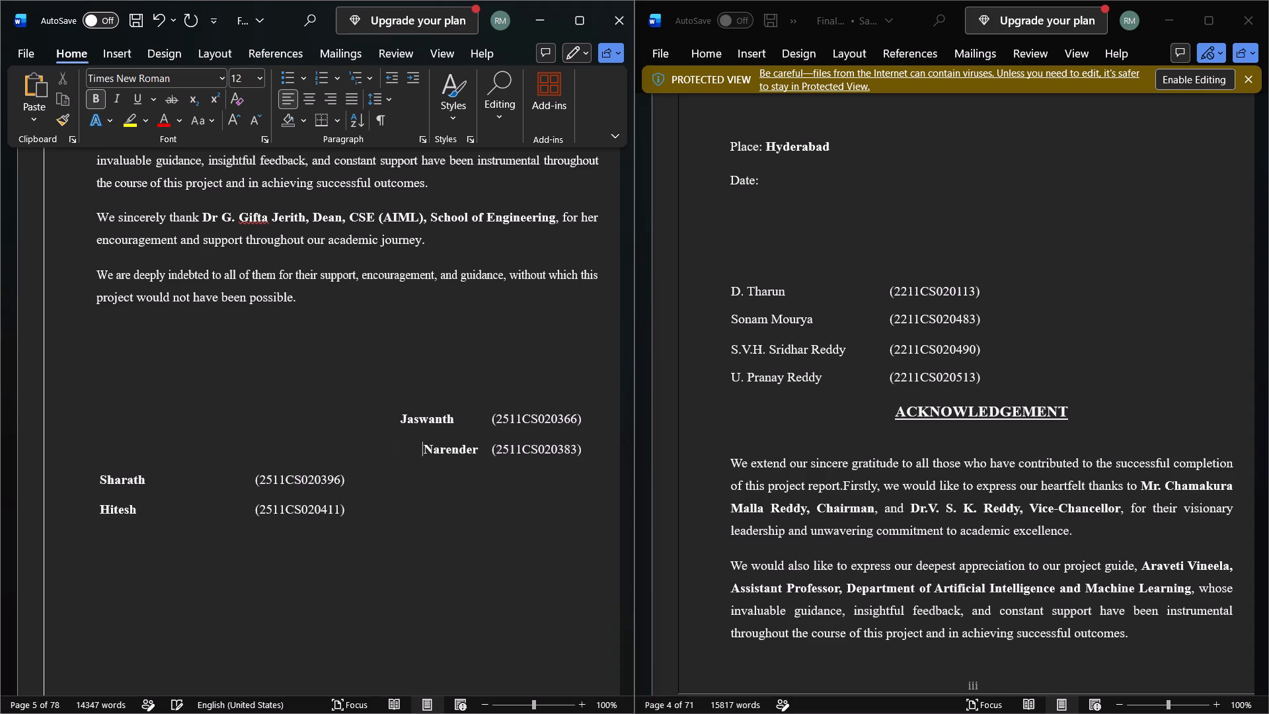
key("BackSpace")
key("BackSpace")
key("BackSpace")
key("BackSpace")
key("BackSpace")
key("BackSpace")
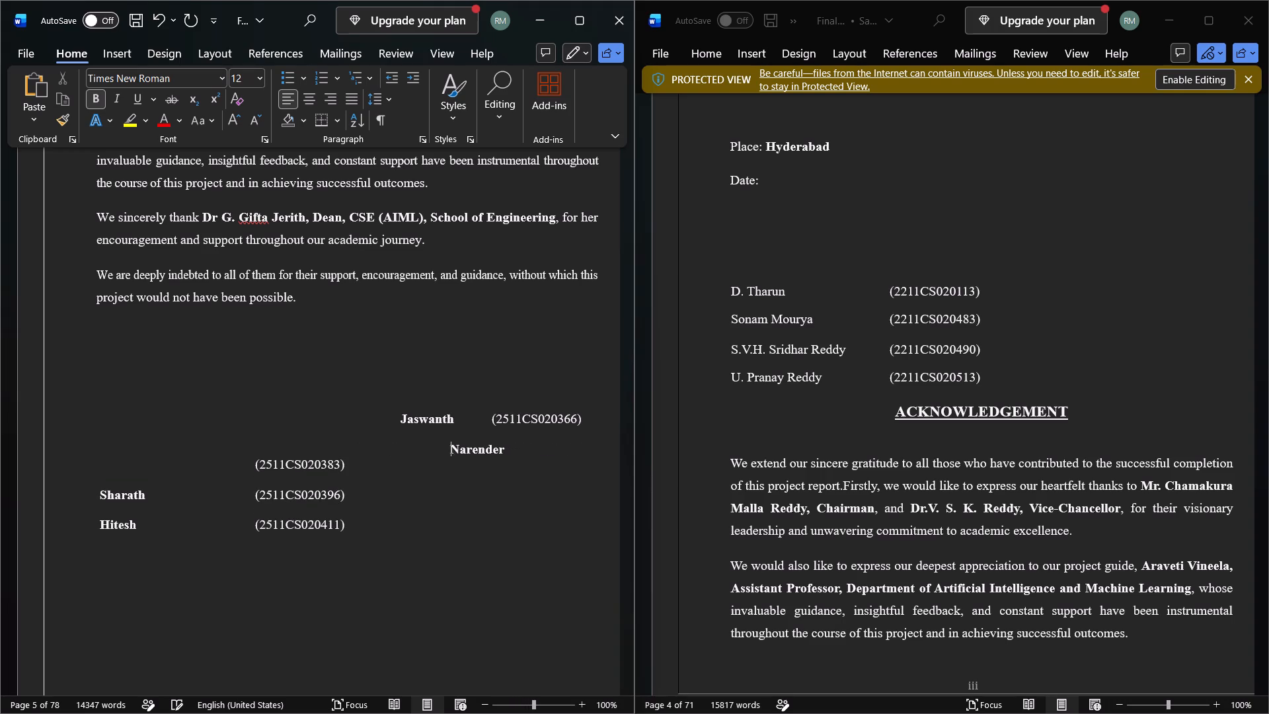
key("BackSpace")
key("BackSpace")
key("BackSpace")
key("BackSpace")
key("BackSpace")
key("BackSpace")
key("BackSpace")
key("BackSpace")
key("BackSpace")
key("BackSpace")
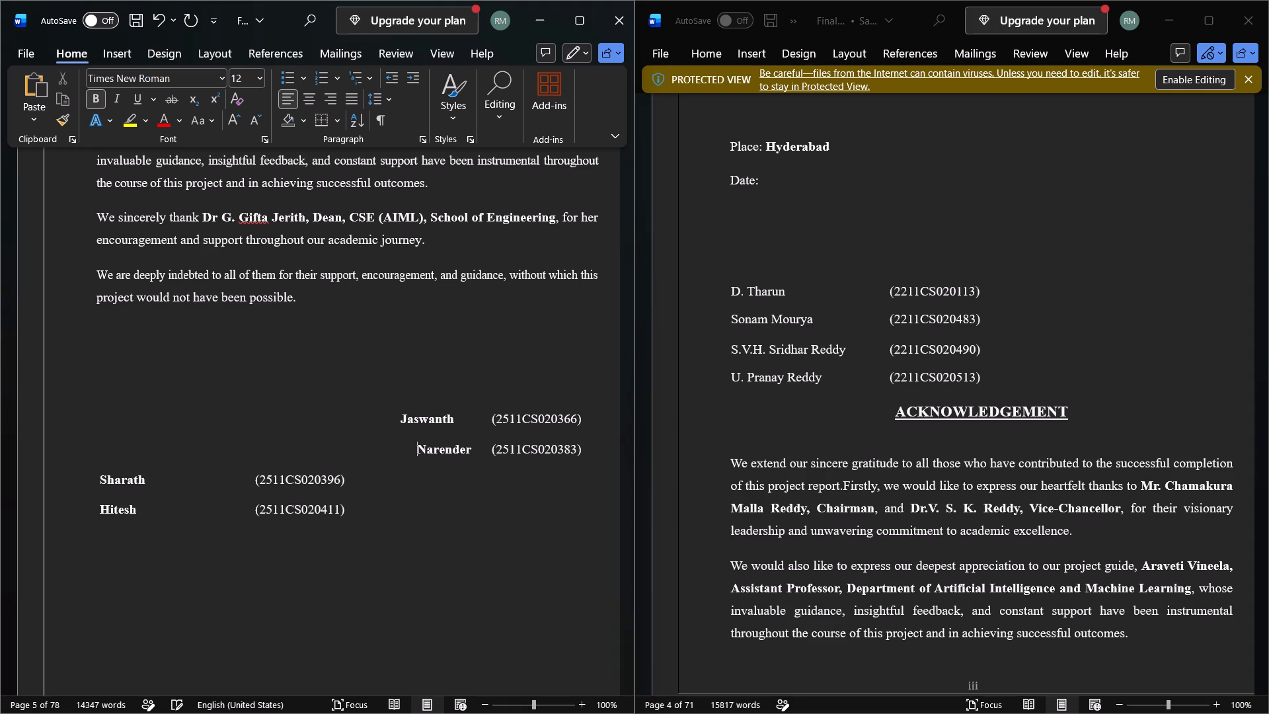
key("BackSpace")
key("BackSpace")
key("BackSpace")
key("BackSpace")
key("BackSpace")
key("BackSpace")
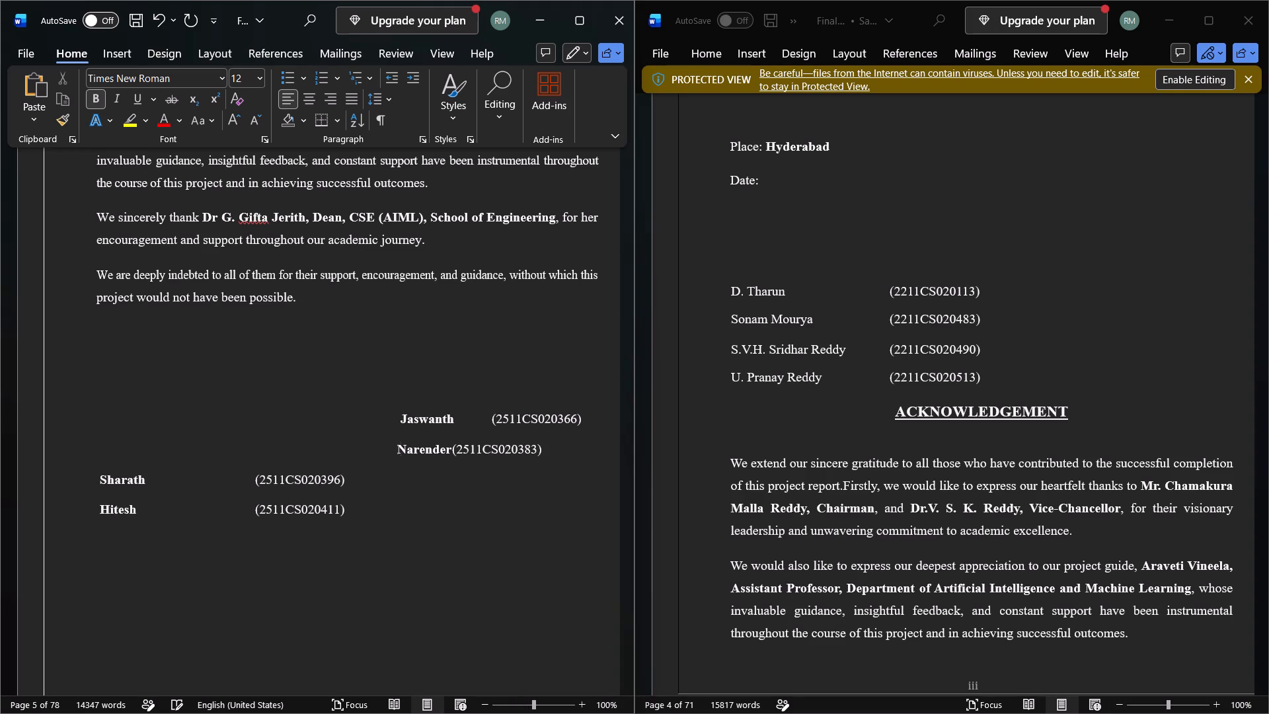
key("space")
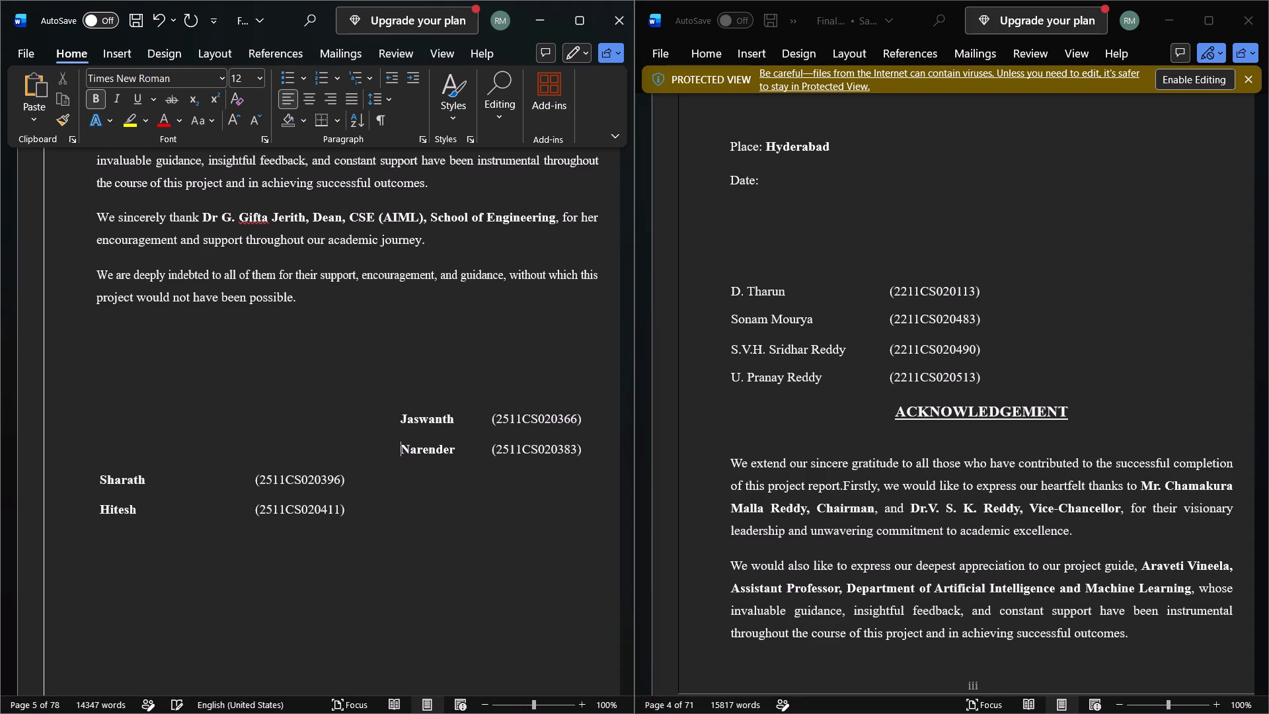
Indent the third student's line in the acknowledgement list with leading spaces, lining its roll number up beneath those above.
left_click(93, 477)
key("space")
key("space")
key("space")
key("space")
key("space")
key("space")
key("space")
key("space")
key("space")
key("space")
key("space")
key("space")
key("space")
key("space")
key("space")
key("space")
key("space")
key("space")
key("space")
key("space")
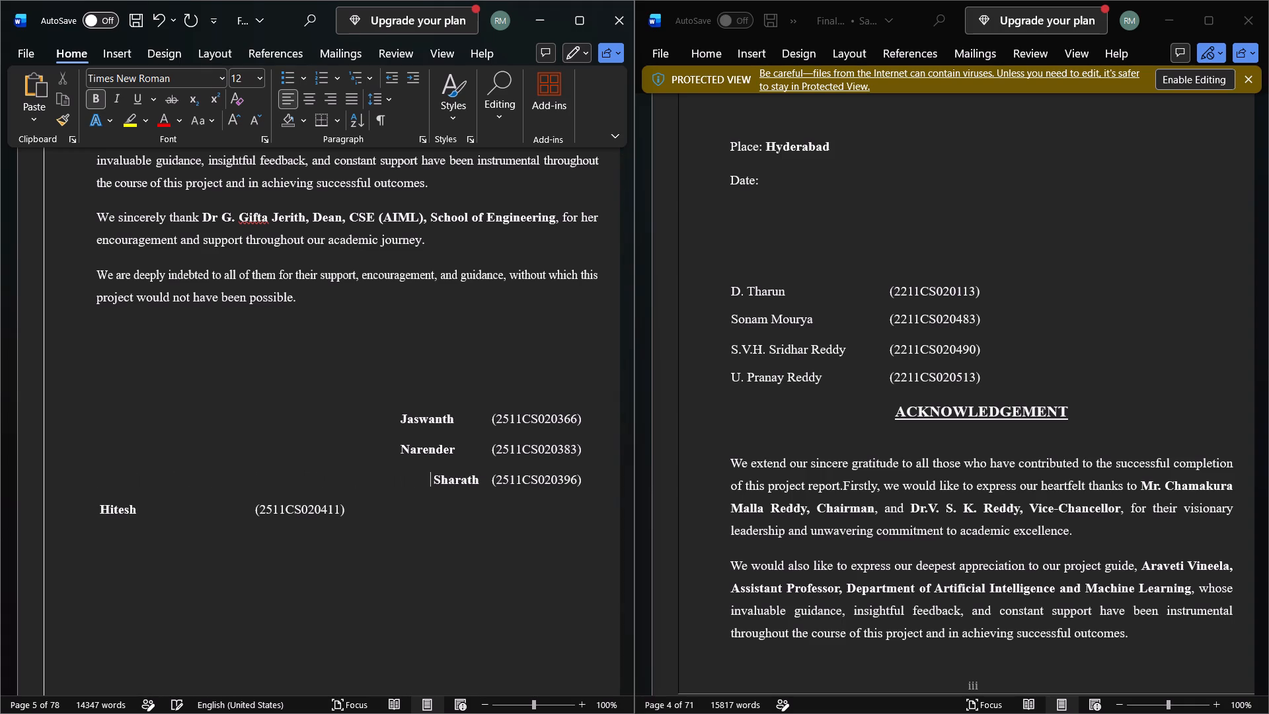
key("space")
key("BackSpace")
key("BackSpace")
key("BackSpace")
key("BackSpace")
key("BackSpace")
key("BackSpace")
key("BackSpace")
key("BackSpace")
key("BackSpace")
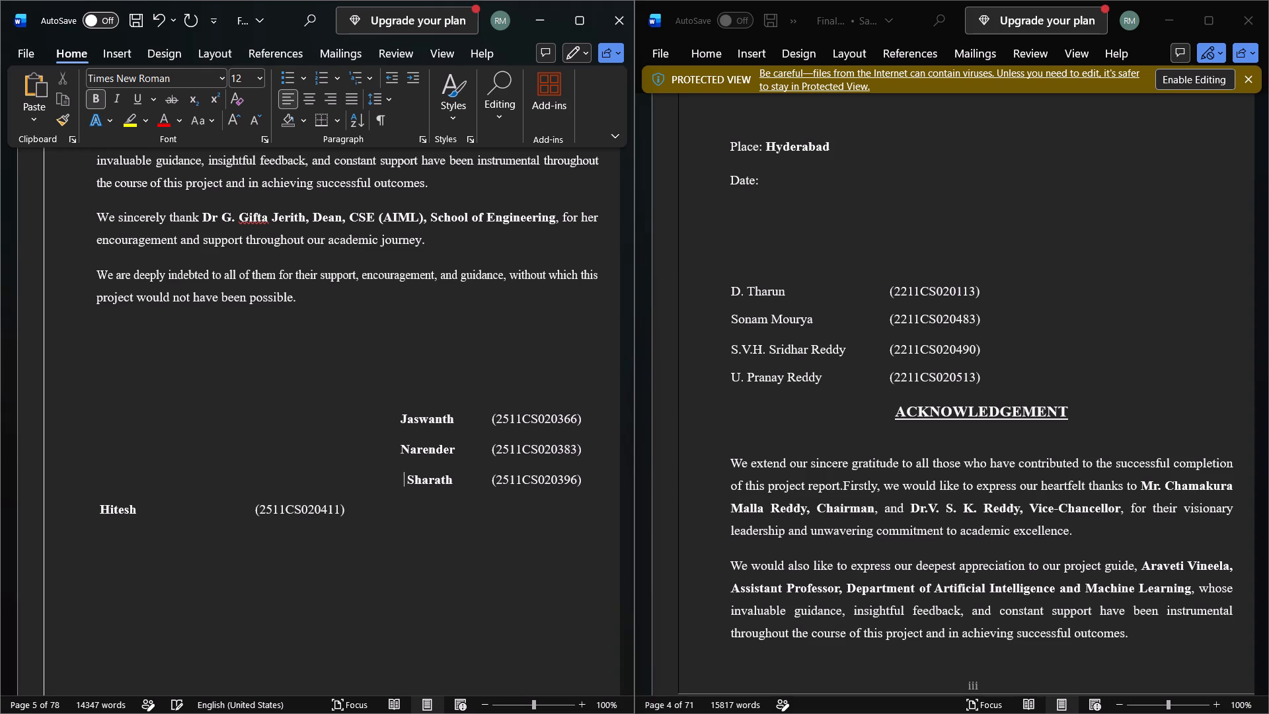
key("BackSpace")
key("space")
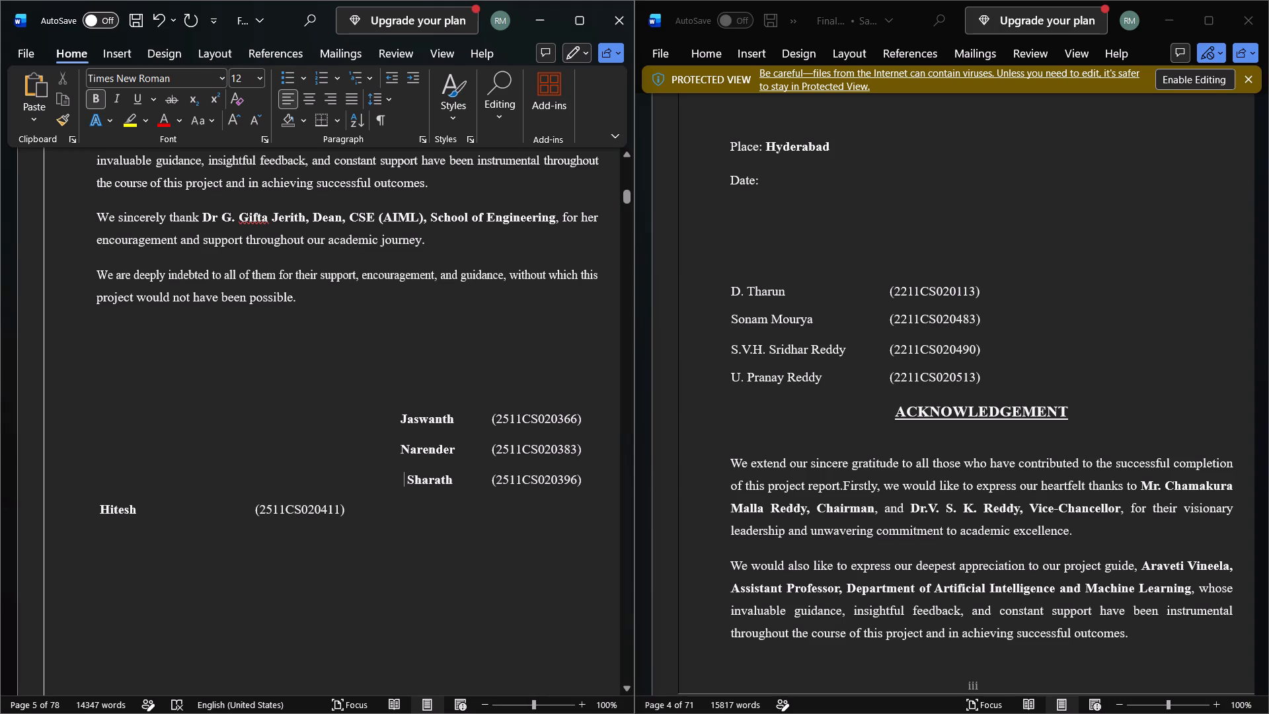
Indent the fourth student's line in the acknowledgement list with leading spaces, lining its roll number up with the other three.
left_click(93, 508)
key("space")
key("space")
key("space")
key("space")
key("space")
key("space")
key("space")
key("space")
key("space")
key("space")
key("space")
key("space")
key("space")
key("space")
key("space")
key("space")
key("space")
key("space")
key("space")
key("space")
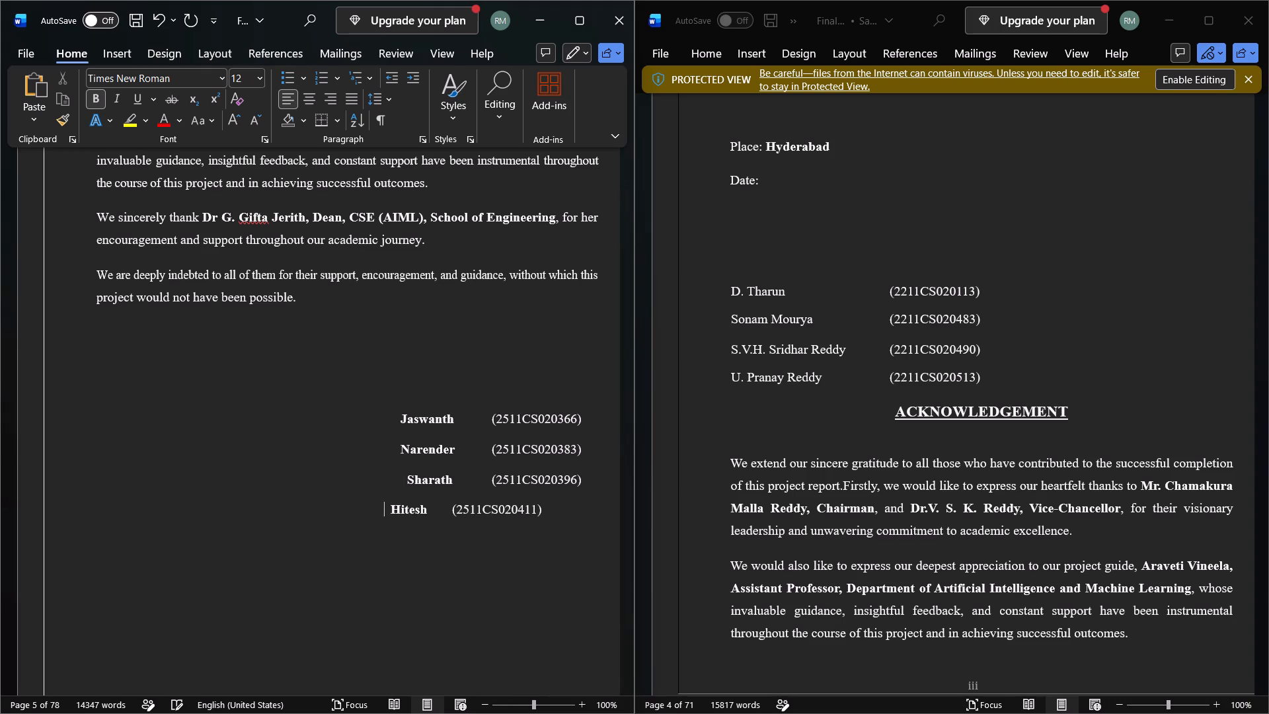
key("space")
key("BackSpace")
key("BackSpace")
key("BackSpace")
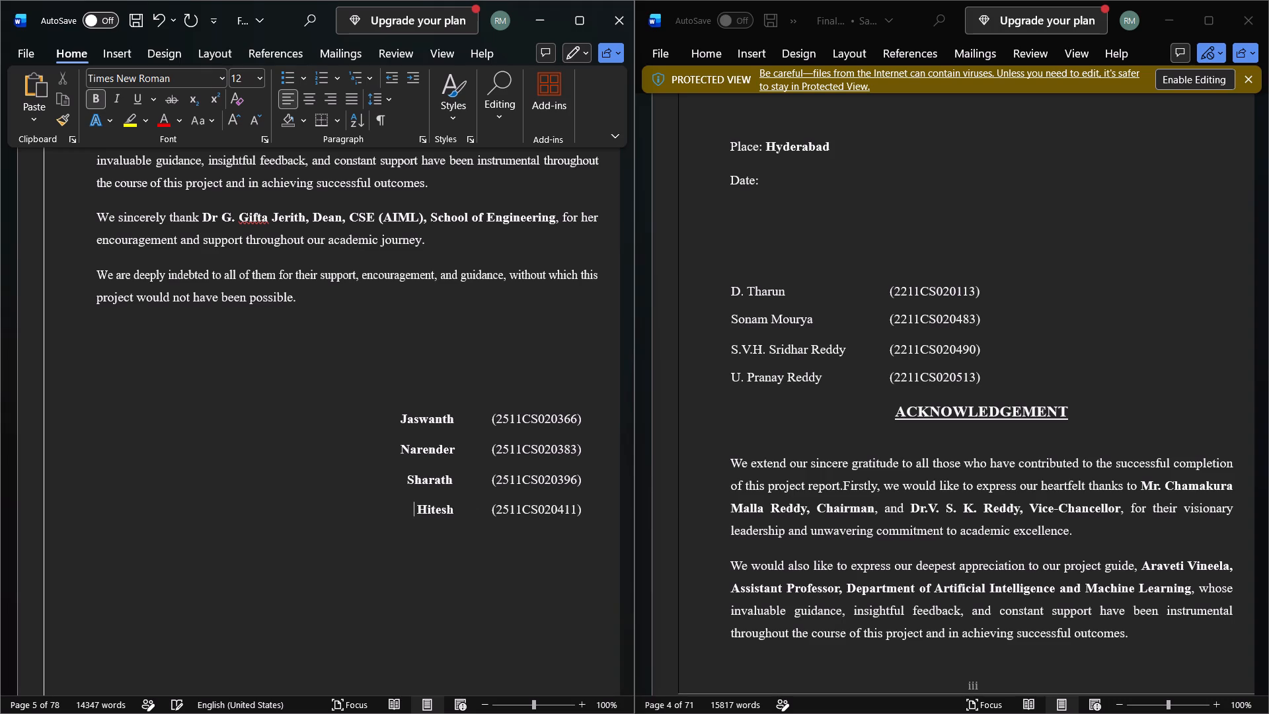
key("BackSpace")
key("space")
Trim leading spaces before the third and fourth students' names so they start near the left edge of the names above.
left_click(321, 471)
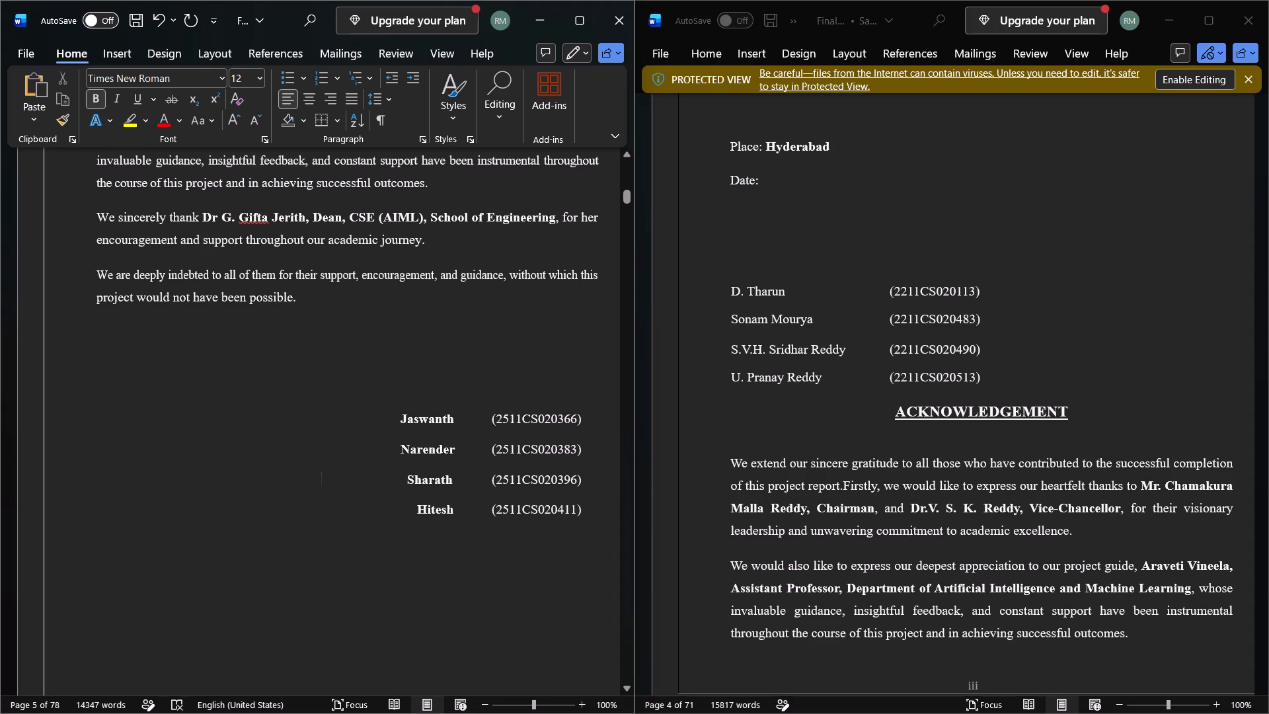
left_click(409, 477)
key("BackSpace")
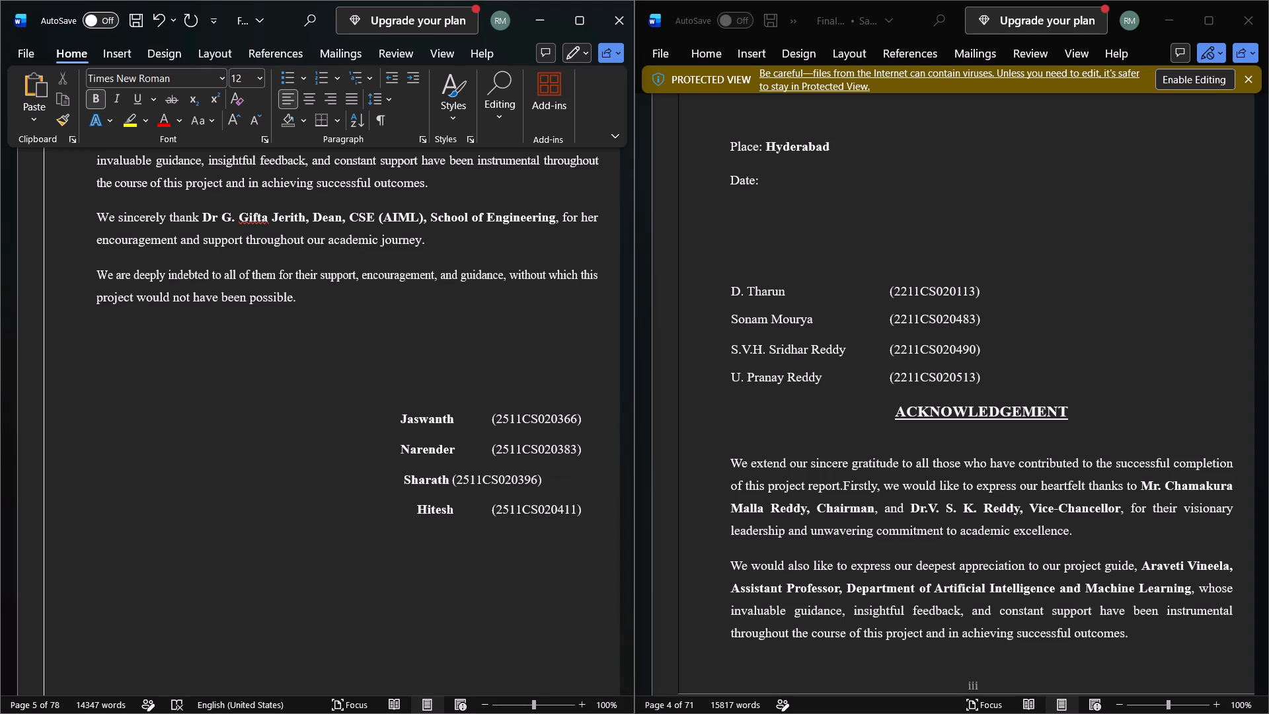
key("BackSpace")
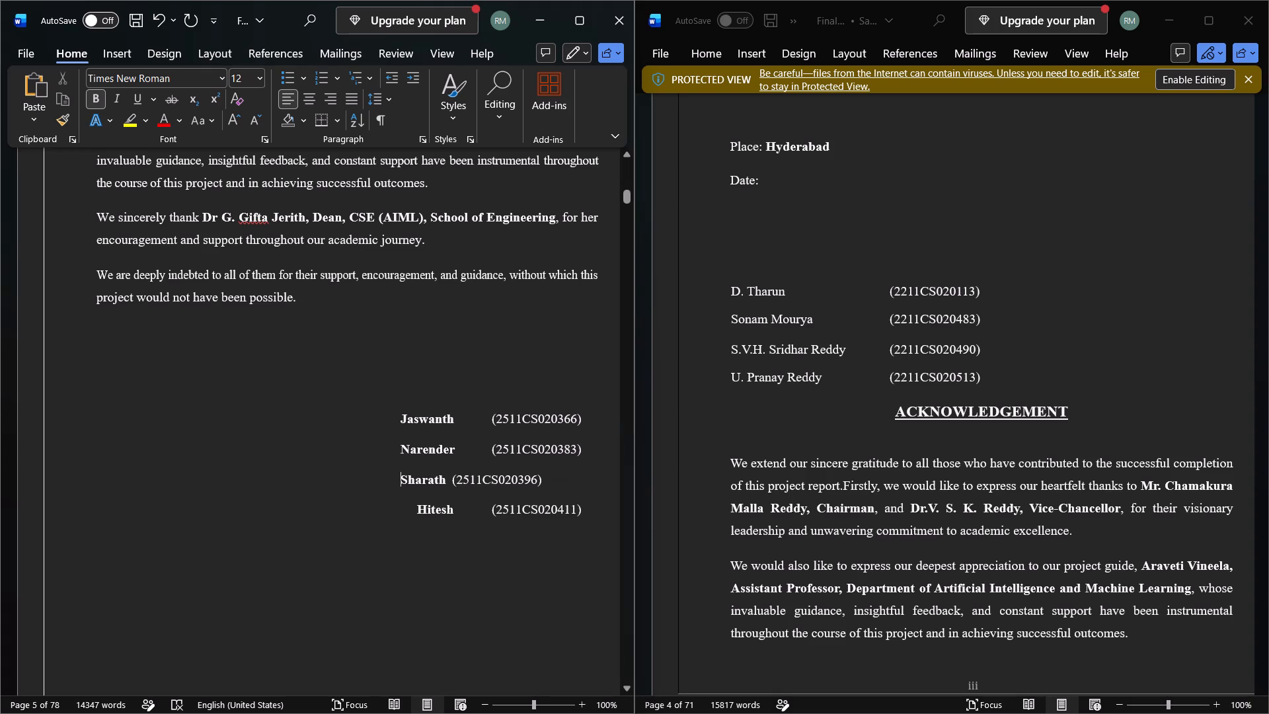
left_click(418, 516)
key("BackSpace")
key("BackSpace")
key("BackSpace")
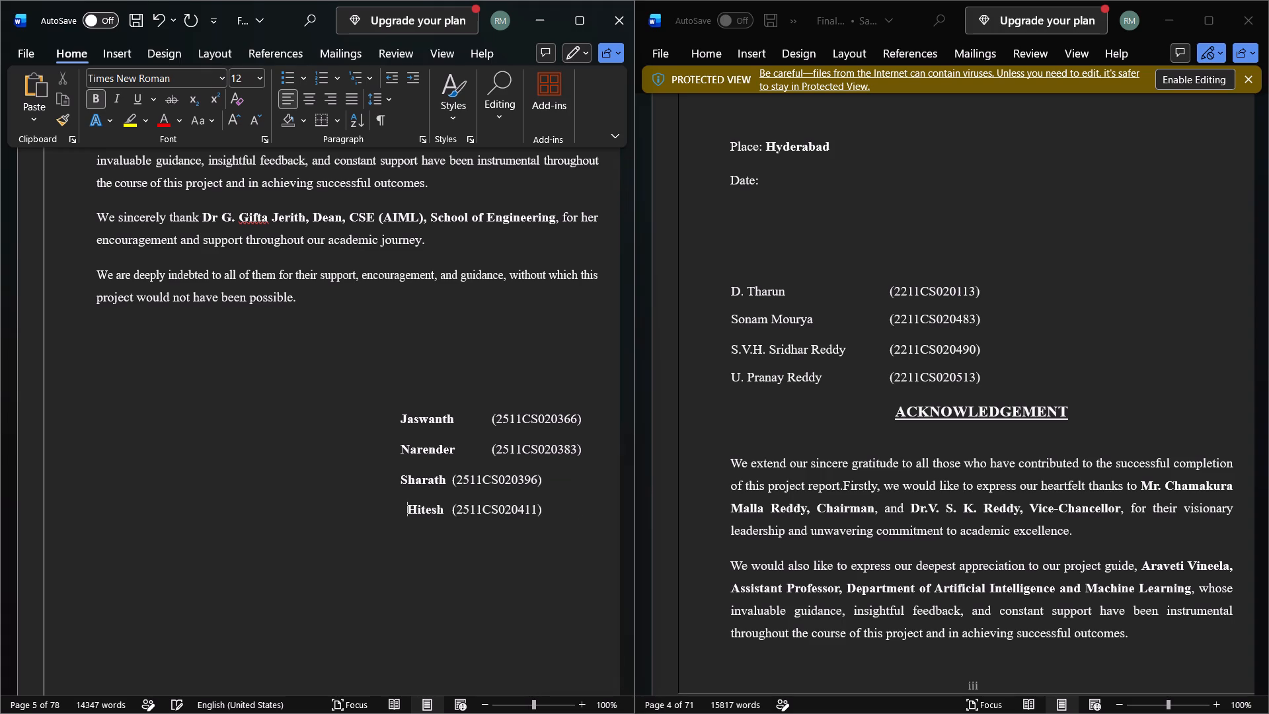
key("BackSpace")
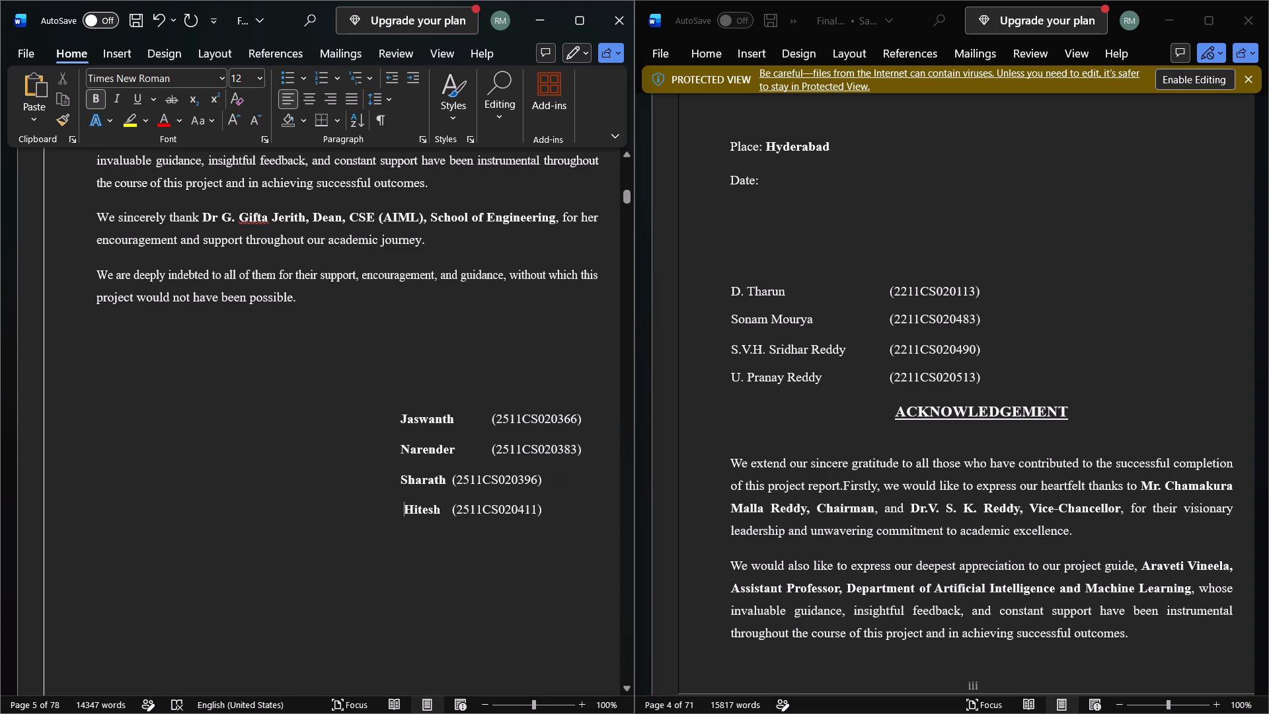
Add spaces between the third student's name and roll number to line the number up with the roll numbers above.
left_click(454, 479)
left_click(452, 479)
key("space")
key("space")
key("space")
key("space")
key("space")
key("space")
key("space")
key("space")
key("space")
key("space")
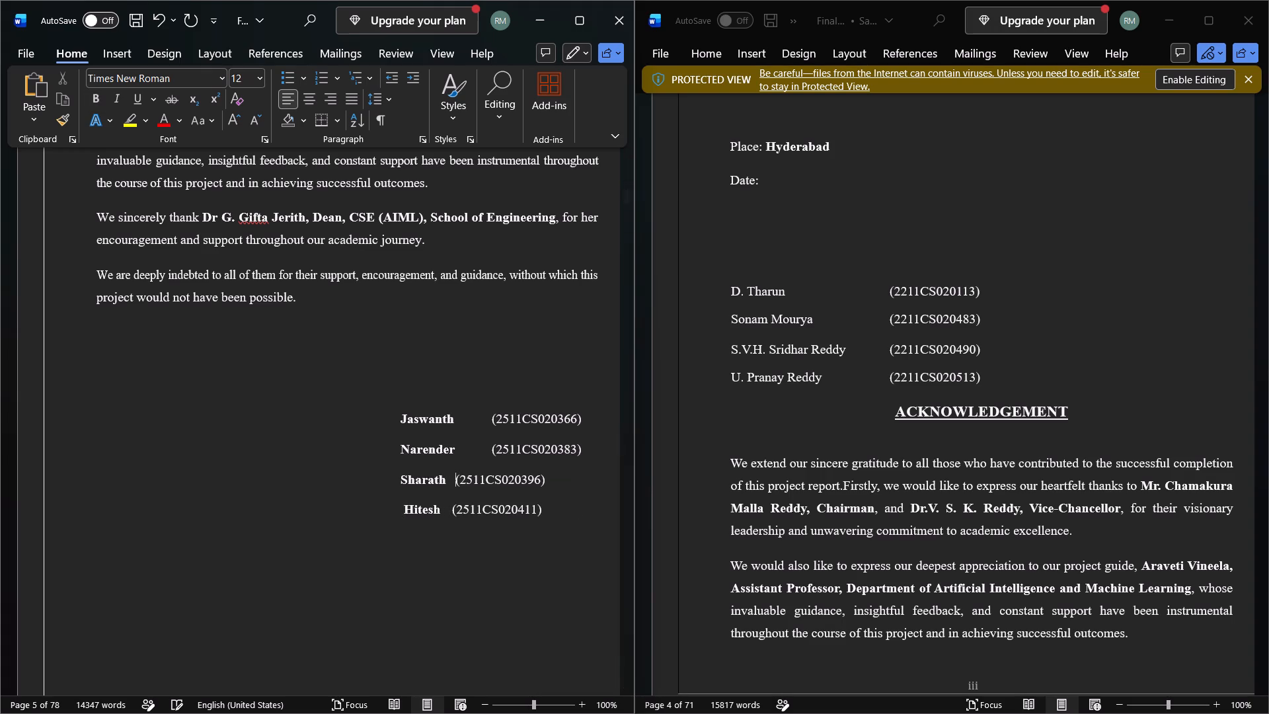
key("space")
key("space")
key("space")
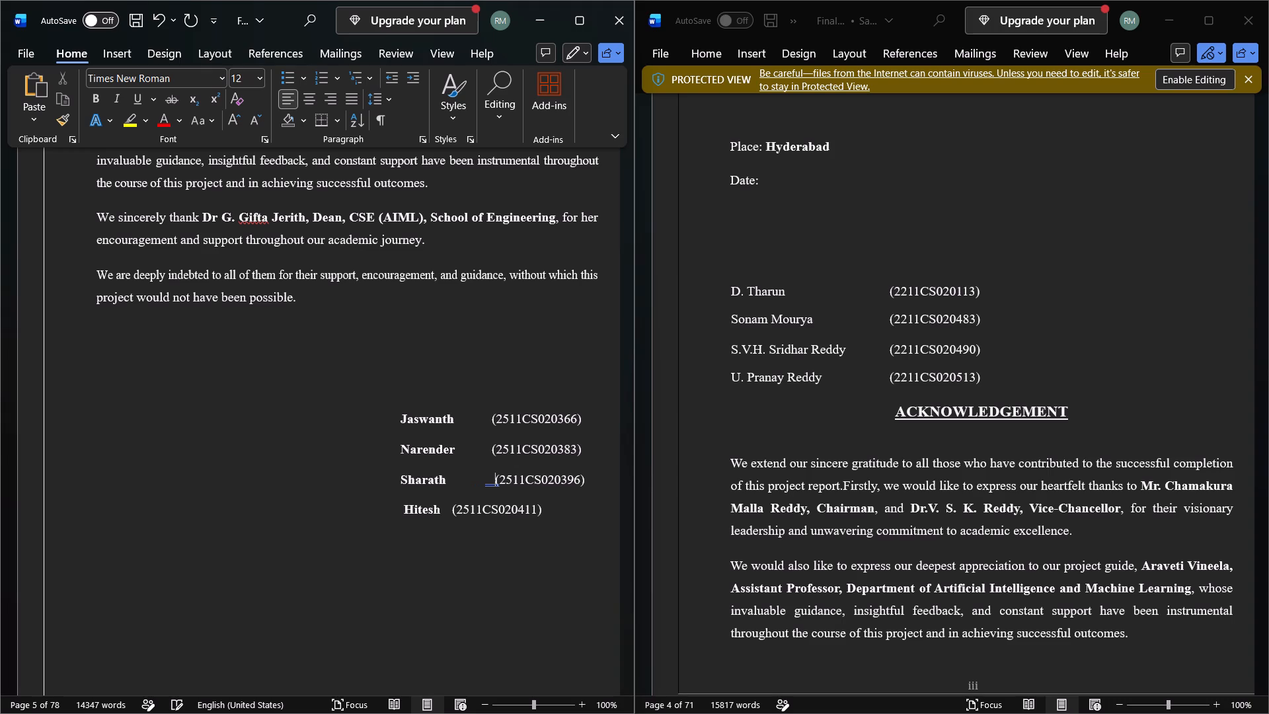
key("BackSpace")
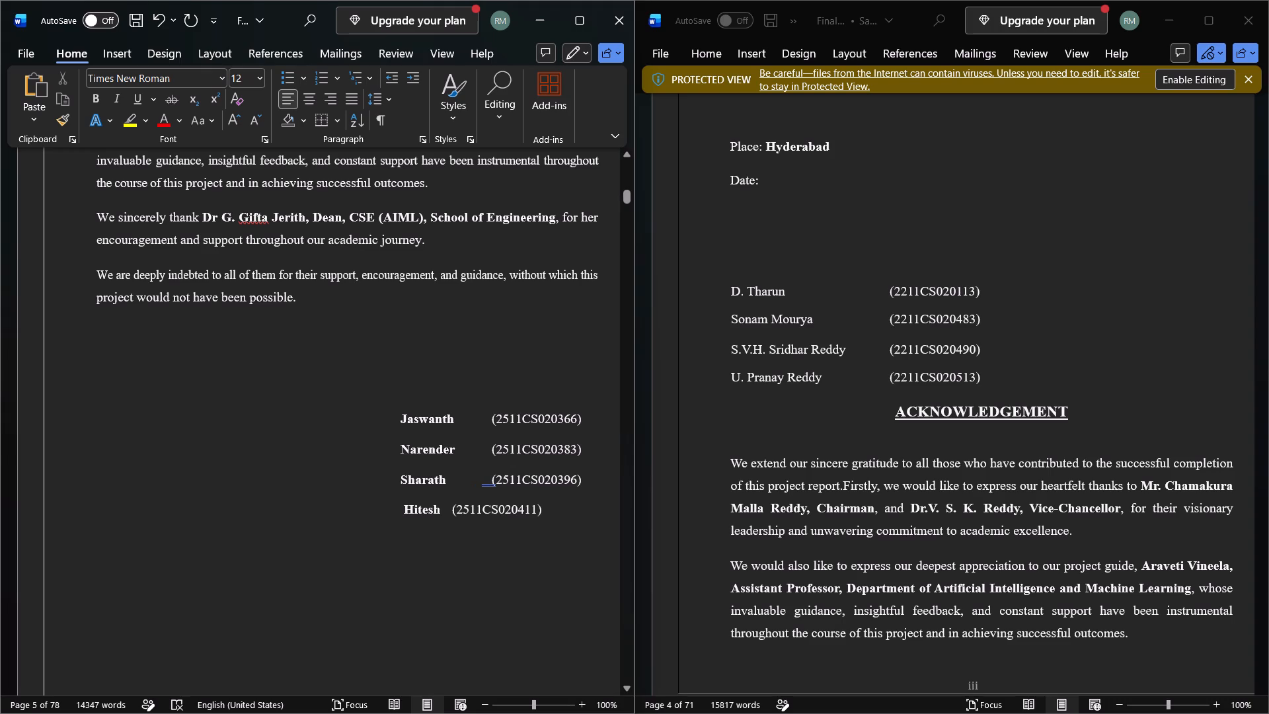
Add spaces between the fourth student's name and roll number to line the number up with the roll-number column.
left_click(450, 510)
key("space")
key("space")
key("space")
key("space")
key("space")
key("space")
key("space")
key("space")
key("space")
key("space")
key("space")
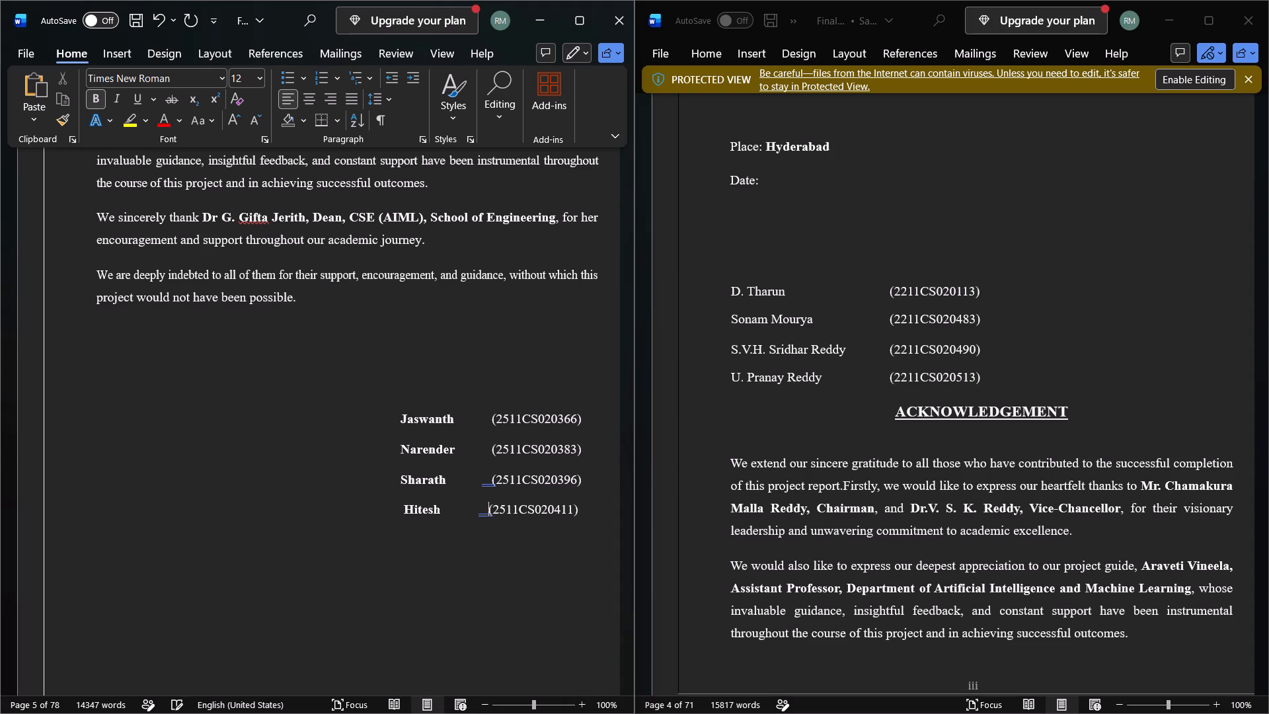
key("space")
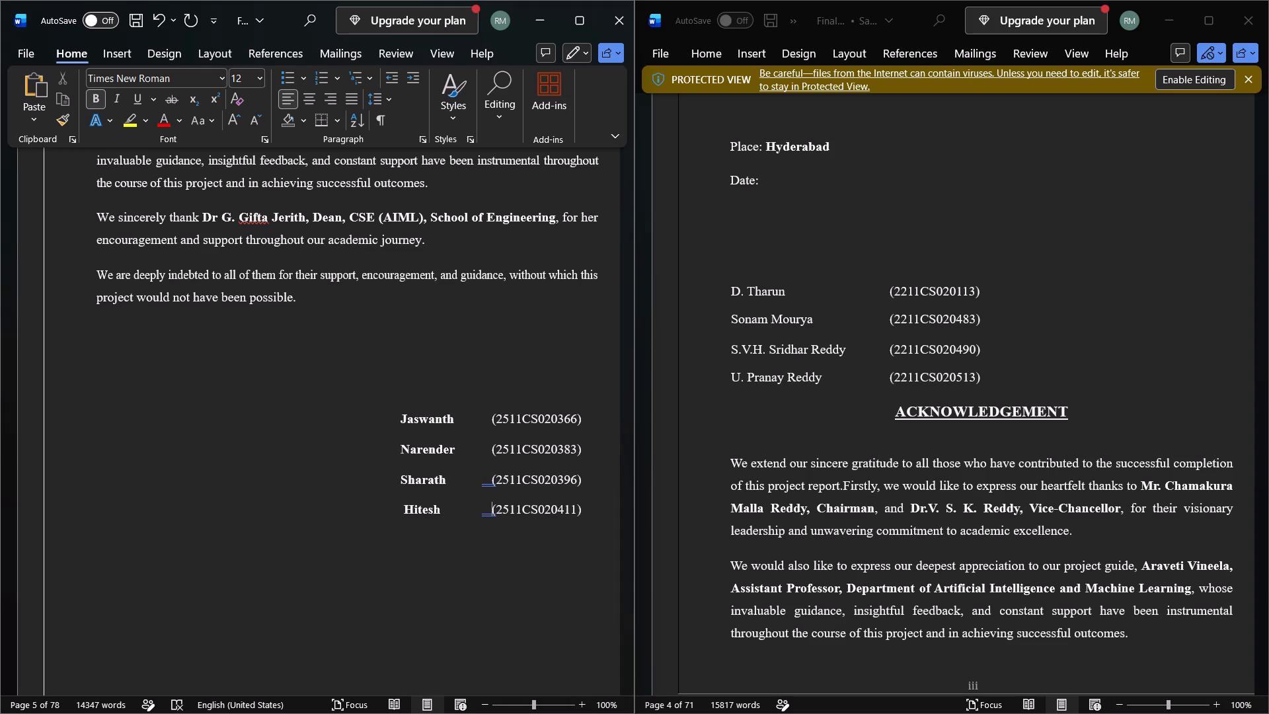
Check the reference report's acknowledgement student list and remove the bold from the first student's name to match it.
left_click(434, 386)
scroll(950, 391, "up", 1)
scroll(950, 391, "down", 2)
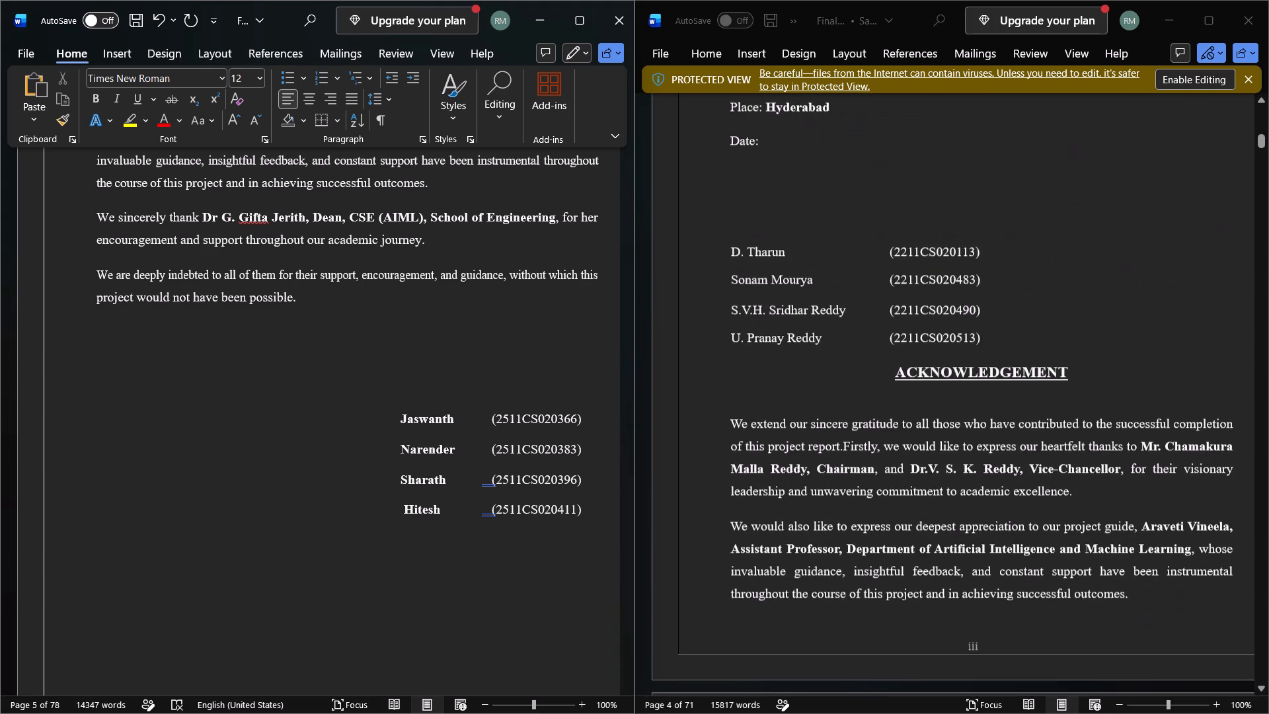
scroll(950, 391, "down", 2)
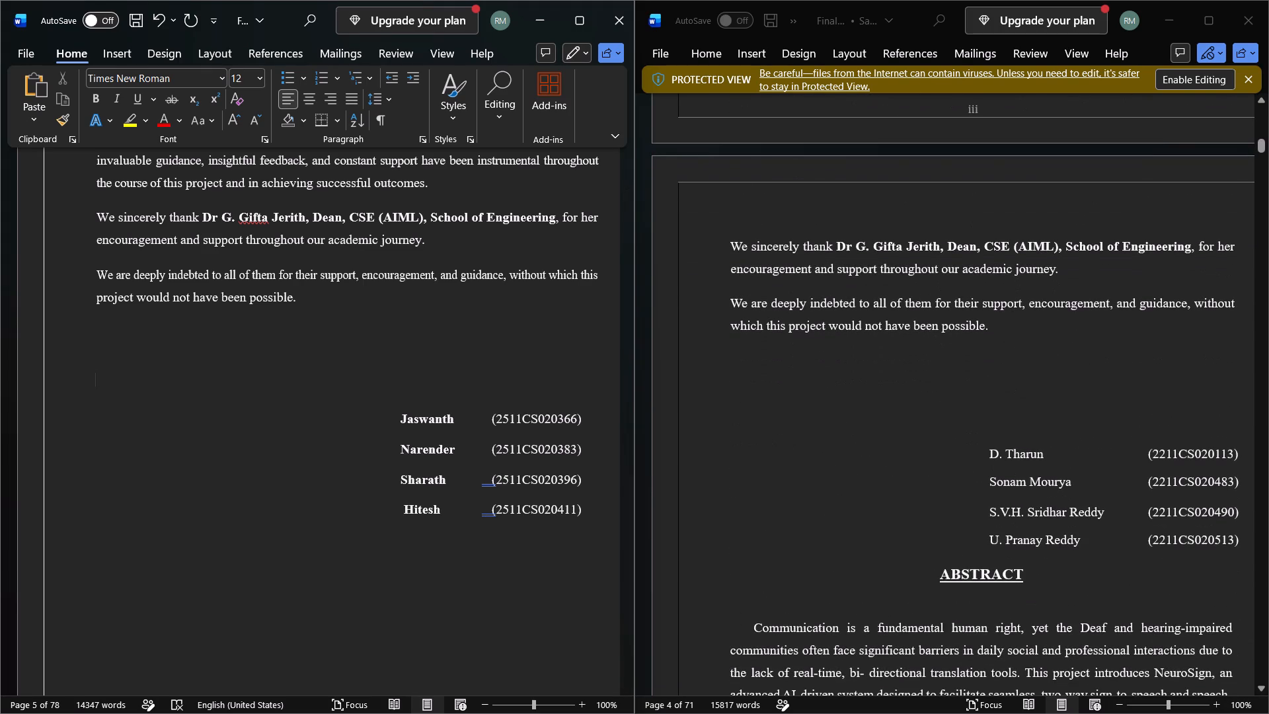
scroll(950, 391, "down", 1)
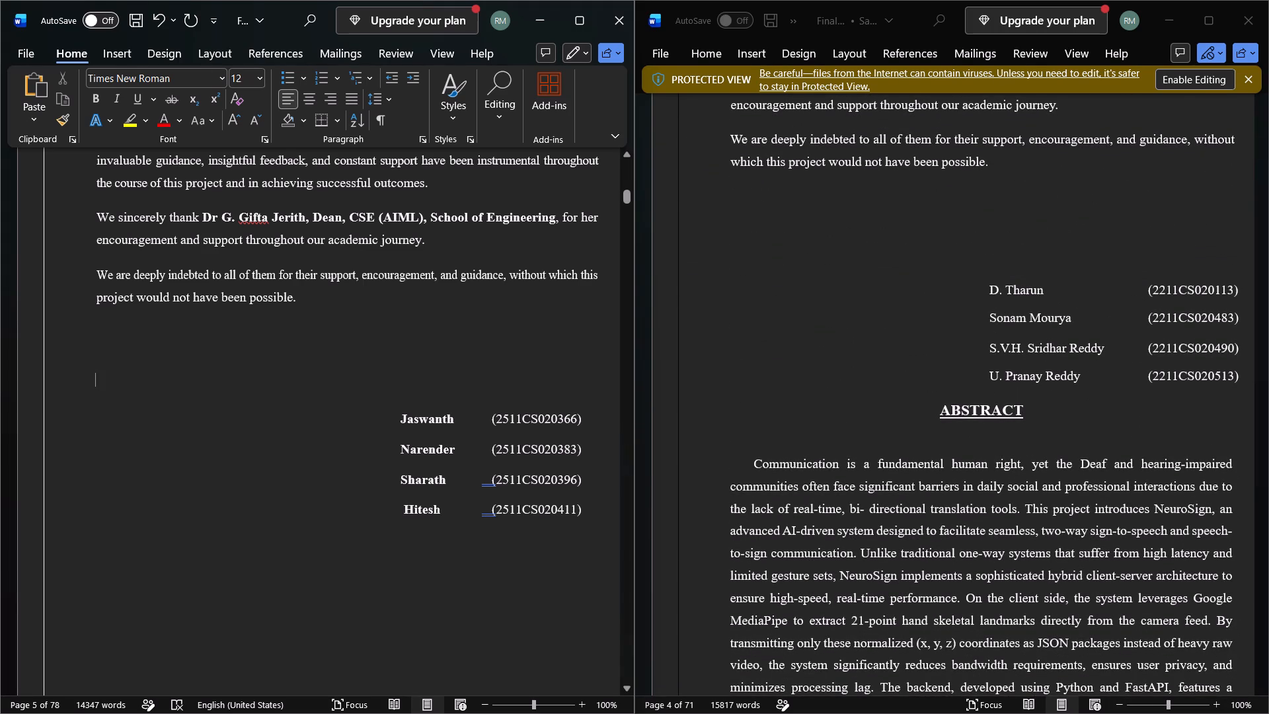
left_click_drag(462, 423, 396, 421)
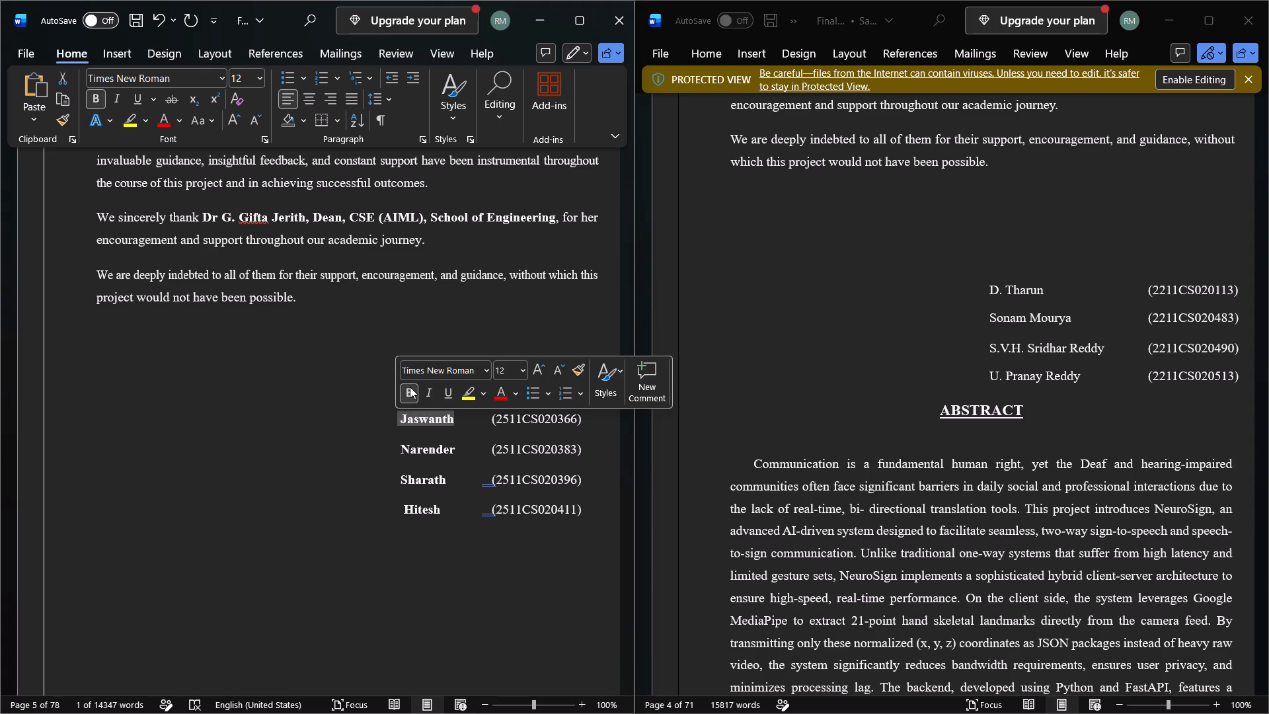
left_click(410, 387)
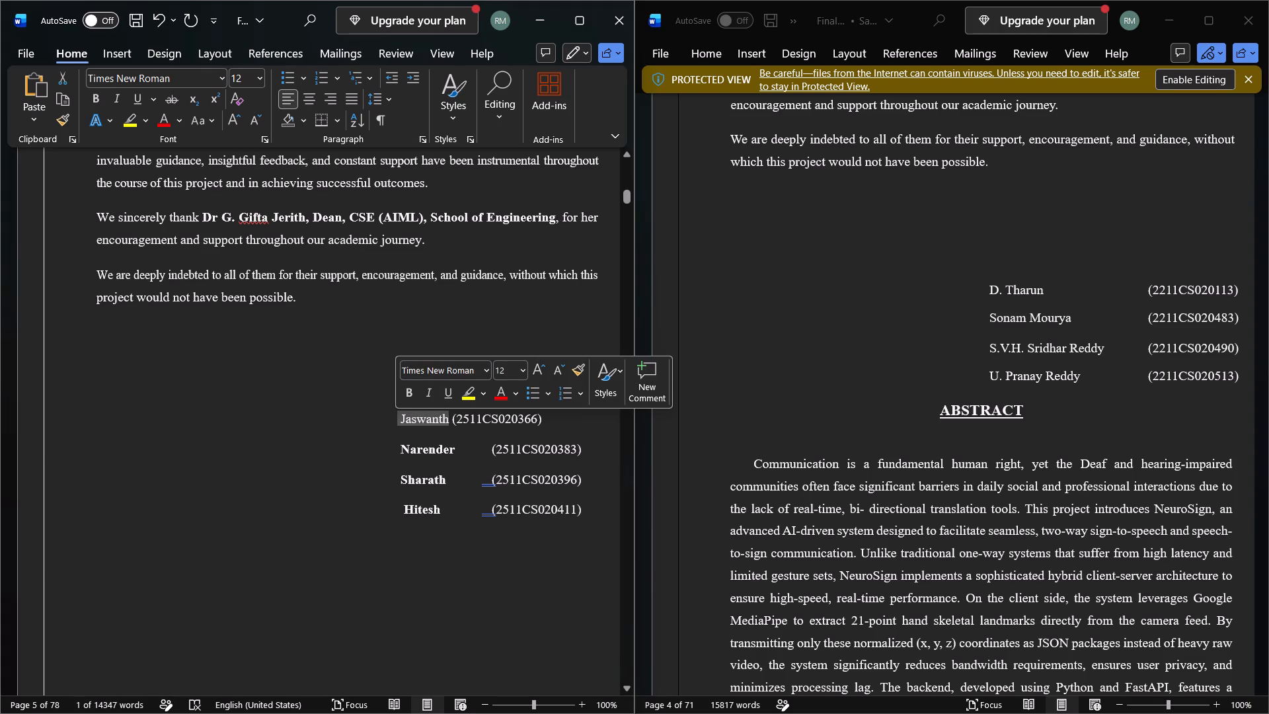
Add spaces after the first student's name to move its roll number back into the roll-number column.
left_click(453, 424)
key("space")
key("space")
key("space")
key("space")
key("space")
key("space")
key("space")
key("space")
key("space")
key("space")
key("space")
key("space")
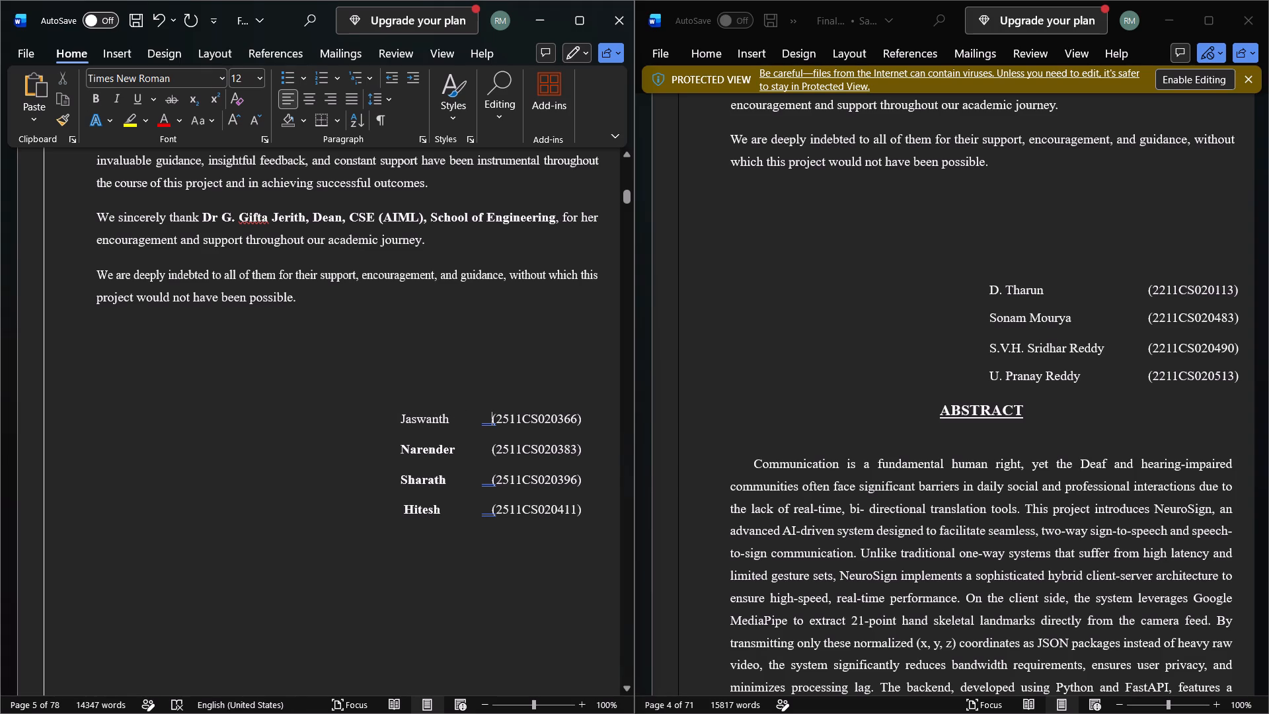
Remove the bold from the second, third and fourth students' names in the acknowledgement list.
left_click_drag(457, 453, 393, 450)
left_click(403, 430)
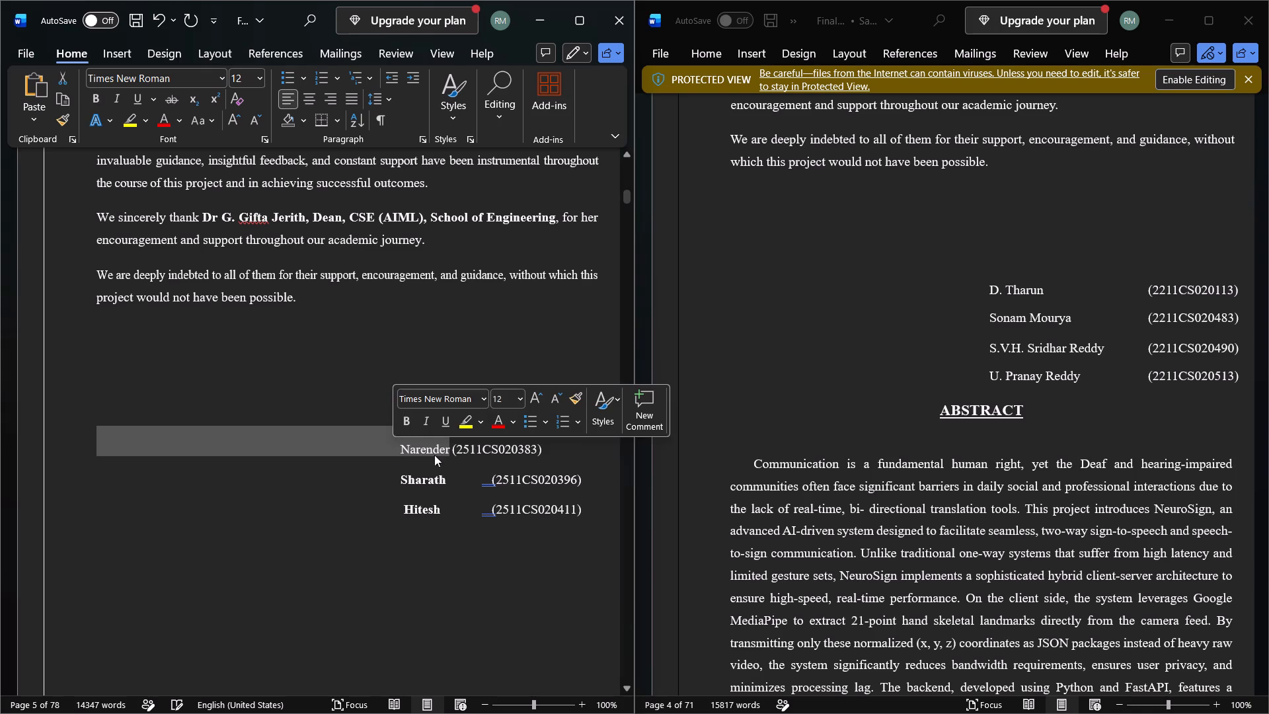
left_click_drag(453, 483, 387, 478)
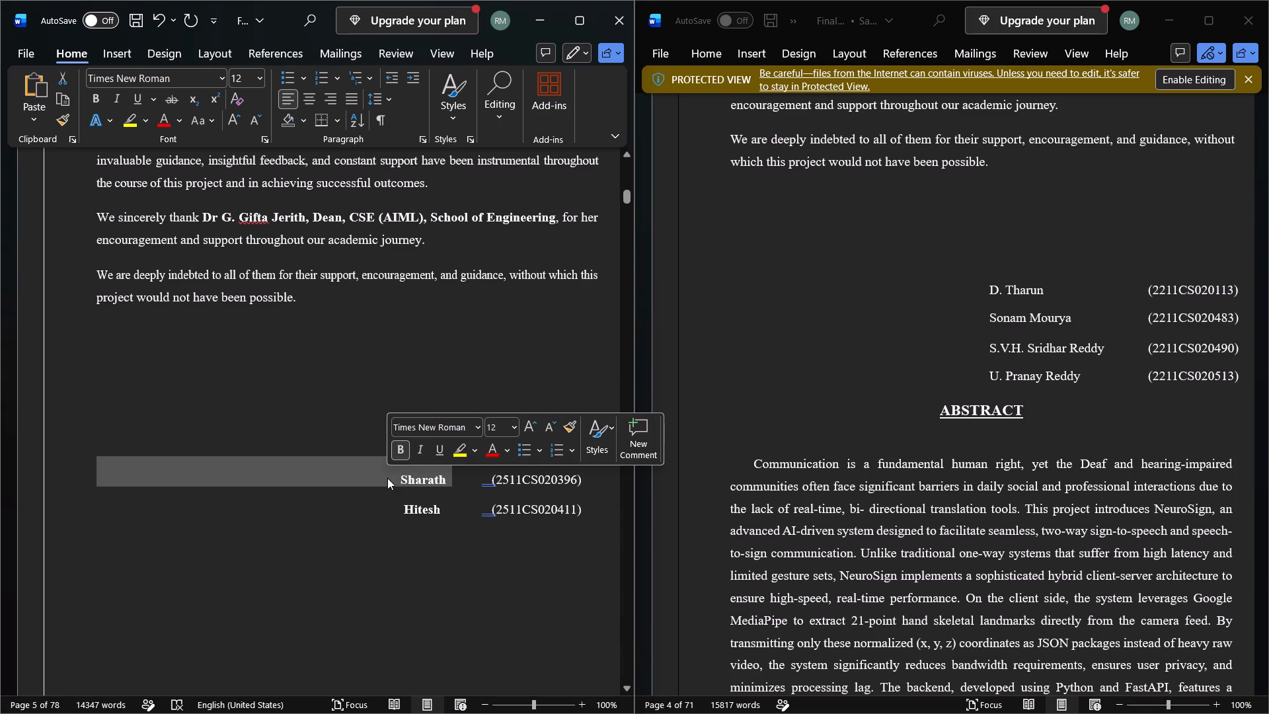
left_click(395, 454)
left_click_drag(447, 514, 403, 503)
left_click(422, 474)
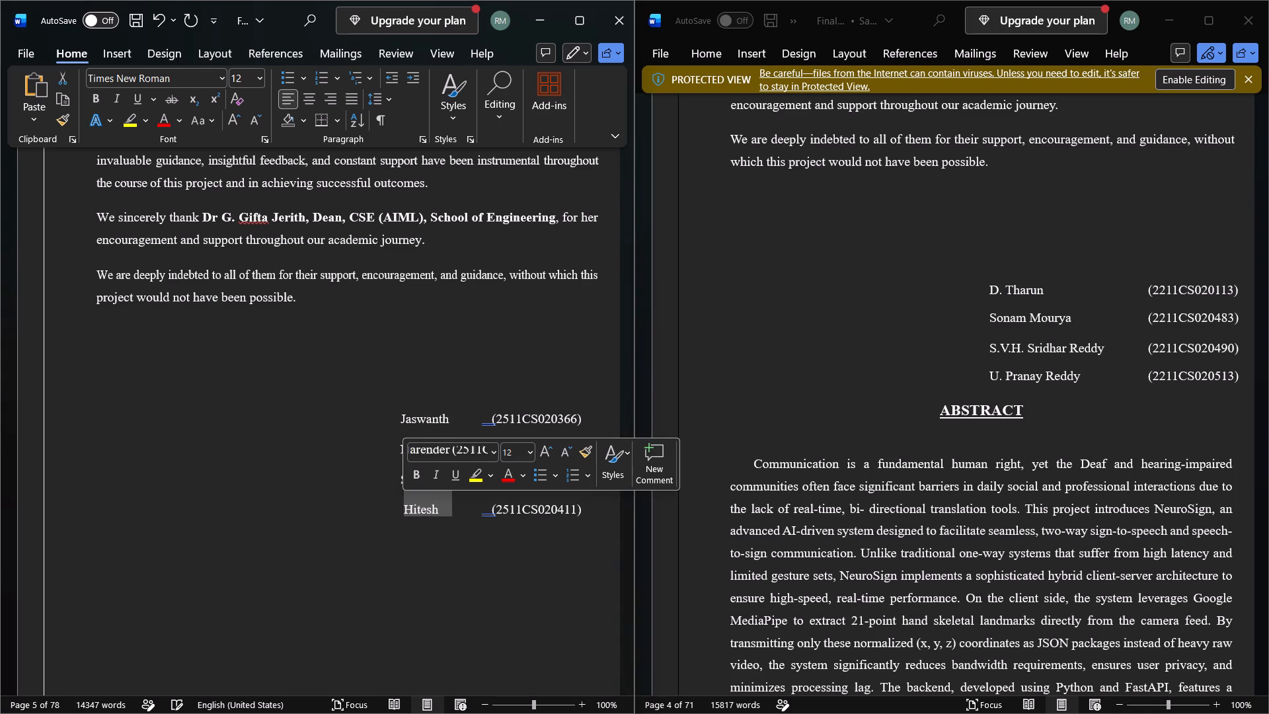
left_click(469, 552)
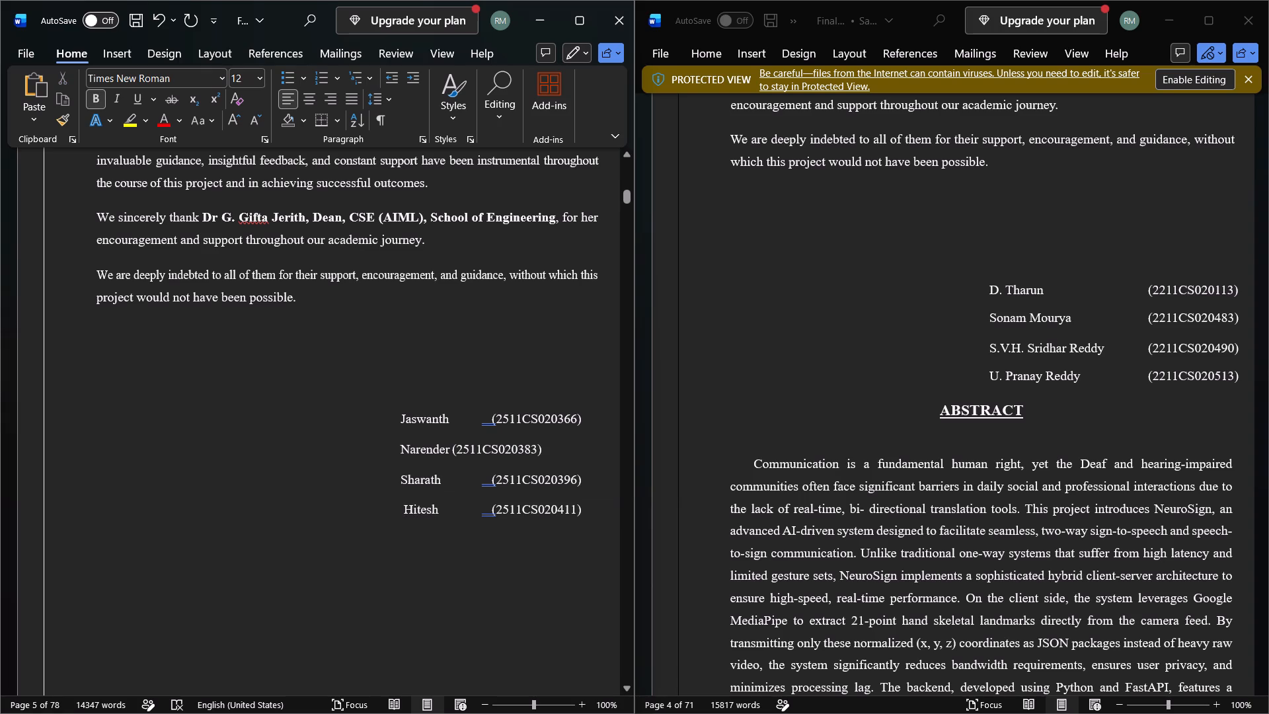
Add spaces after the second student's name to line its roll number up with the other roll numbers.
left_click(455, 447)
key("Left")
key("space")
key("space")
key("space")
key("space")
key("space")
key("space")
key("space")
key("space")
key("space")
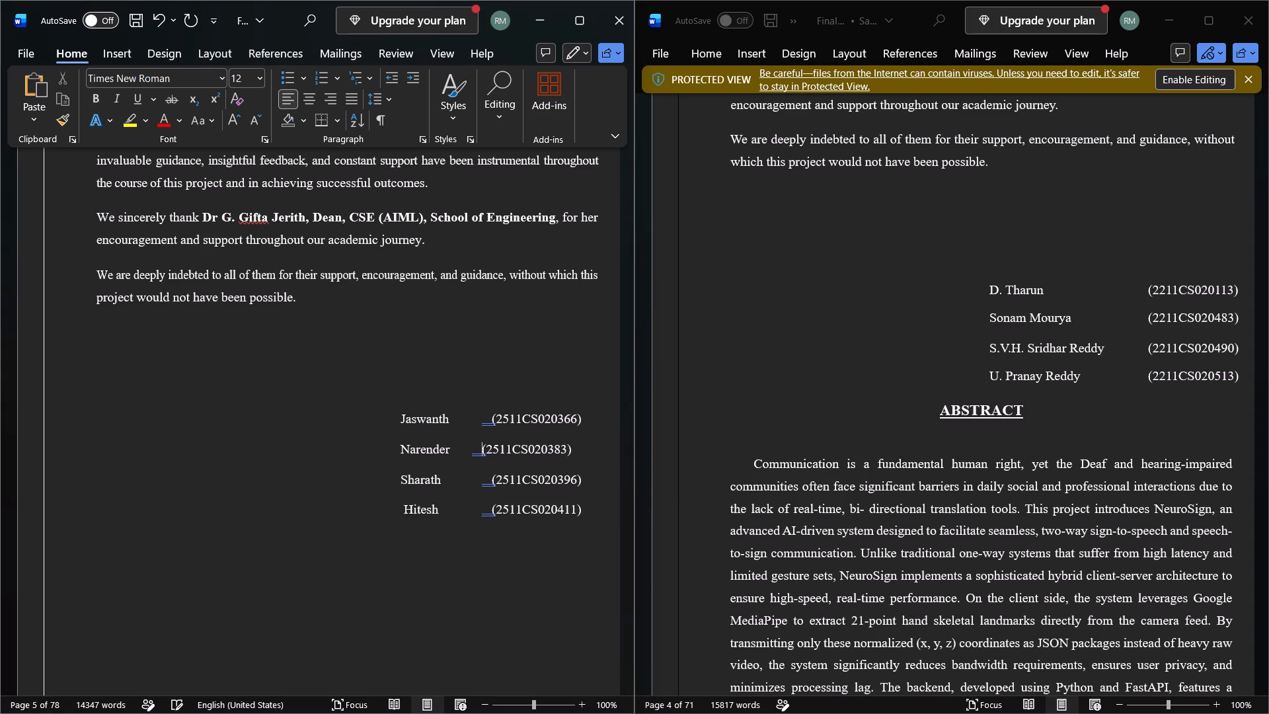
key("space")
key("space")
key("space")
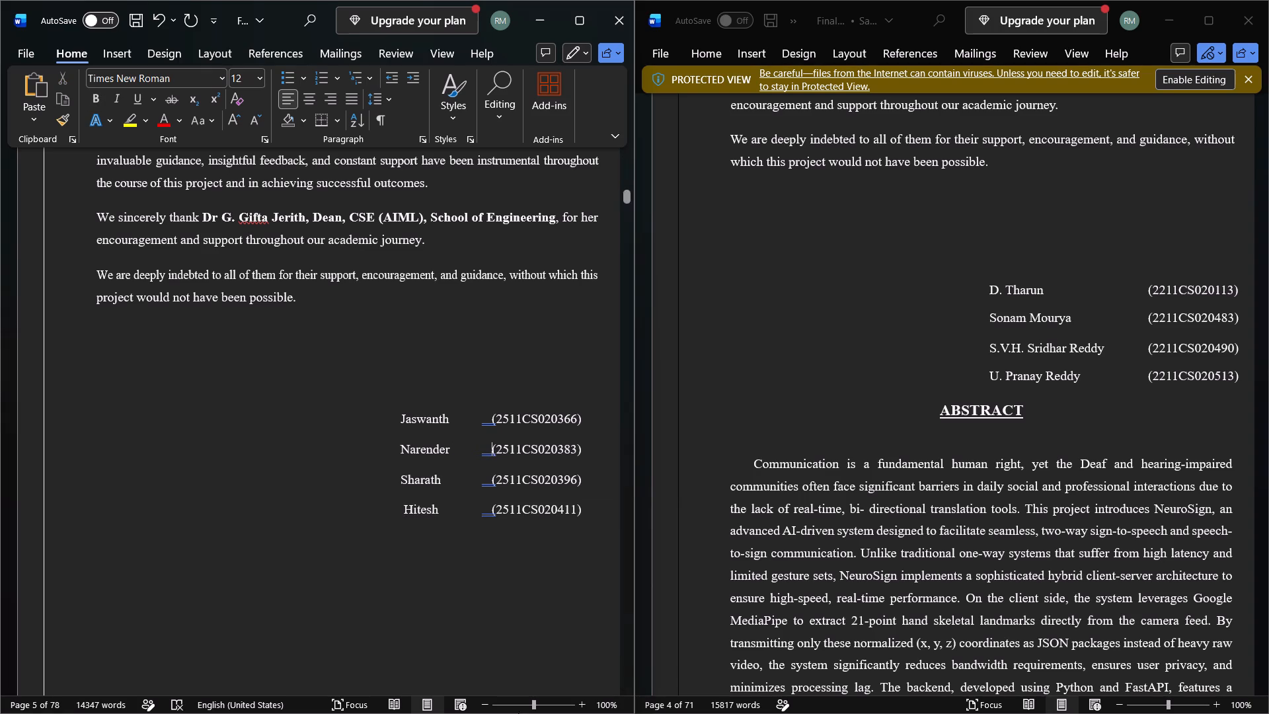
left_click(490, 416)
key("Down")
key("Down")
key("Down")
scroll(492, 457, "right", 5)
Delete one leading space before each of the four students' names in the acknowledgement list.
scroll(492, 457, "right", 2)
scroll(848, 435, "left", 3)
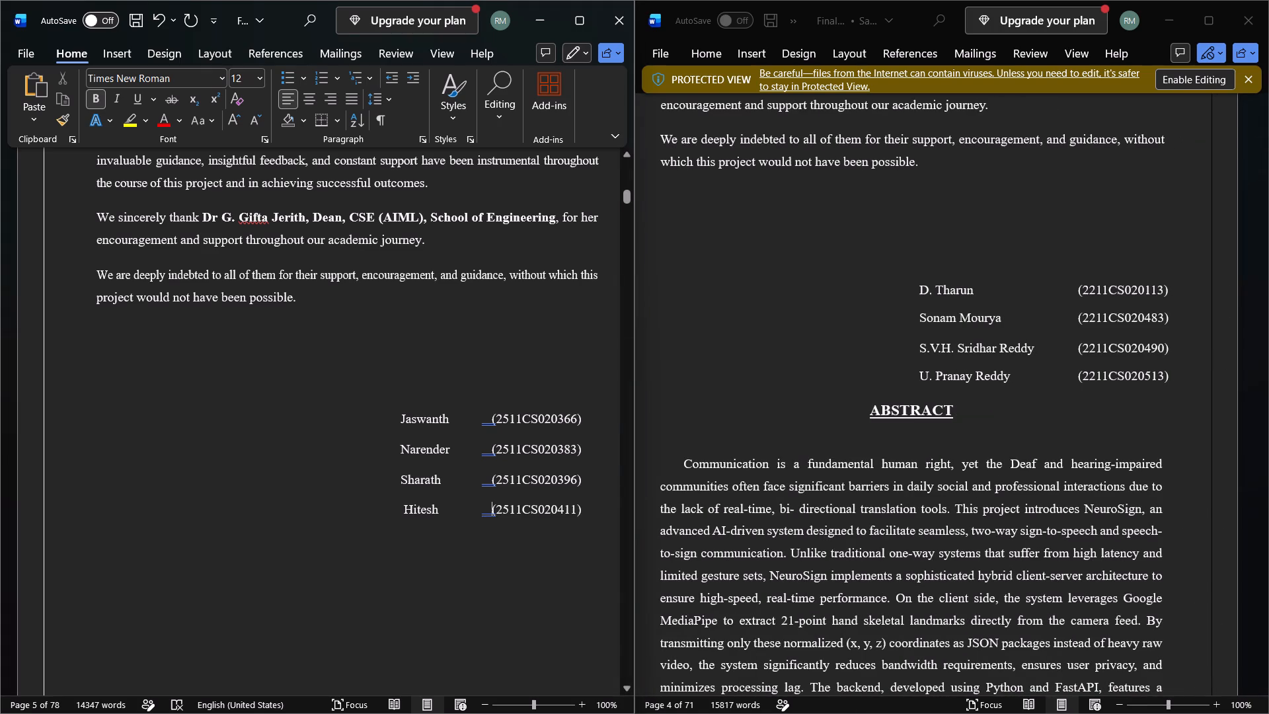
left_click(400, 423)
key("BackSpace")
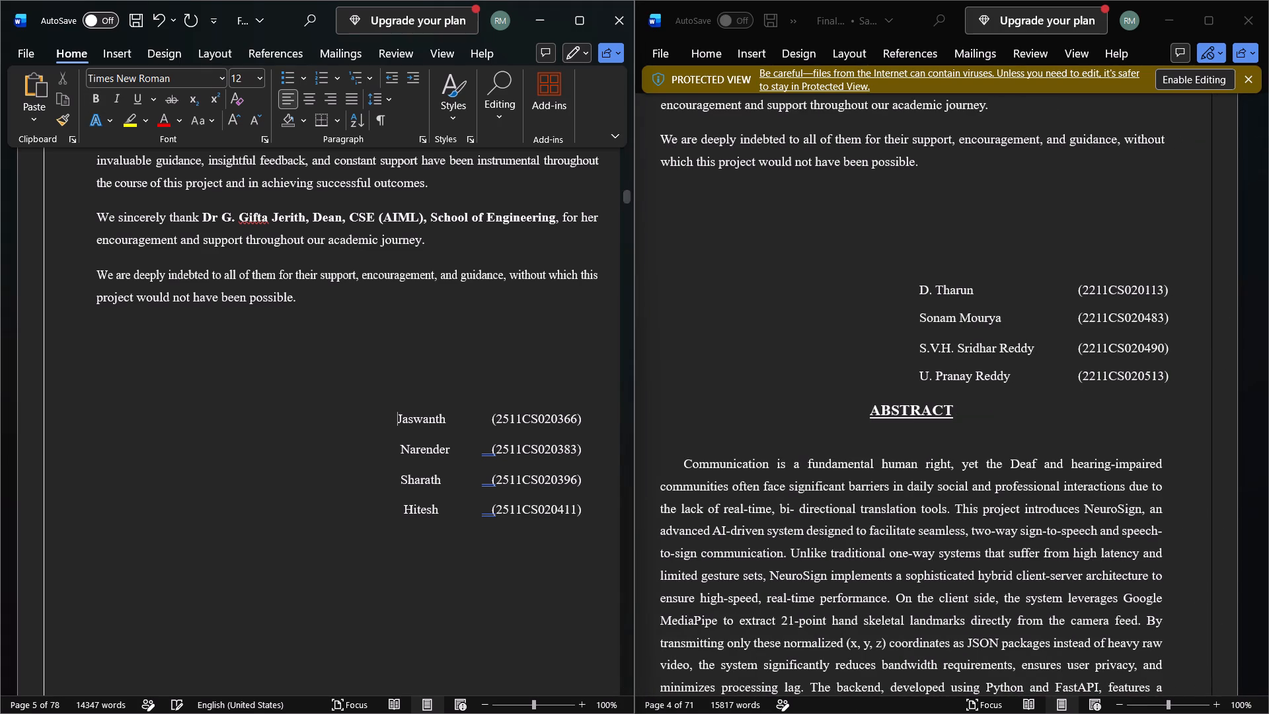
key("Down")
key("BackSpace")
key("Down")
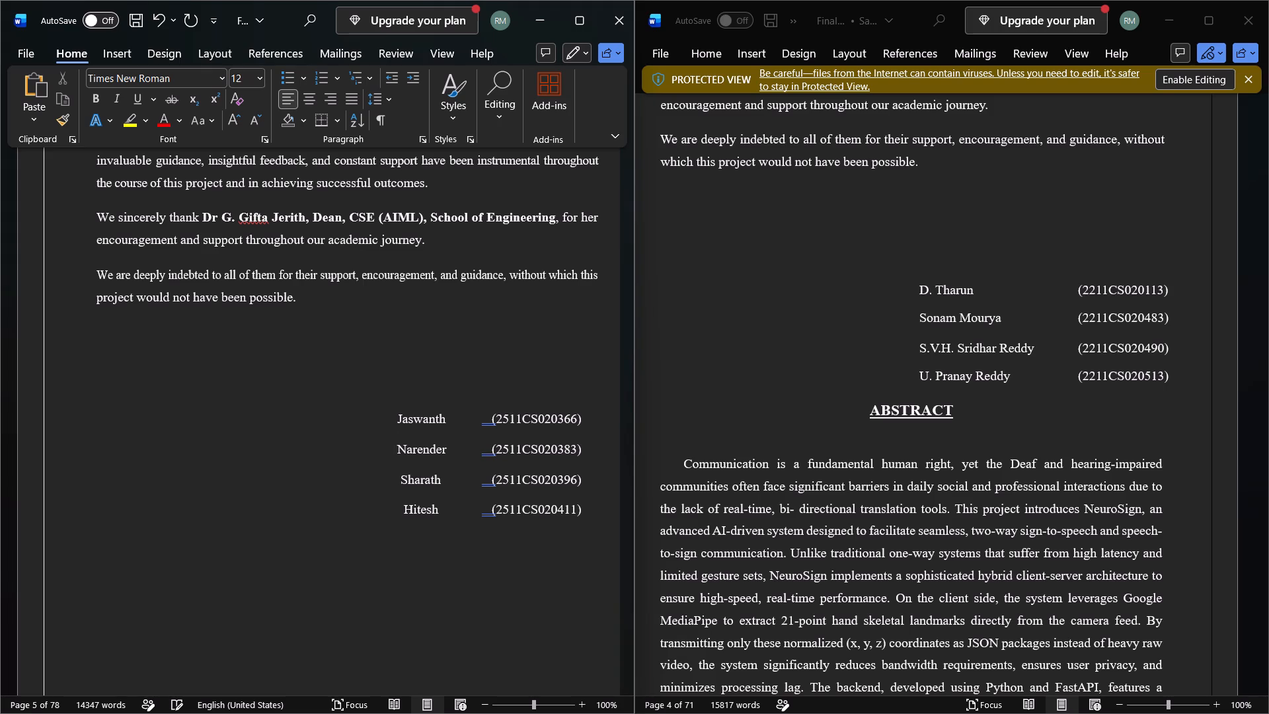
key("BackSpace")
key("Down")
key("Up")
key("Down")
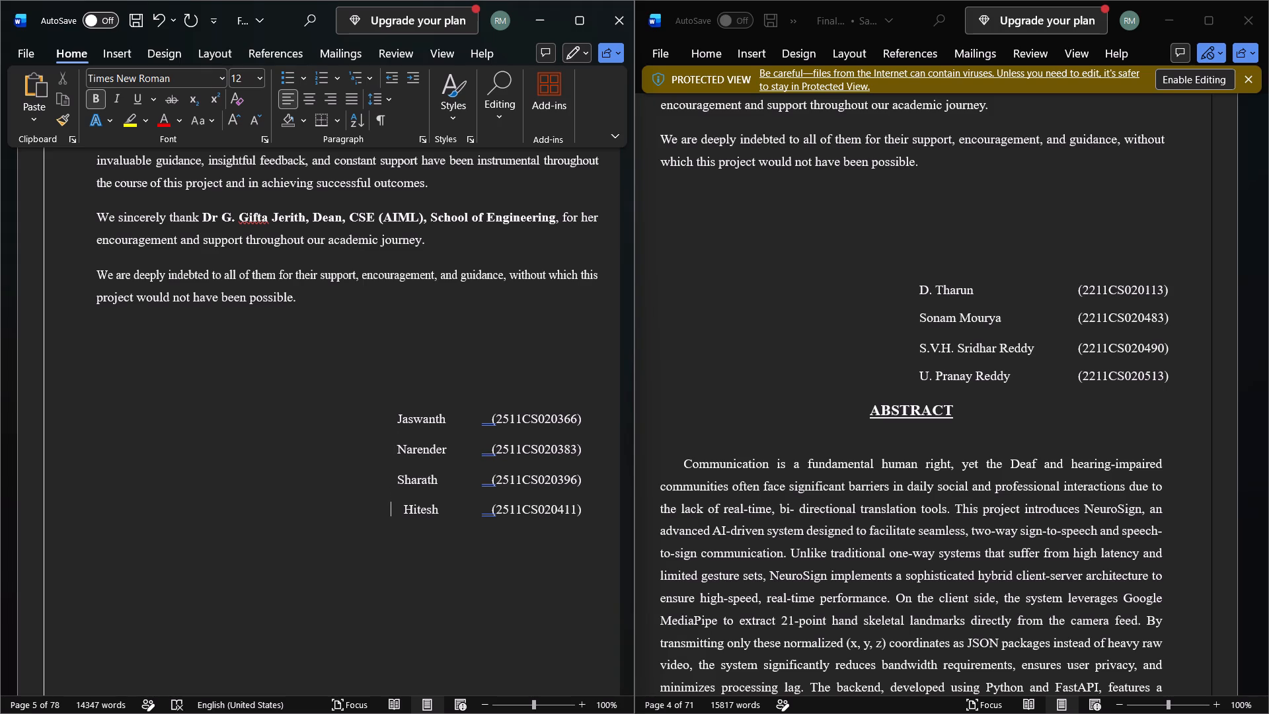
key("BackSpace")
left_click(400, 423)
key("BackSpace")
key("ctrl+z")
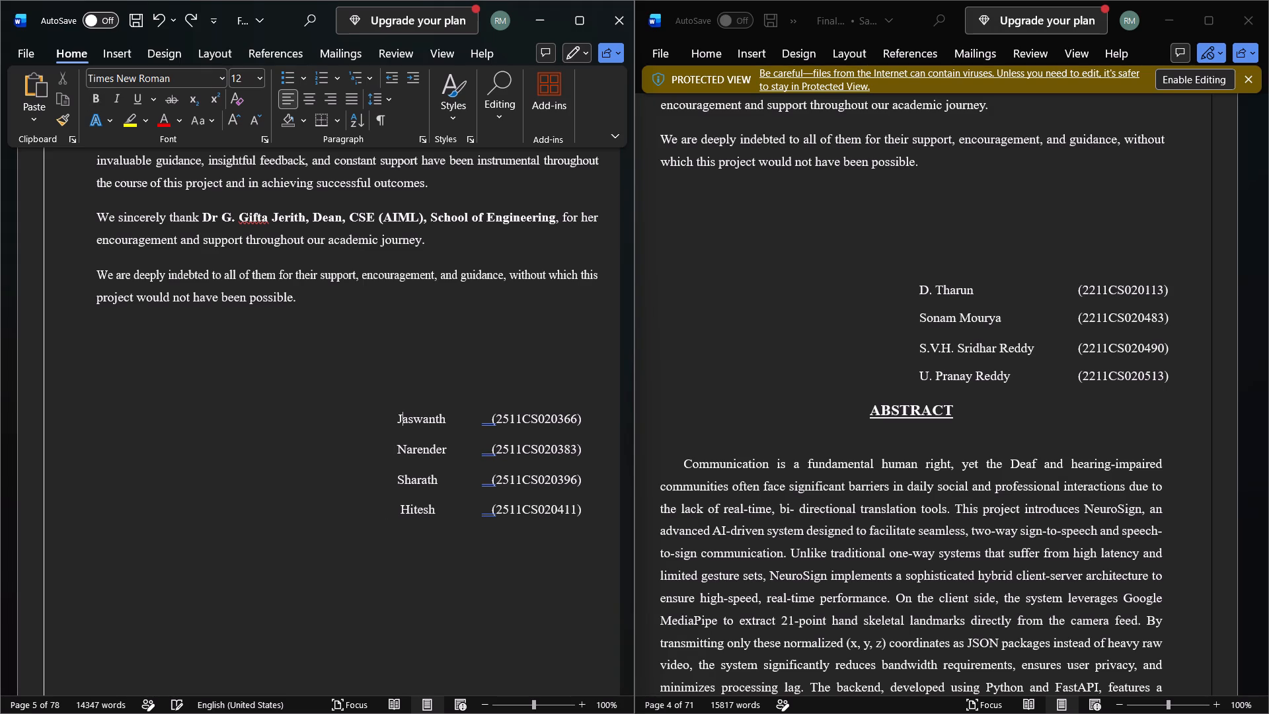
Delete another leading space before the fourth student's name to align it with the names above.
left_click(399, 516)
key("BackSpace")
left_click(494, 533)
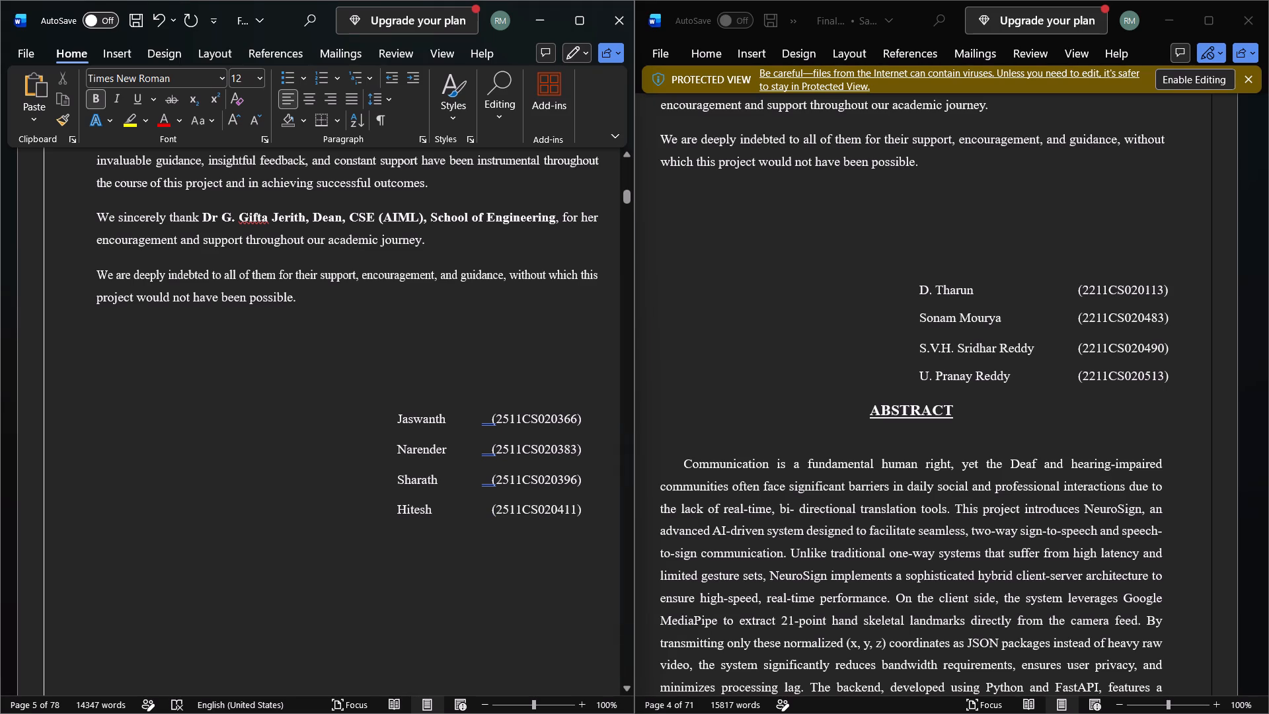
left_click(414, 477)
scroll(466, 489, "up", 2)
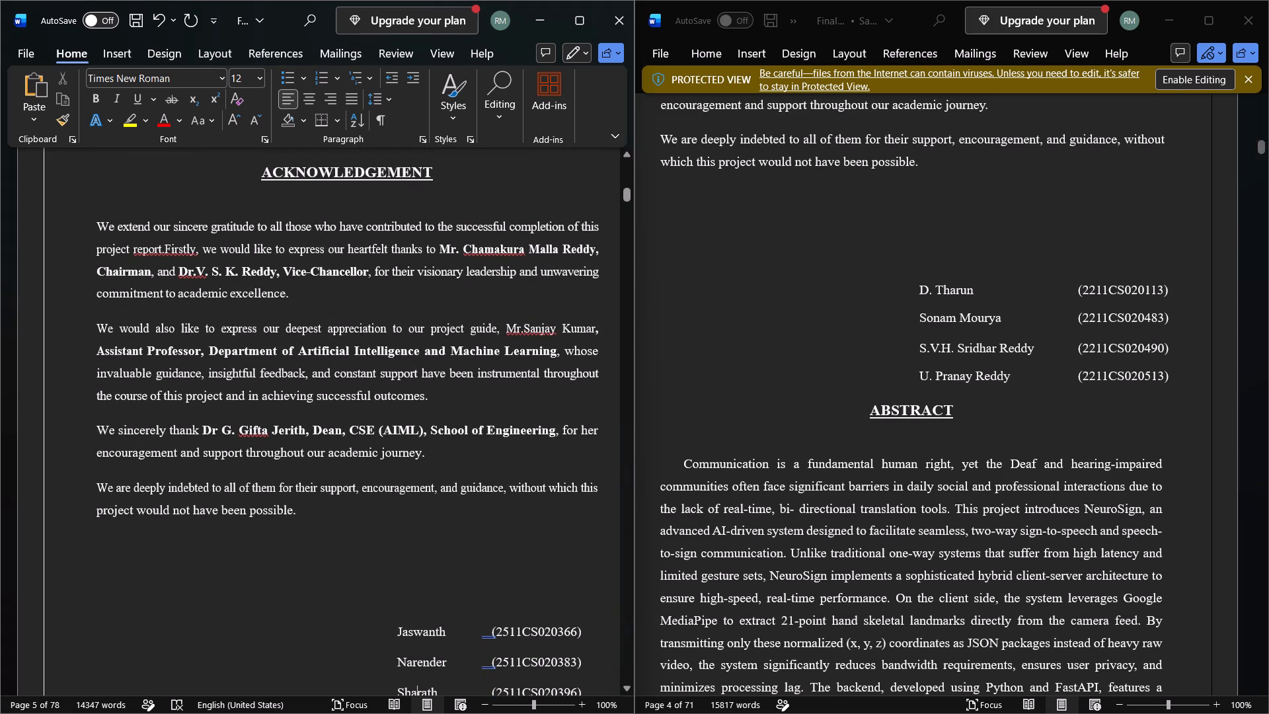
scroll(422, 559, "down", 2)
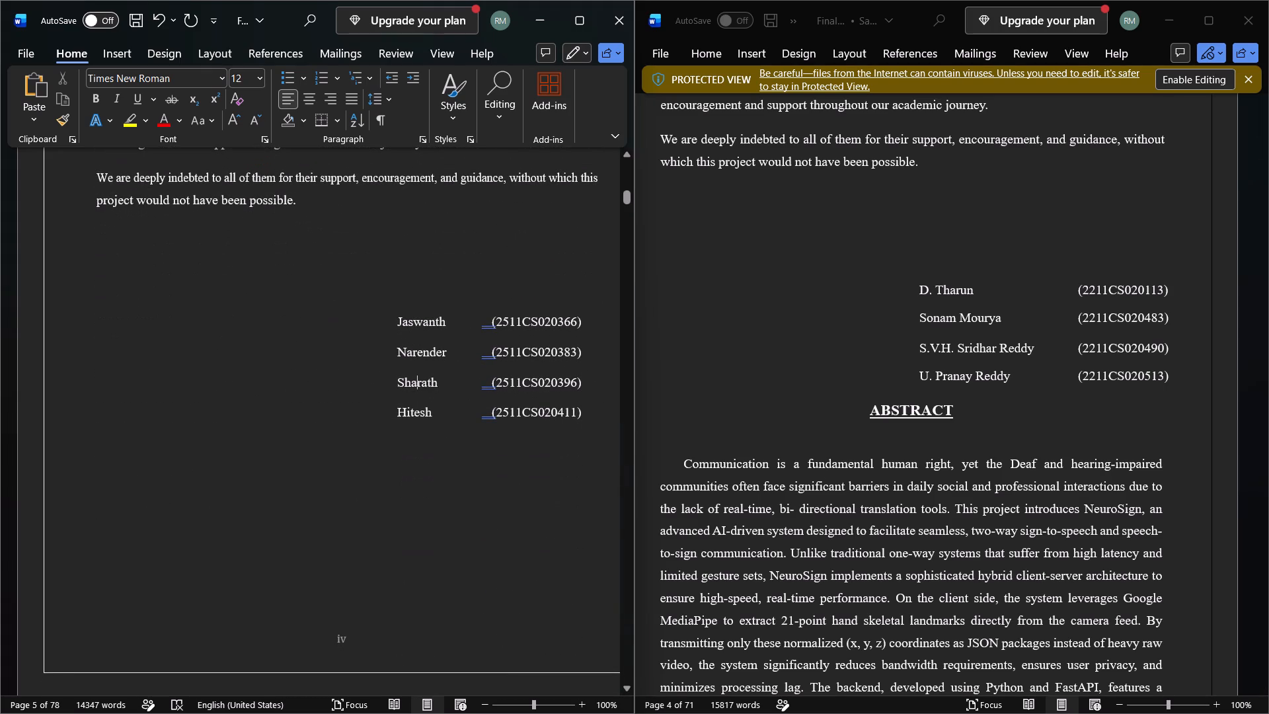
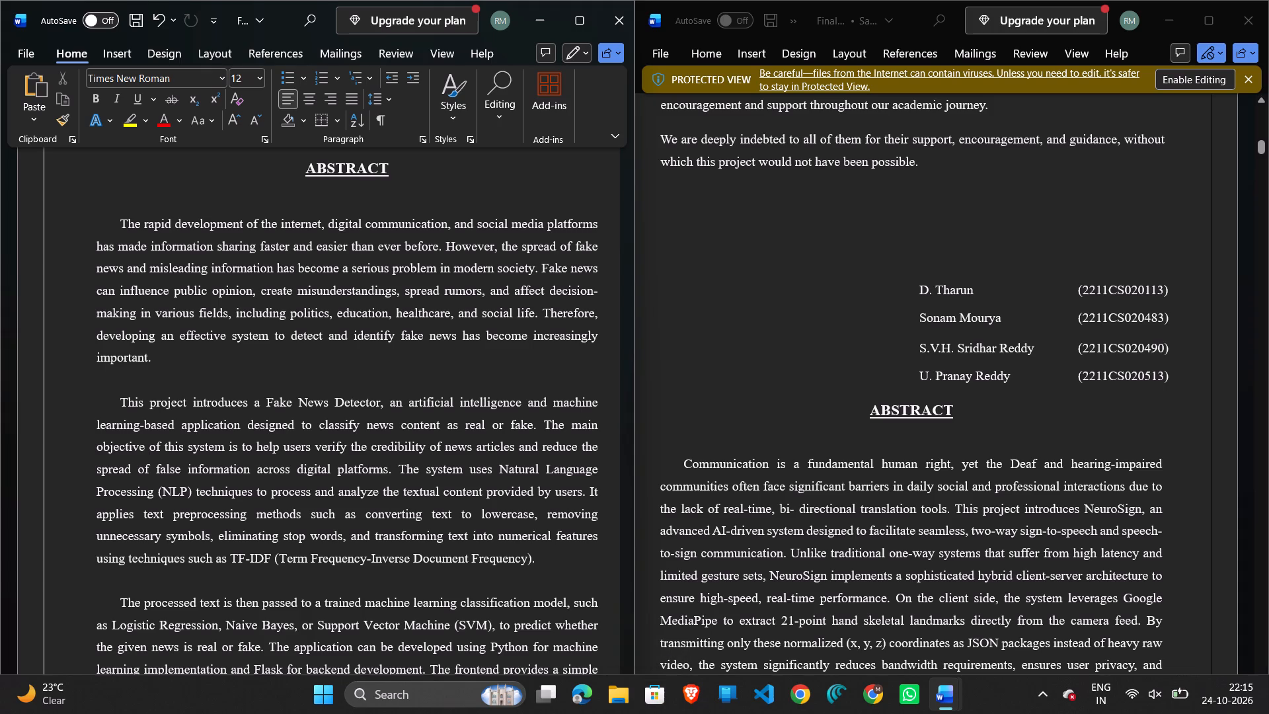
Review the acknowledgement name list, abstract and contents pages against the reference report's student list and abstract.
scroll(882, 557, "up", 1)
scroll(882, 557, "down", 1)
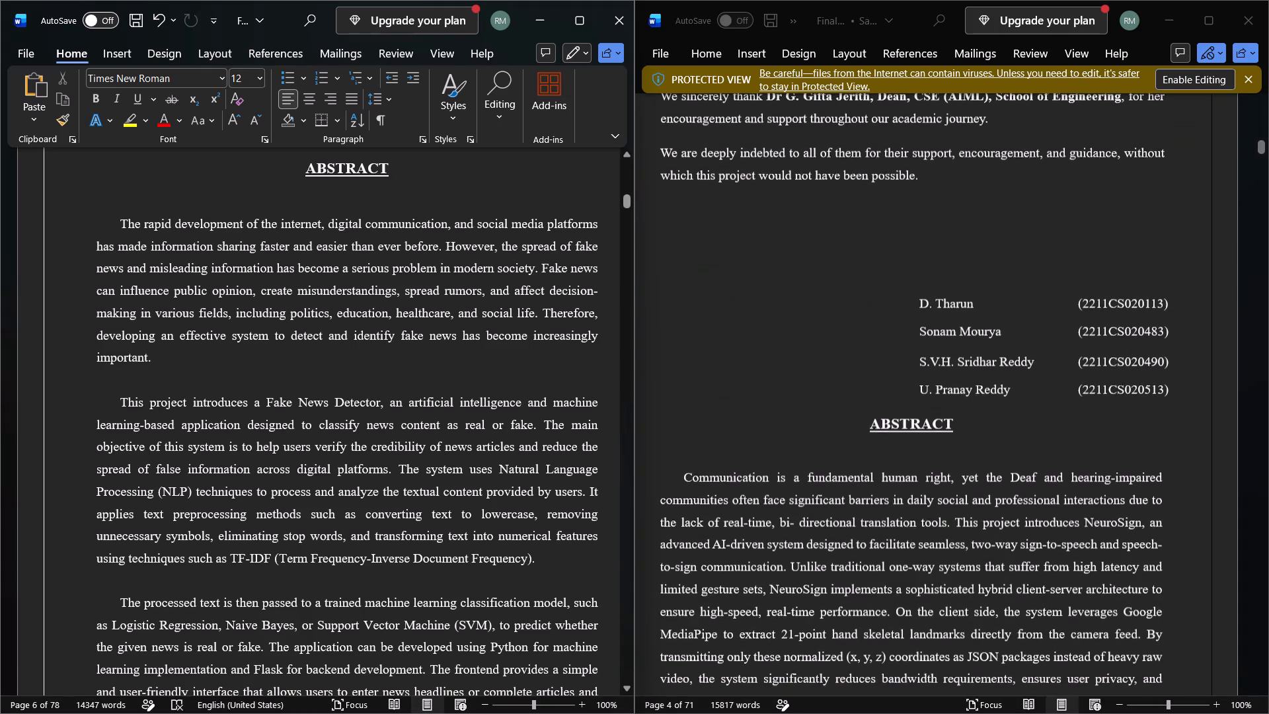
scroll(466, 429, "up", 2)
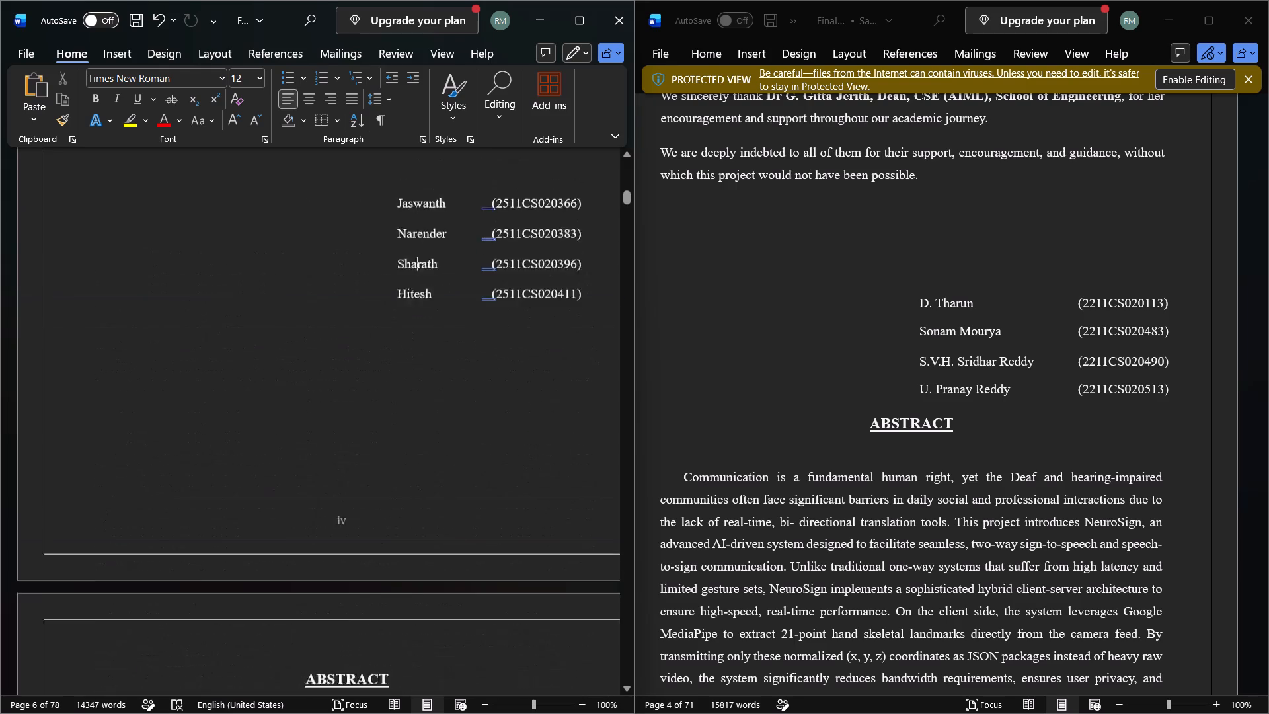
scroll(466, 429, "up", 2)
scroll(466, 429, "down", 9)
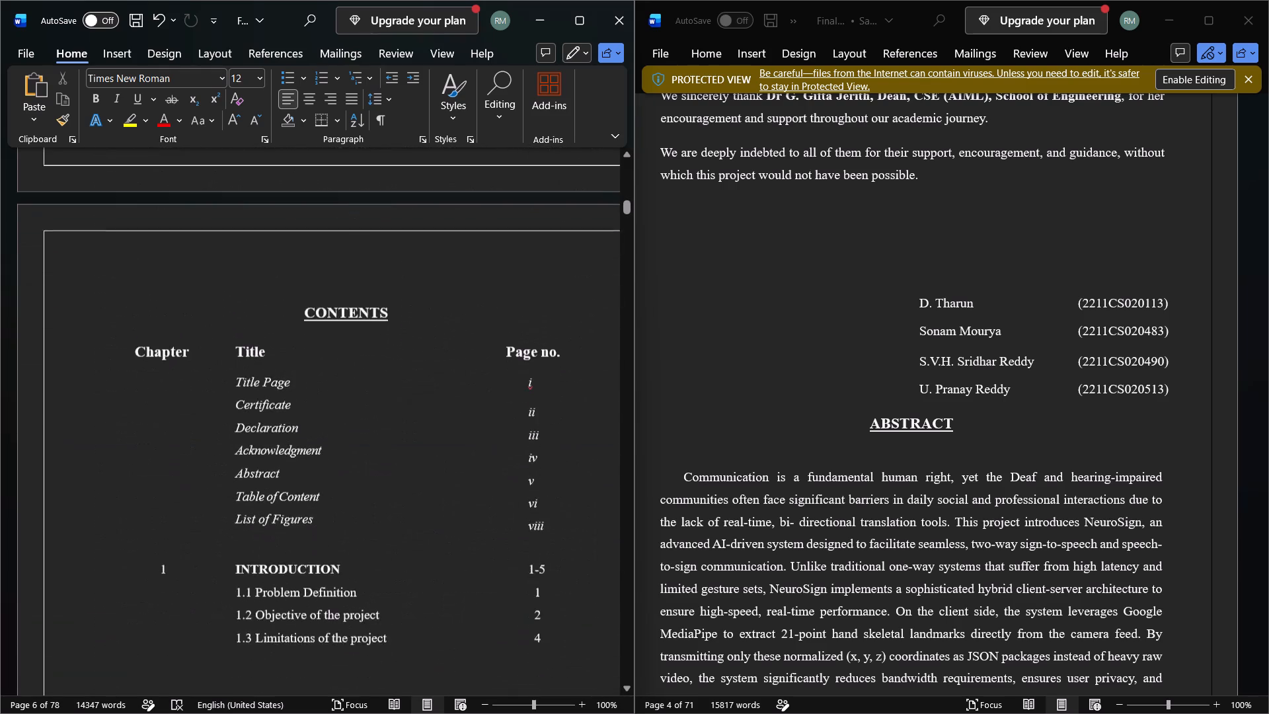
scroll(337, 496, "down", 1)
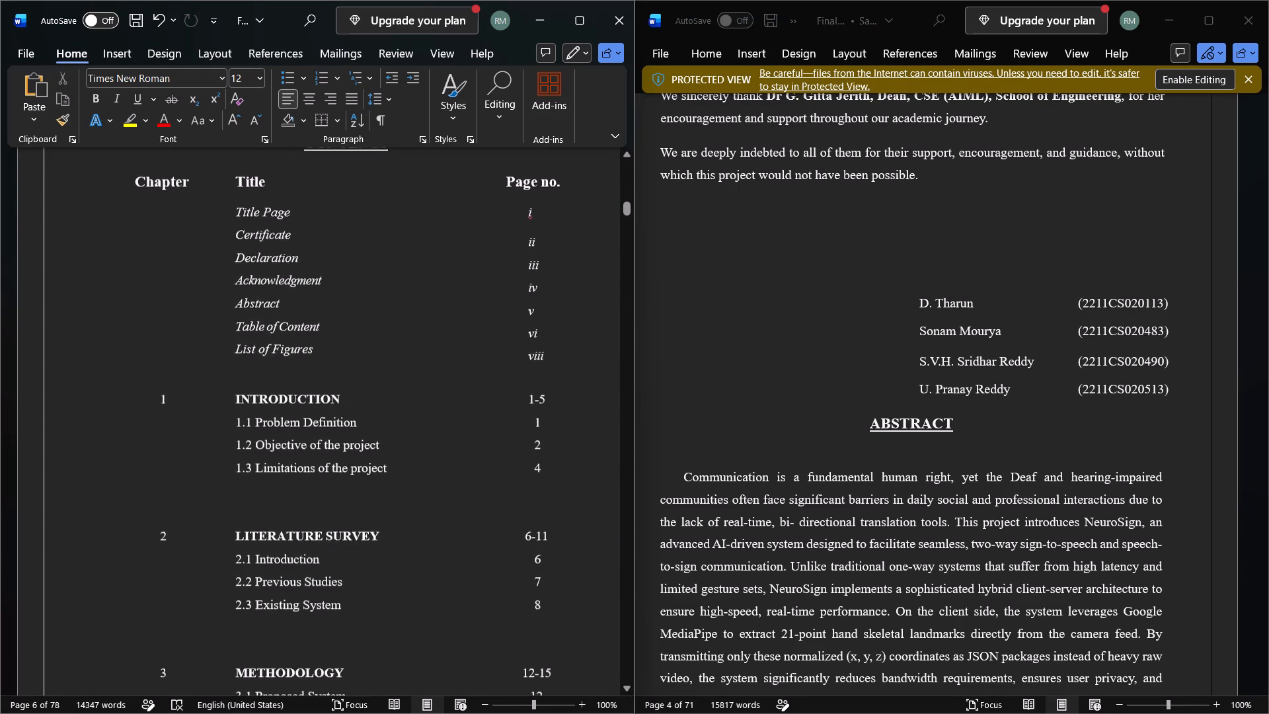
scroll(337, 496, "down", 1)
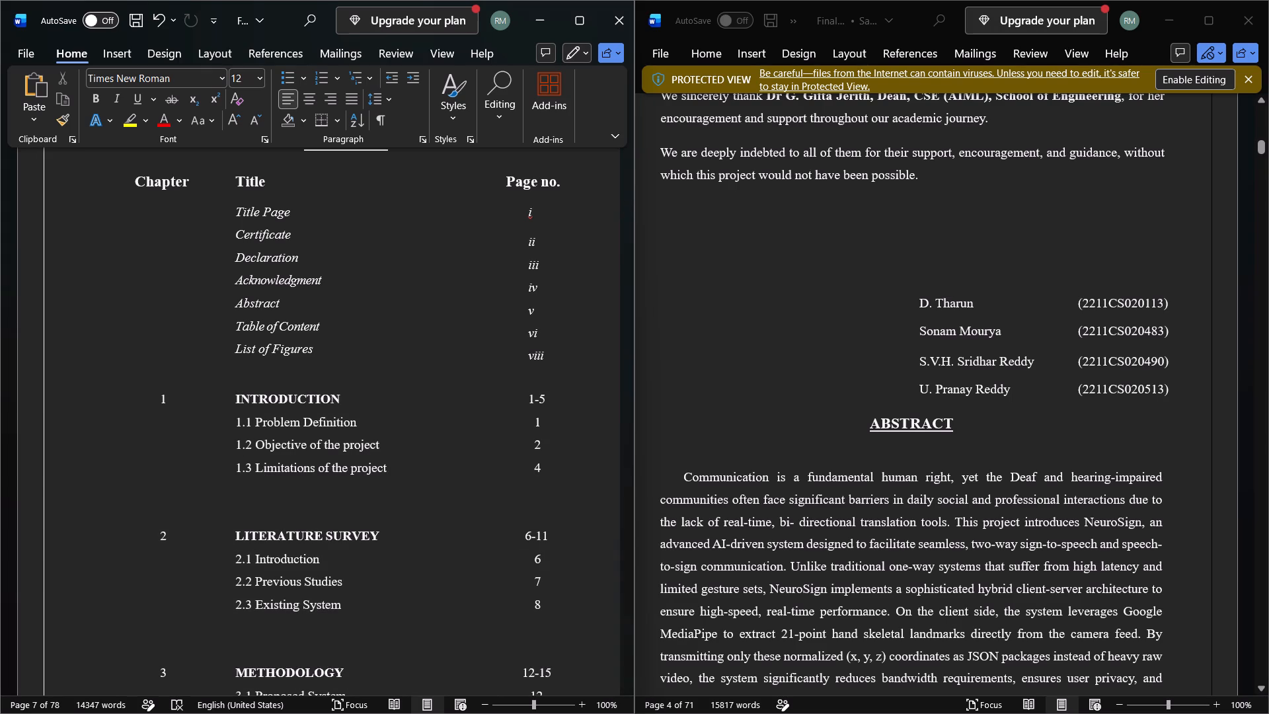
left_click(907, 312)
left_click_drag(907, 312, 900, 387)
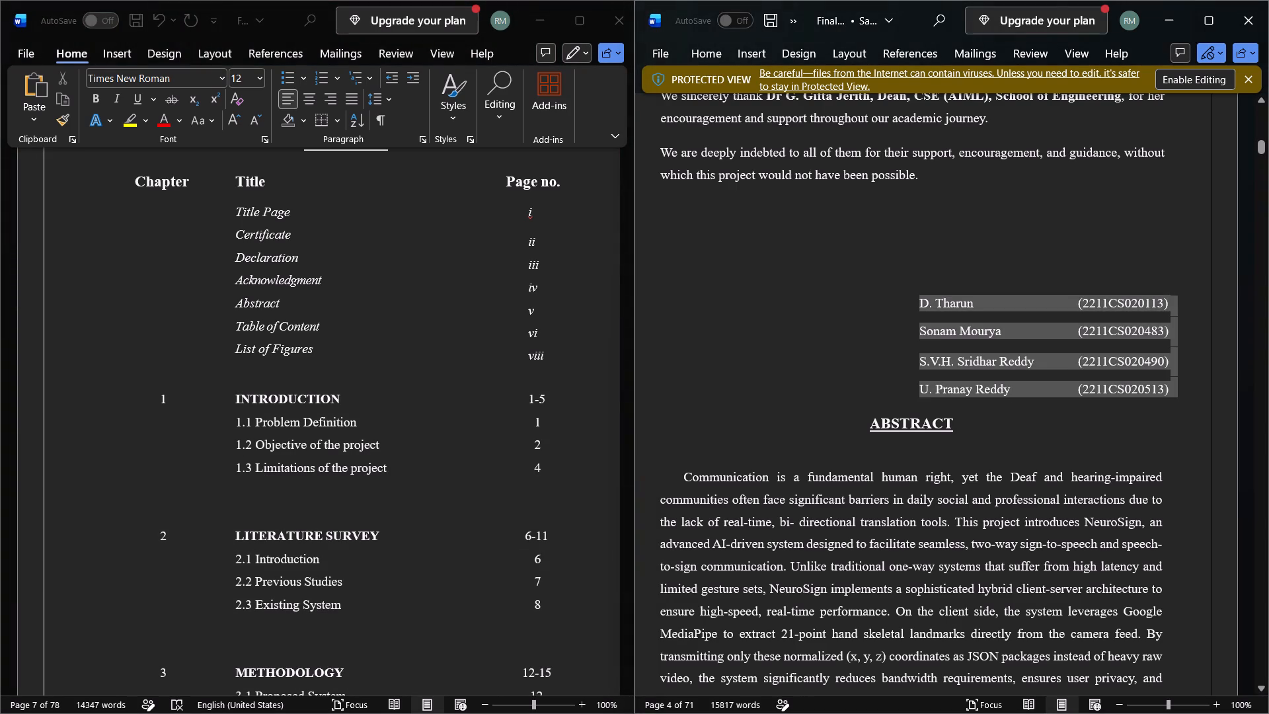
left_click(833, 358)
scroll(352, 286, "up", 2)
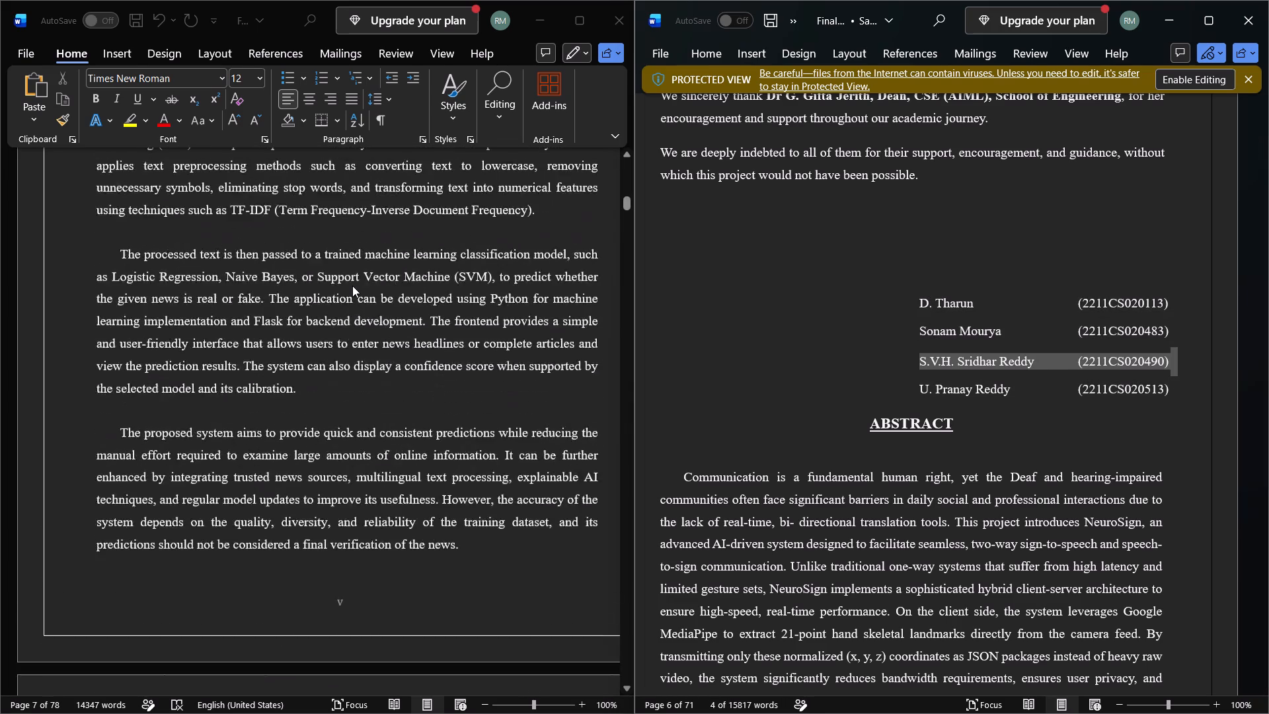
scroll(352, 286, "up", 3)
scroll(352, 286, "down", 1)
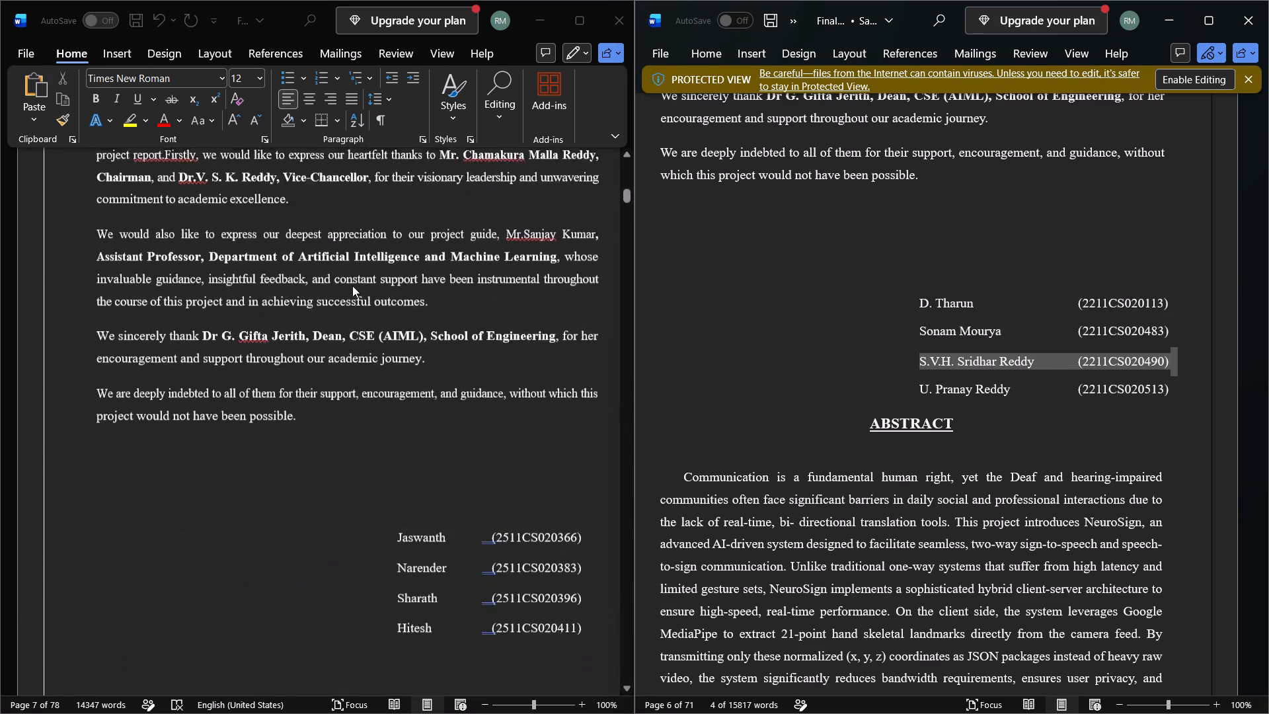
Place the text cursor at the start of the ABSTRACT heading in the Fake News Detector report.
scroll(352, 286, "down", 2)
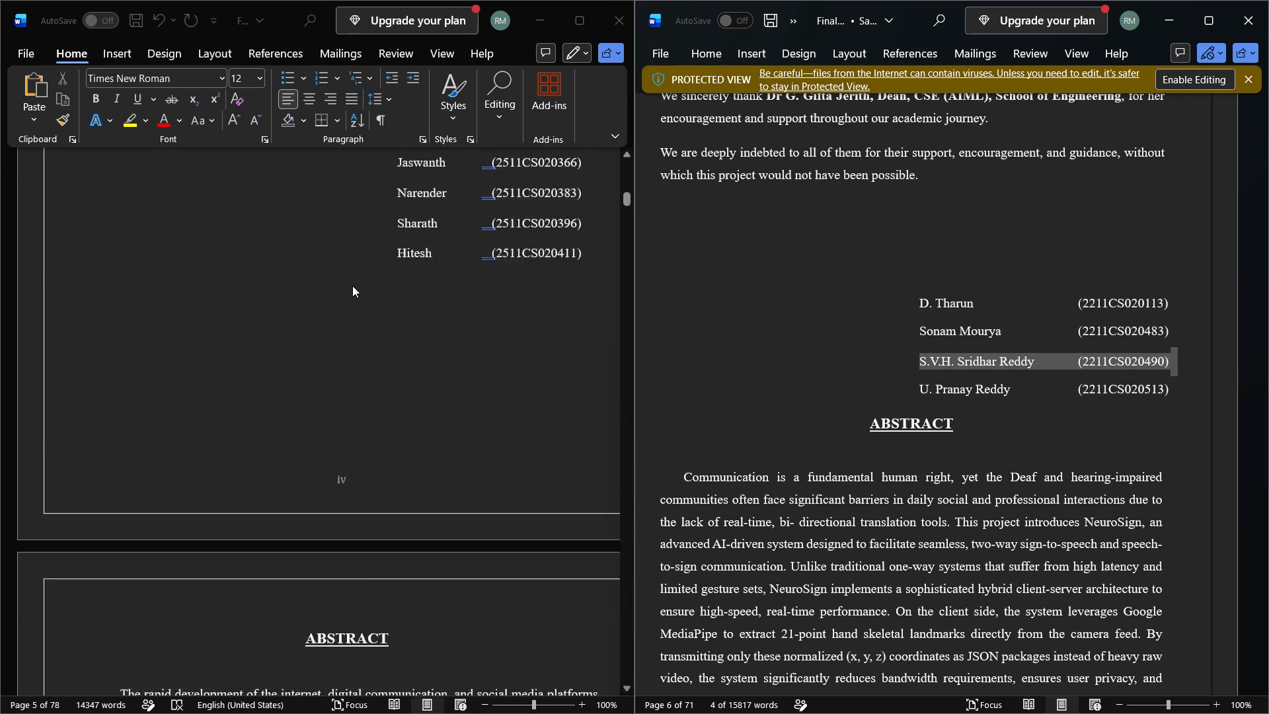
scroll(352, 286, "down", 2)
left_click(305, 206)
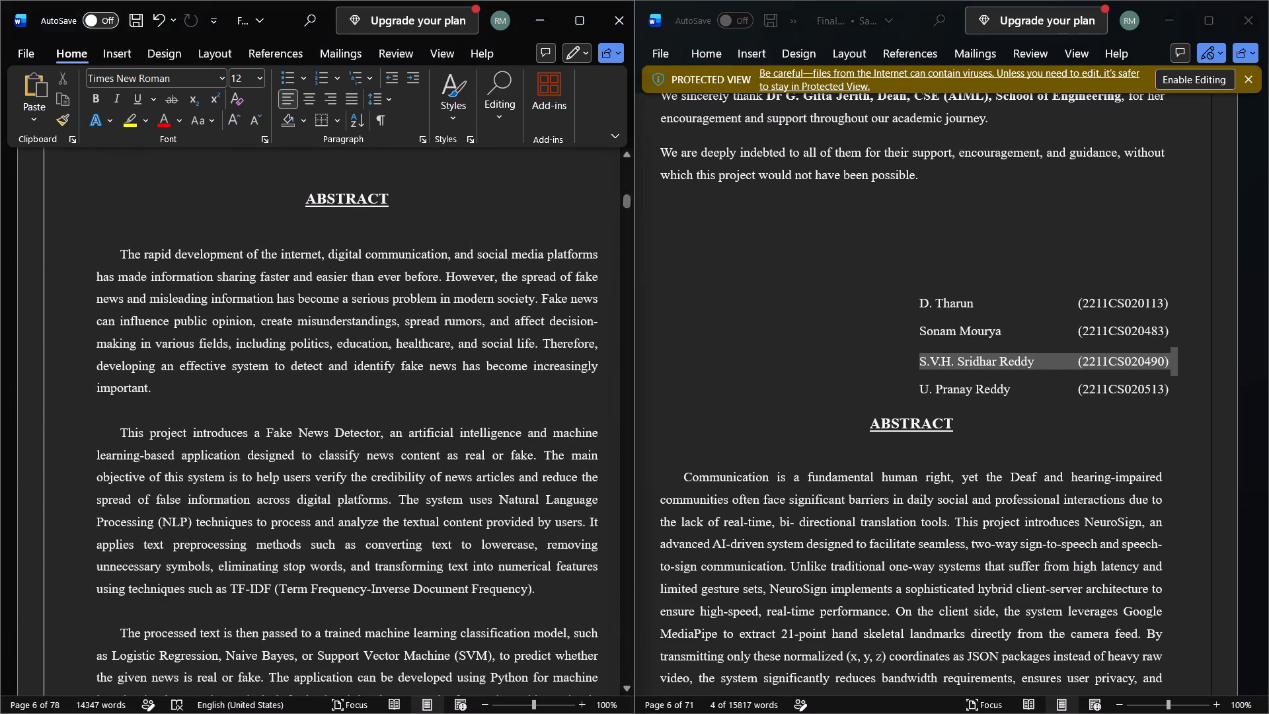
left_click(310, 204)
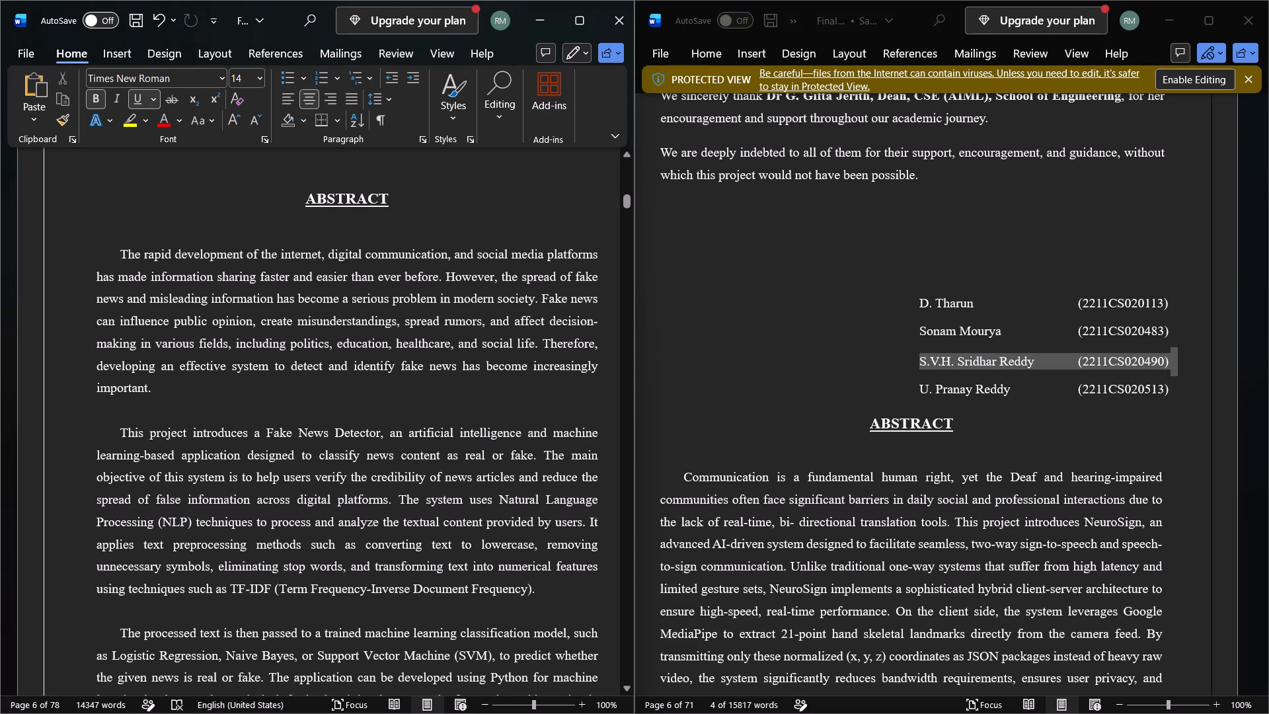
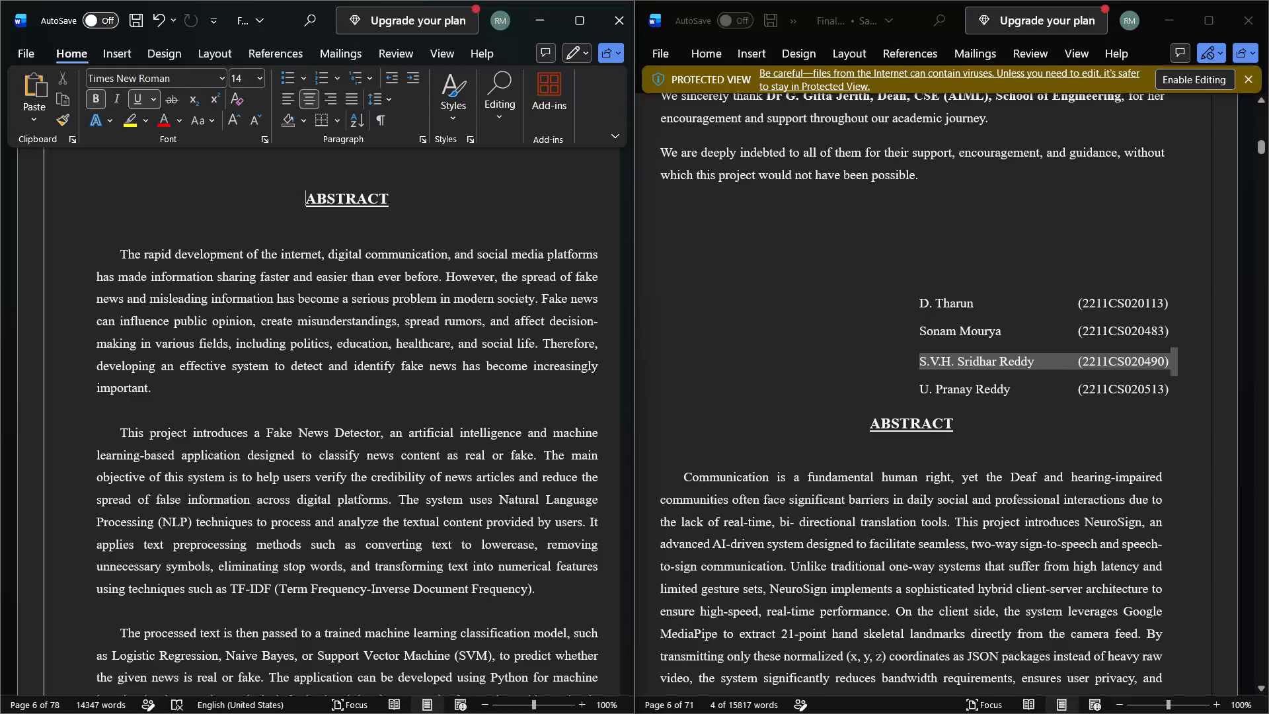
Compare the acknowledgement, abstract and contents pages of the Fake News Detector report with the reference report's abstract and contents pages.
scroll(866, 431, "down", 7)
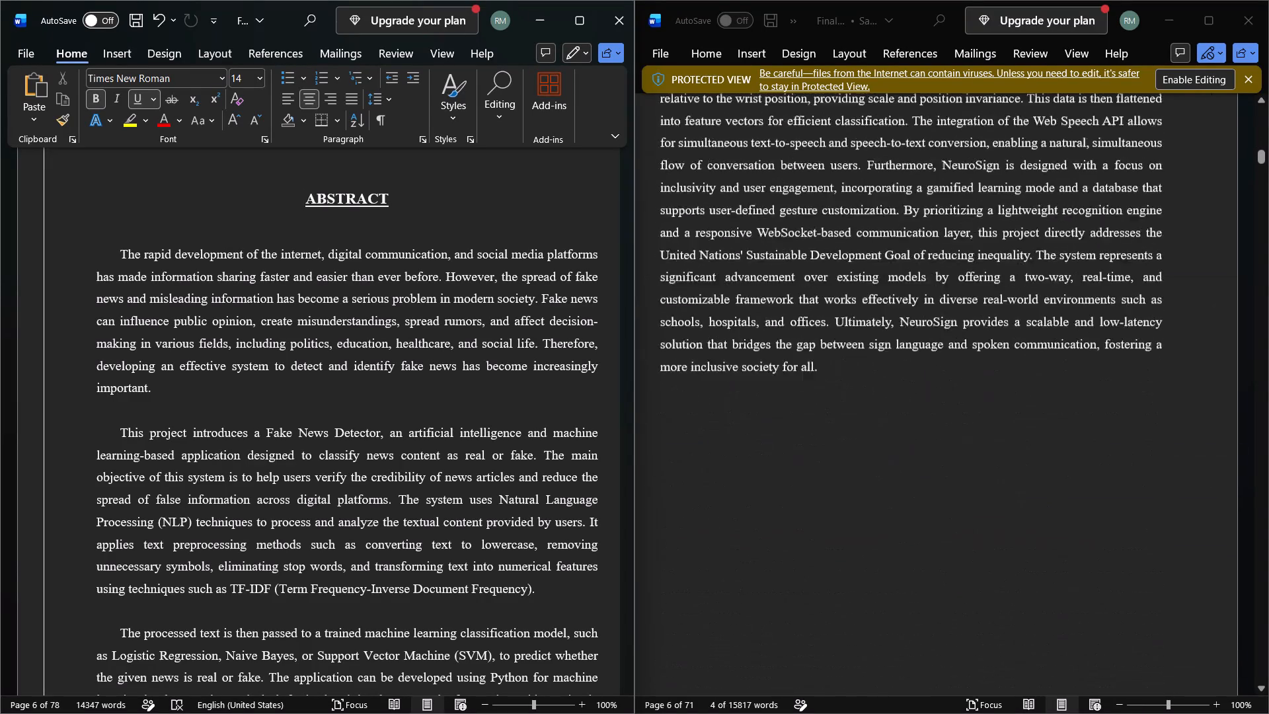
scroll(866, 431, "down", 10)
scroll(866, 431, "up", 2)
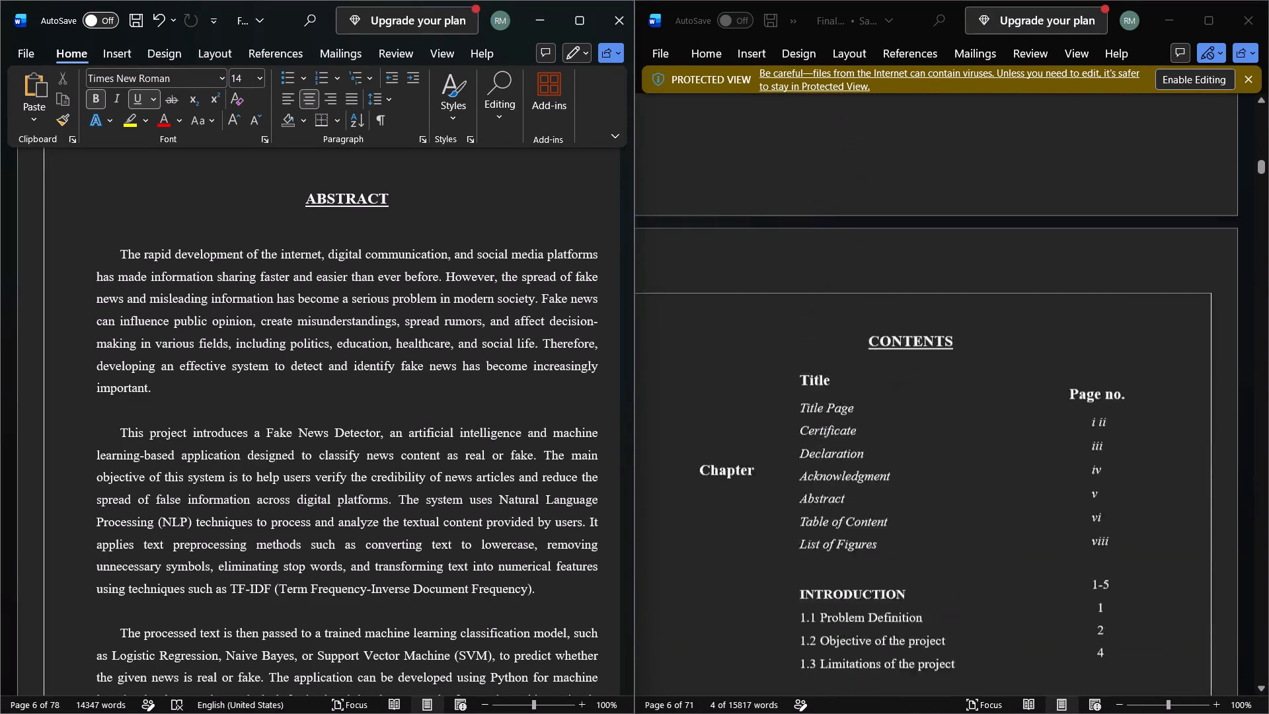
scroll(866, 431, "up", 2)
scroll(866, 431, "down", 3)
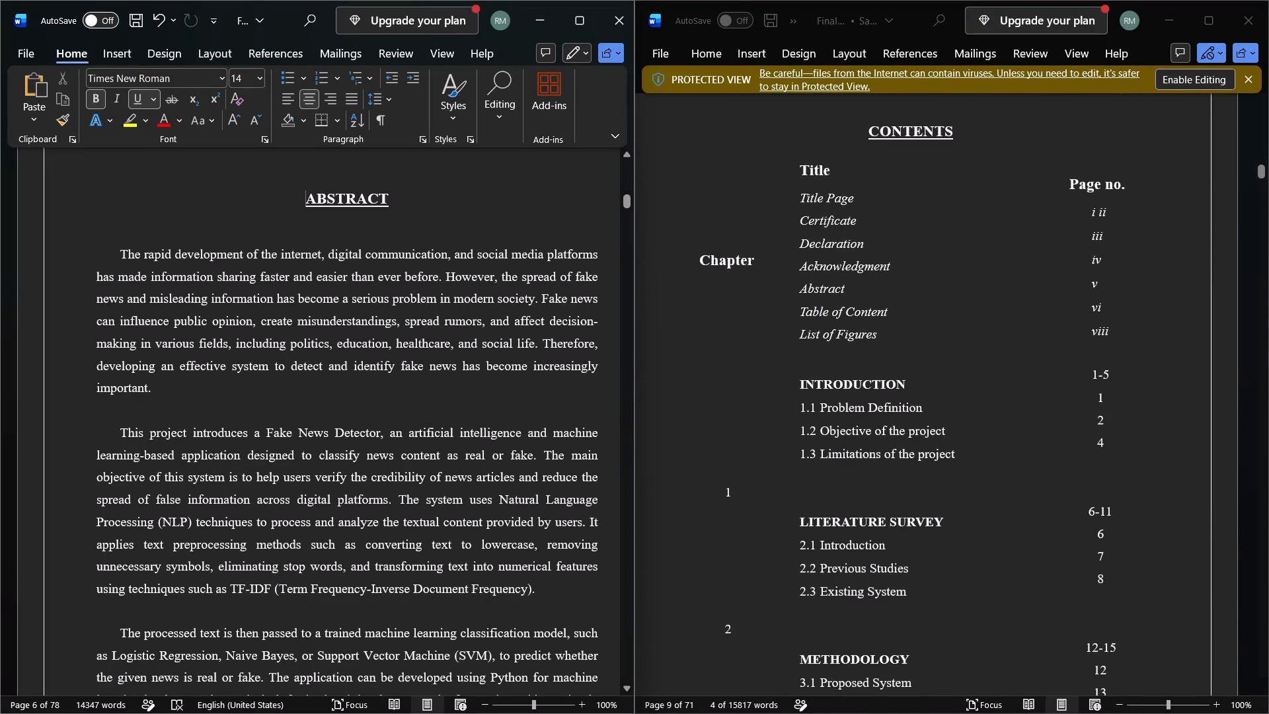
scroll(473, 381, "down", 5)
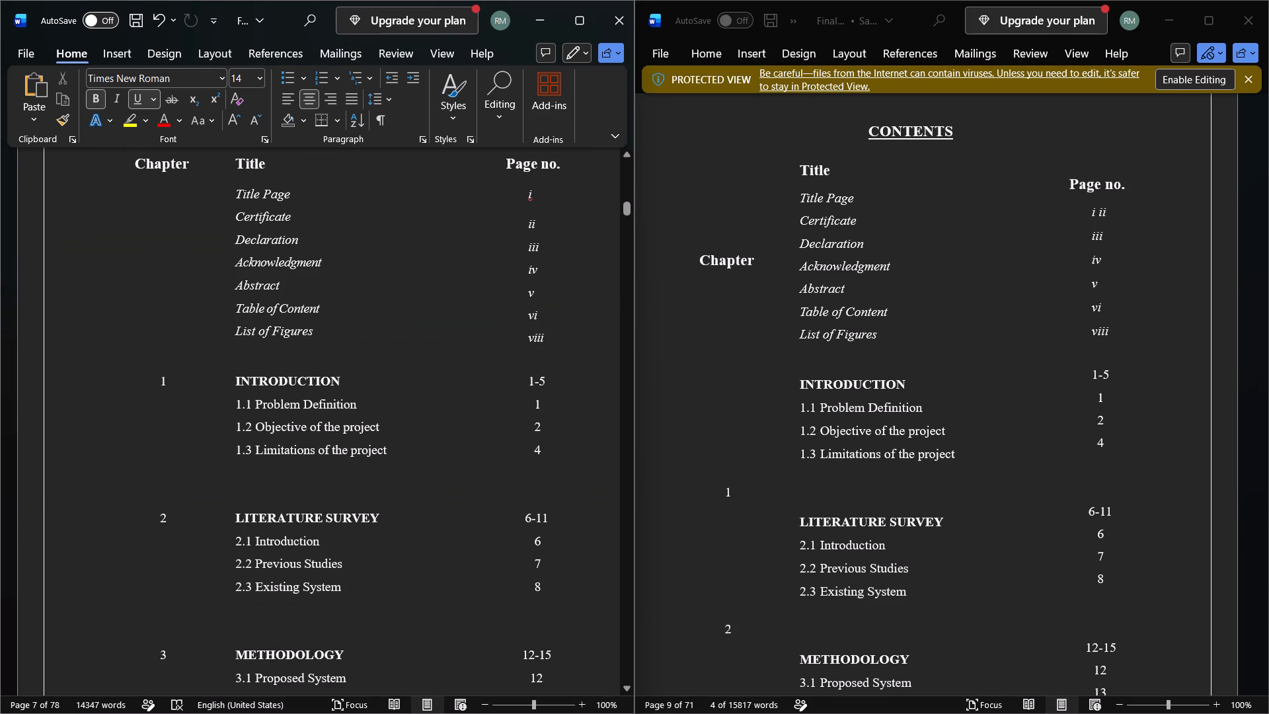
scroll(473, 381, "up", 6)
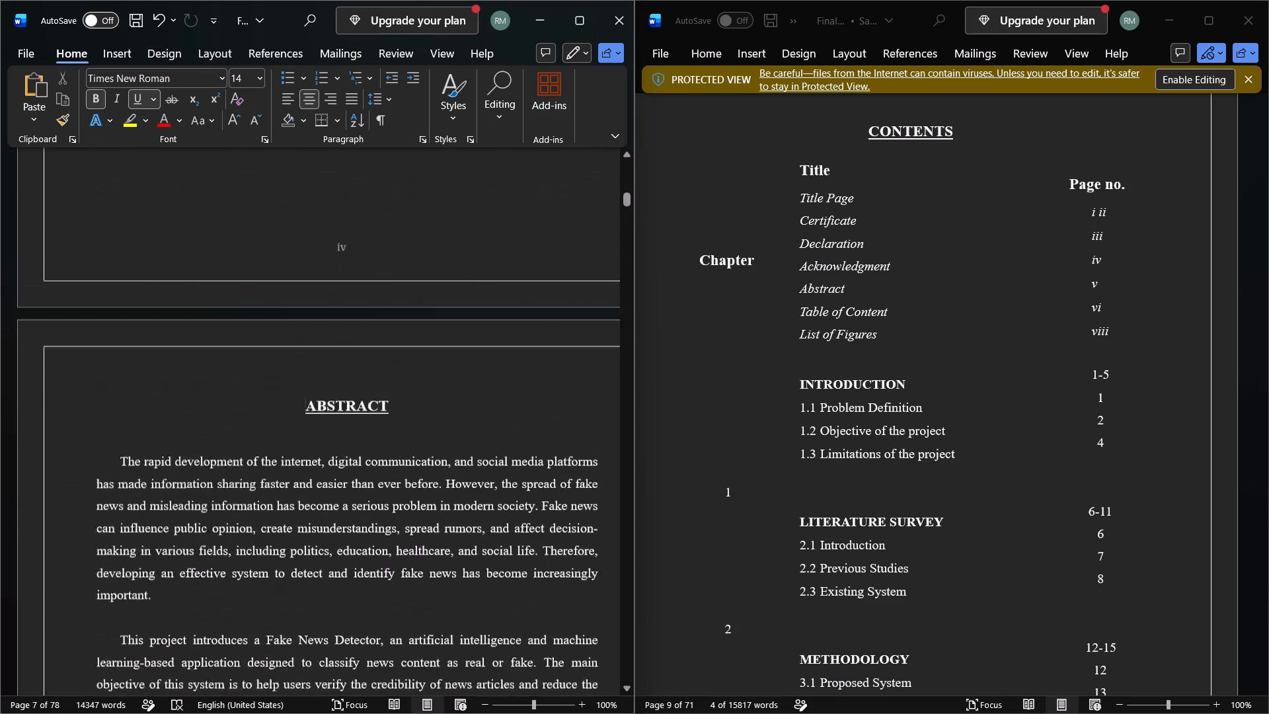
scroll(473, 381, "up", 5)
scroll(473, 381, "down", 2)
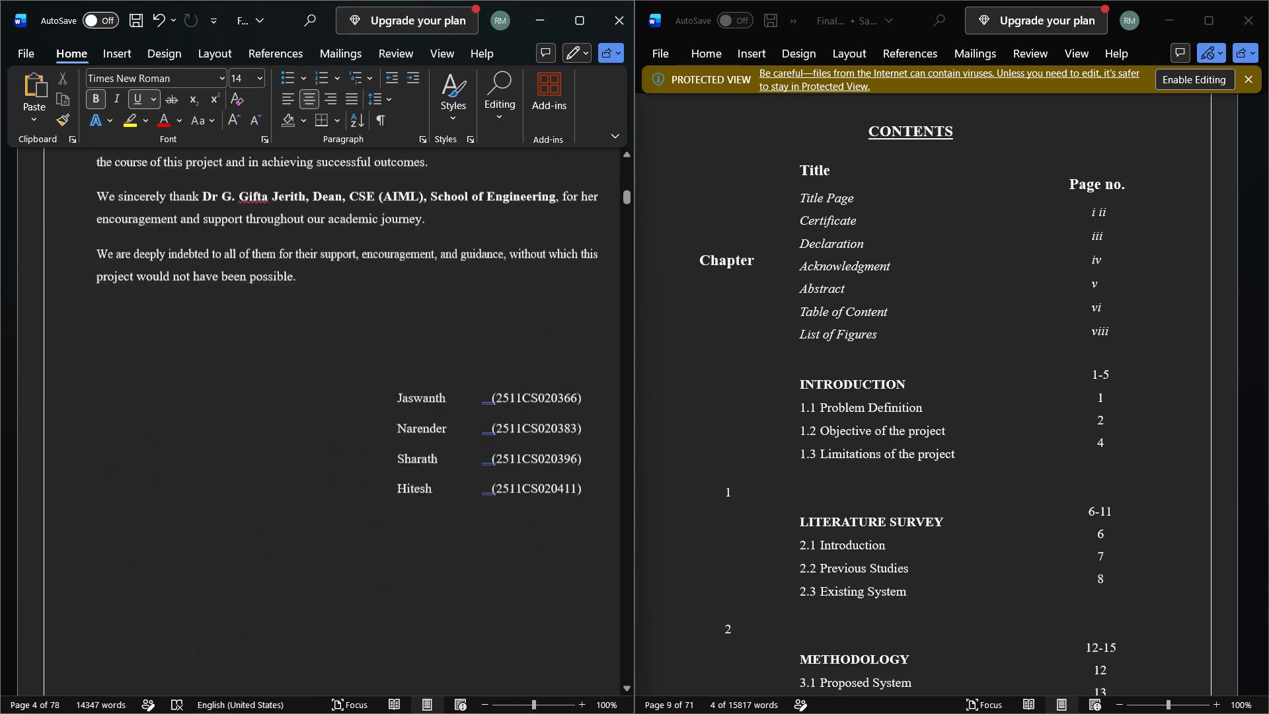
scroll(473, 381, "down", 4)
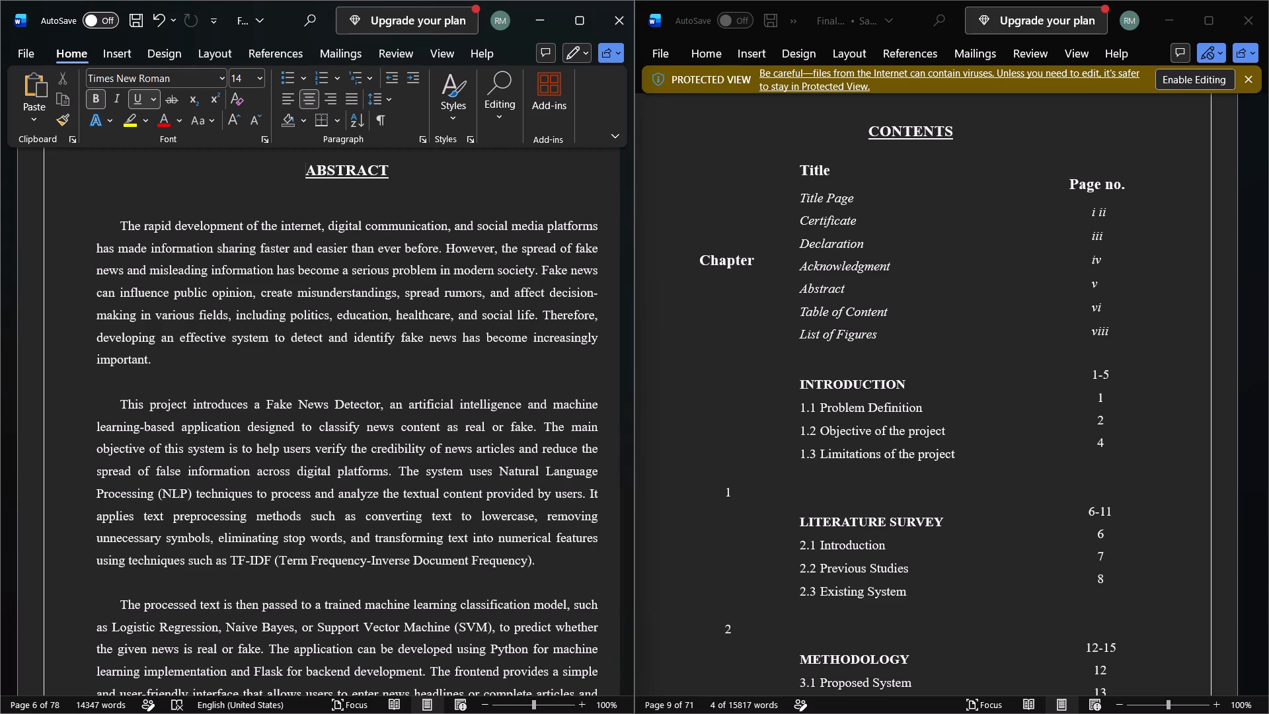
scroll(873, 531, "down", 2)
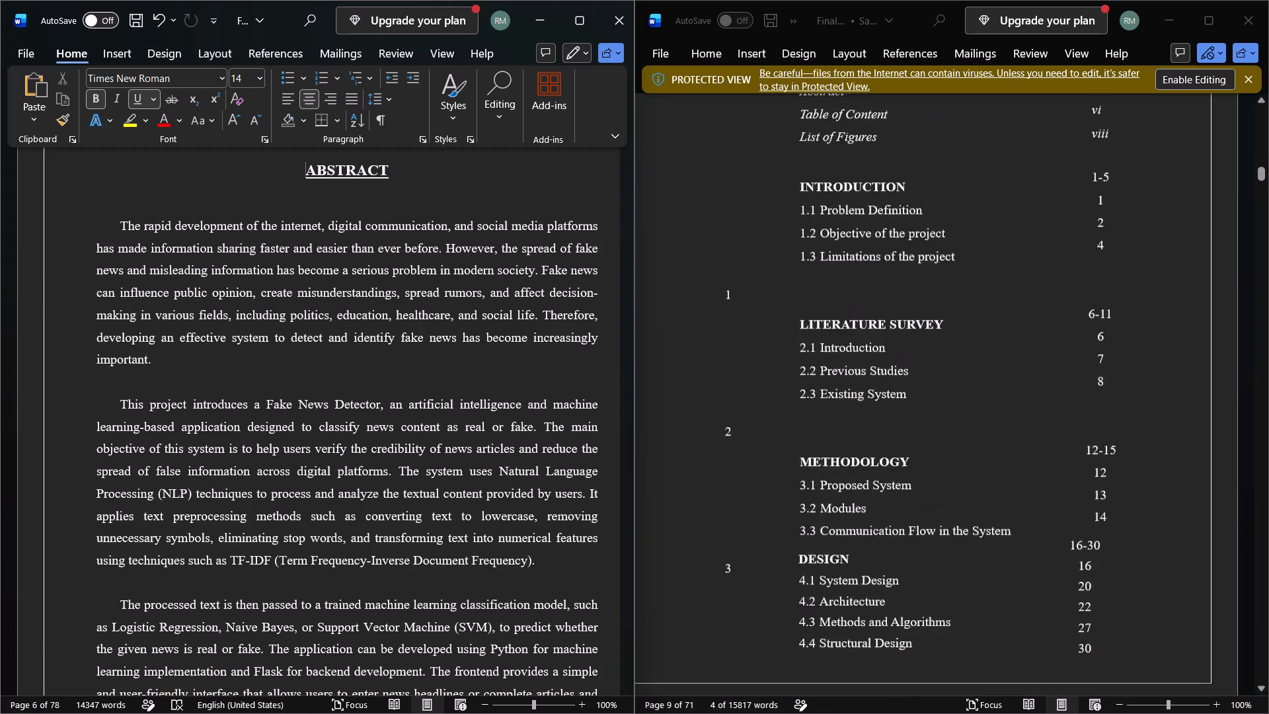
scroll(873, 531, "down", 5)
scroll(873, 531, "up", 5)
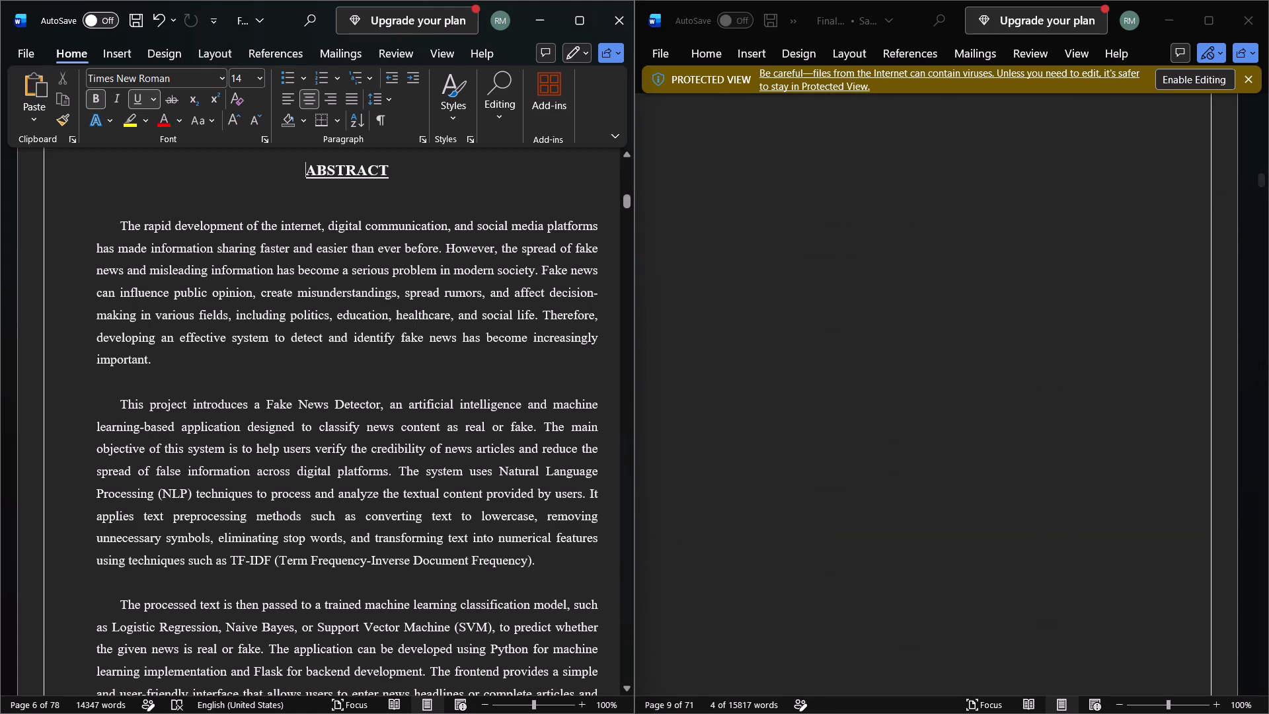
scroll(236, 528, "down", 2)
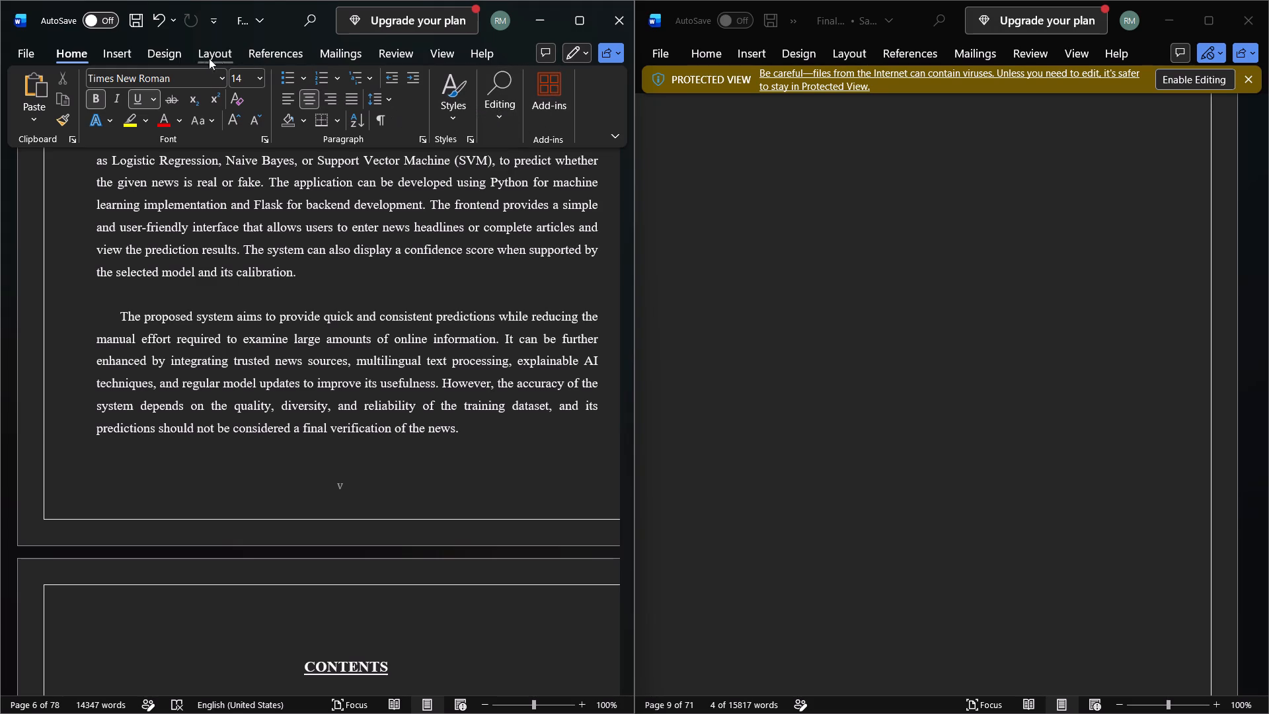
Turn on AutoSave for the Fake News Detector report by uploading it to the personal OneDrive.
left_click(256, 19)
left_click(256, 19)
left_click(284, 15)
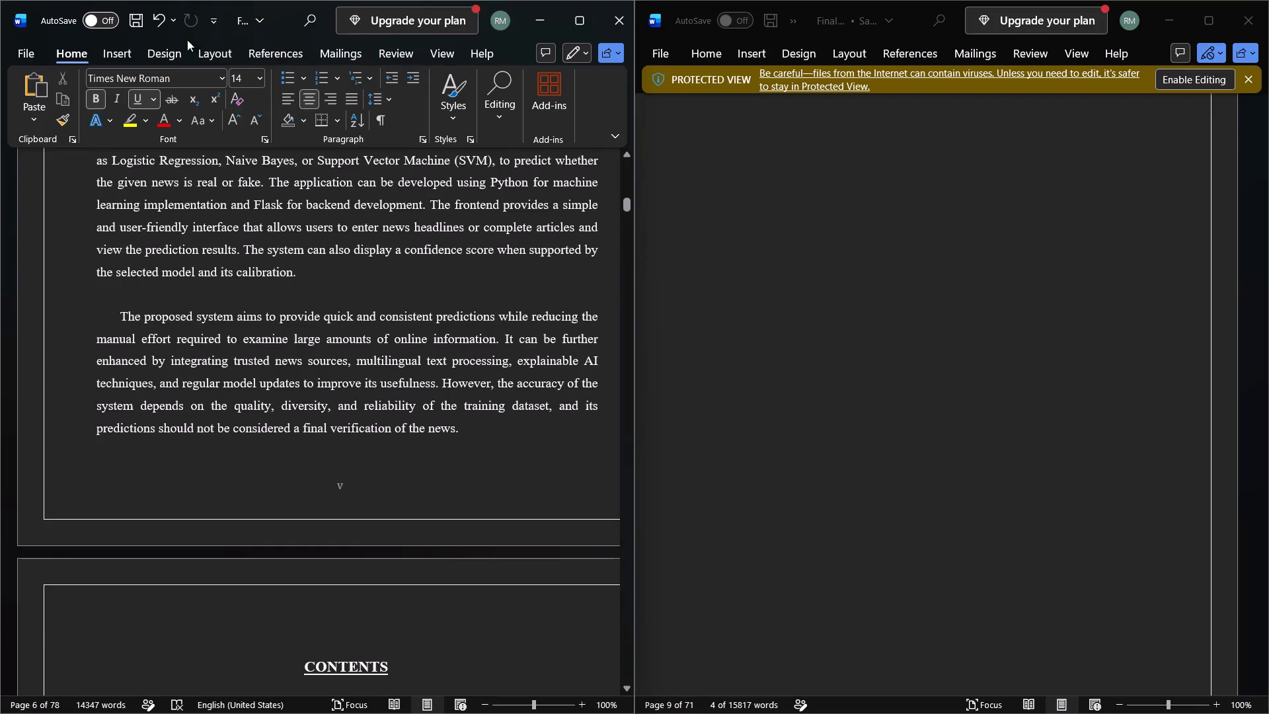
left_click(100, 16)
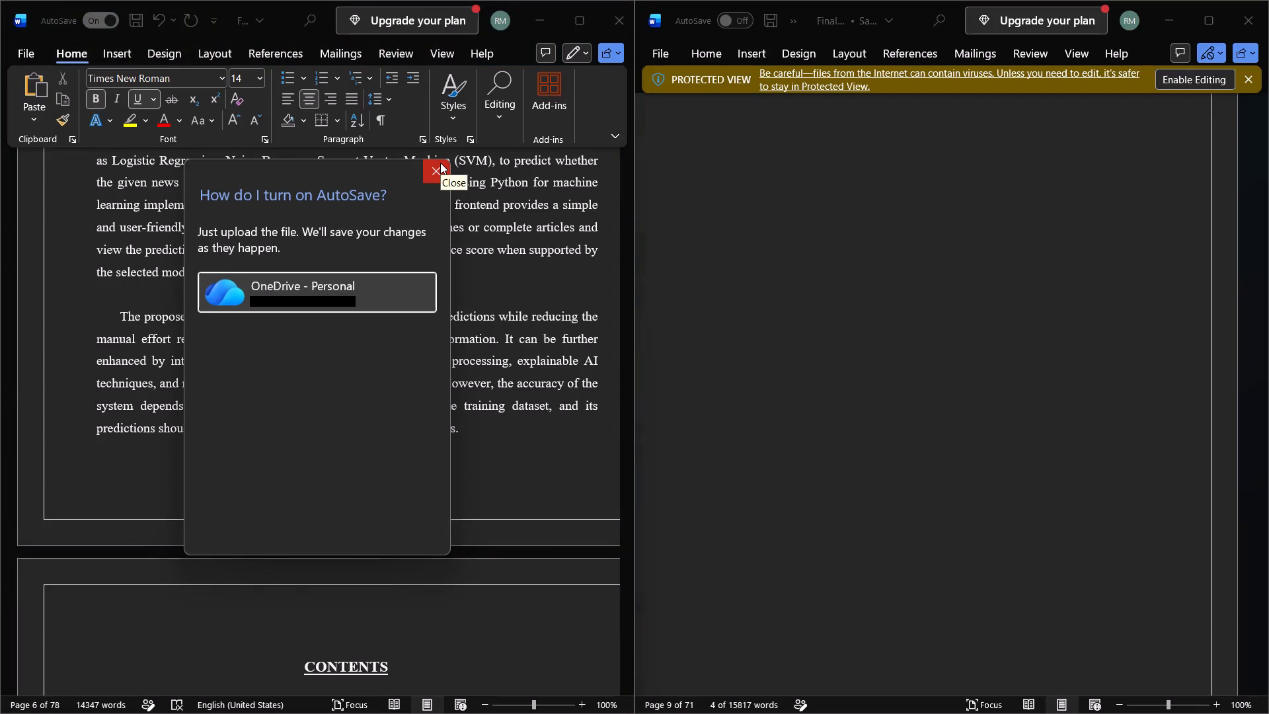
left_click(314, 300)
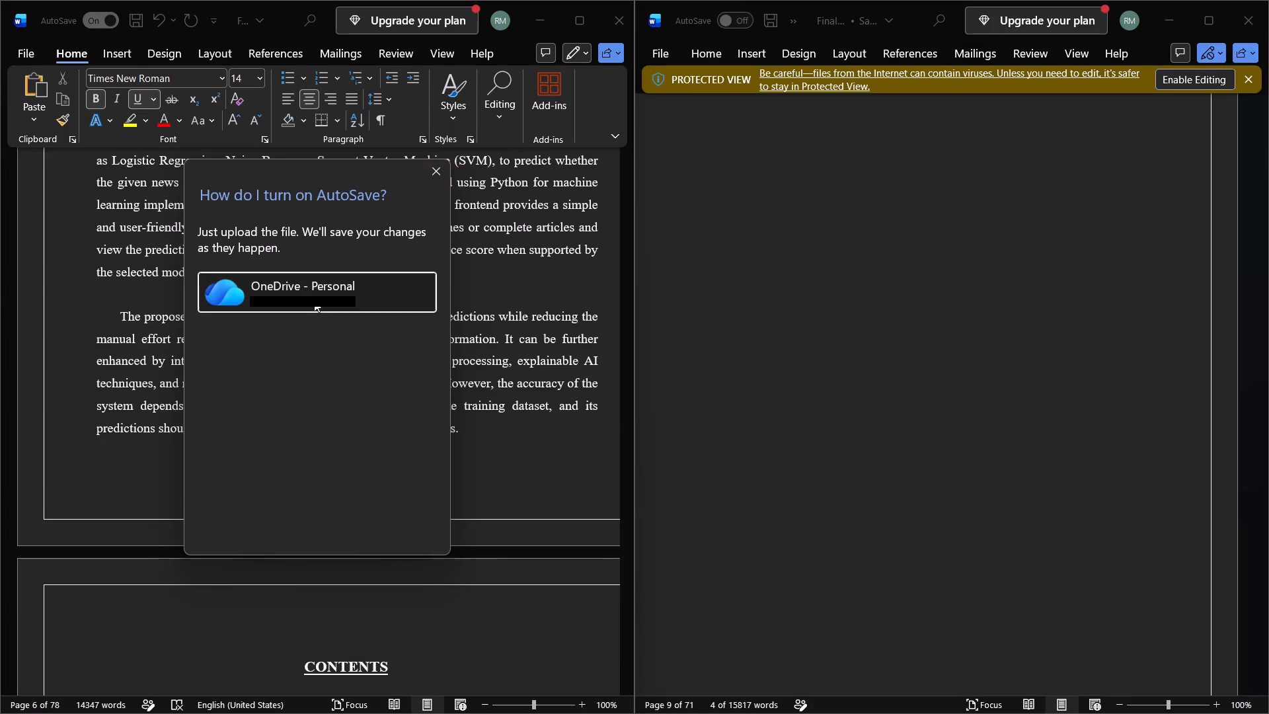
left_click(437, 177)
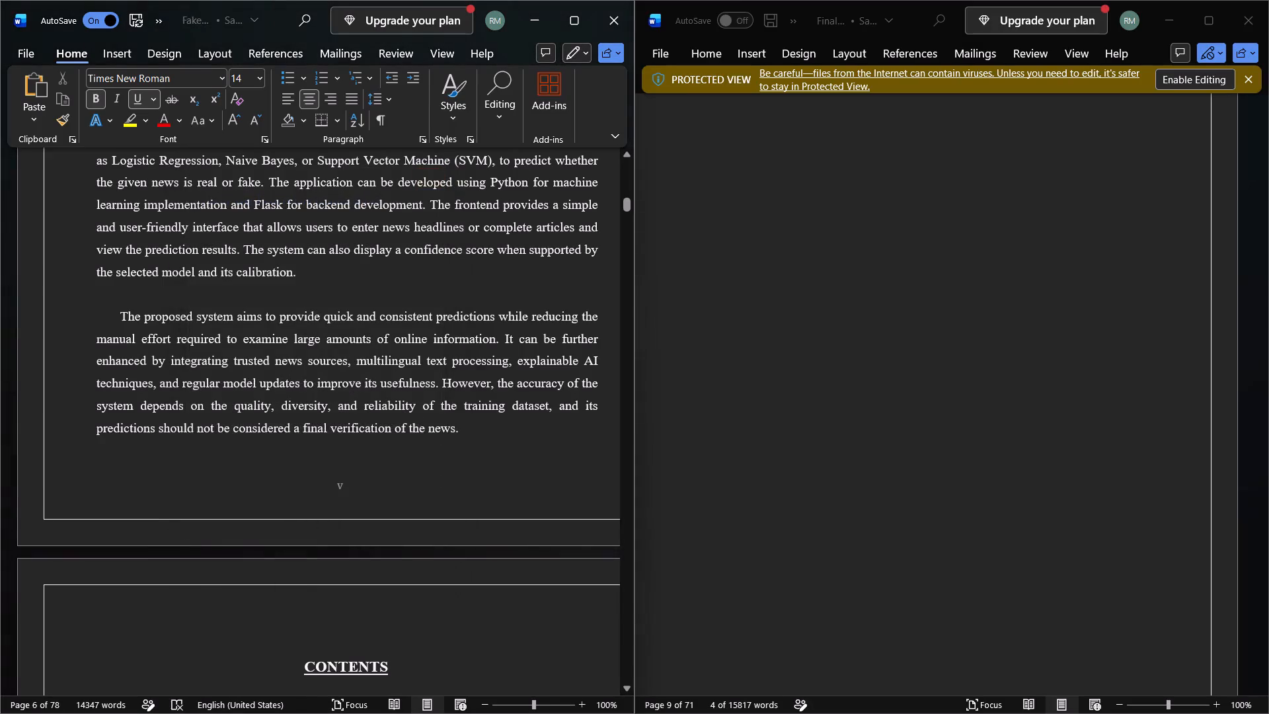
Return to the ABSTRACT page and maximize the Fake News Detector report's window.
scroll(359, 404, "up", 4)
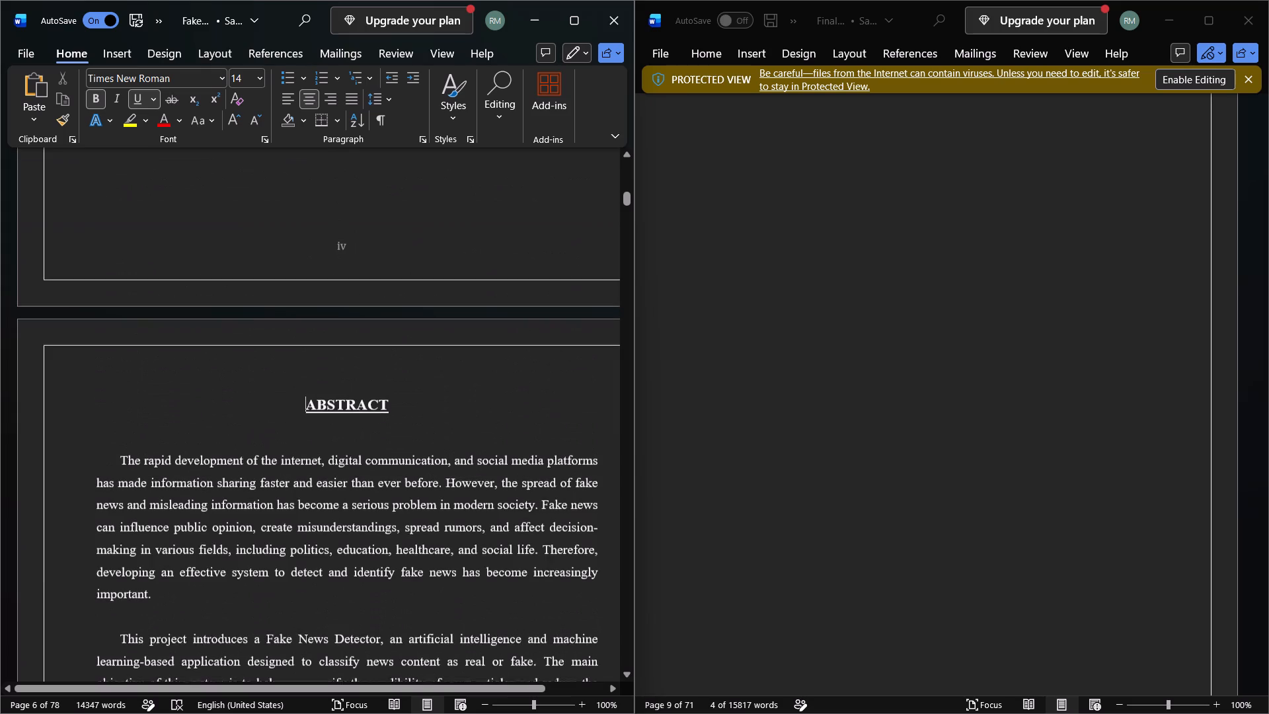
scroll(359, 404, "down", 1)
scroll(868, 305, "up", 4)
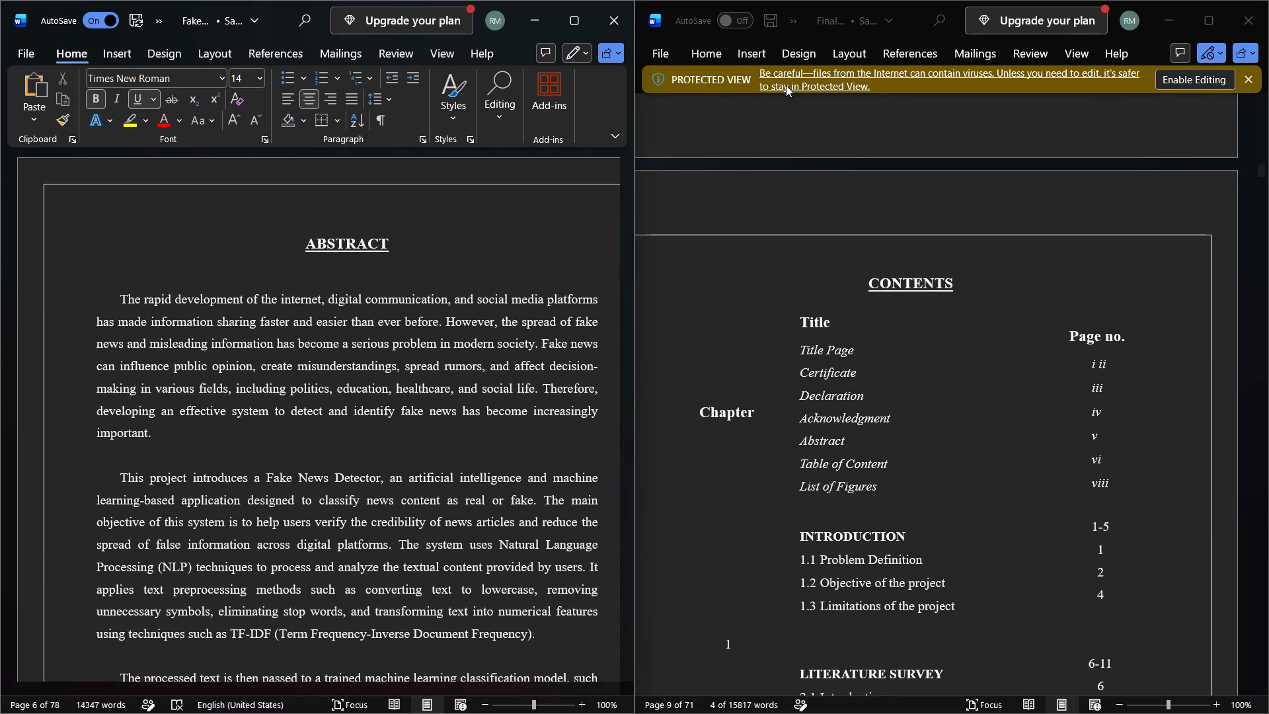
left_click(580, 13)
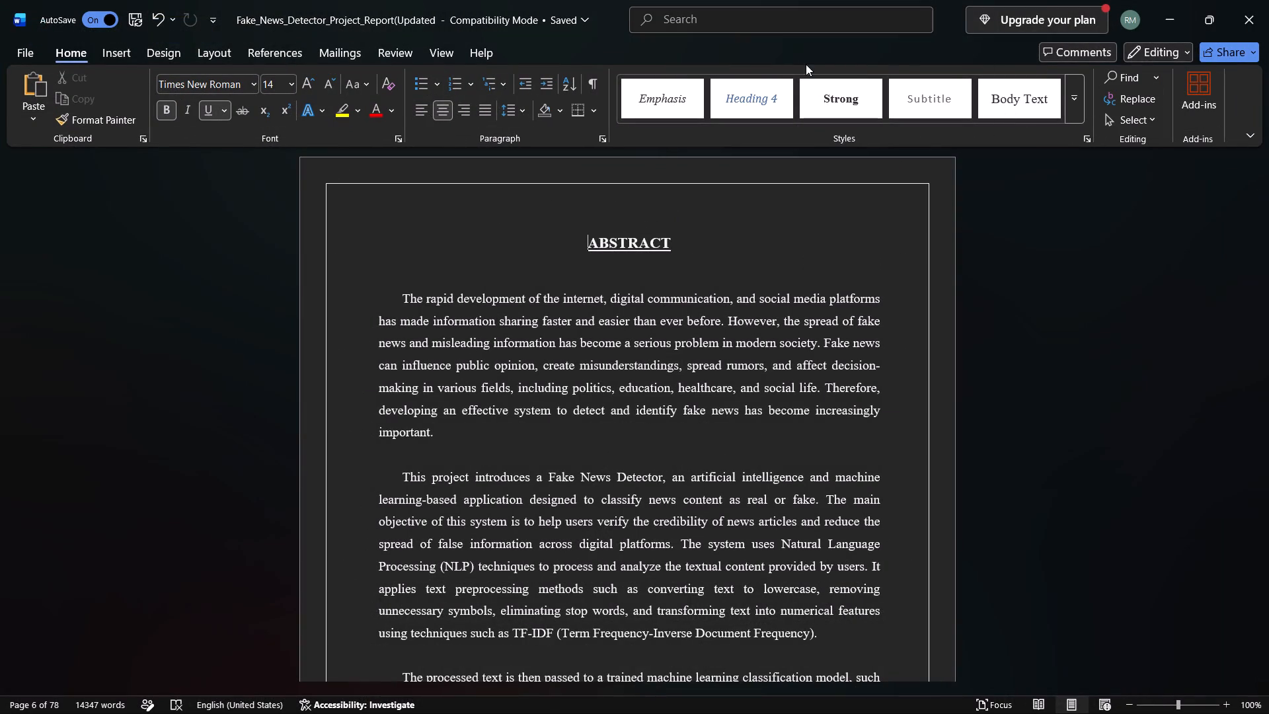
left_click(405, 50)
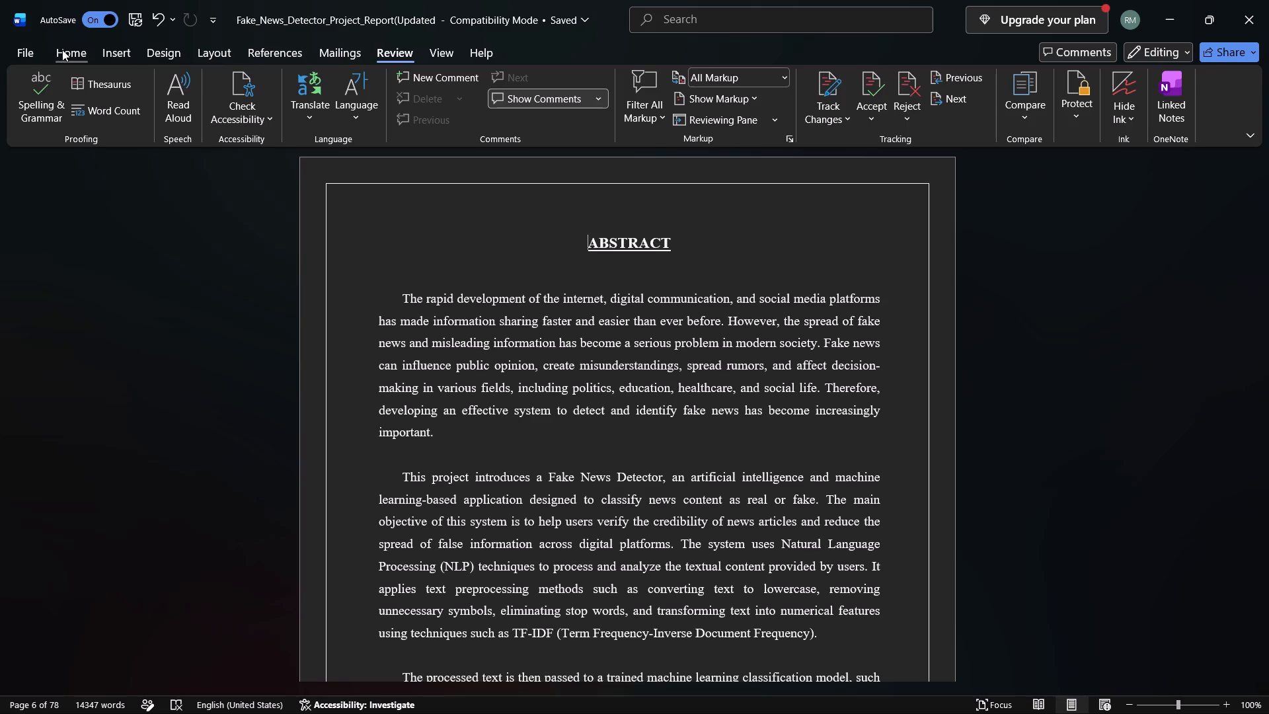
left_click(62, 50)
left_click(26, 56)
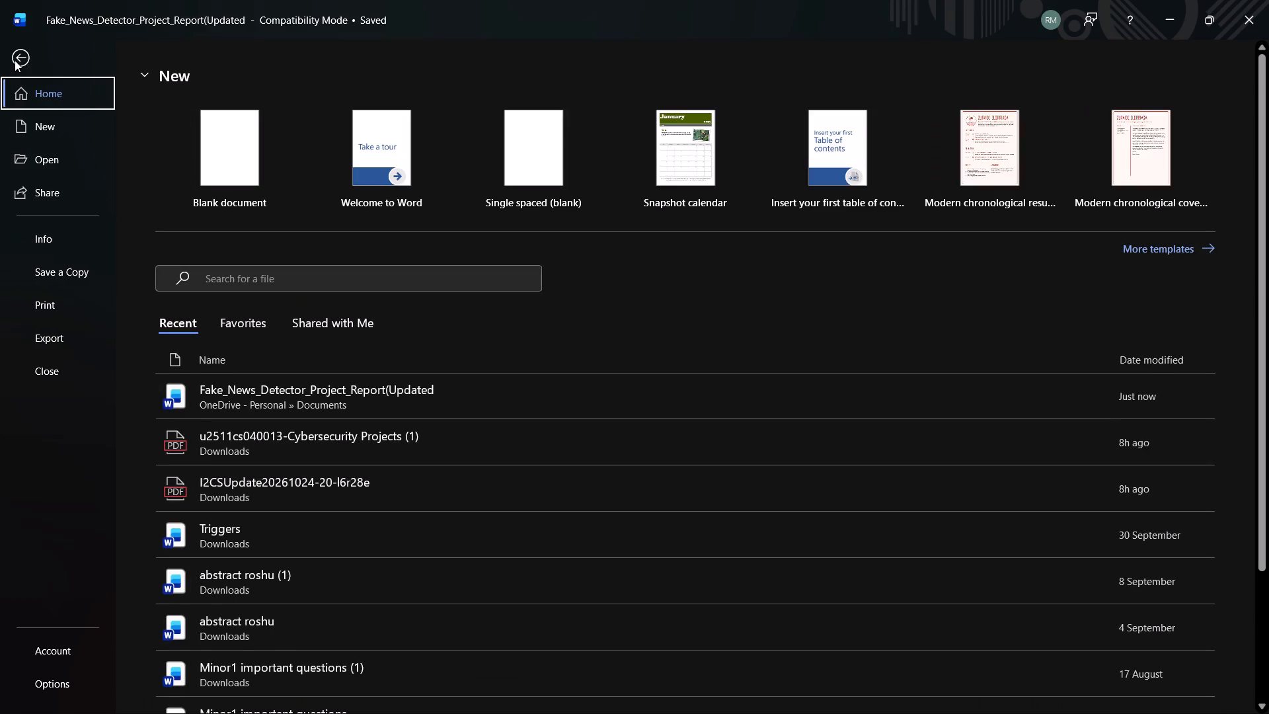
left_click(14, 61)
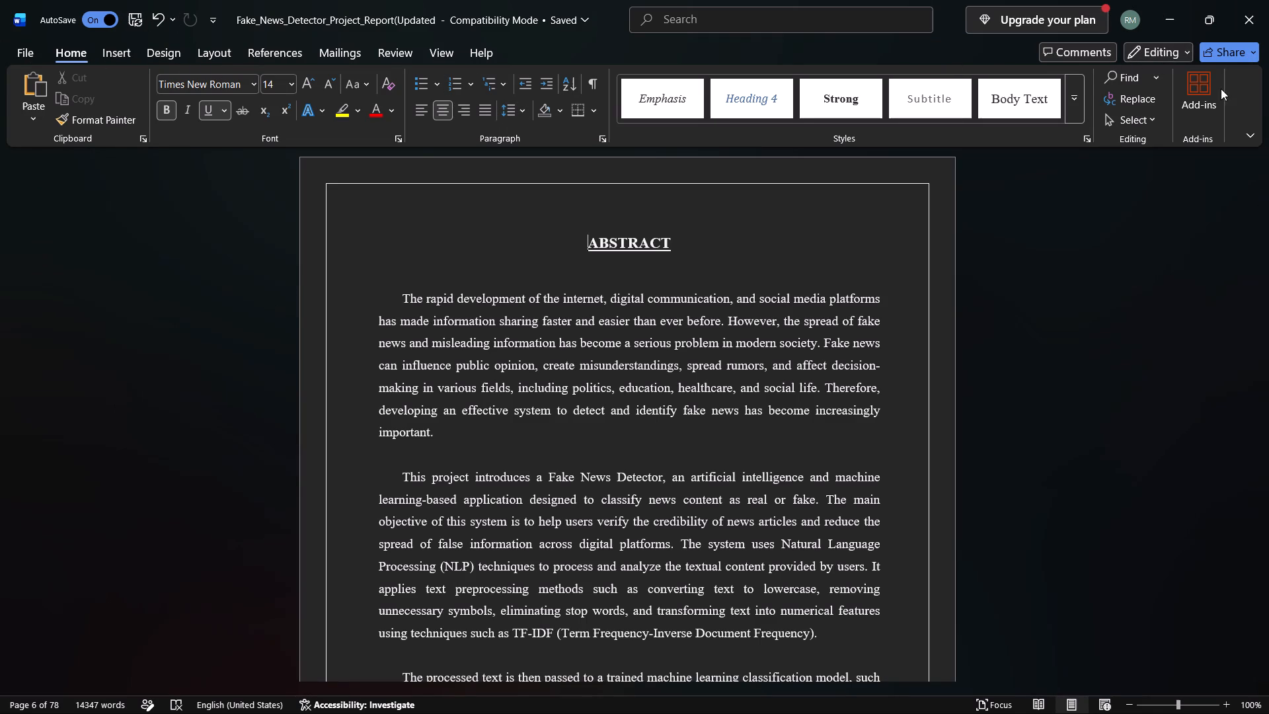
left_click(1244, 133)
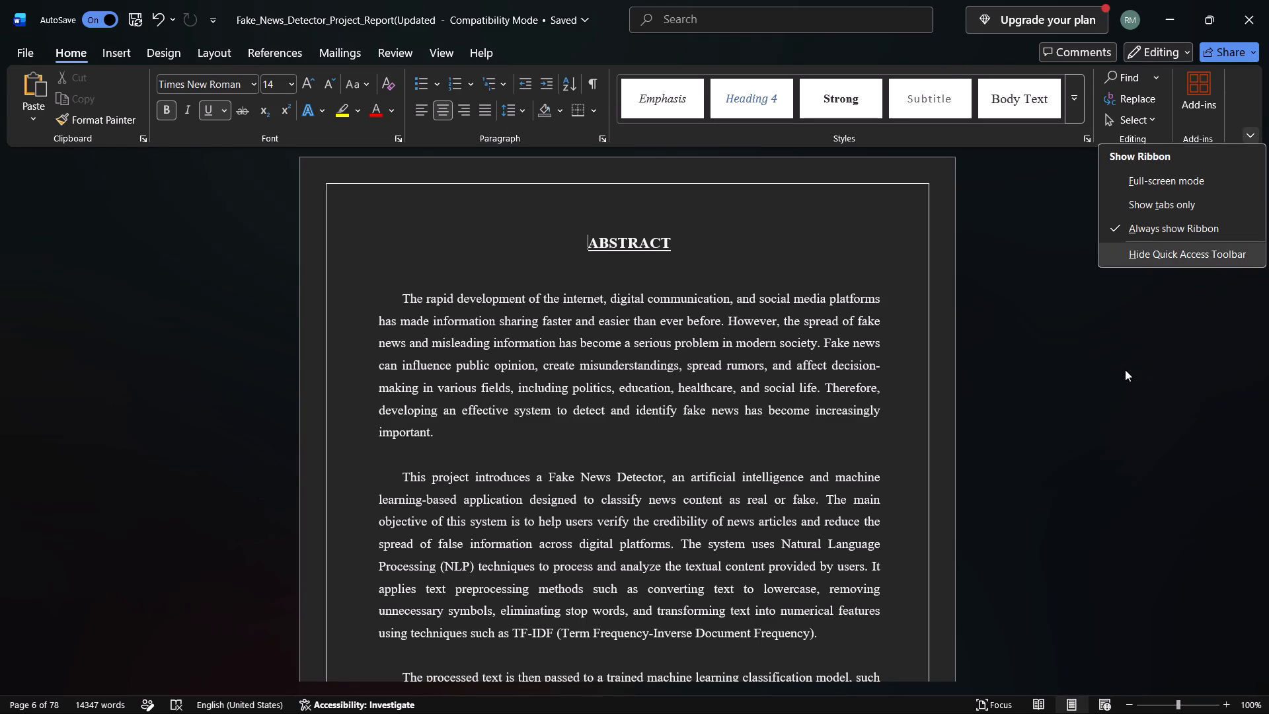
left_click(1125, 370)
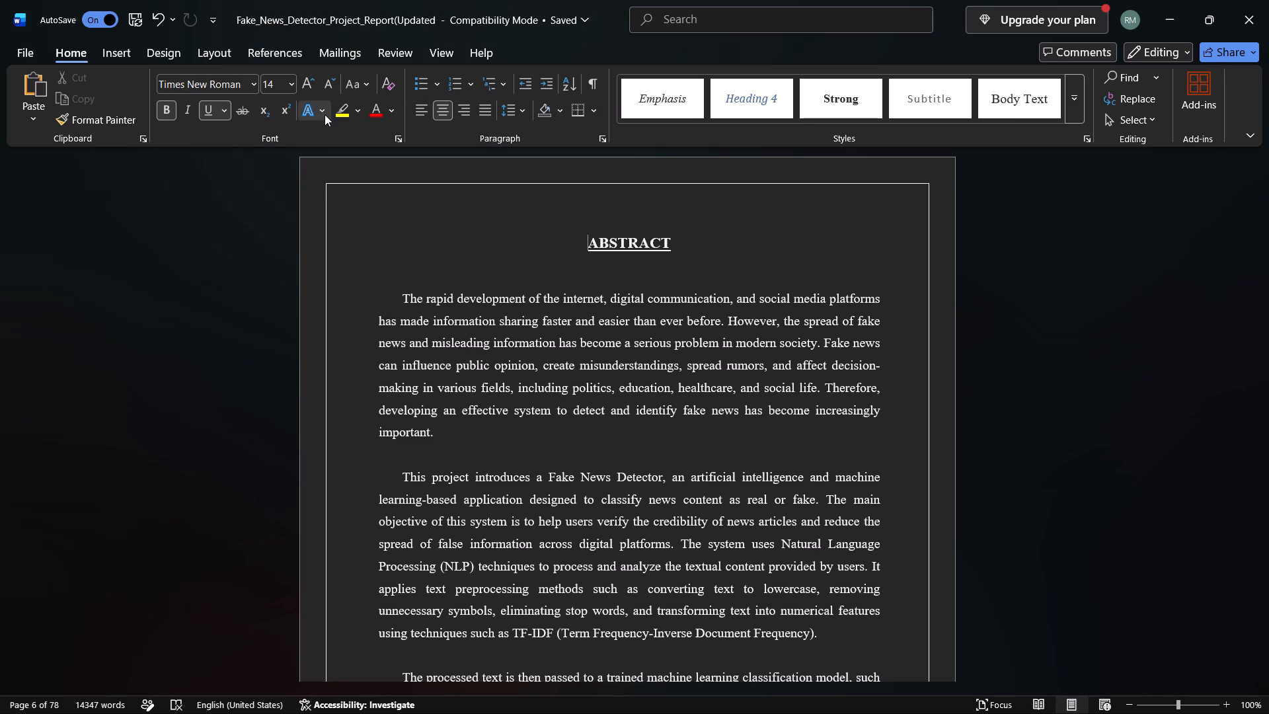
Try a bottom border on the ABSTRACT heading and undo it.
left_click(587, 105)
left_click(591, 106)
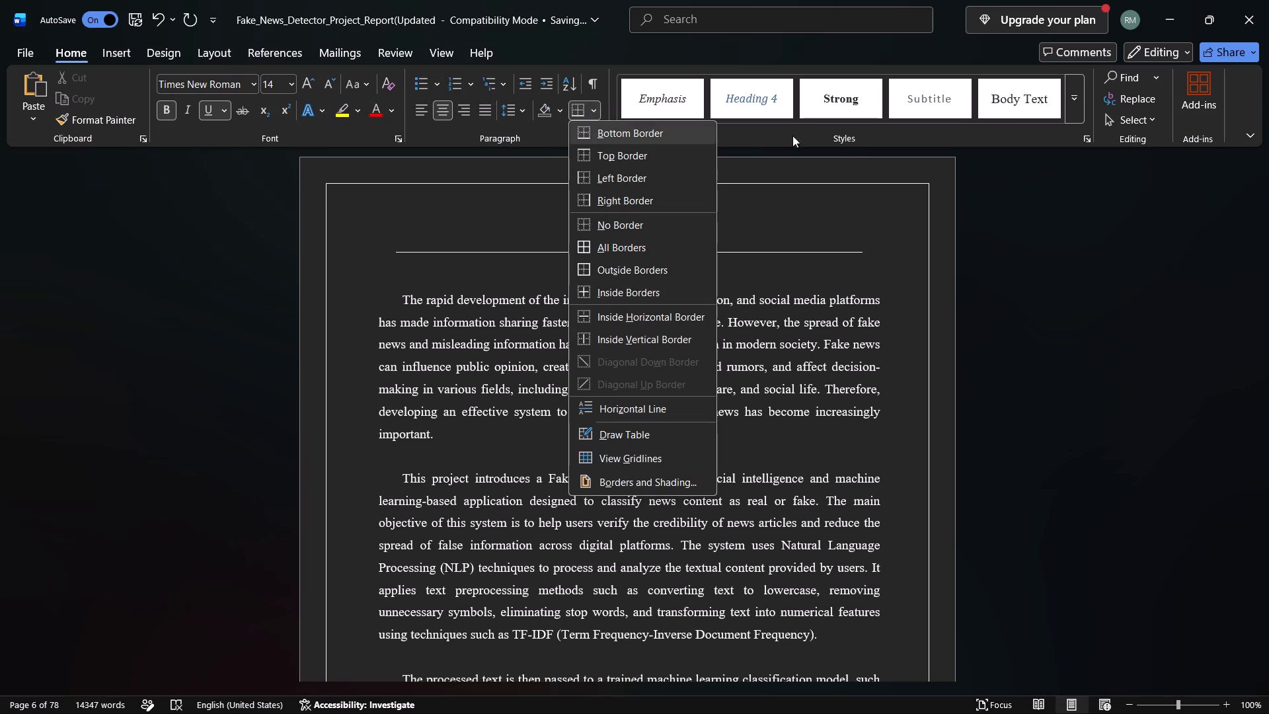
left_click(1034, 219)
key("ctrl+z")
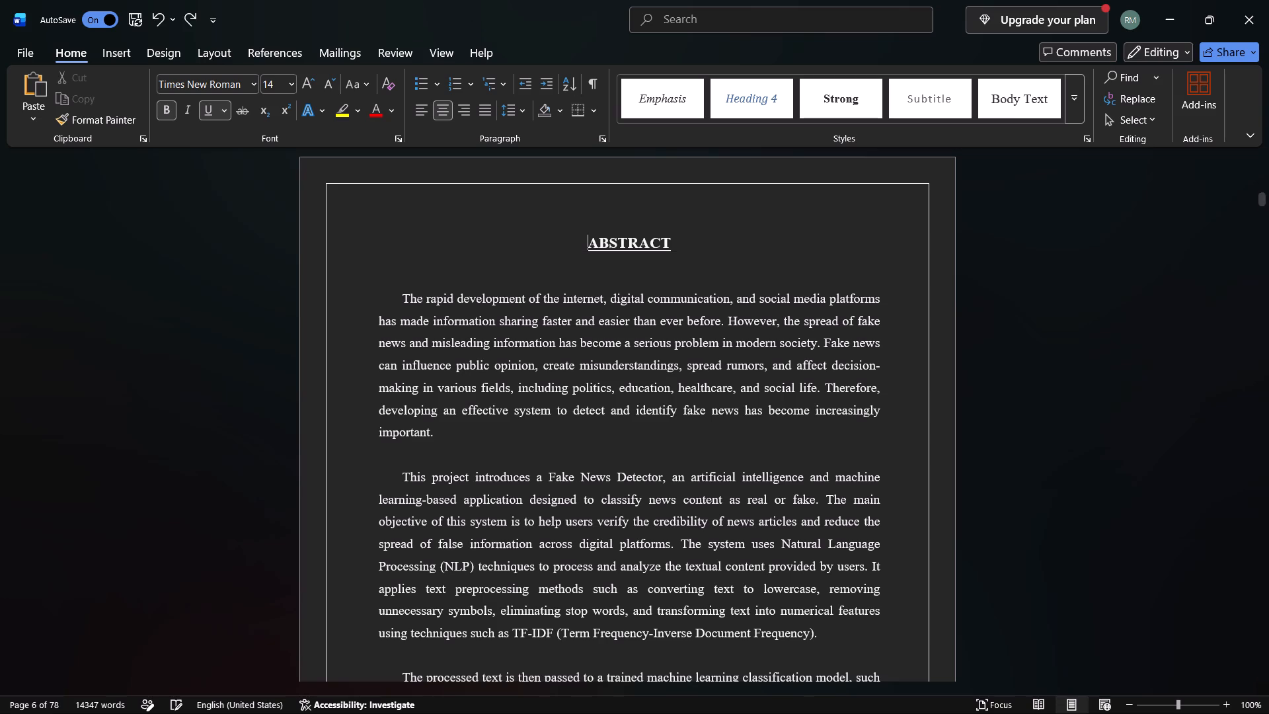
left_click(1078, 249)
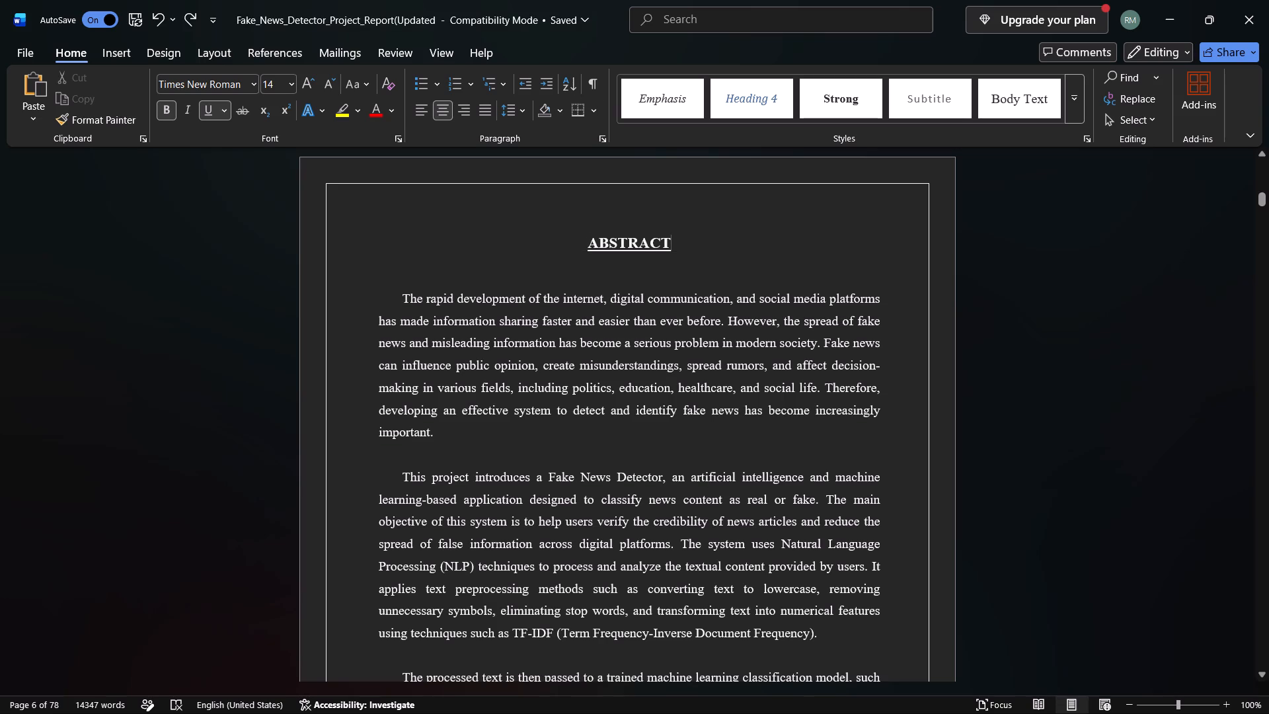
Examine the report's acknowledgement, contents and list of figures pages alongside the reference report's contents pages.
scroll(892, 317, "up", 2)
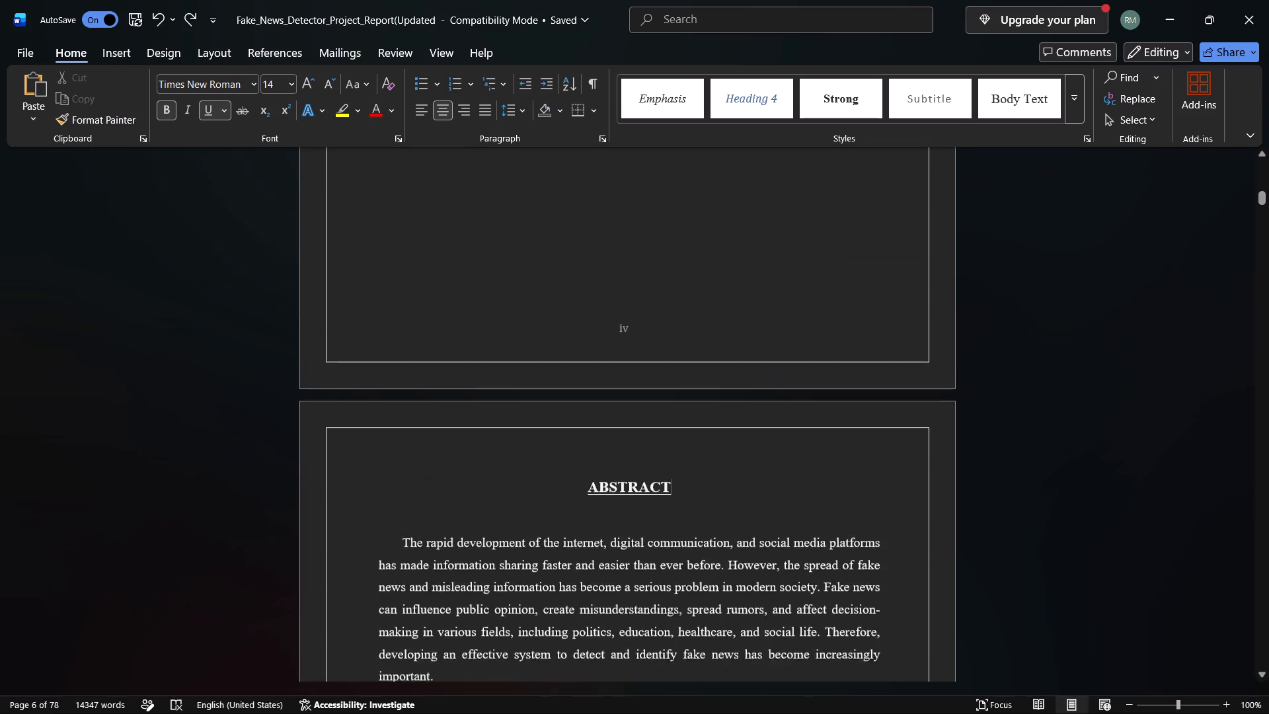
scroll(892, 317, "up", 2)
scroll(892, 317, "down", 3)
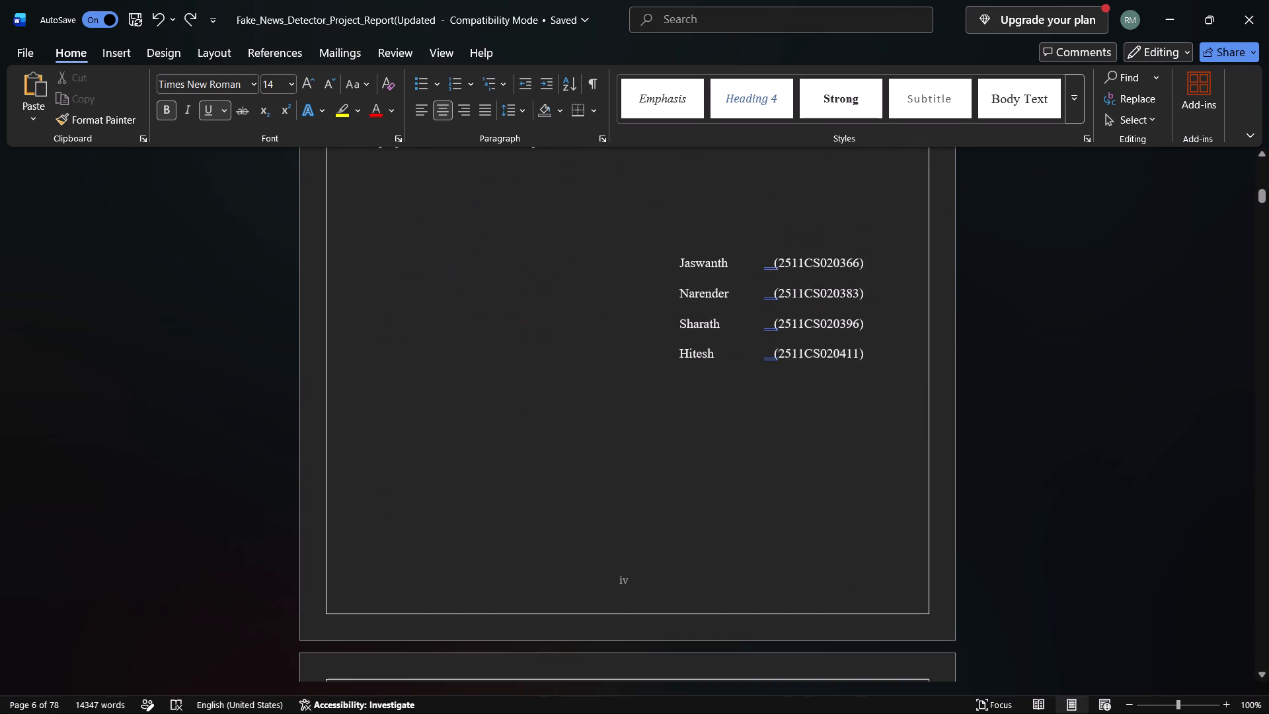
key("alt+Tab")
scroll(892, 317, "down", 4)
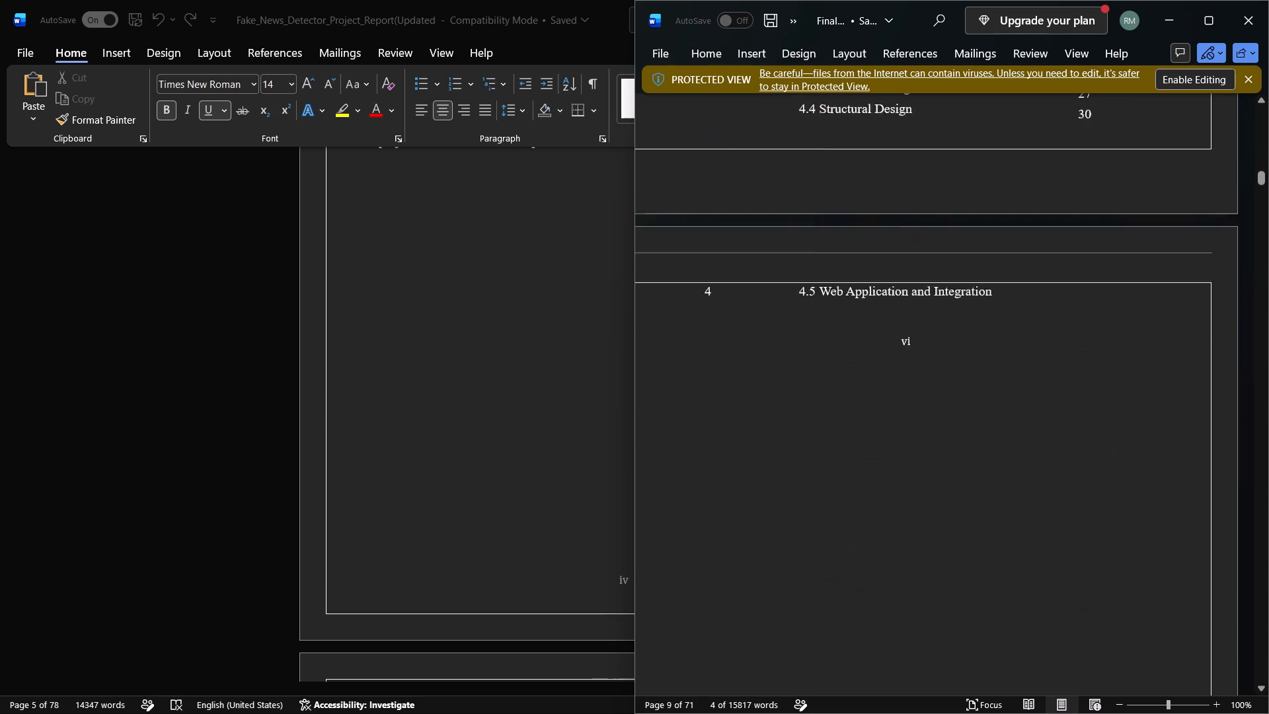
scroll(892, 317, "down", 8)
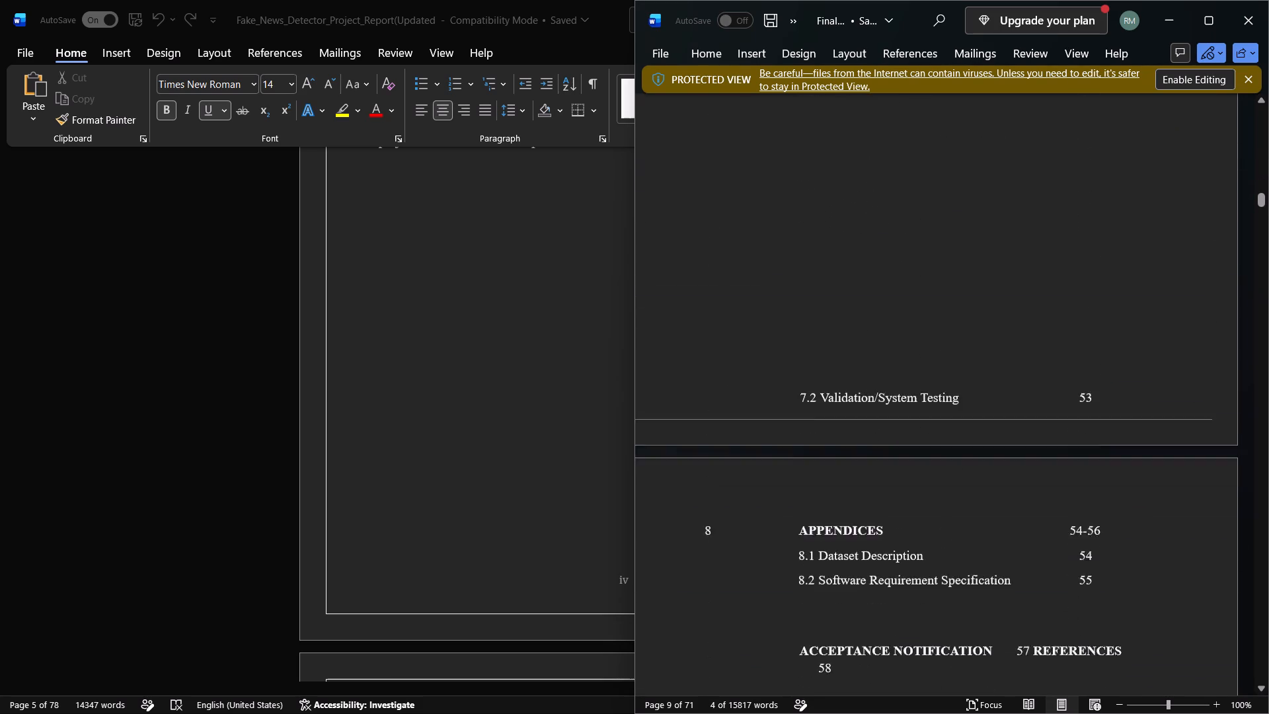
scroll(892, 317, "down", 3)
scroll(892, 317, "up", 6)
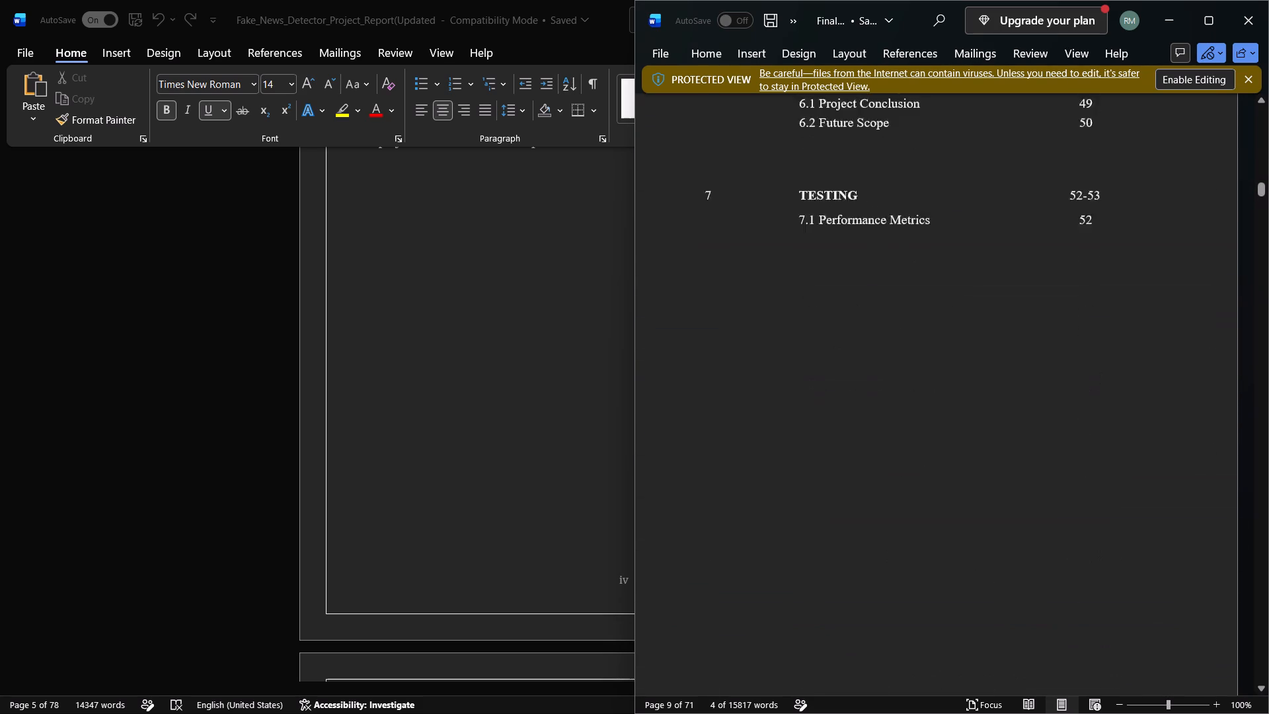
scroll(892, 317, "up", 3)
key("alt+Tab")
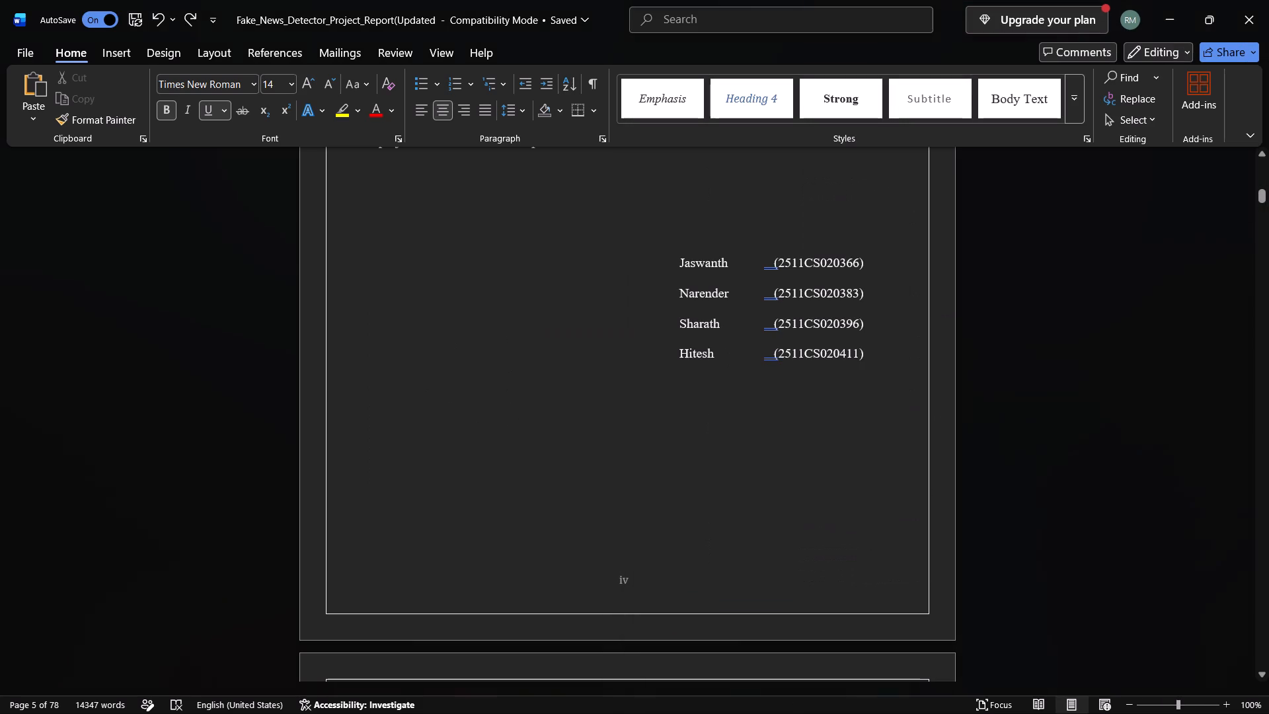
scroll(697, 427, "down", 7)
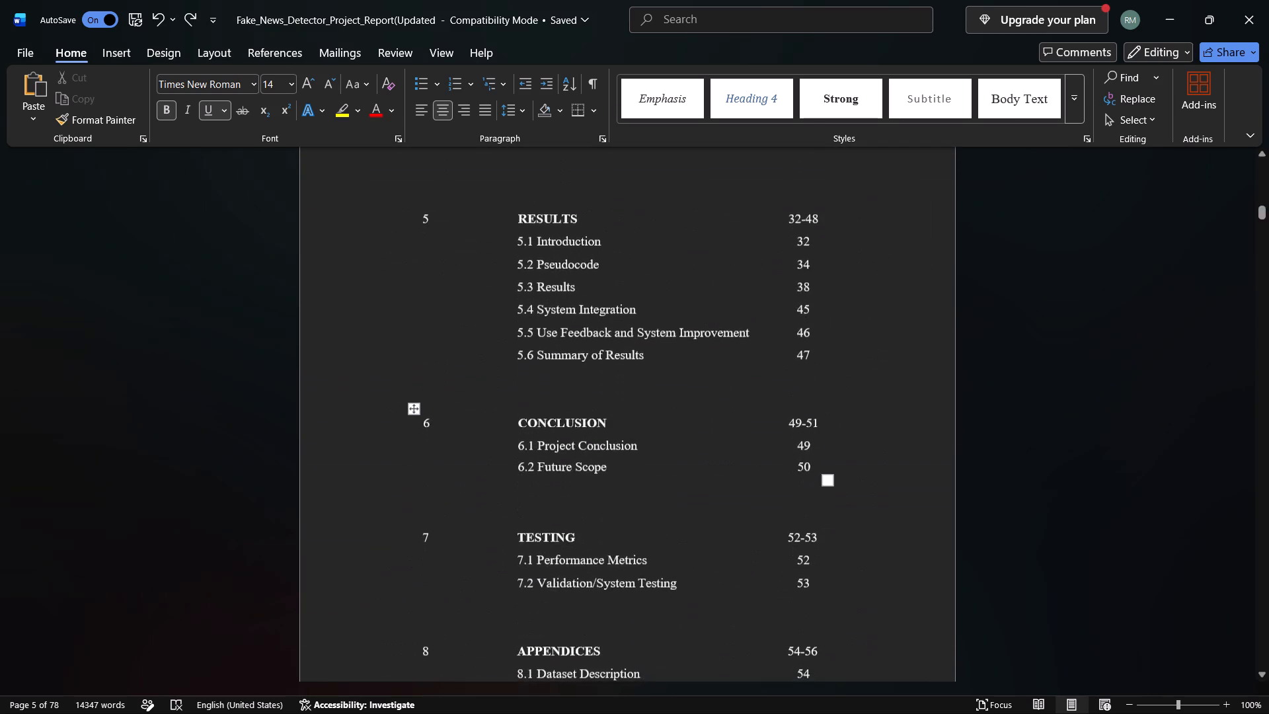
scroll(697, 427, "down", 5)
scroll(697, 427, "up", 2)
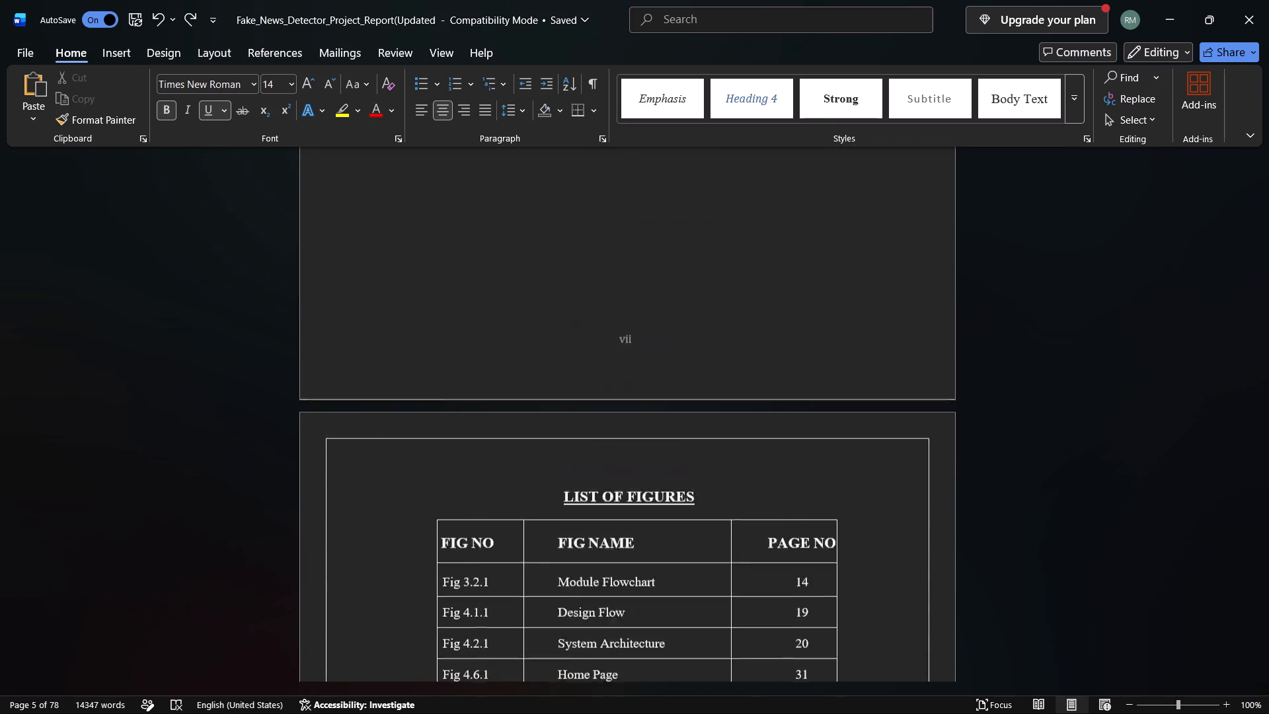
scroll(697, 427, "up", 3)
Examine the layout and page borders of the contents pages from the RESULTS chapter back to the end of the abstract.
left_click(898, 445)
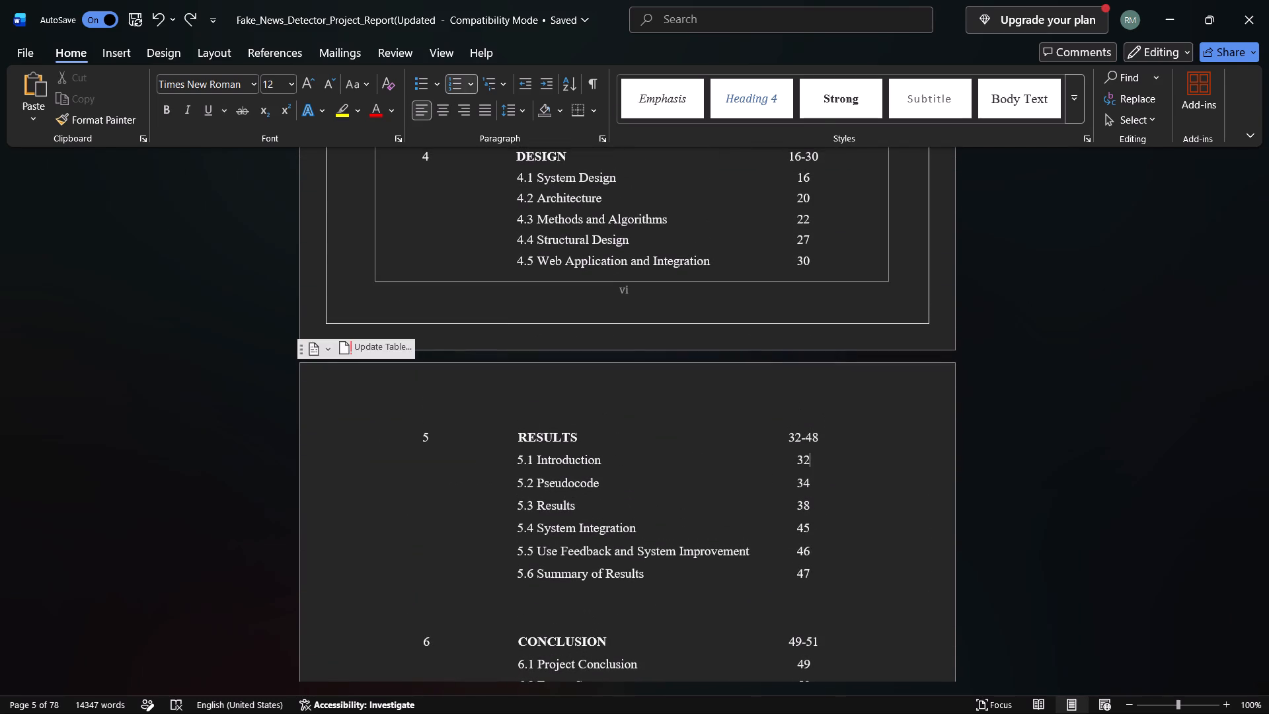
scroll(934, 452, "up", 1)
left_click(970, 413)
left_click(911, 407)
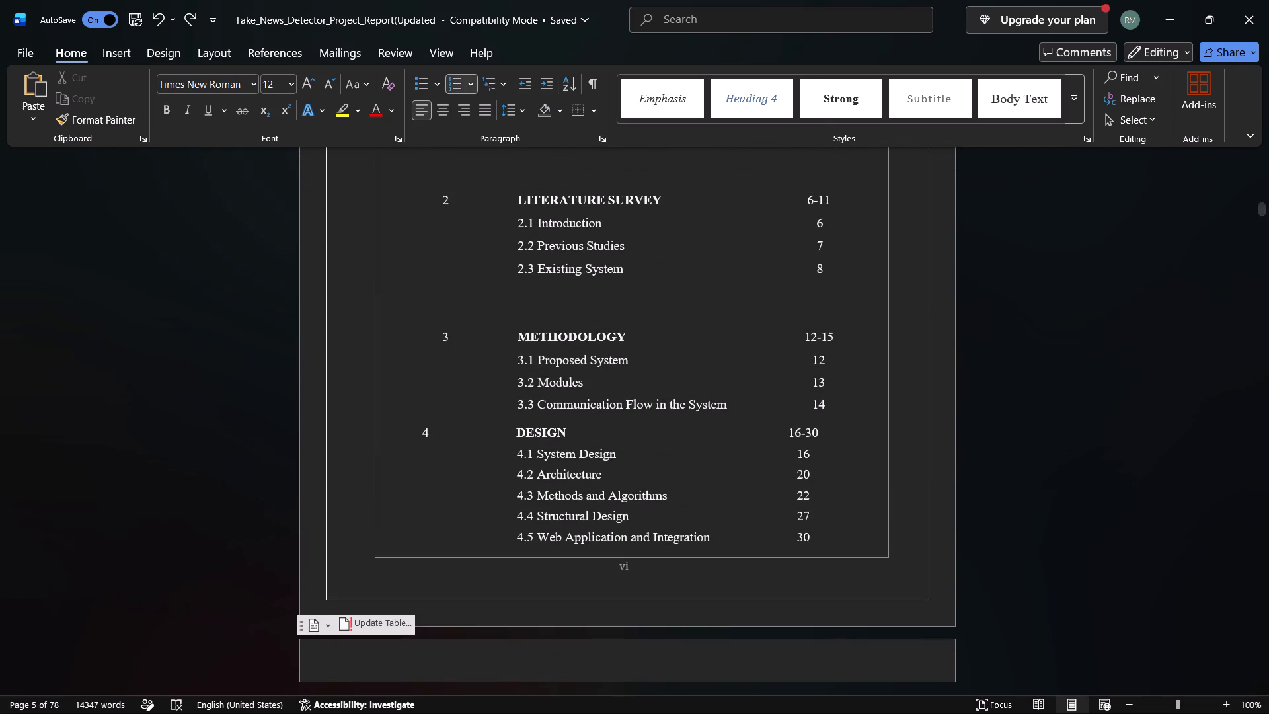
scroll(921, 504, "up", 1)
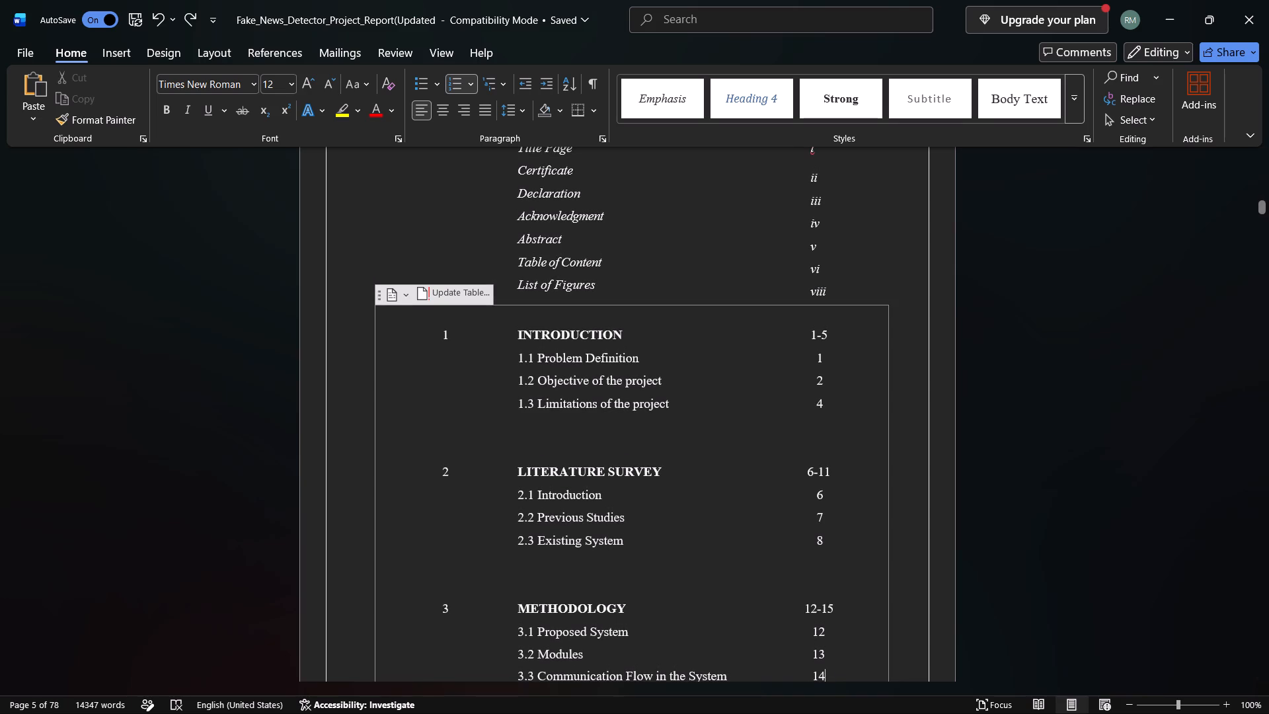
left_click(925, 406)
scroll(948, 477, "up", 1)
left_click(898, 448)
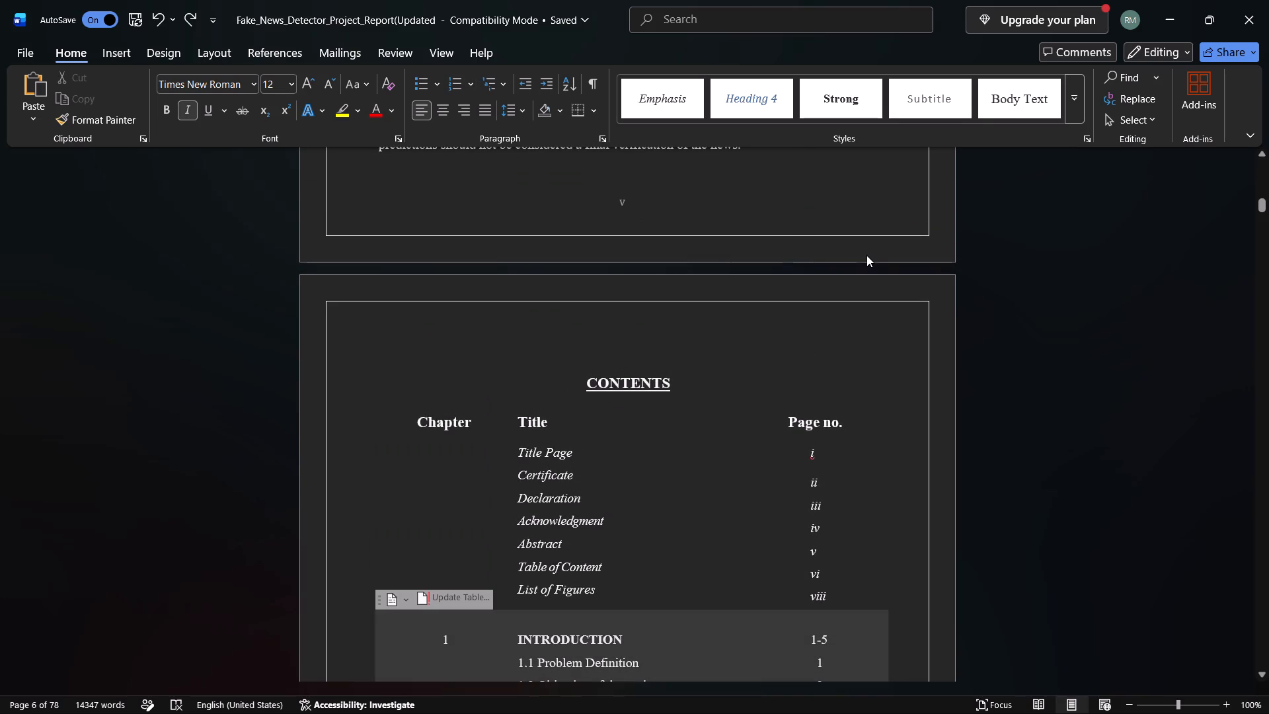
left_click(866, 254)
left_click(839, 198)
scroll(839, 198, "up", 1)
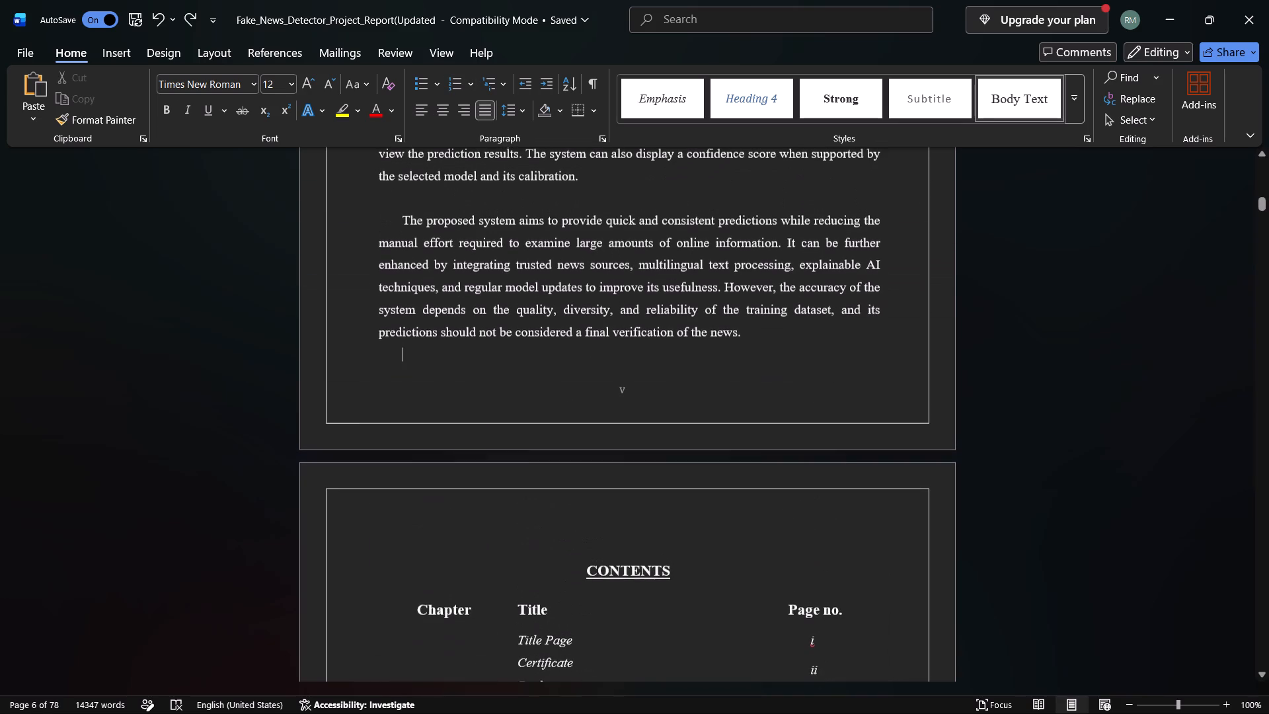
left_click(827, 375)
left_click(905, 572)
scroll(905, 572, "down", 4)
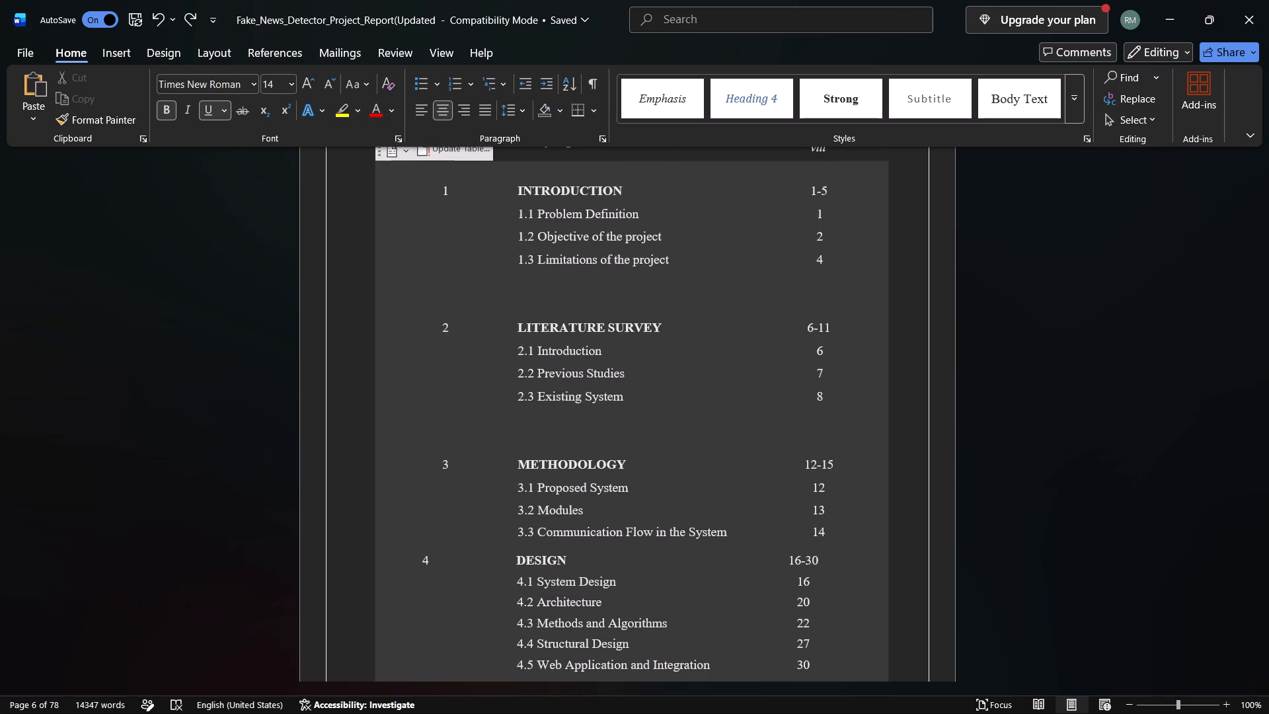
left_click(817, 530)
scroll(817, 530, "up", 2)
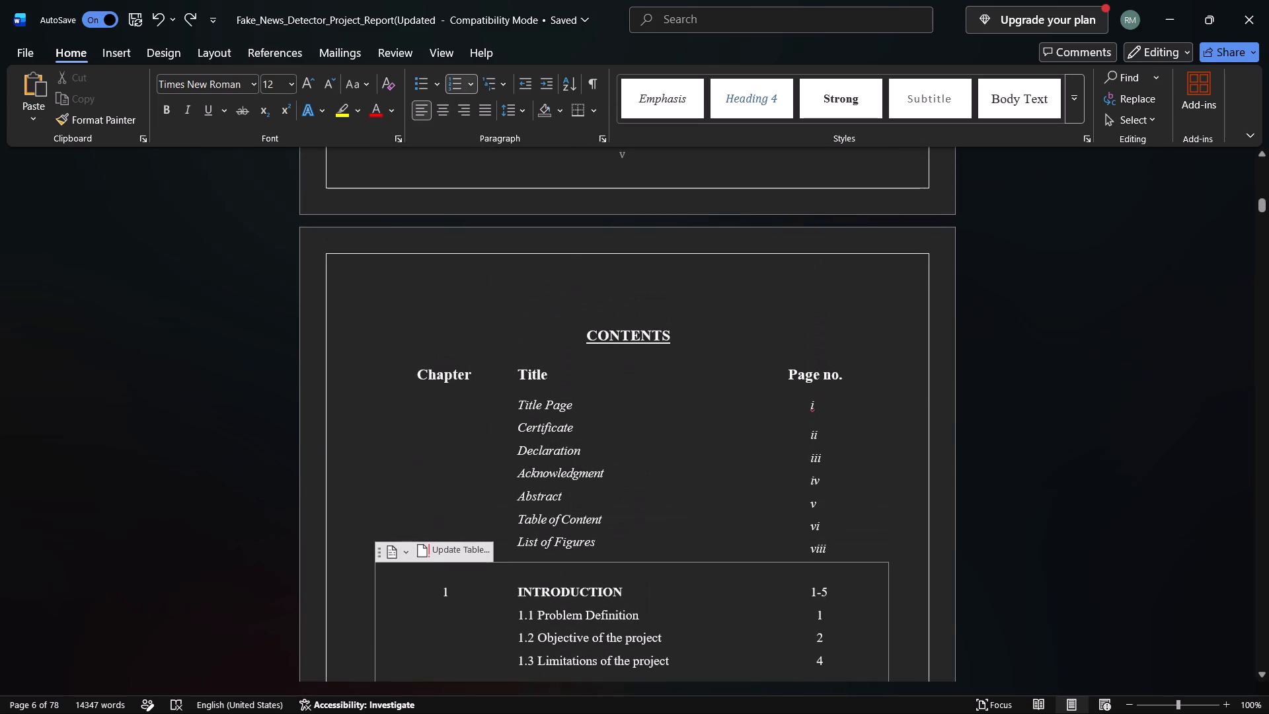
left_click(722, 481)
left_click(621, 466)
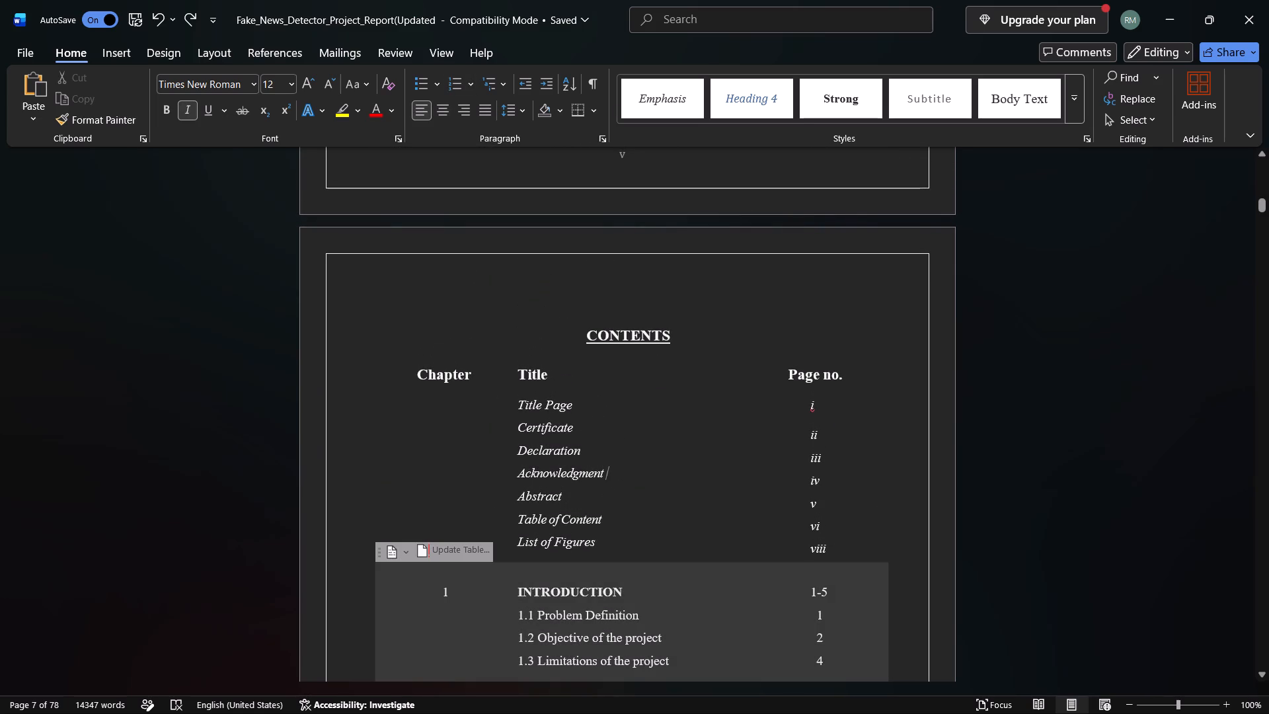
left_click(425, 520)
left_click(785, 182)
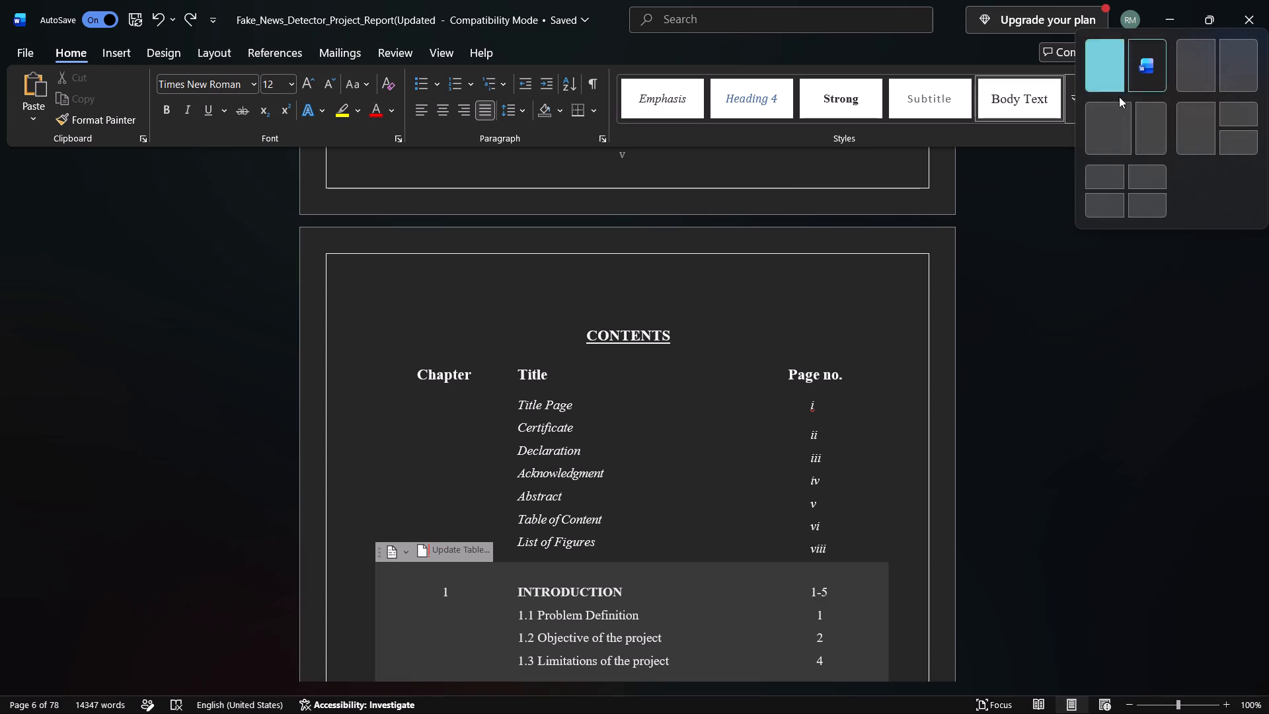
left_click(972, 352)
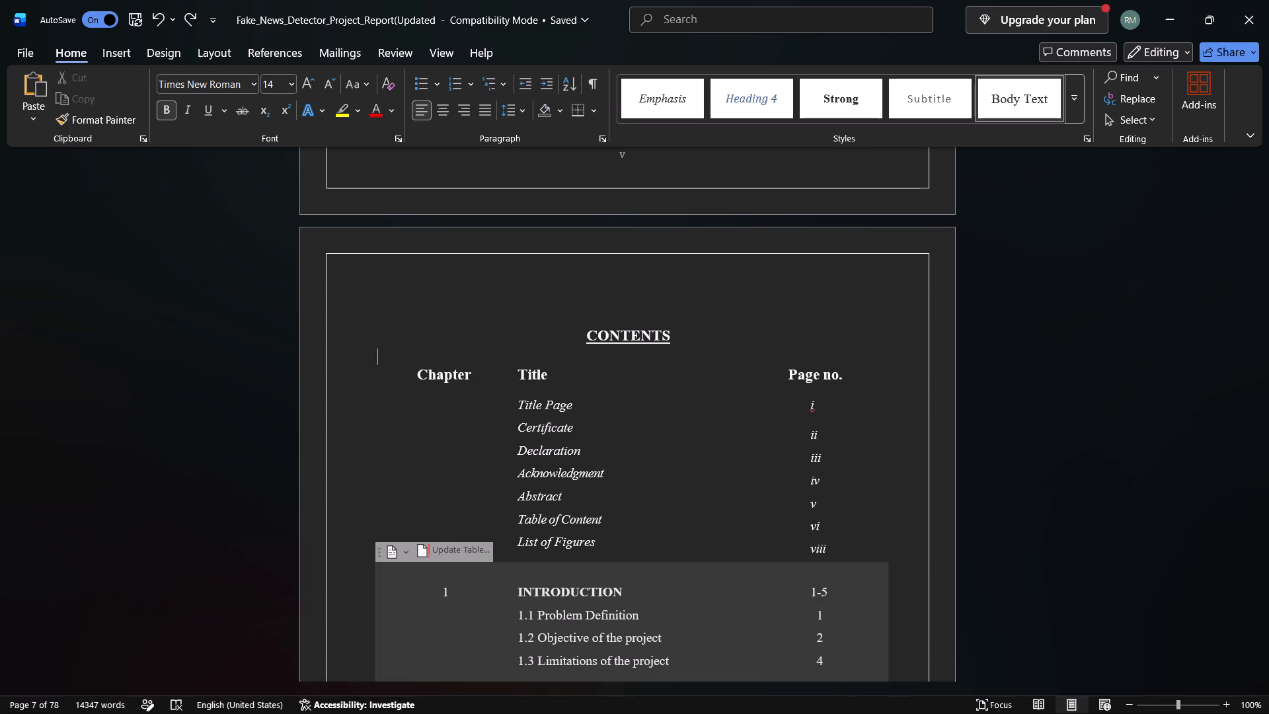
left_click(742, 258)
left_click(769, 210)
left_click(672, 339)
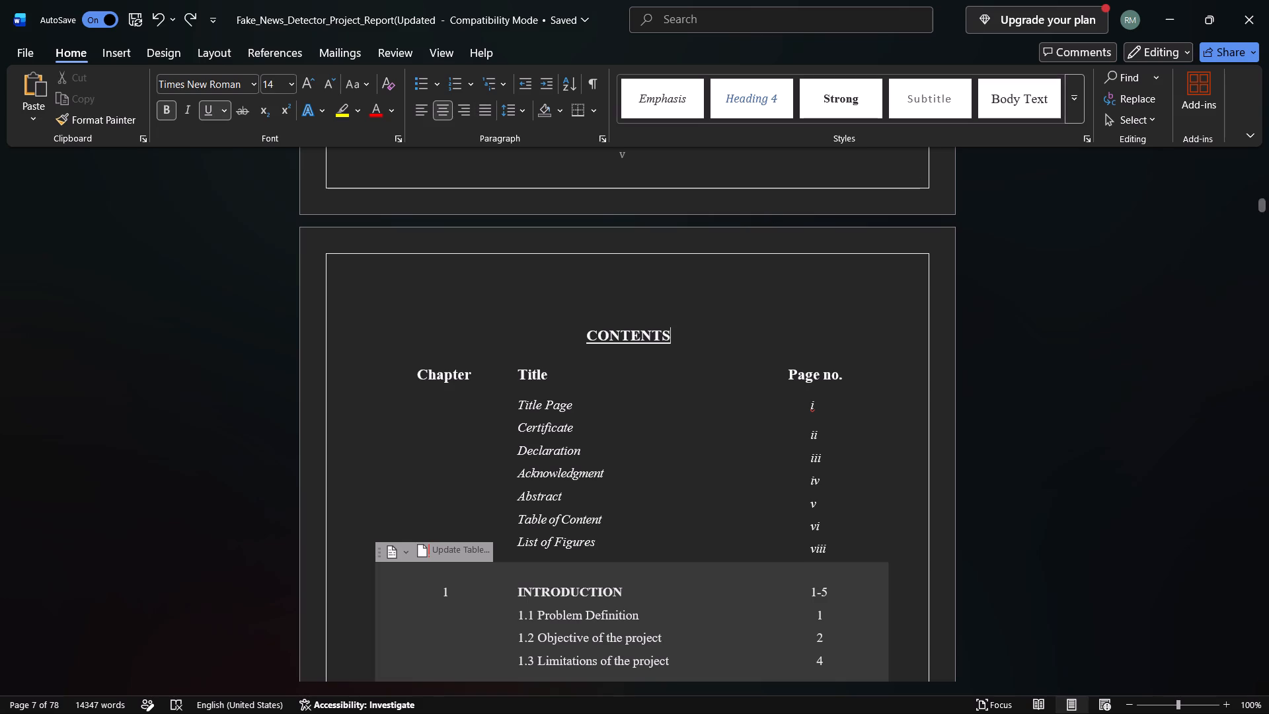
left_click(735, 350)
Examine the contents table's page break between the DESIGN and RESULTS chapters, including the available table of contents styles.
scroll(735, 350, "down", 2)
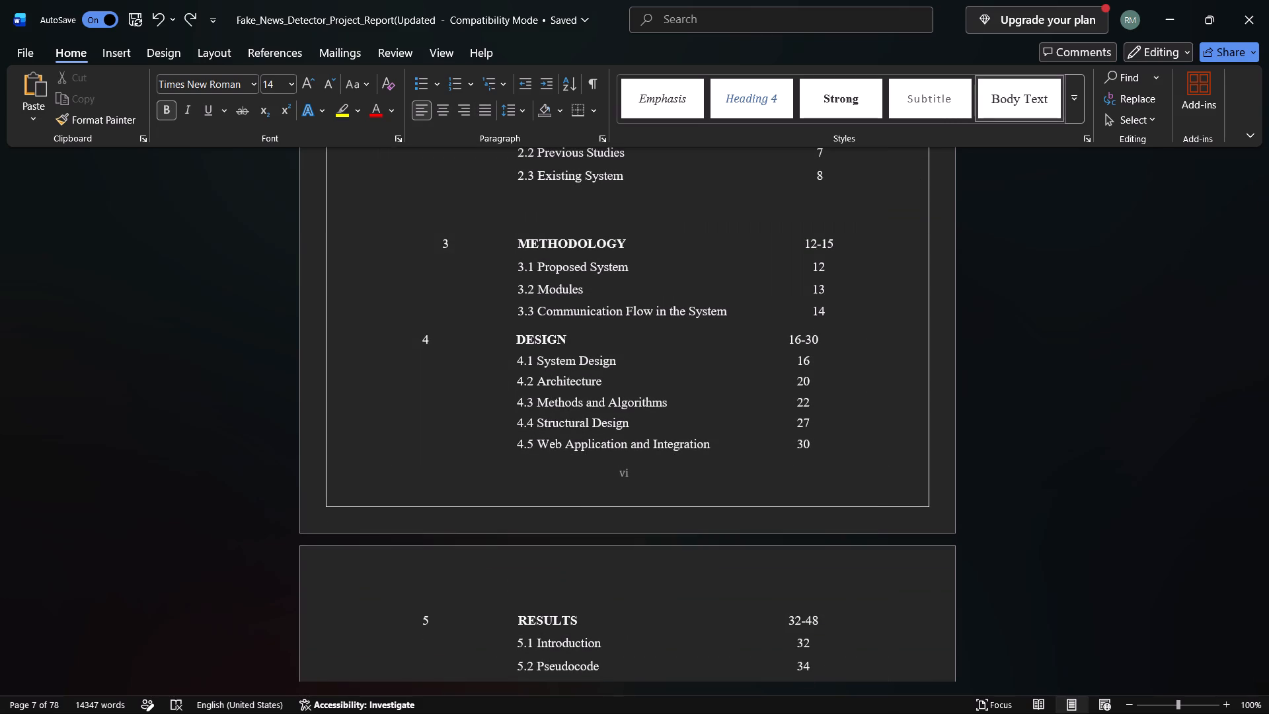
left_click_drag(715, 474, 707, 529)
left_click_drag(707, 529, 668, 573)
left_click(668, 573)
scroll(667, 601, "down", 2)
scroll(667, 601, "up", 2)
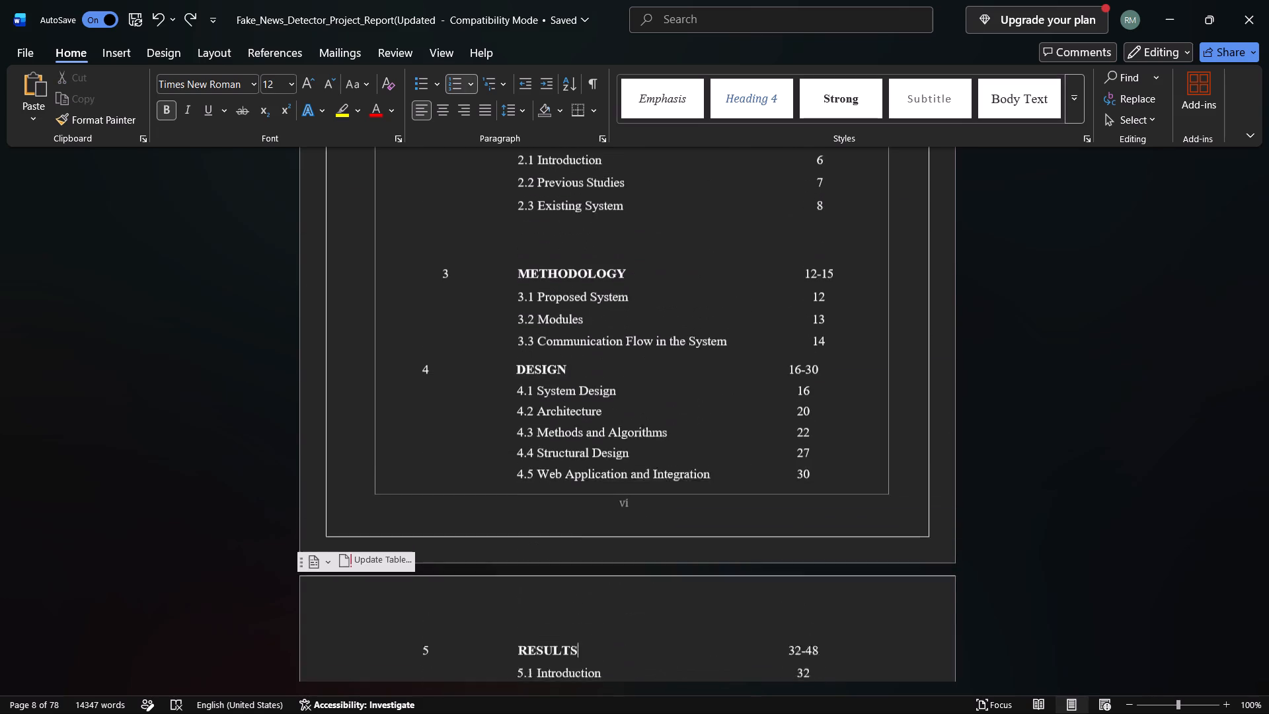
left_click(328, 596)
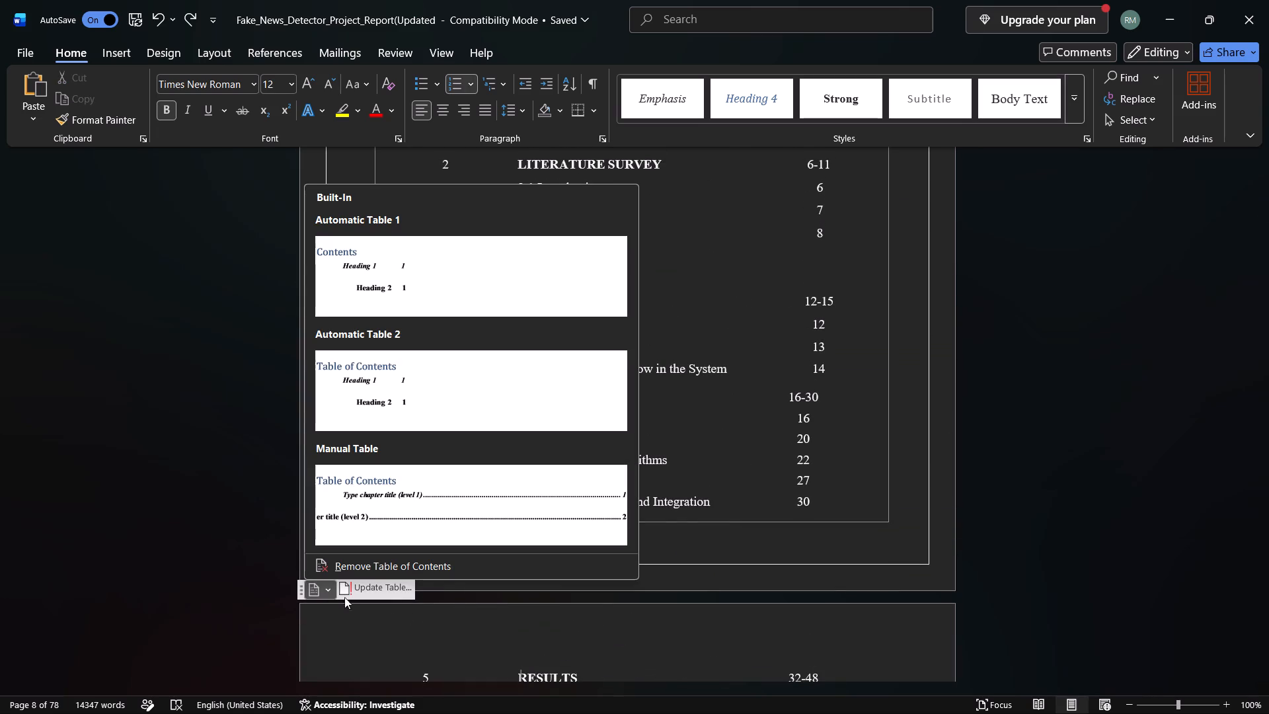
left_click(782, 651)
left_click(965, 575)
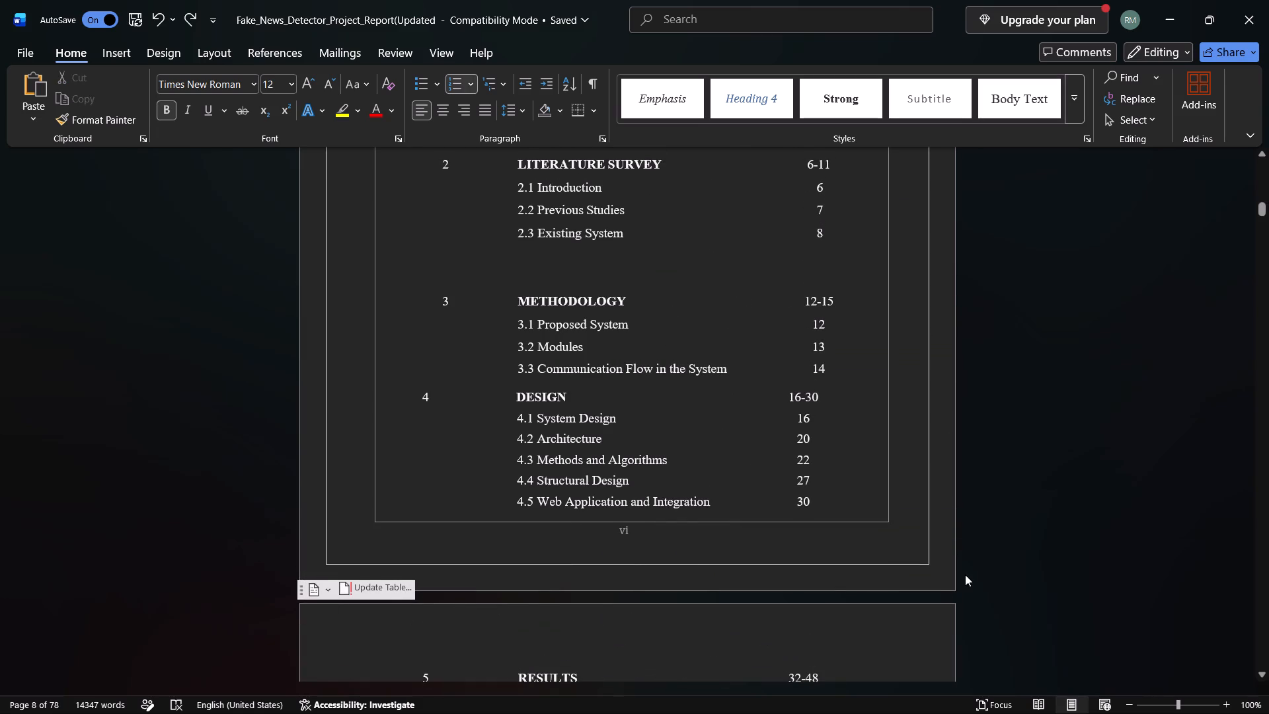
Review the report's front pages from the contents and abstract back to the certificate and the Movie Time title page.
scroll(965, 575, "up", 3)
left_click(566, 503)
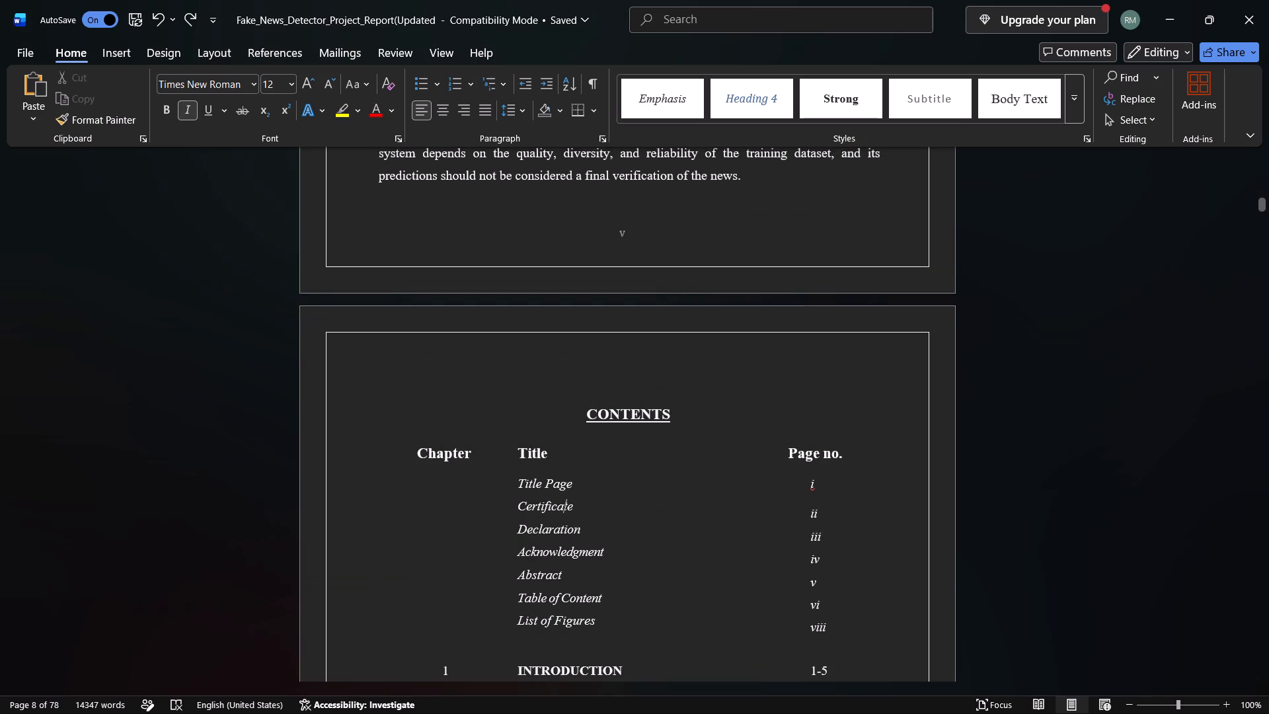
scroll(607, 516, "up", 2)
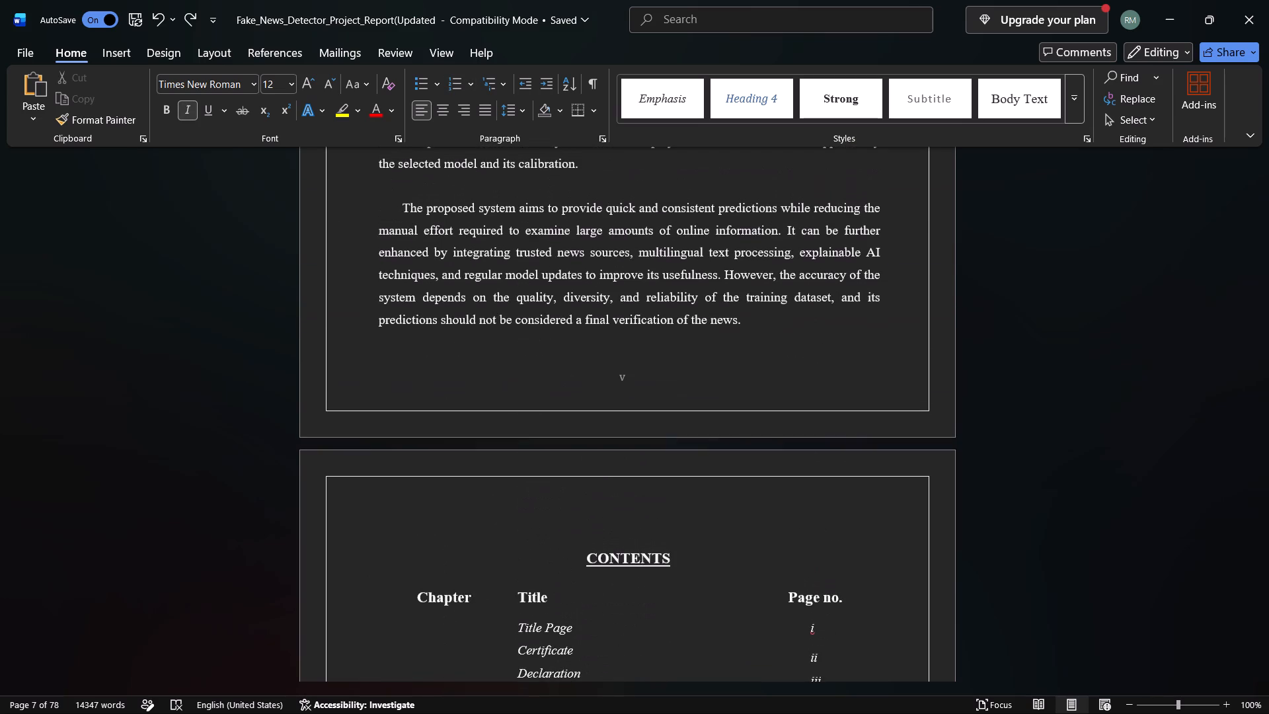
scroll(588, 432, "up", 5)
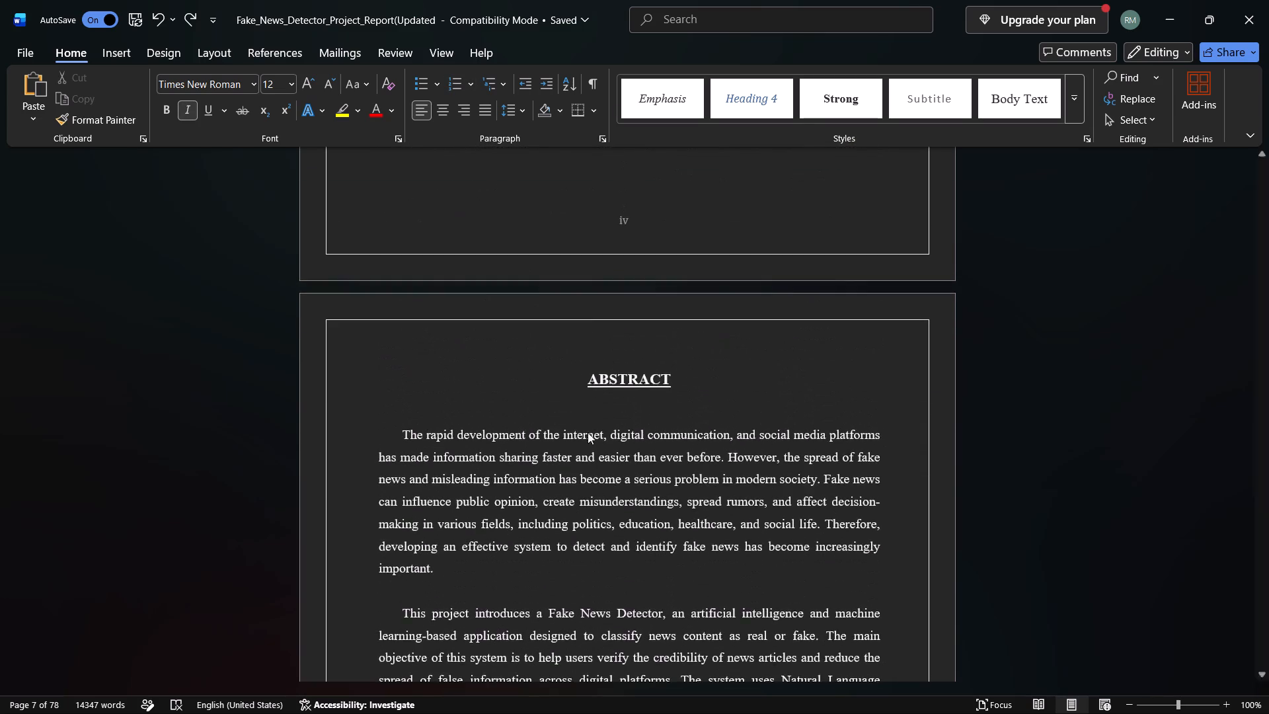
scroll(588, 432, "up", 2)
scroll(588, 432, "down", 3)
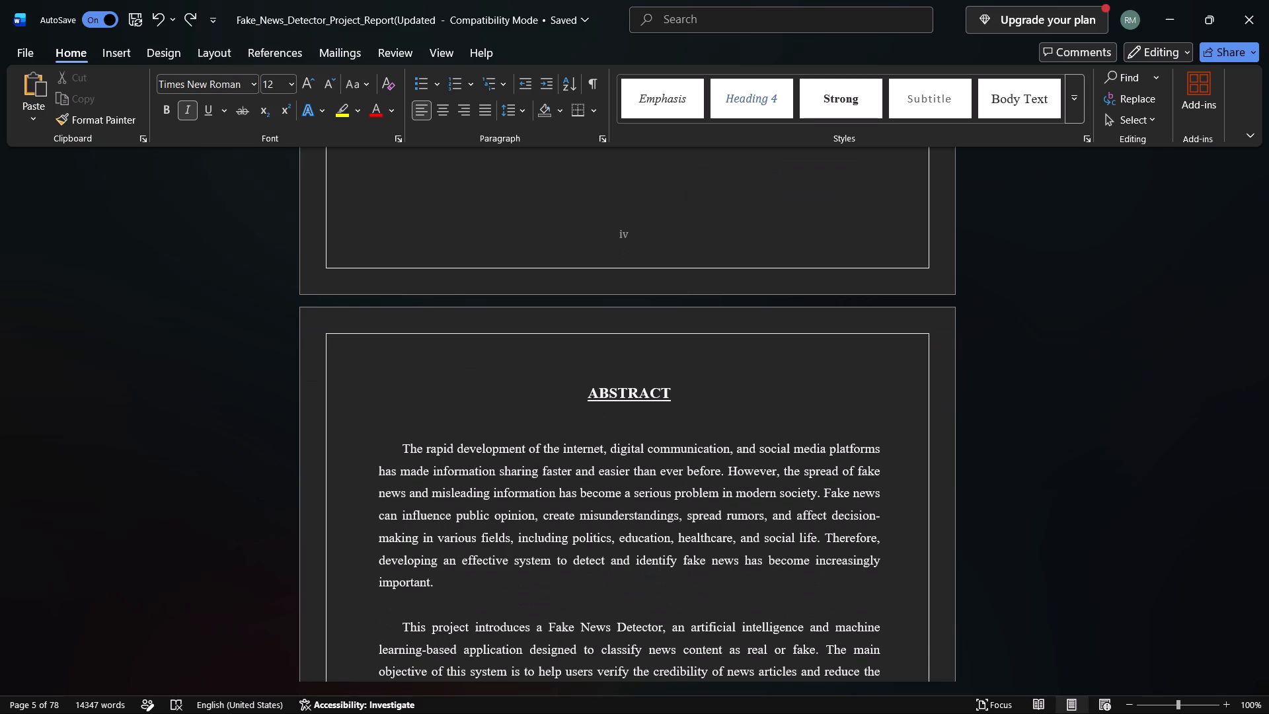
scroll(588, 432, "up", 20)
scroll(588, 432, "up", 4)
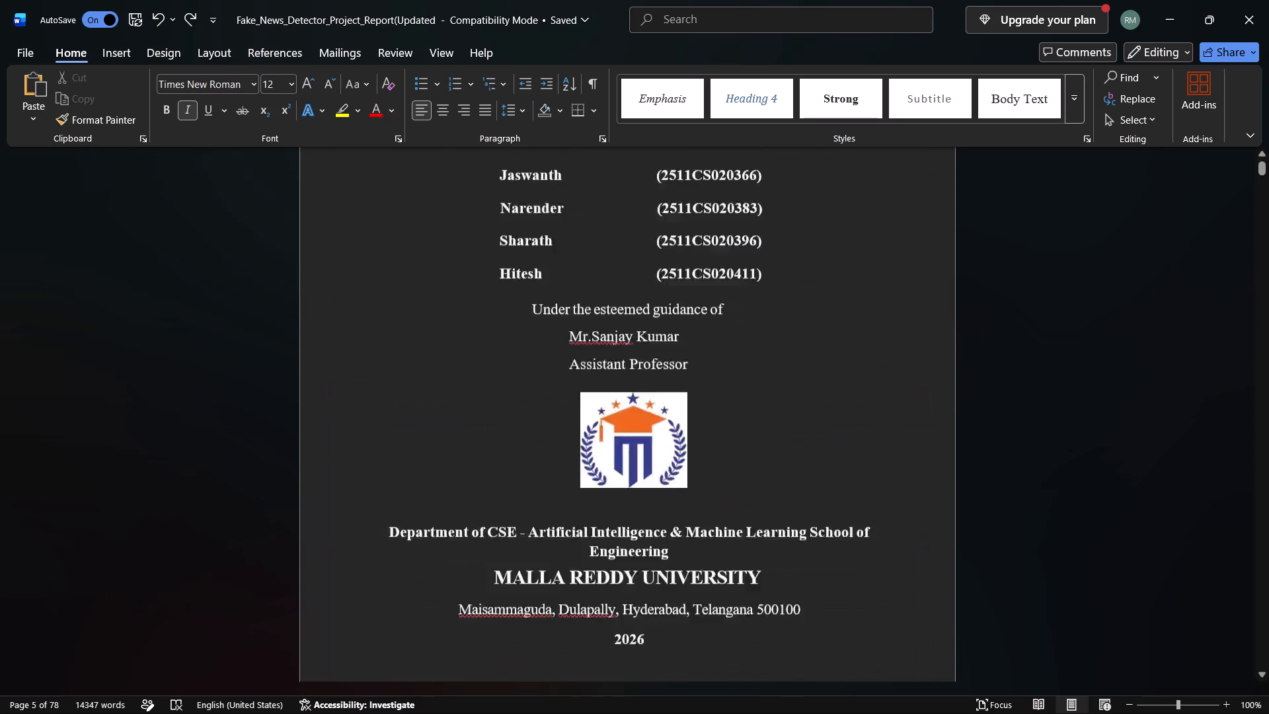
scroll(588, 432, "up", 4)
scroll(871, 430, "down", 2)
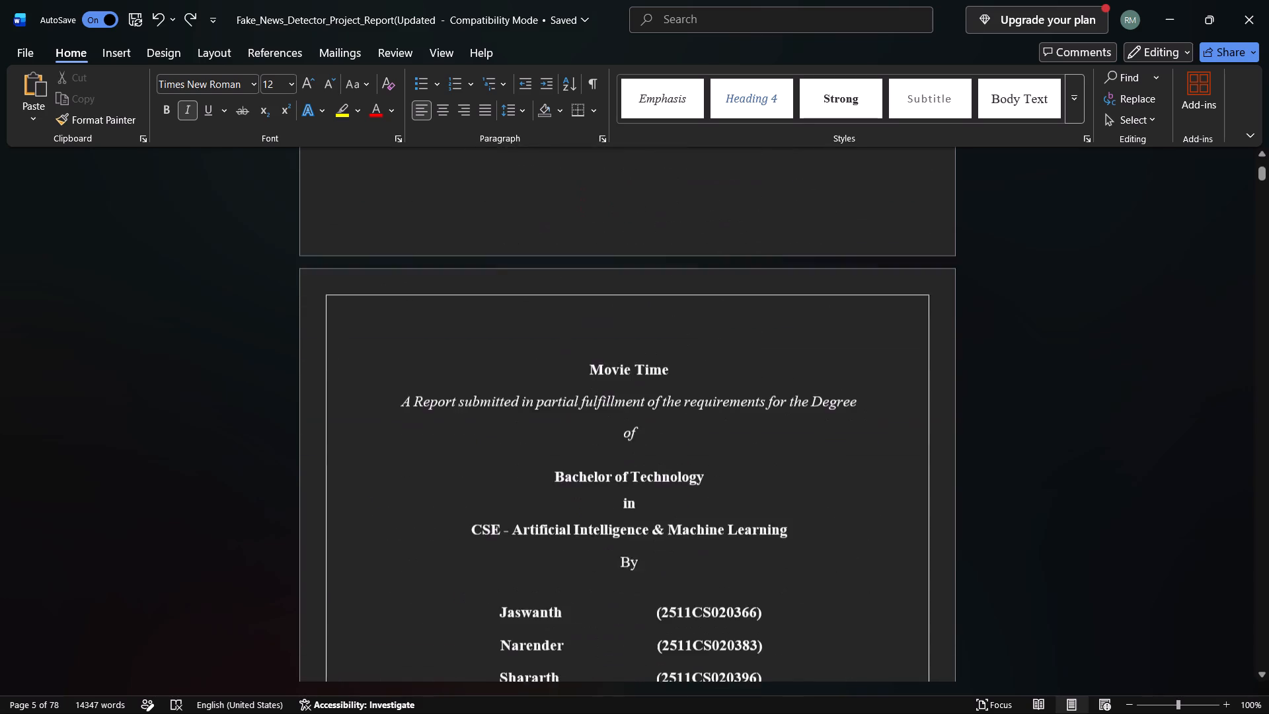
scroll(871, 430, "down", 1)
scroll(871, 430, "up", 6)
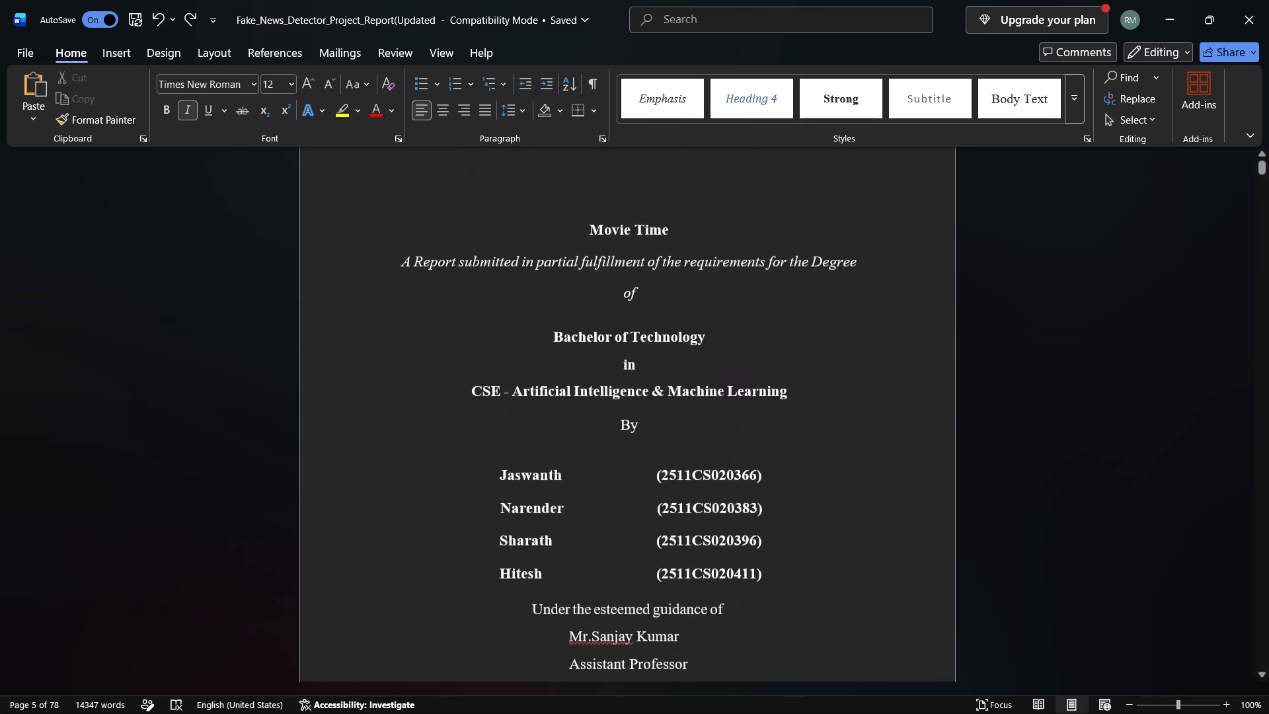
scroll(871, 430, "down", 6)
scroll(871, 430, "up", 1)
scroll(871, 430, "down", 1)
scroll(871, 430, "up", 1)
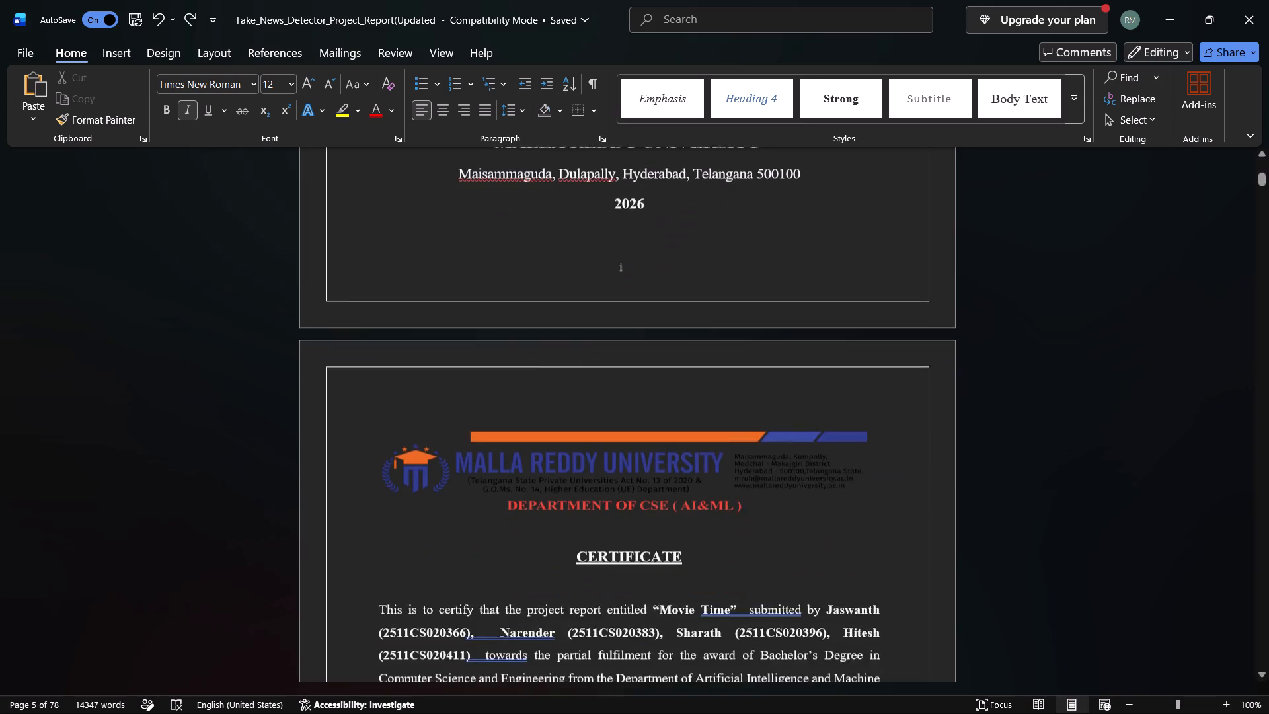
scroll(871, 430, "up", 7)
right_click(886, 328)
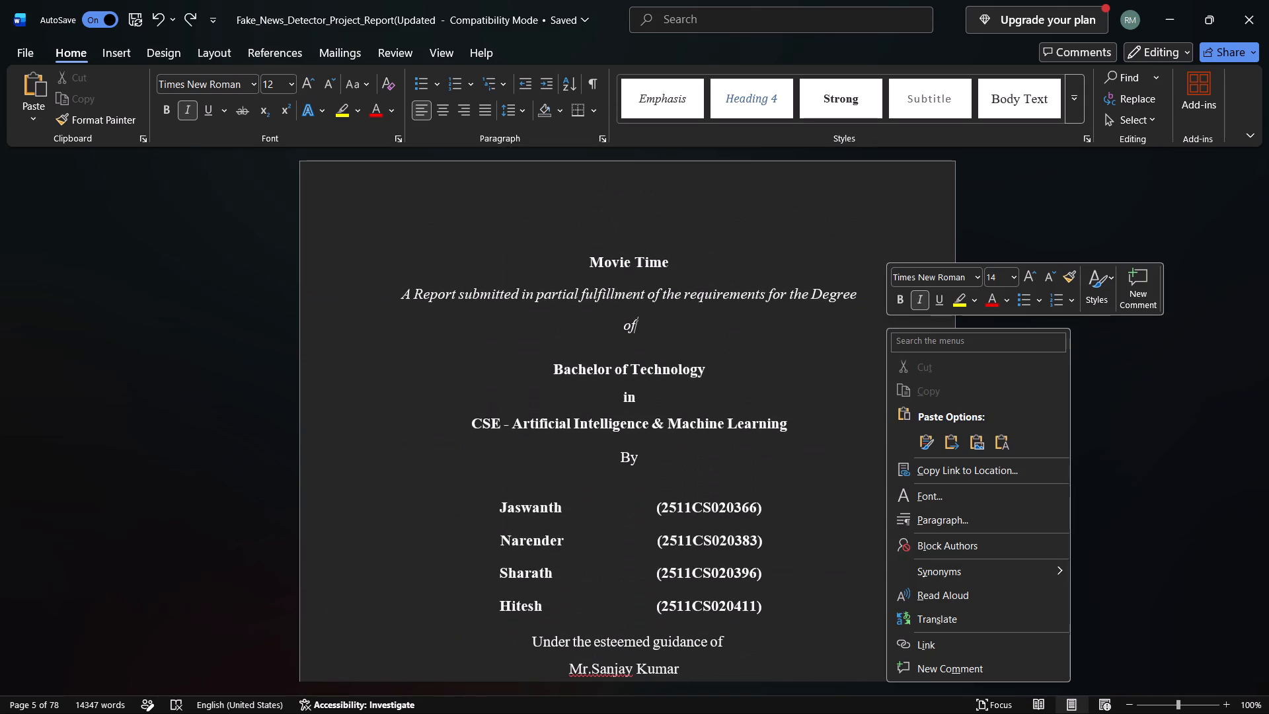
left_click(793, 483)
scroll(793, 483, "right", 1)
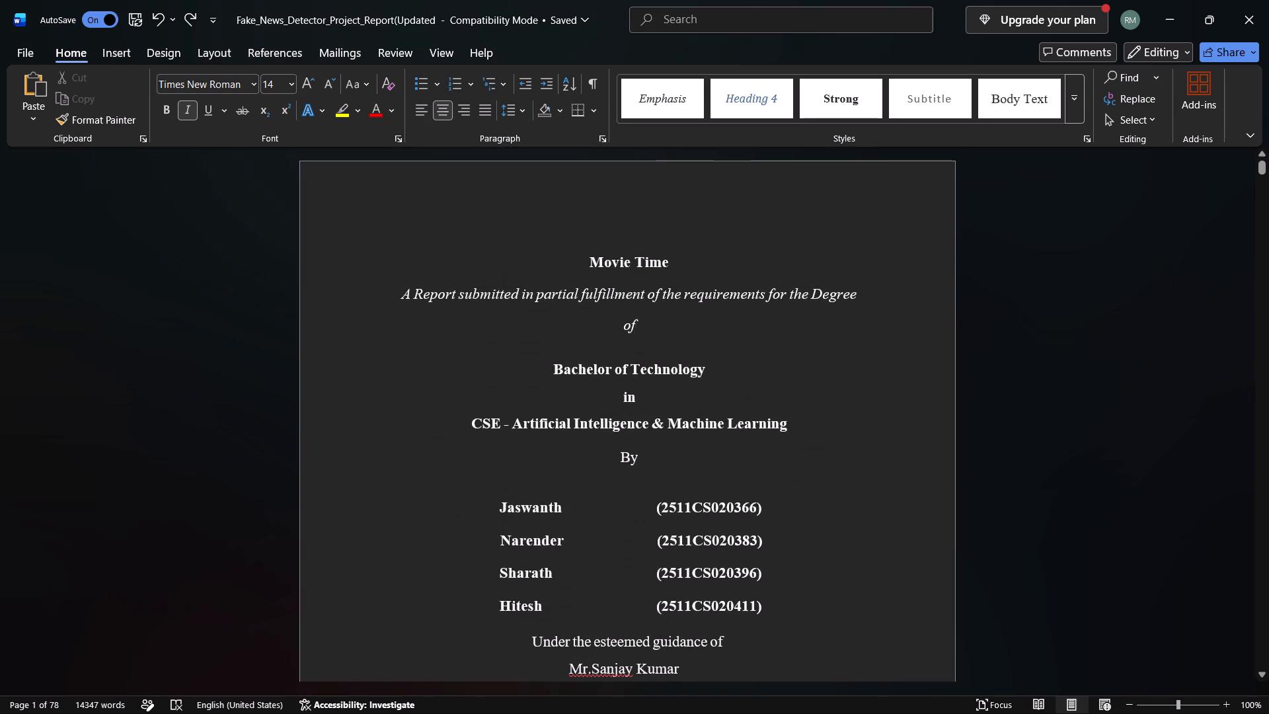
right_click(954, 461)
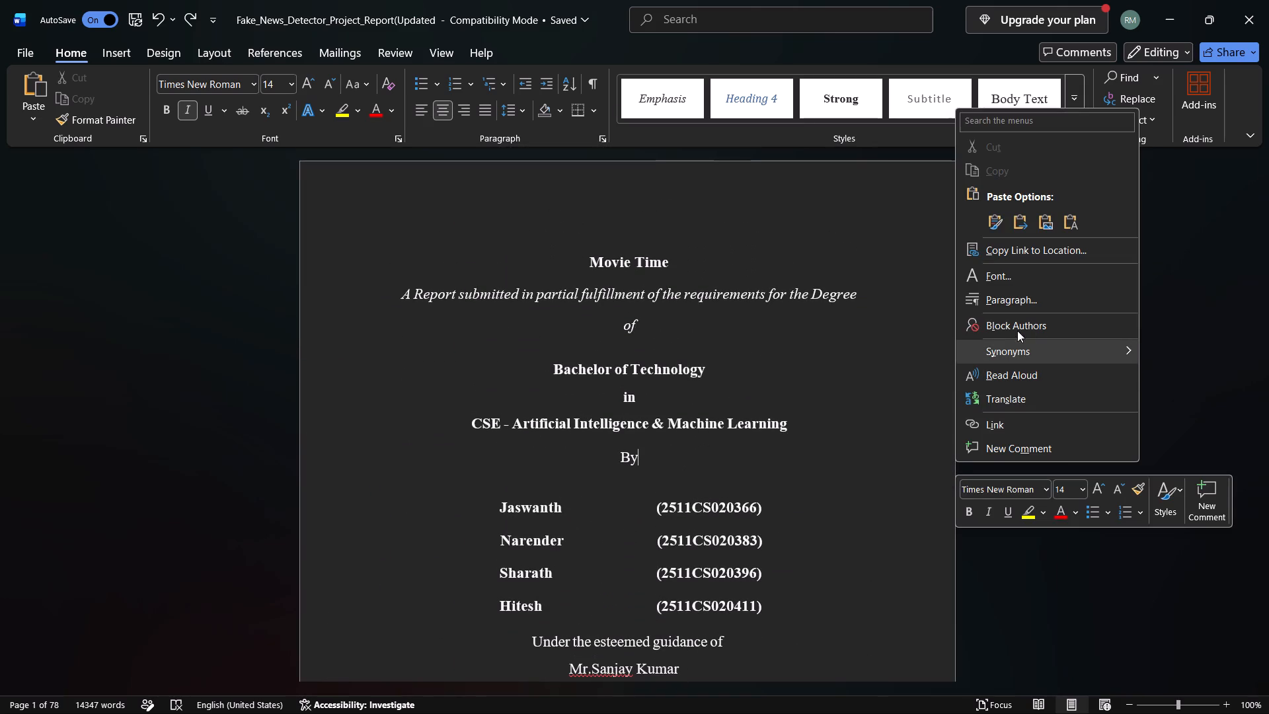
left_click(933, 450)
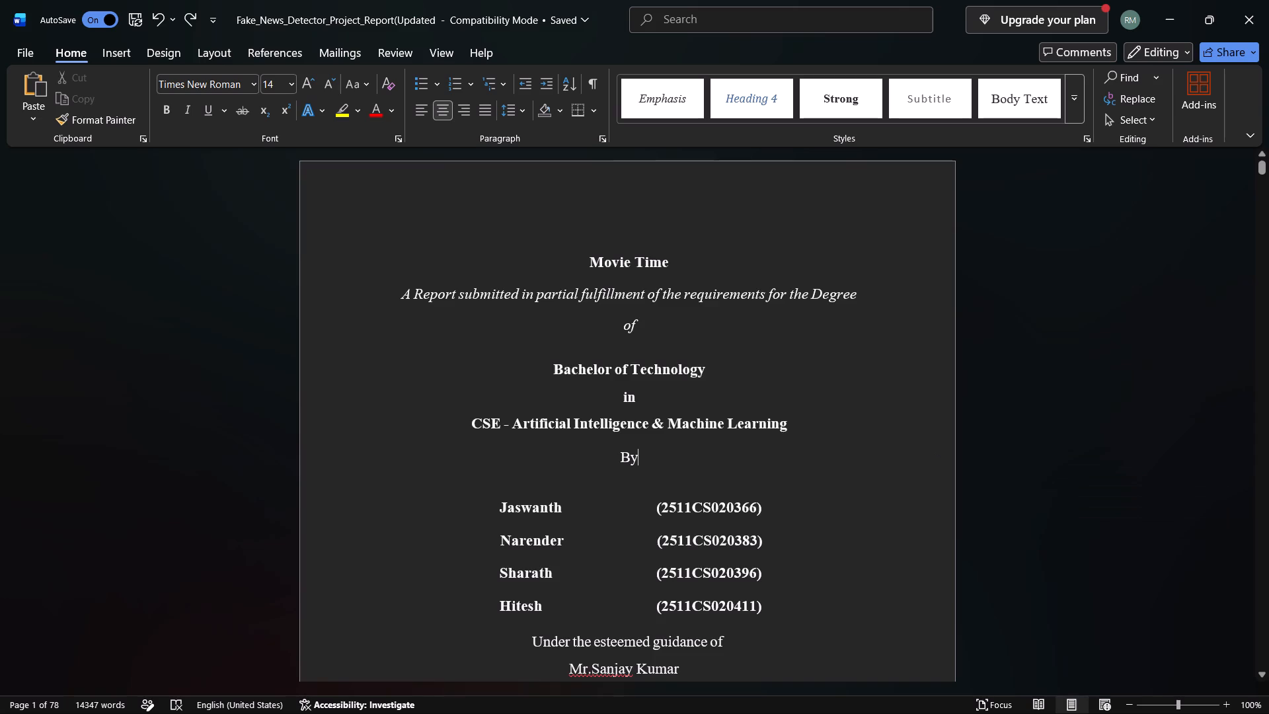
Review the title pages, certificate, declaration and acknowledgement in order, continuing through to the CONTENTS page.
scroll(933, 450, "down", 4)
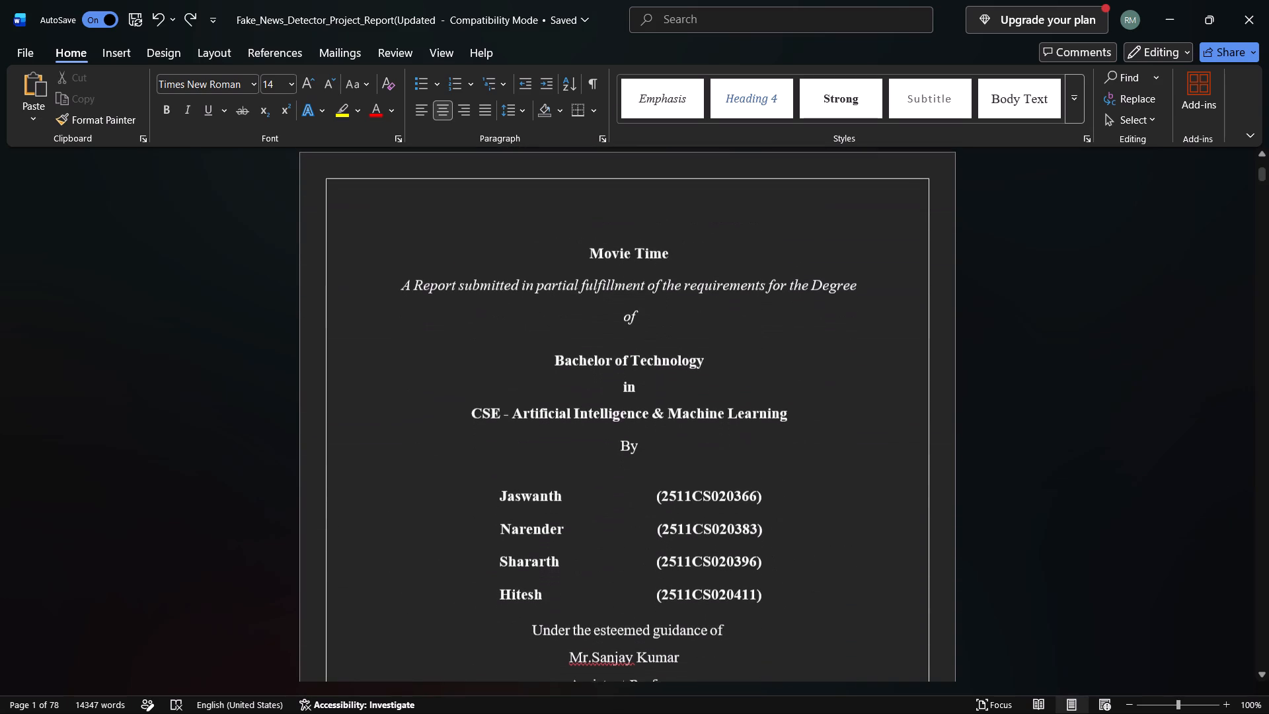
left_click(861, 379)
scroll(861, 379, "down", 3)
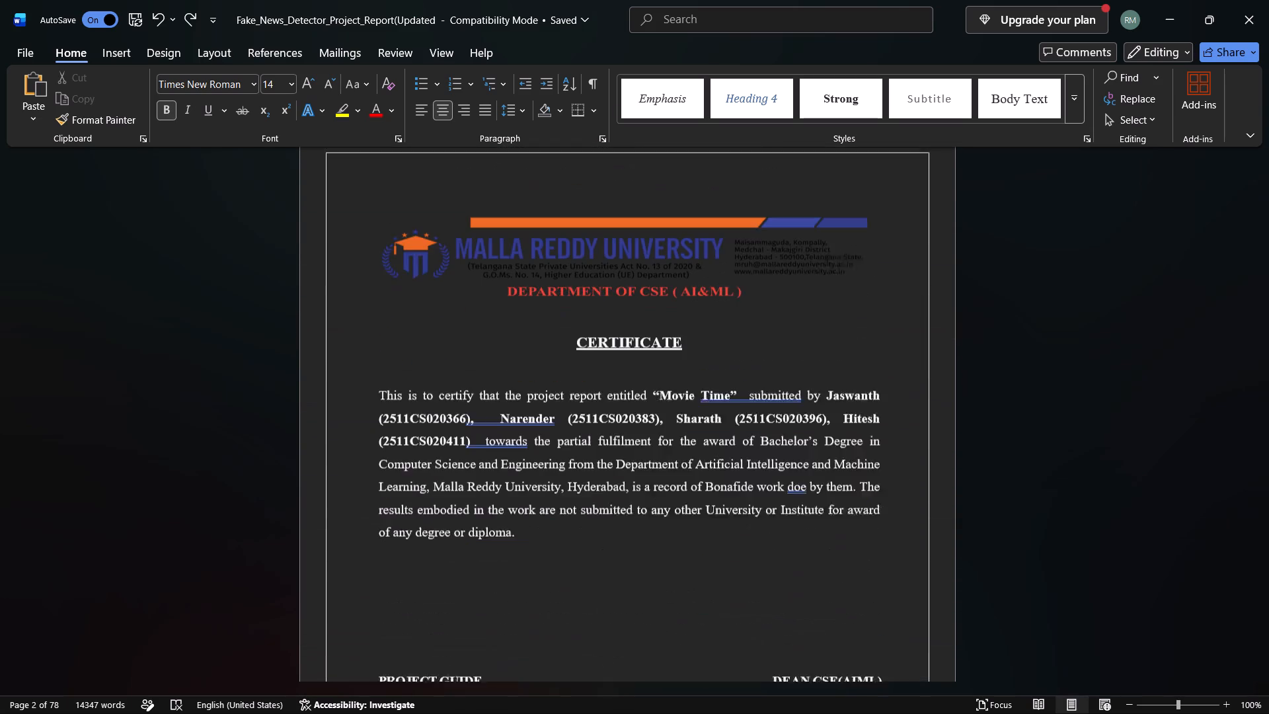
scroll(861, 379, "down", 1)
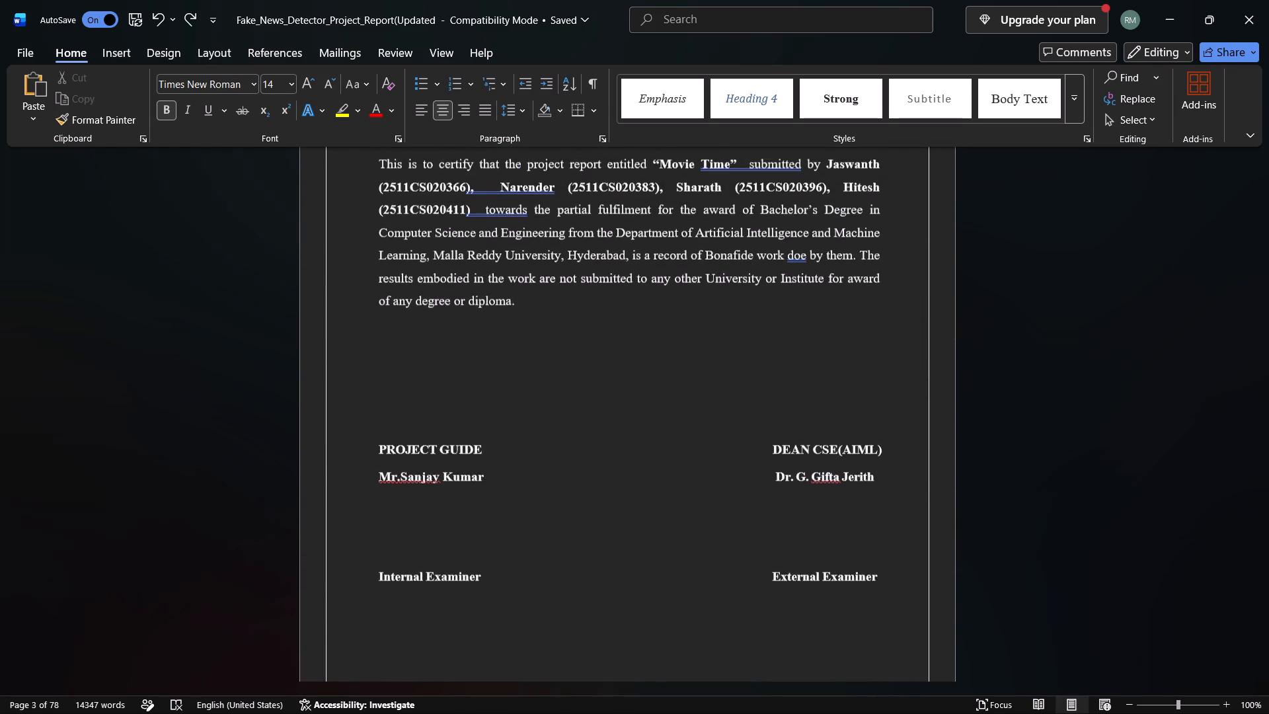
scroll(861, 379, "down", 2)
scroll(861, 379, "up", 2)
scroll(861, 379, "down", 1)
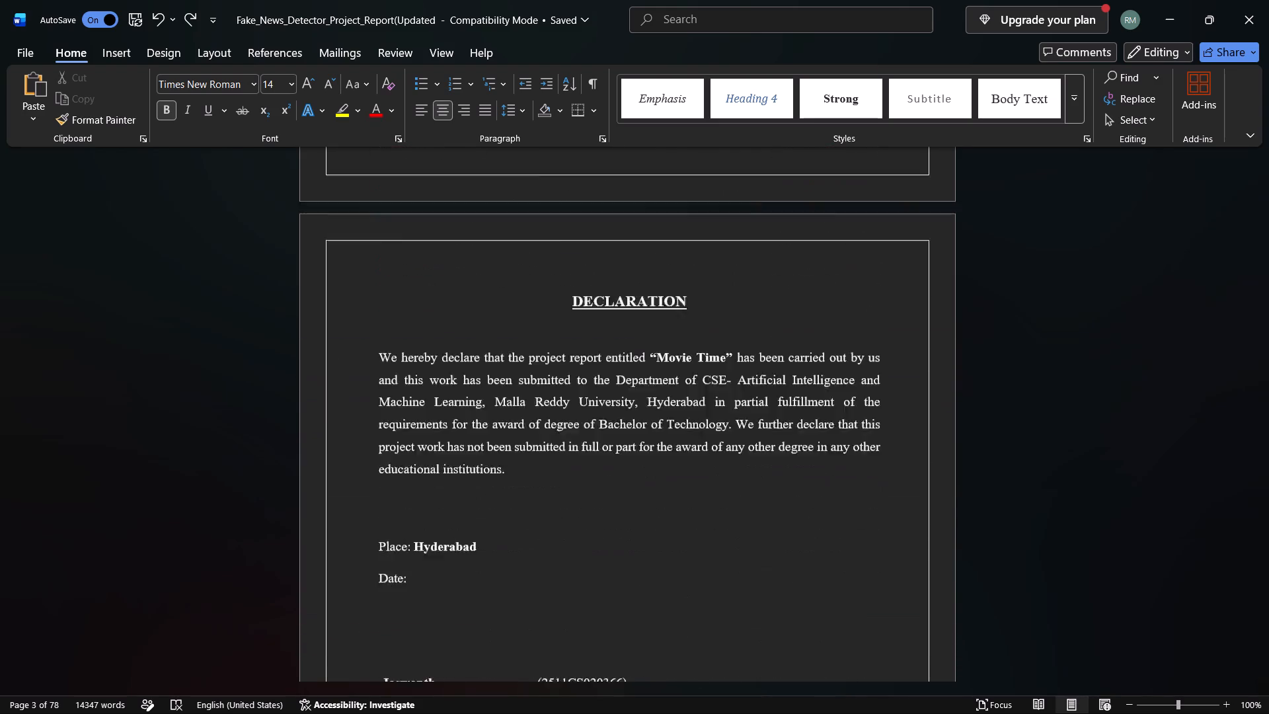
scroll(861, 379, "down", 1)
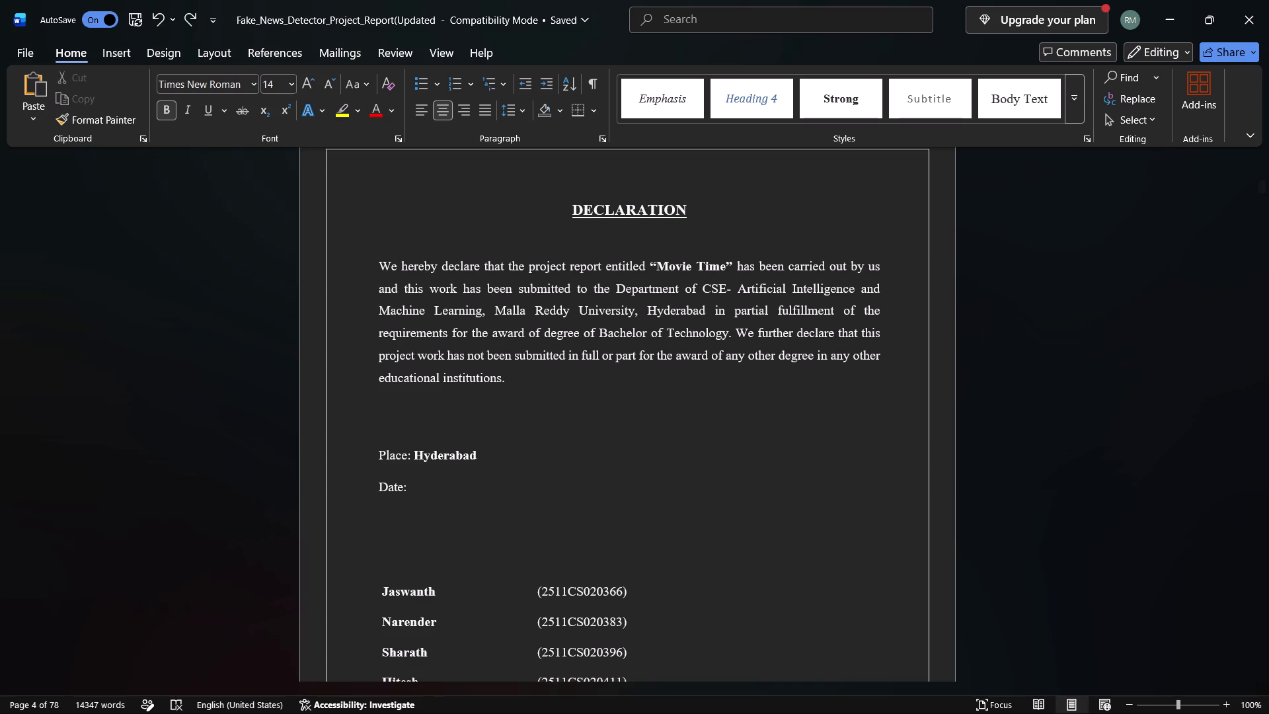
scroll(861, 379, "down", 5)
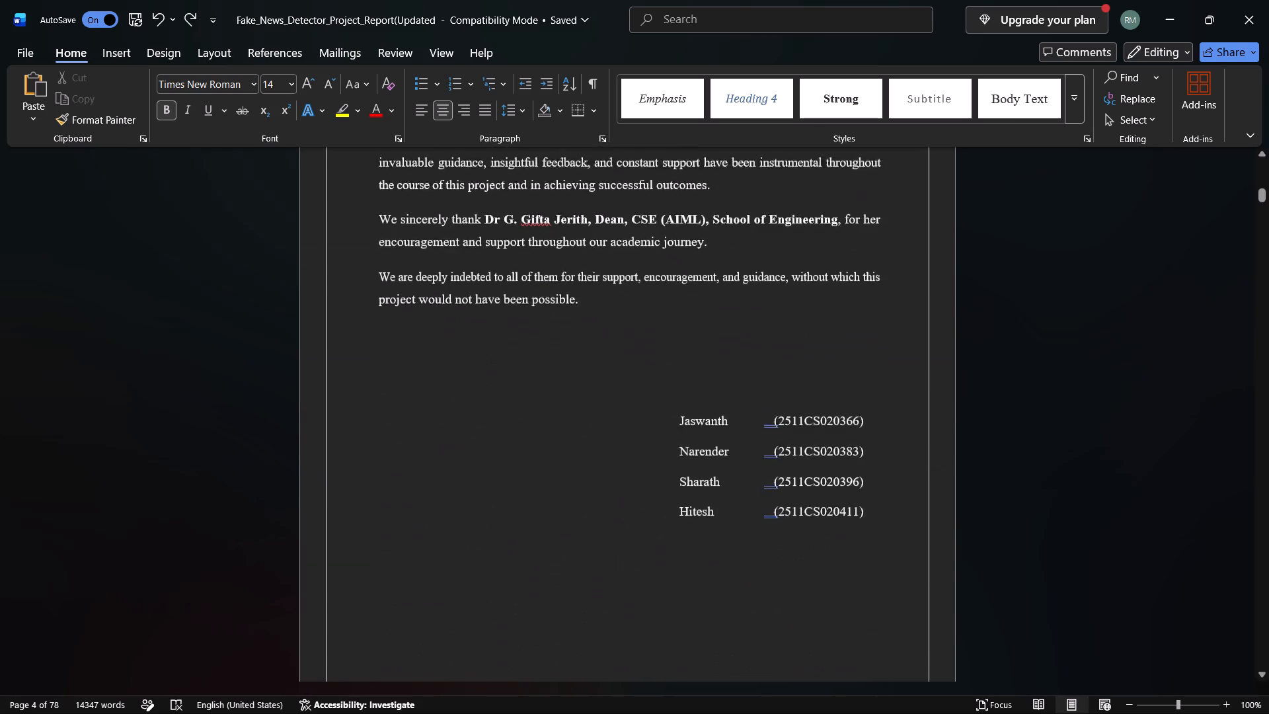
scroll(861, 379, "down", 7)
scroll(861, 379, "up", 1)
scroll(861, 379, "down", 1)
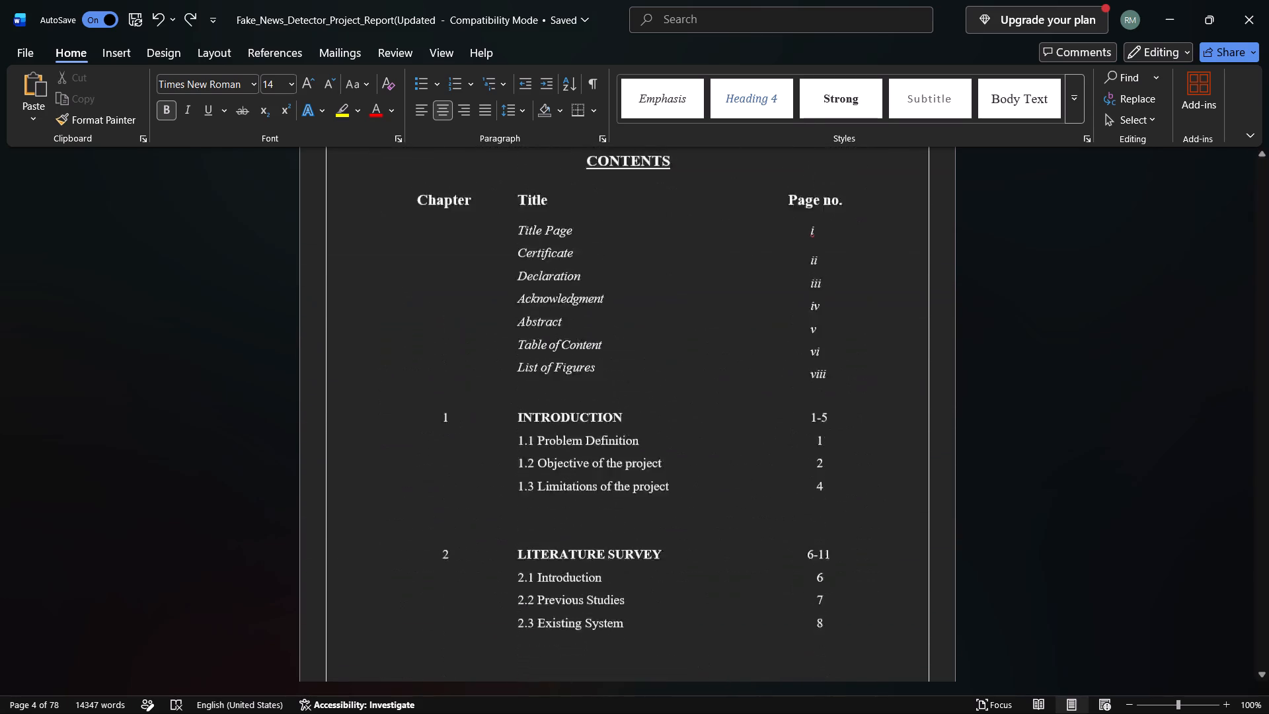
scroll(861, 379, "down", 1)
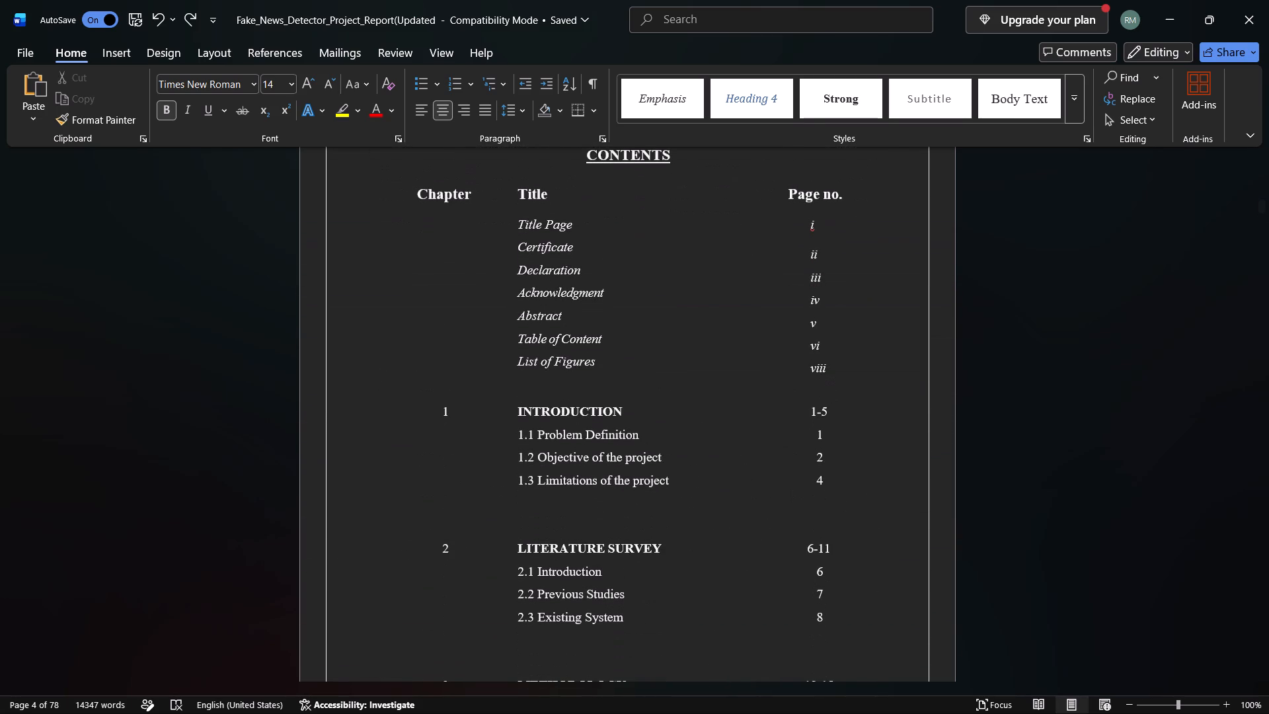
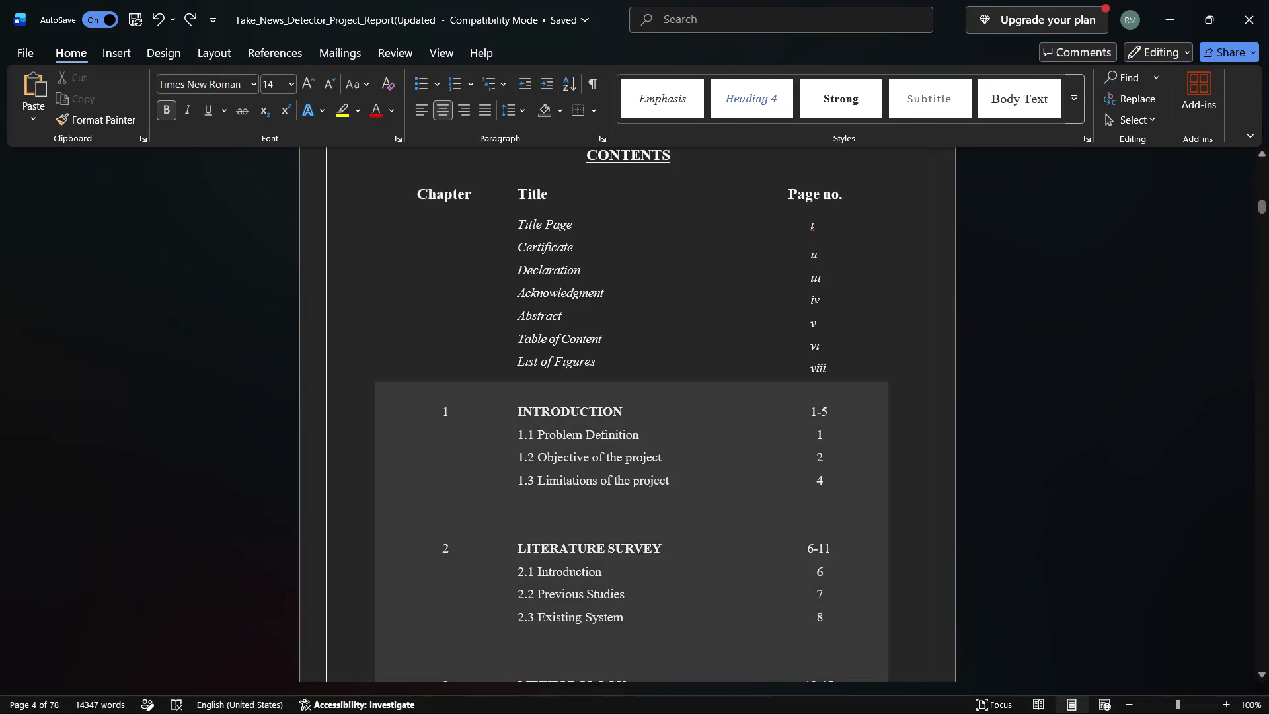
Examine the contents table's layout and page borders from the front-matter entries across the break between the DESIGN and RESULTS chapters.
scroll(739, 498, "down", 1)
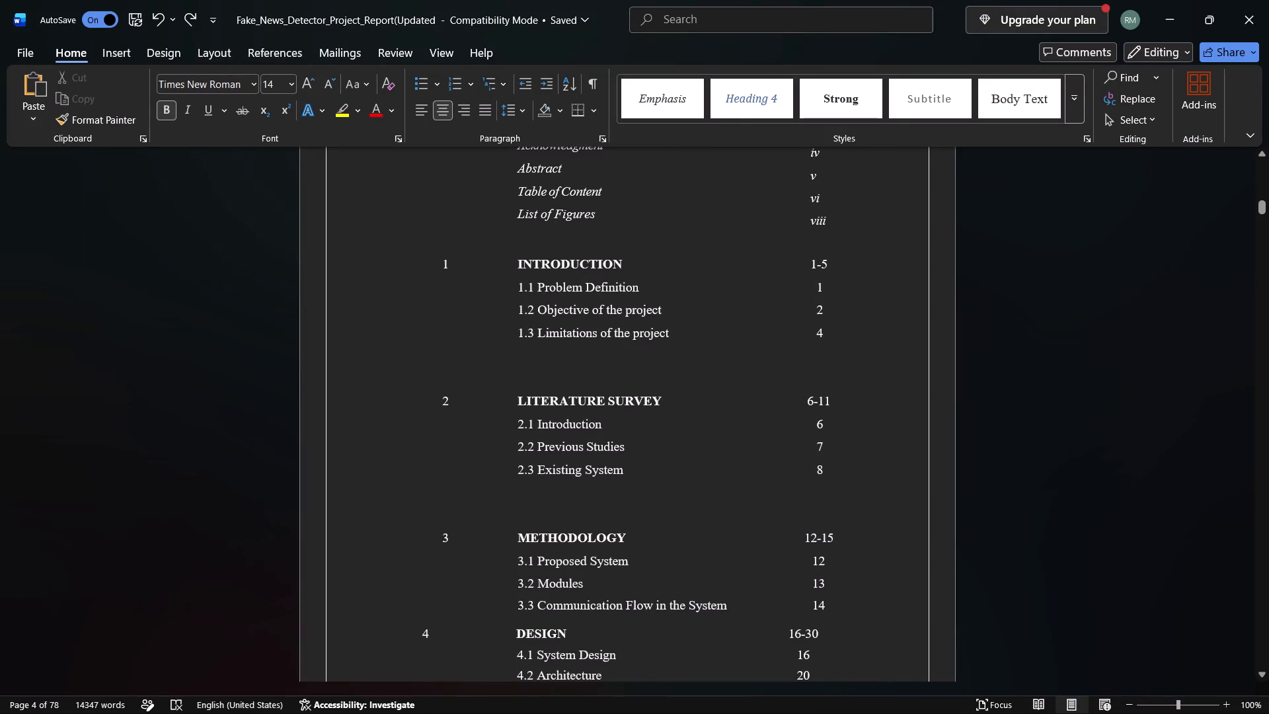
left_click(556, 214)
left_click(533, 198)
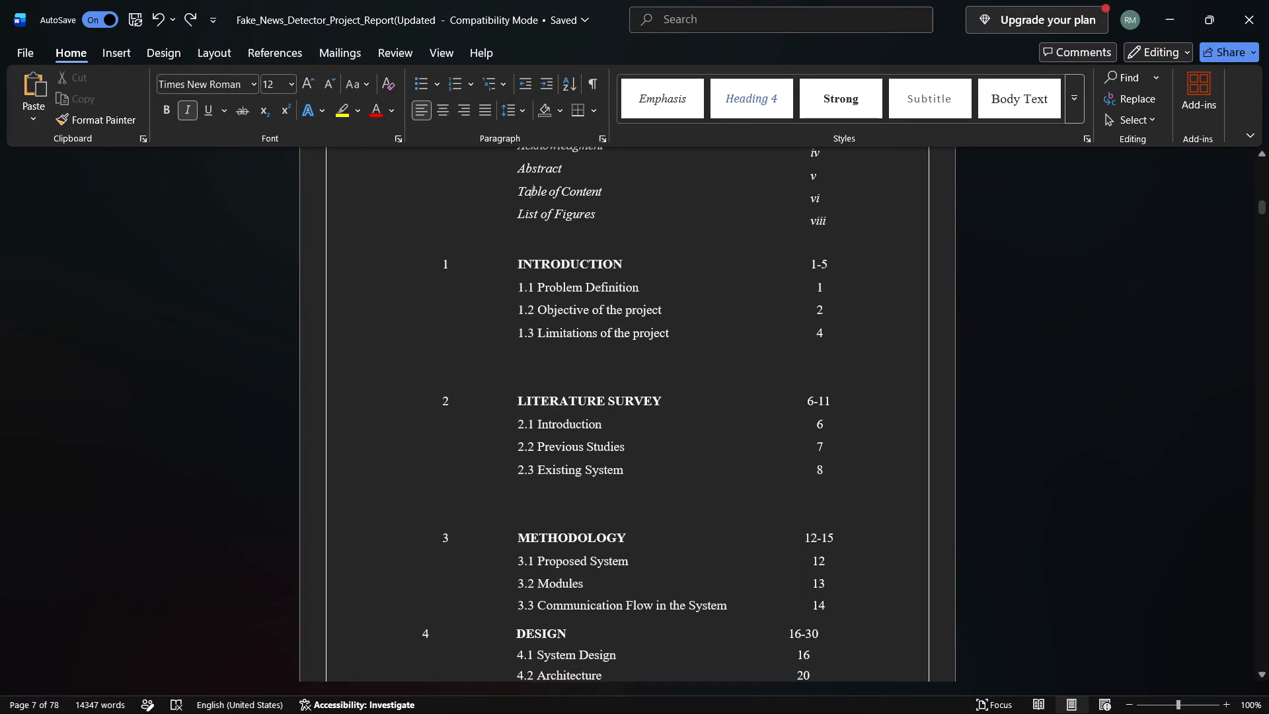
left_click(607, 429)
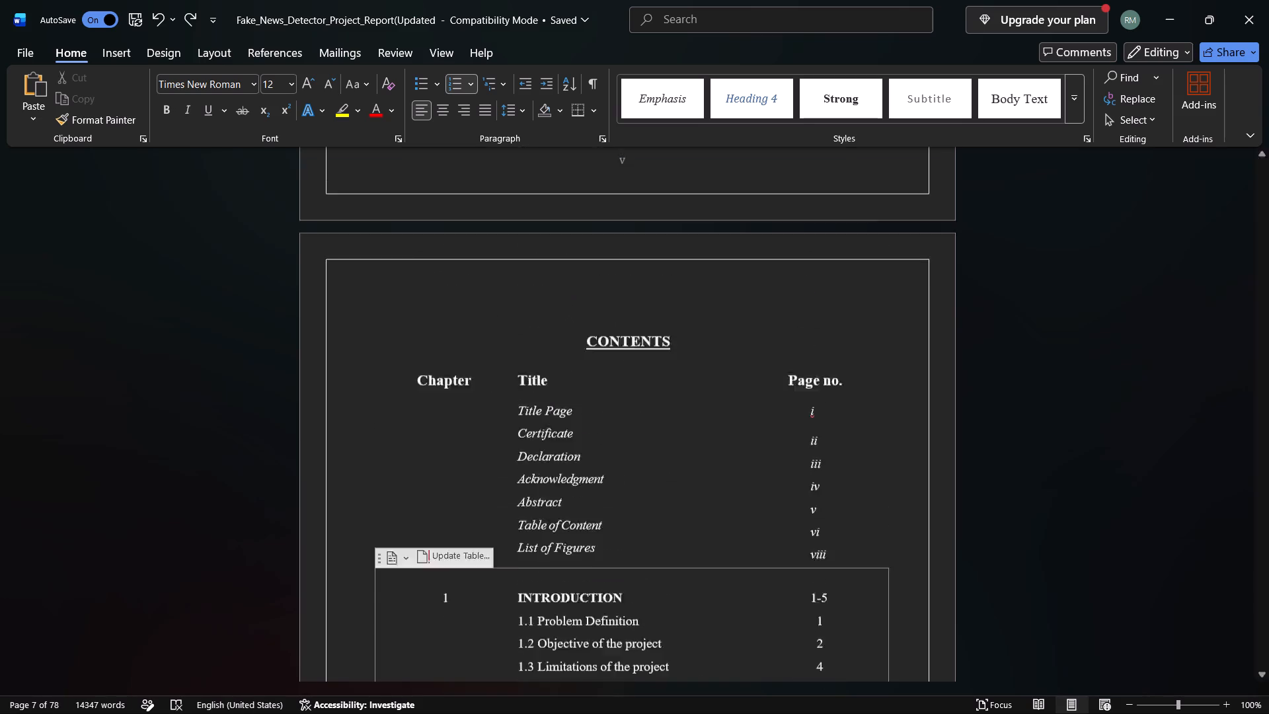
scroll(529, 379, "down", 4)
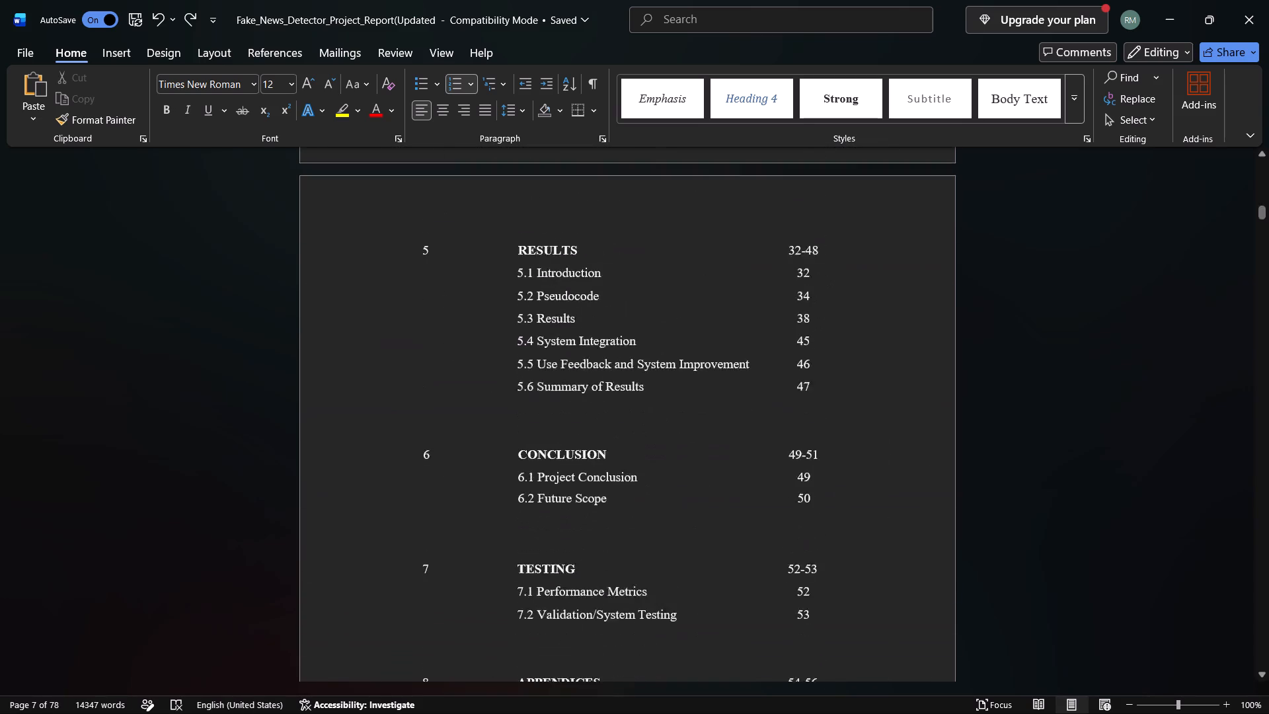
left_click(578, 353)
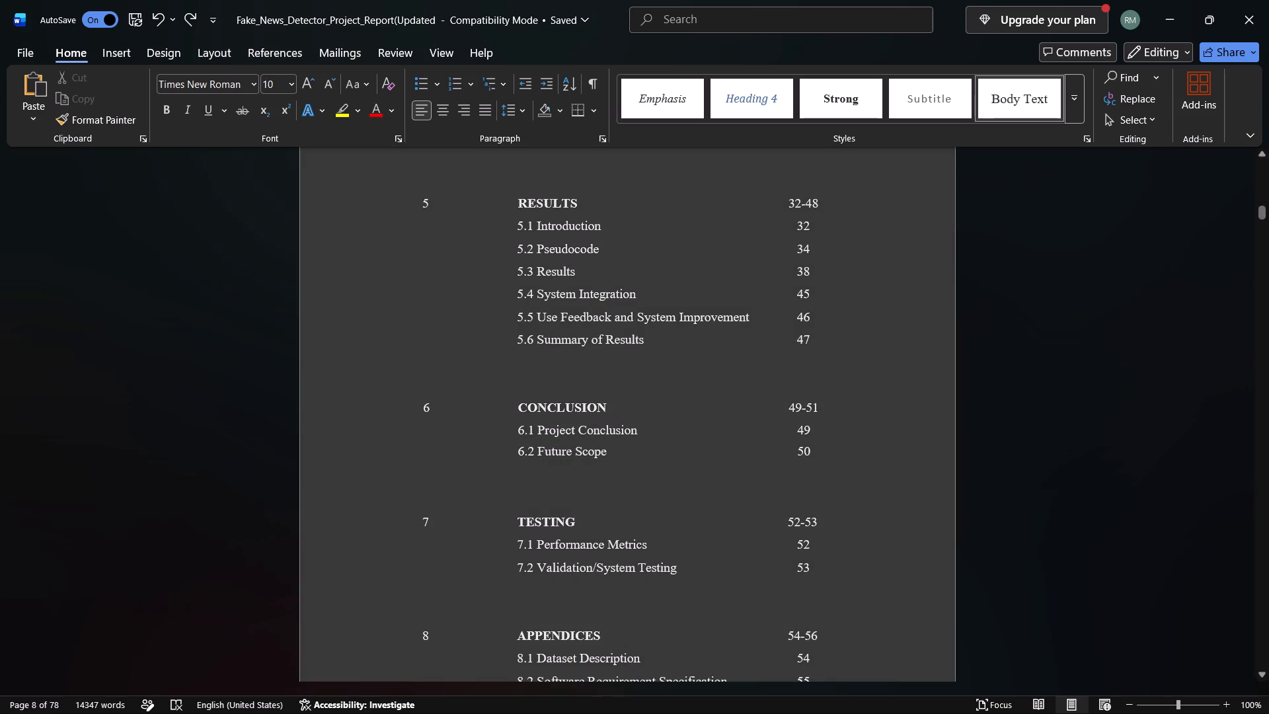
scroll(578, 446, "up", 1)
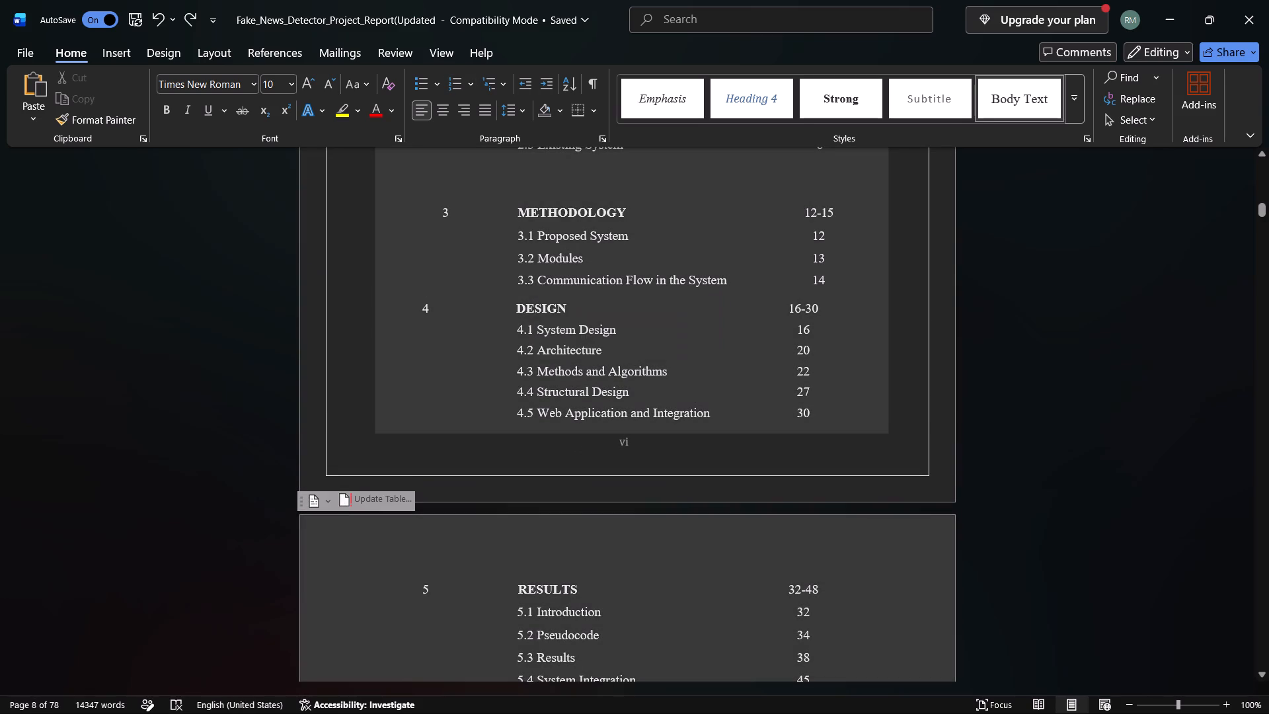
left_click(539, 324)
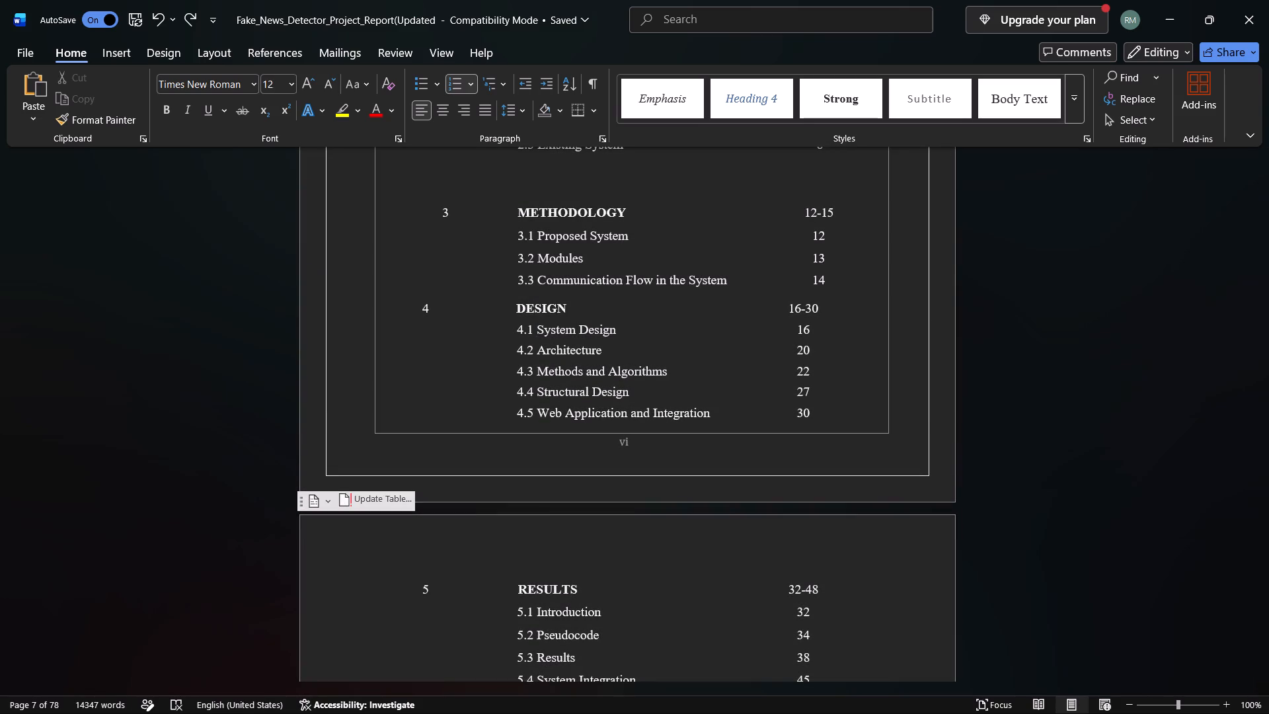
scroll(539, 324, "up", 1)
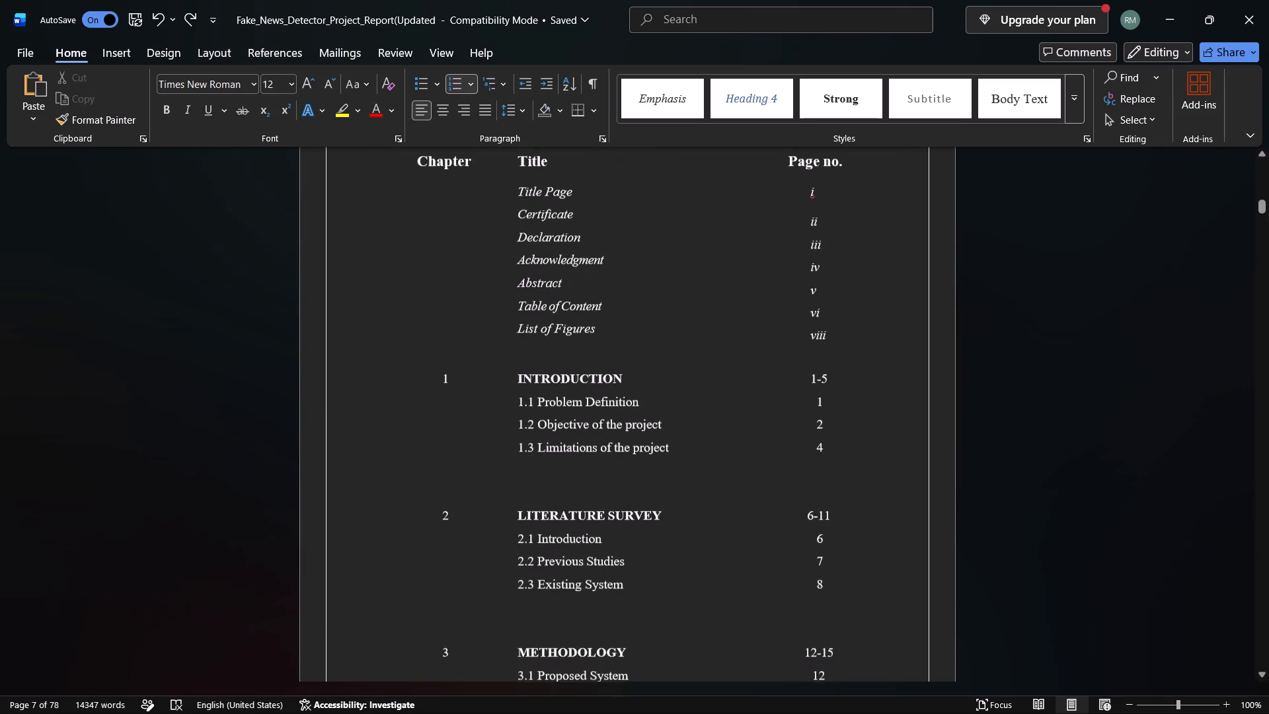
scroll(539, 324, "up", 1)
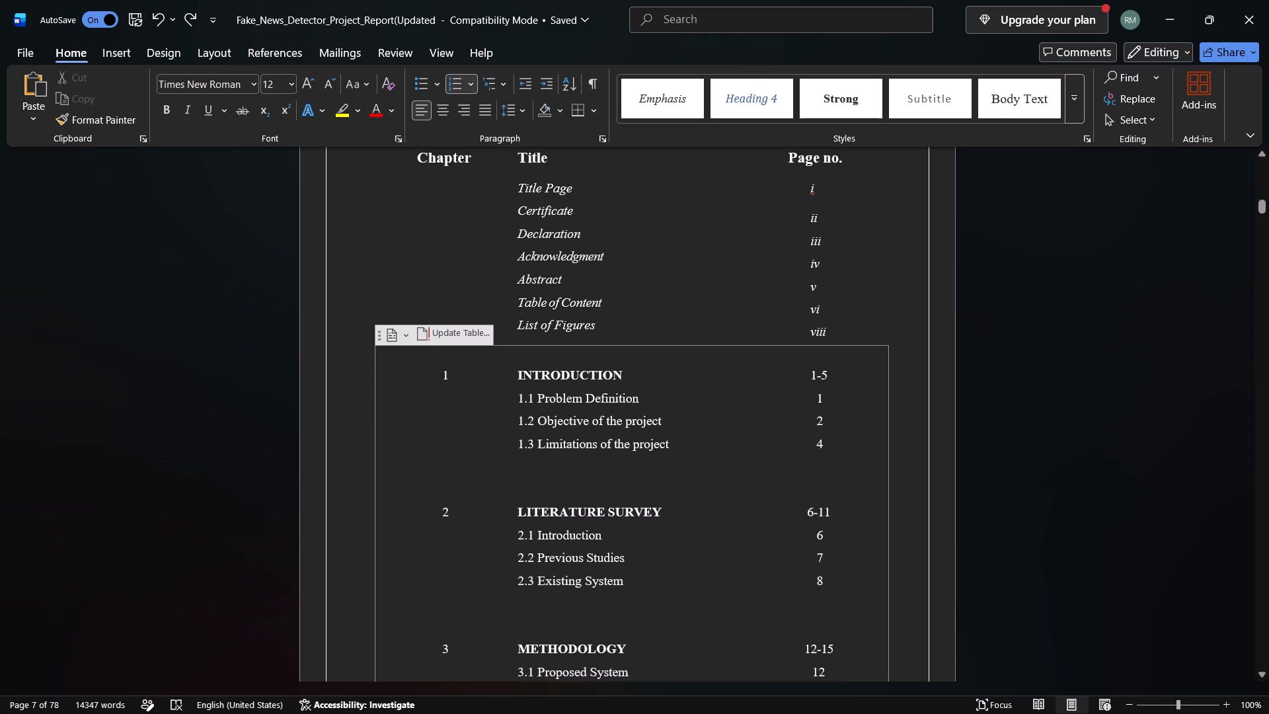
scroll(571, 459, "down", 3)
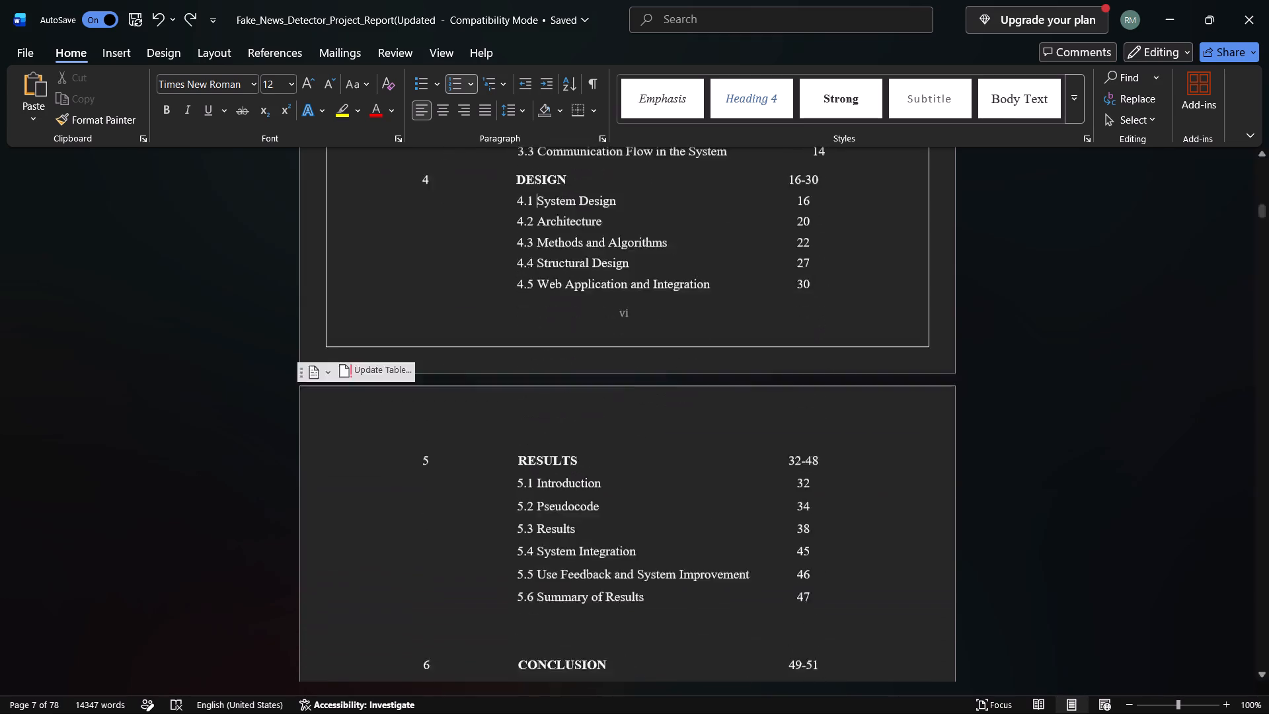
Examine the LIST OF FIGURES table and the opening page of Chapter 1: Introduction.
scroll(571, 459, "down", 5)
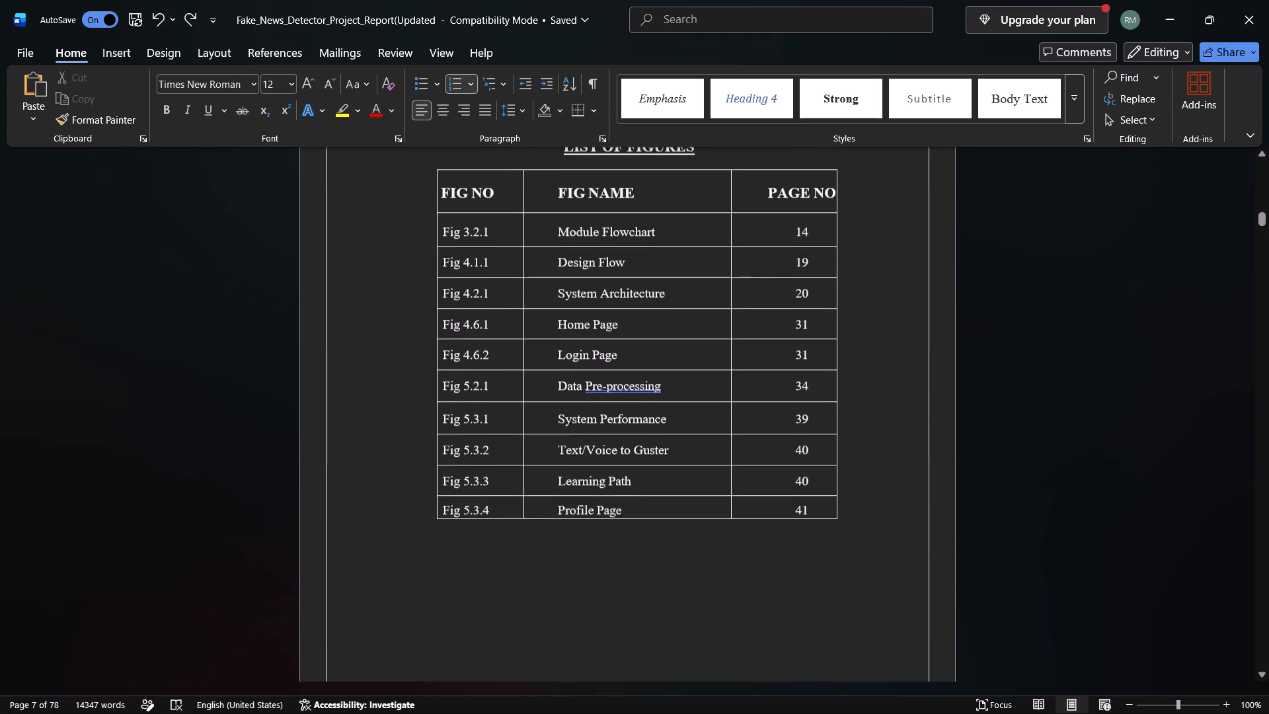
scroll(633, 438, "down", 1)
left_click(633, 438)
scroll(633, 438, "up", 1)
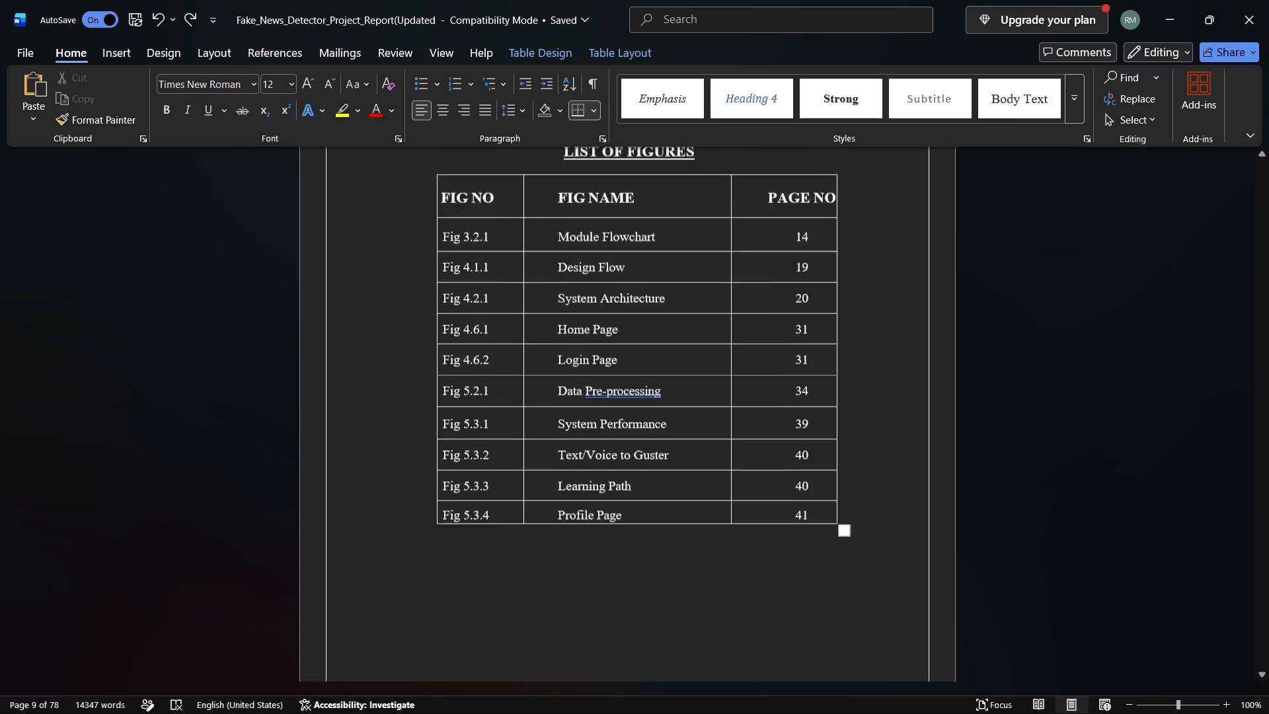
scroll(633, 438, "up", 1)
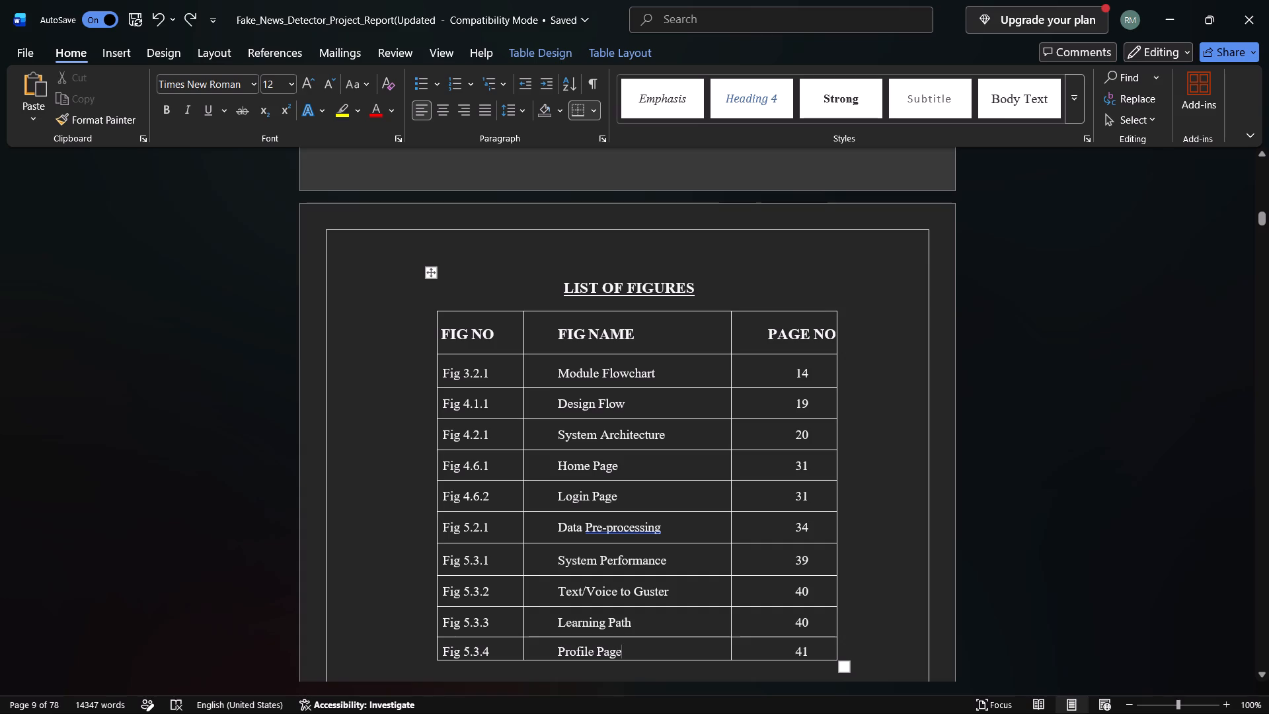
scroll(630, 553, "down", 9)
scroll(630, 553, "up", 2)
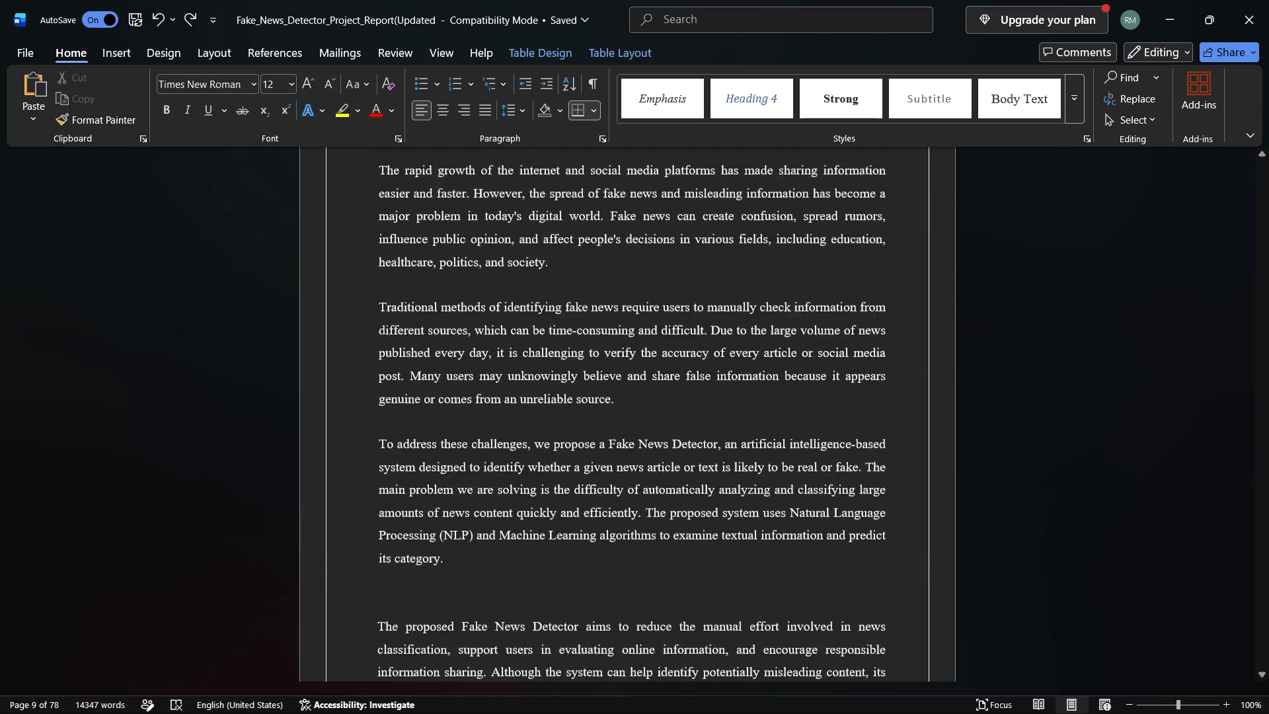
scroll(630, 553, "up", 1)
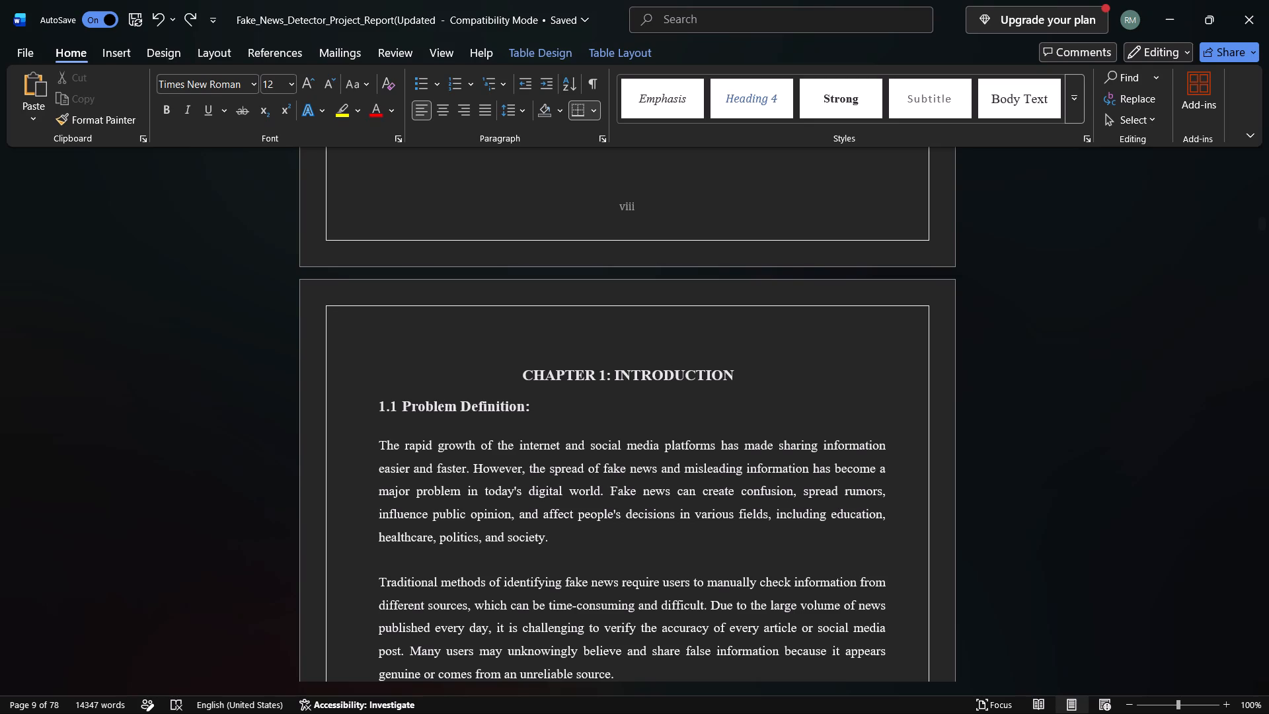
Review the front pages from the second contents page back to the two Movie Time title pages, comparing their page borders.
scroll(630, 553, "up", 8)
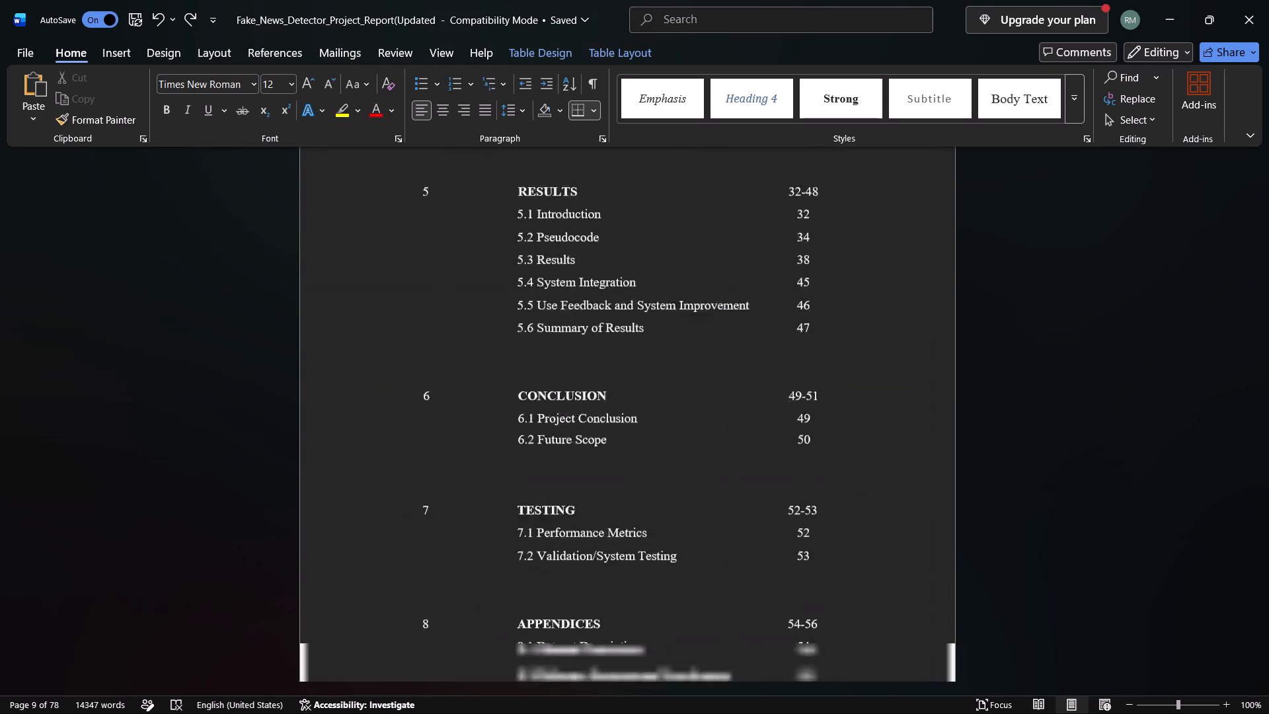
scroll(630, 553, "up", 12)
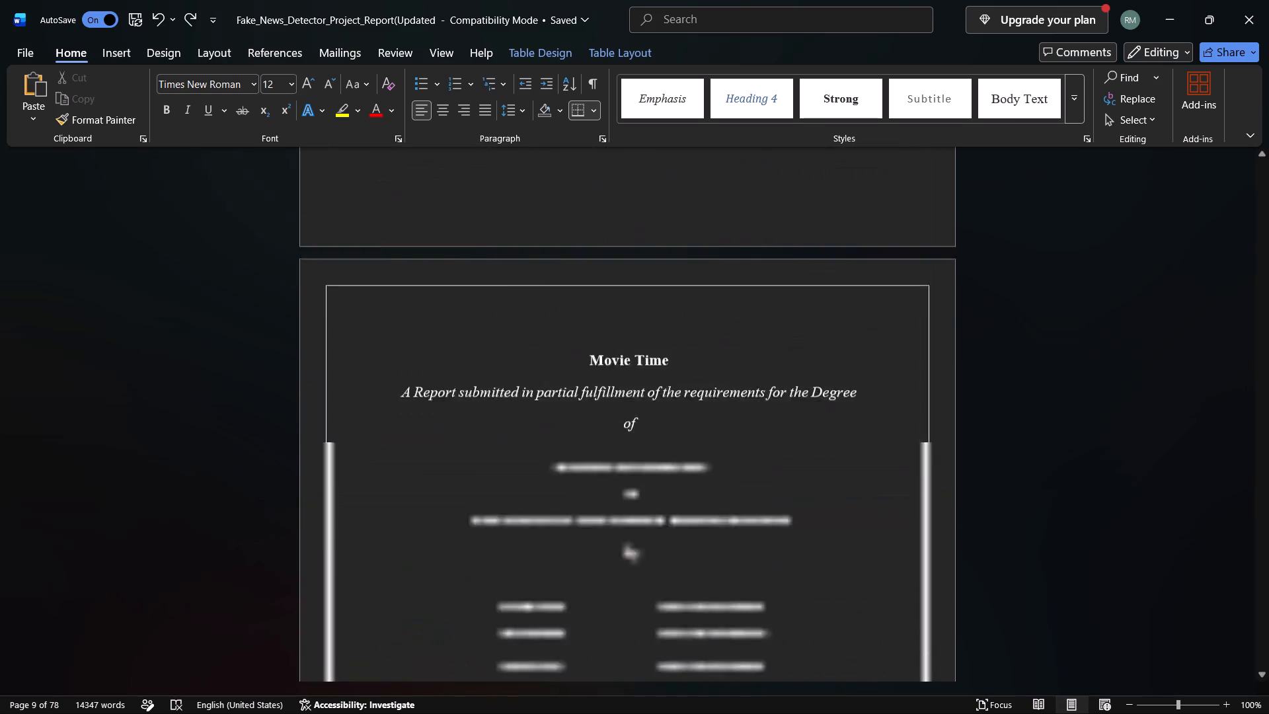
scroll(630, 553, "up", 18)
scroll(630, 553, "down", 2)
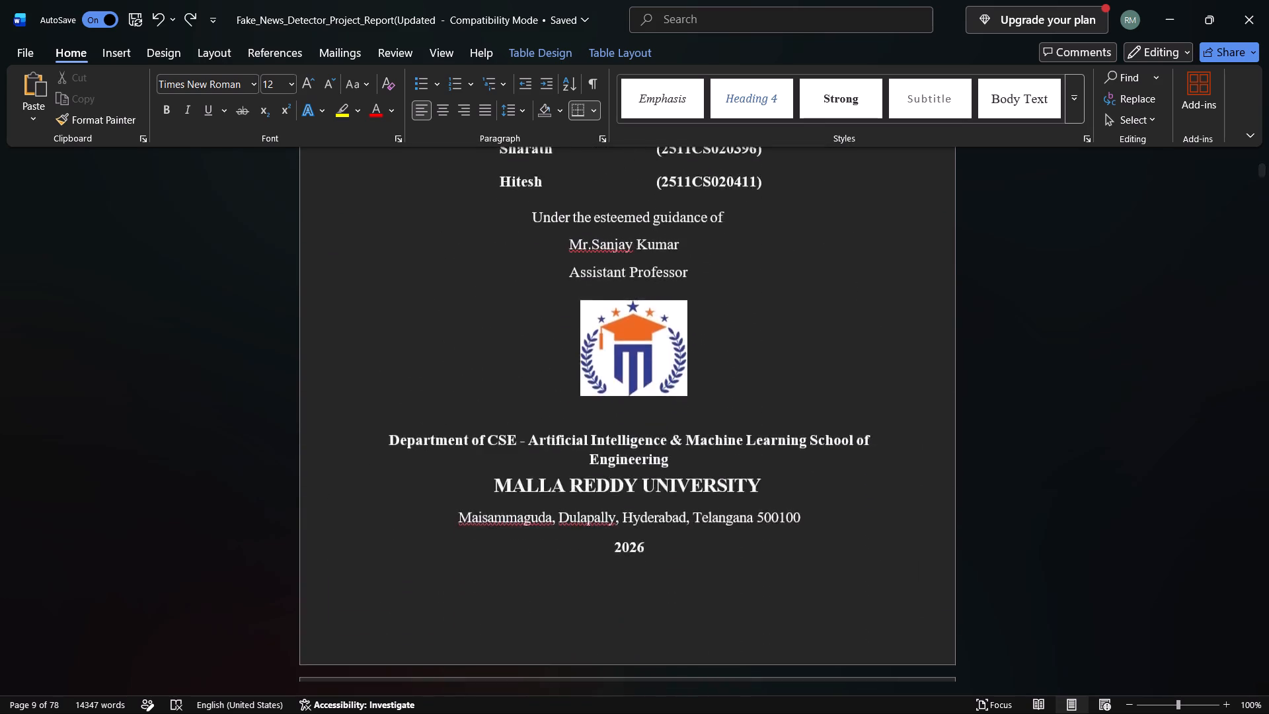
scroll(630, 553, "down", 3)
scroll(630, 553, "up", 8)
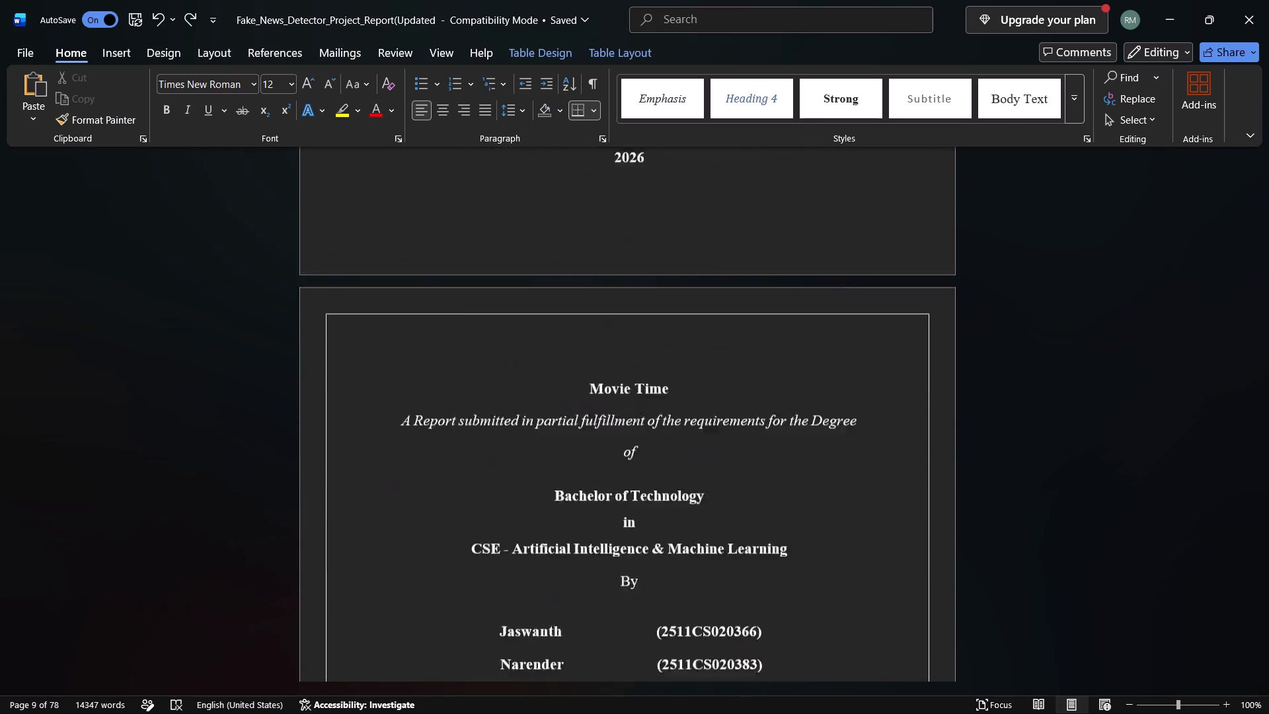
scroll(630, 553, "up", 2)
scroll(630, 553, "down", 5)
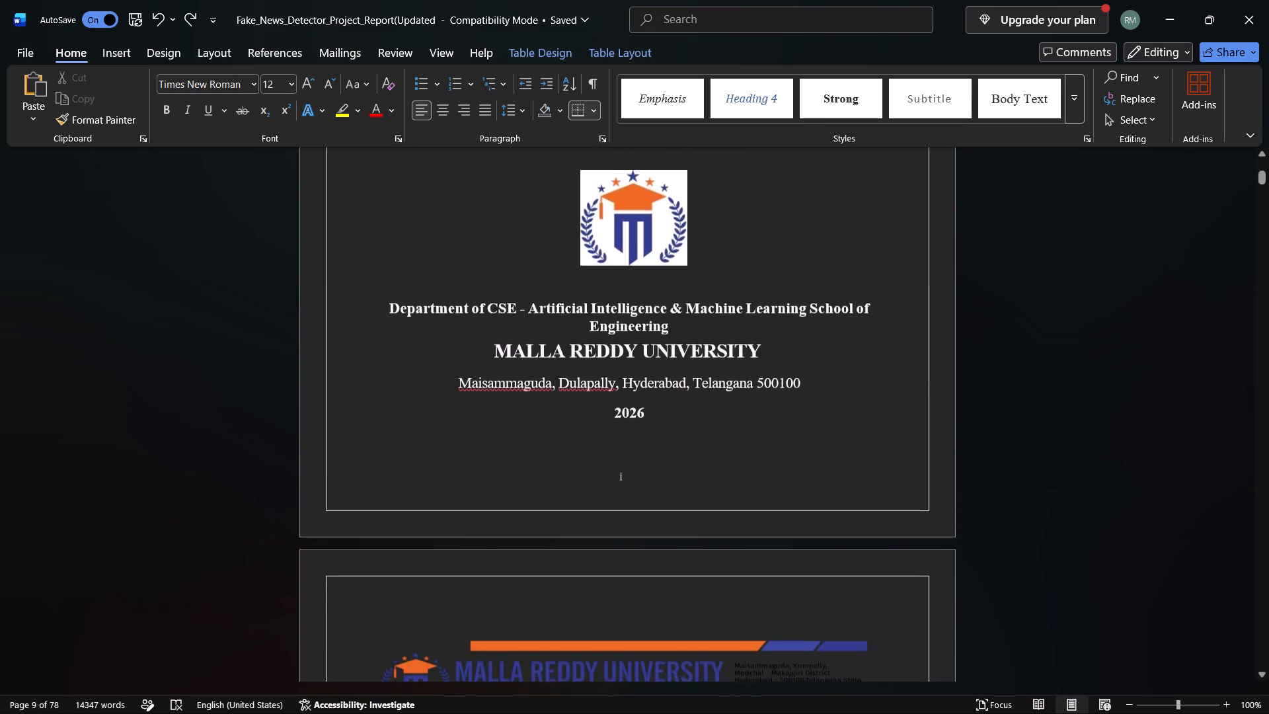
scroll(630, 553, "up", 7)
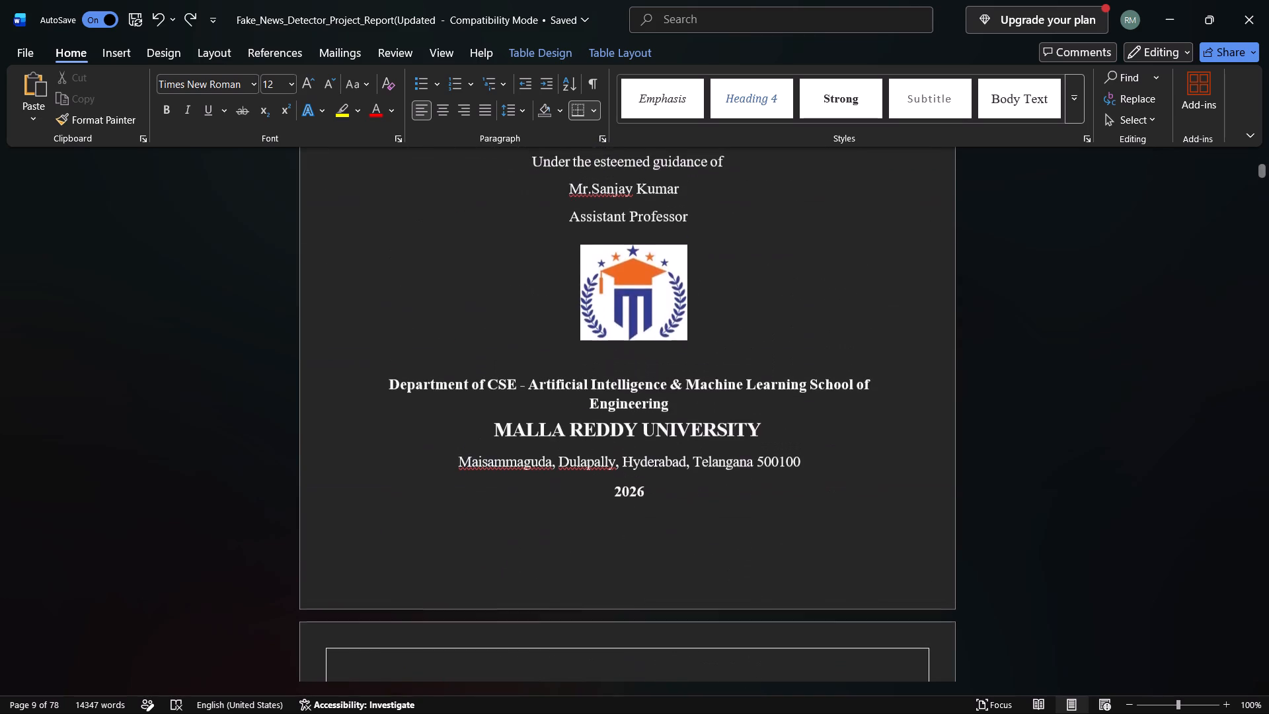
scroll(630, 553, "down", 4)
Examine the CERTIFICATE page, including its university header, body text, signature names and page border.
scroll(630, 553, "down", 2)
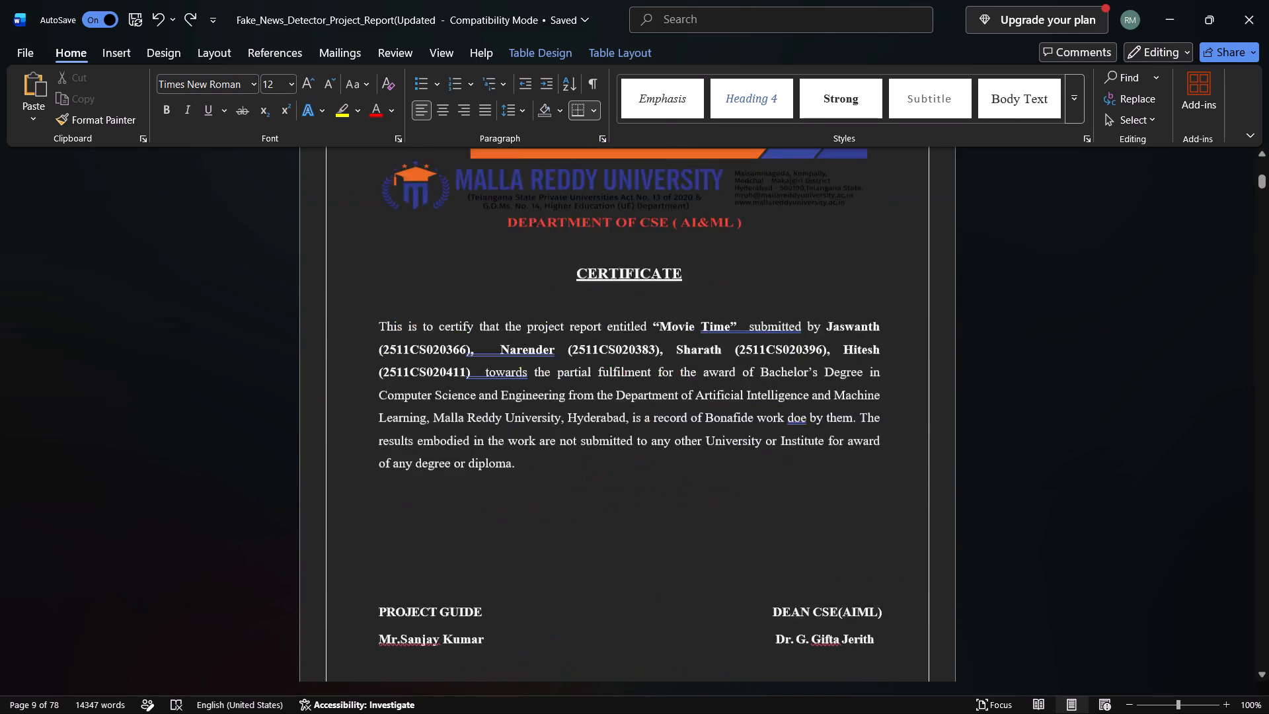
scroll(630, 553, "up", 2)
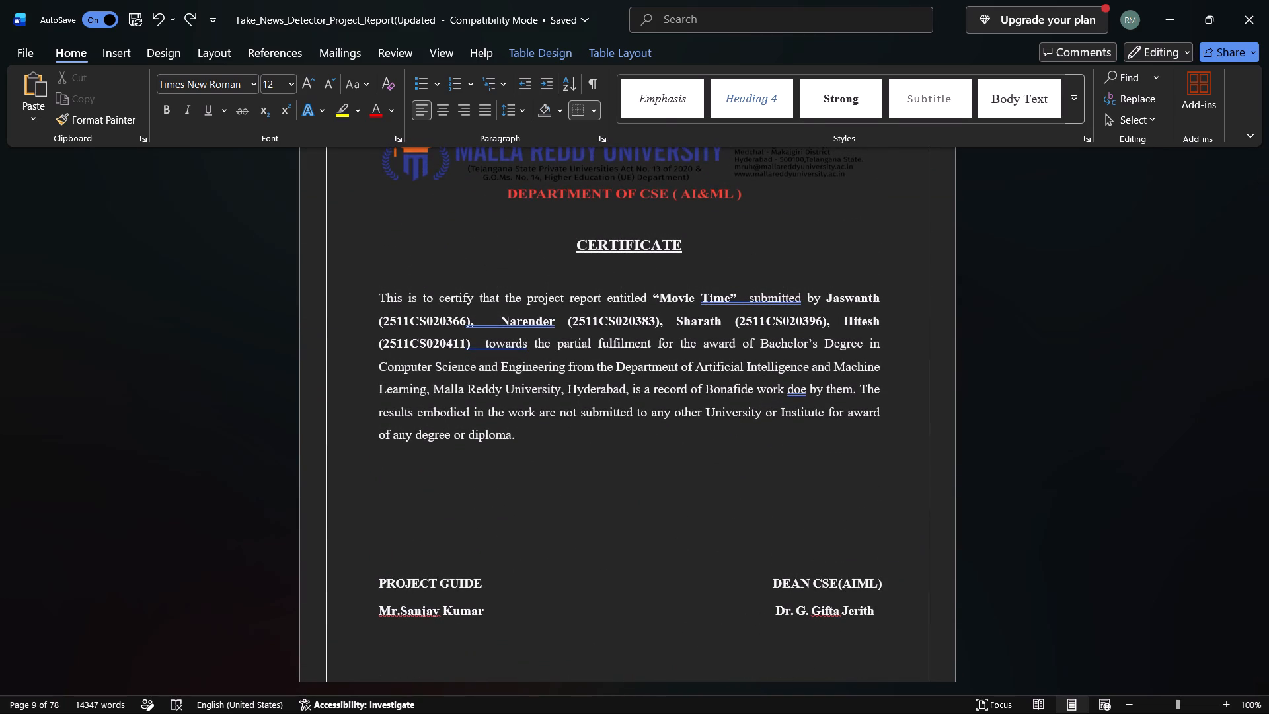
scroll(630, 553, "up", 3)
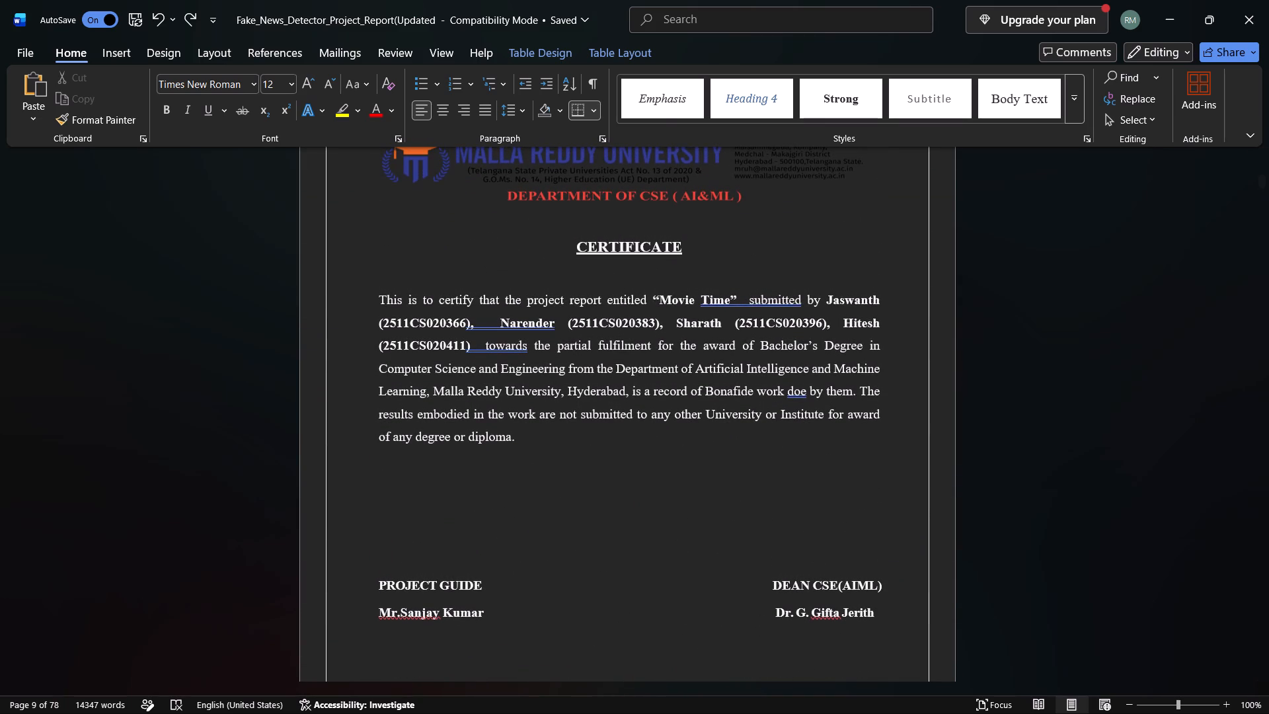
scroll(630, 553, "right", 3)
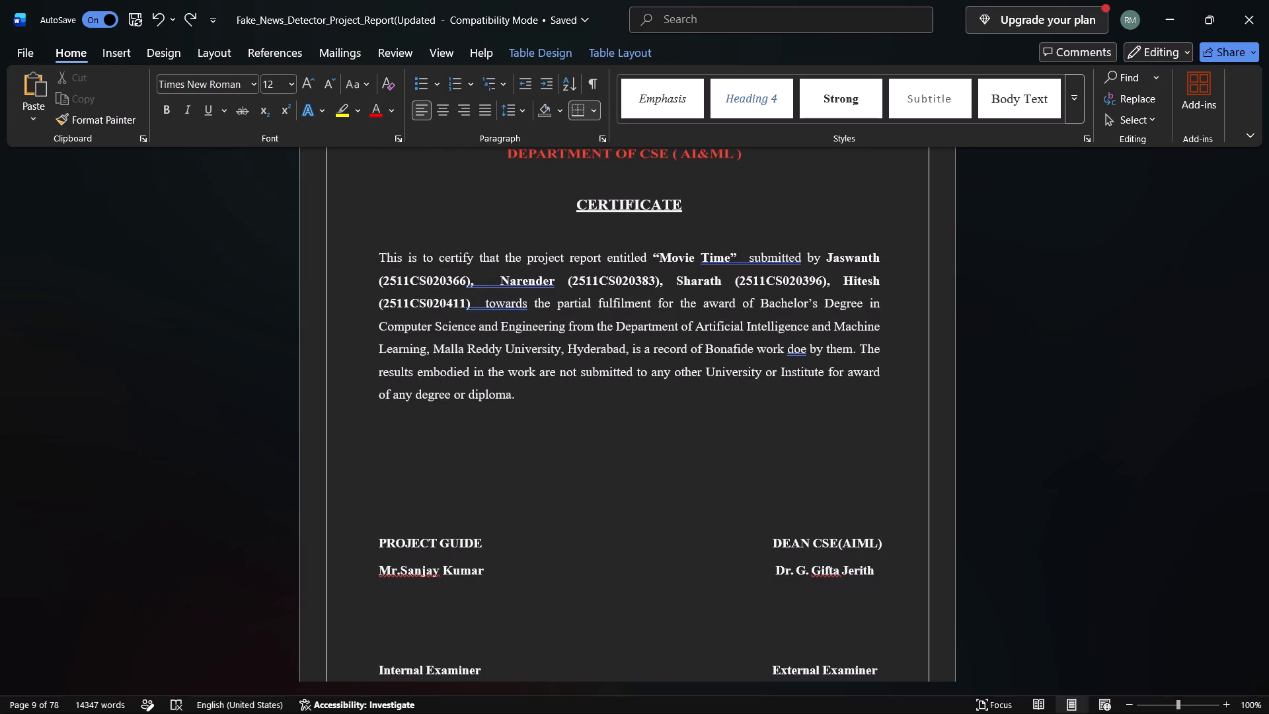
scroll(630, 553, "right", 1)
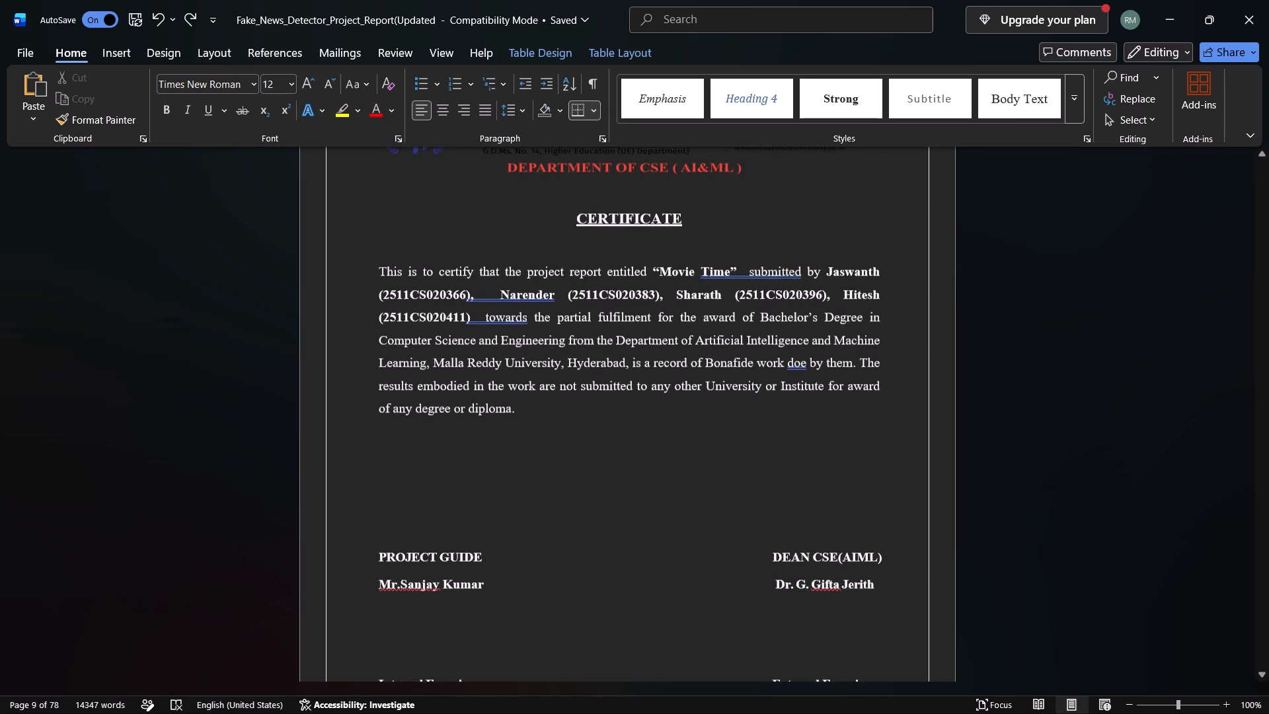
scroll(630, 553, "right", 1)
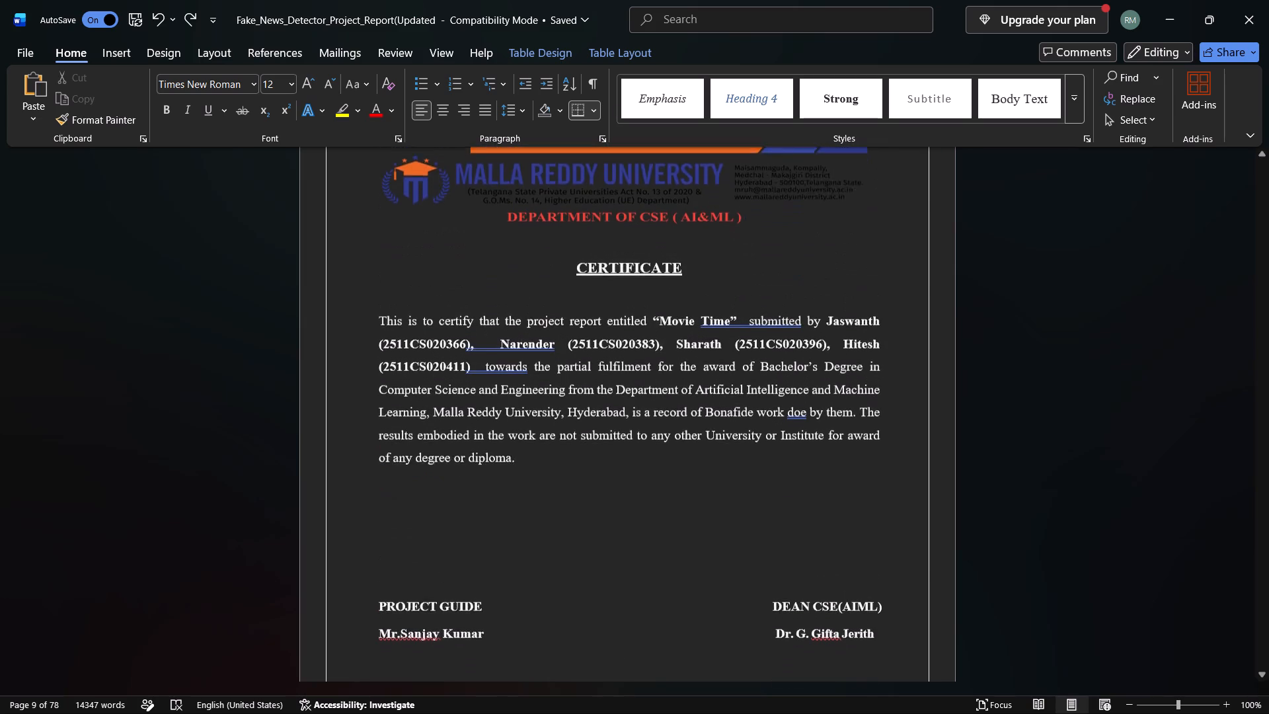
scroll(630, 553, "right", 2)
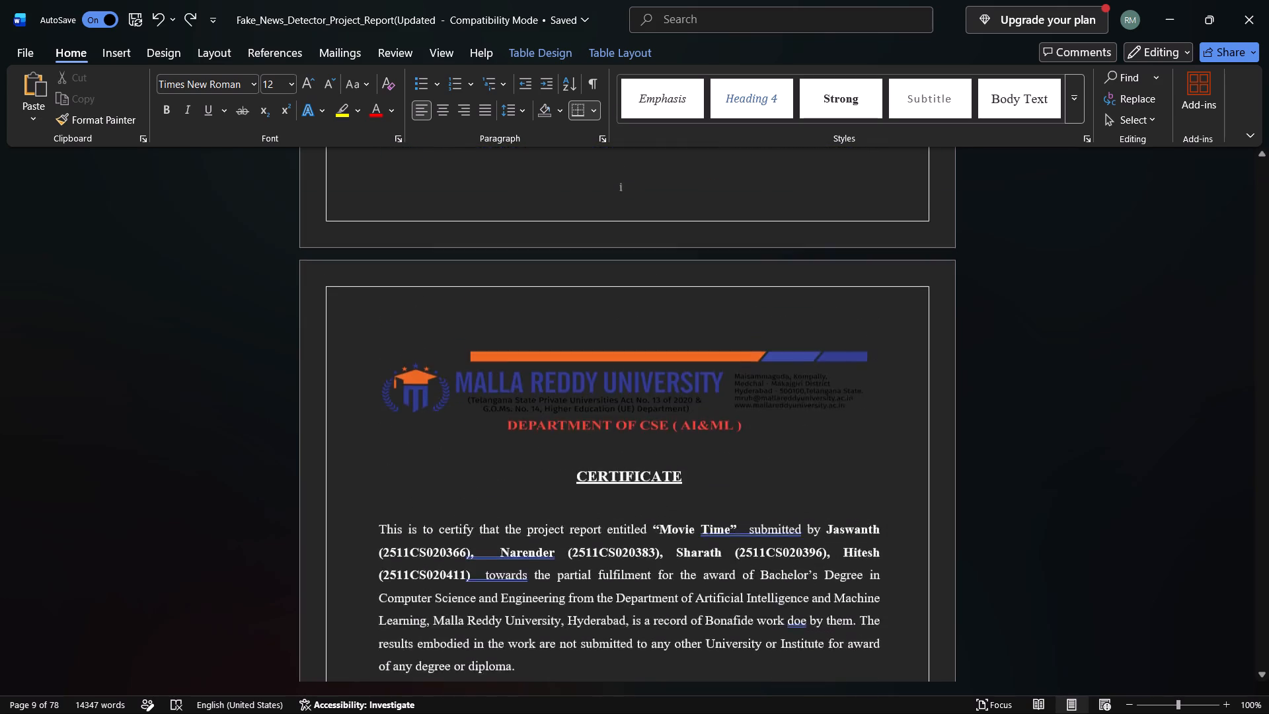
scroll(630, 553, "right", 1)
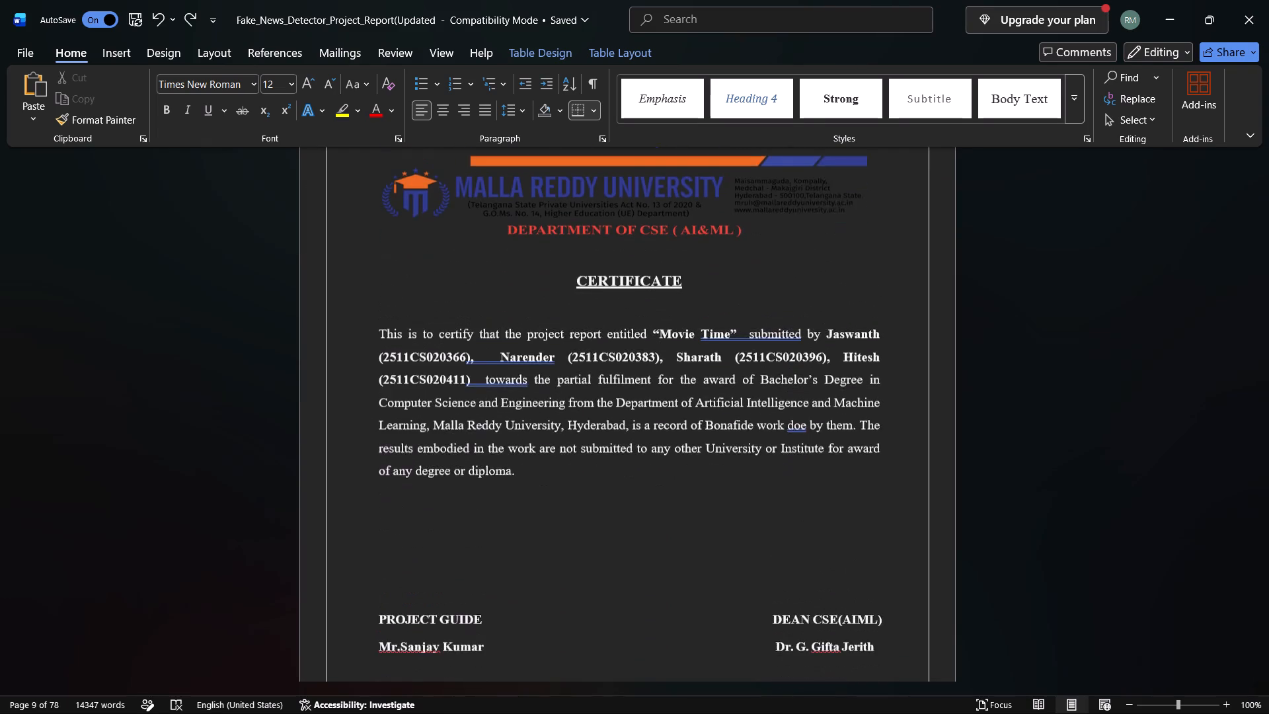
scroll(630, 553, "right", 2)
Review the rest of the CERTIFICATE page and the declaration page, including its body text, student table and page border.
scroll(630, 553, "down", 1)
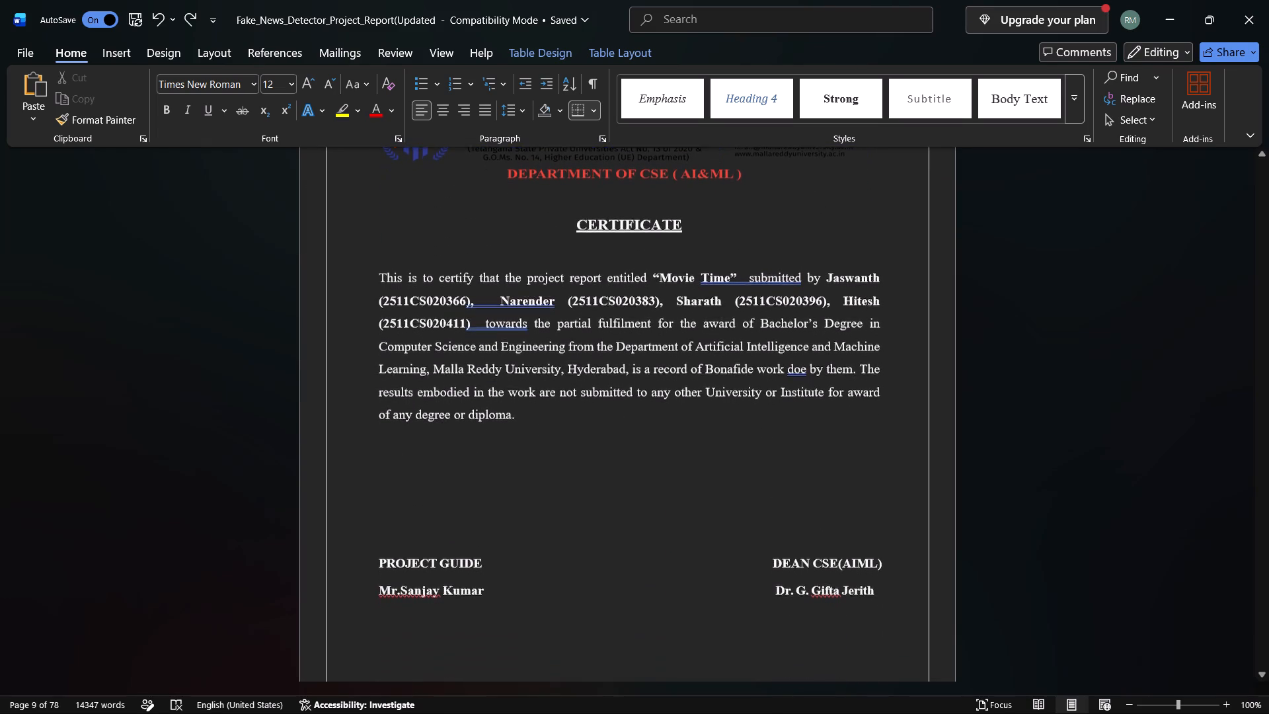
scroll(630, 553, "down", 4)
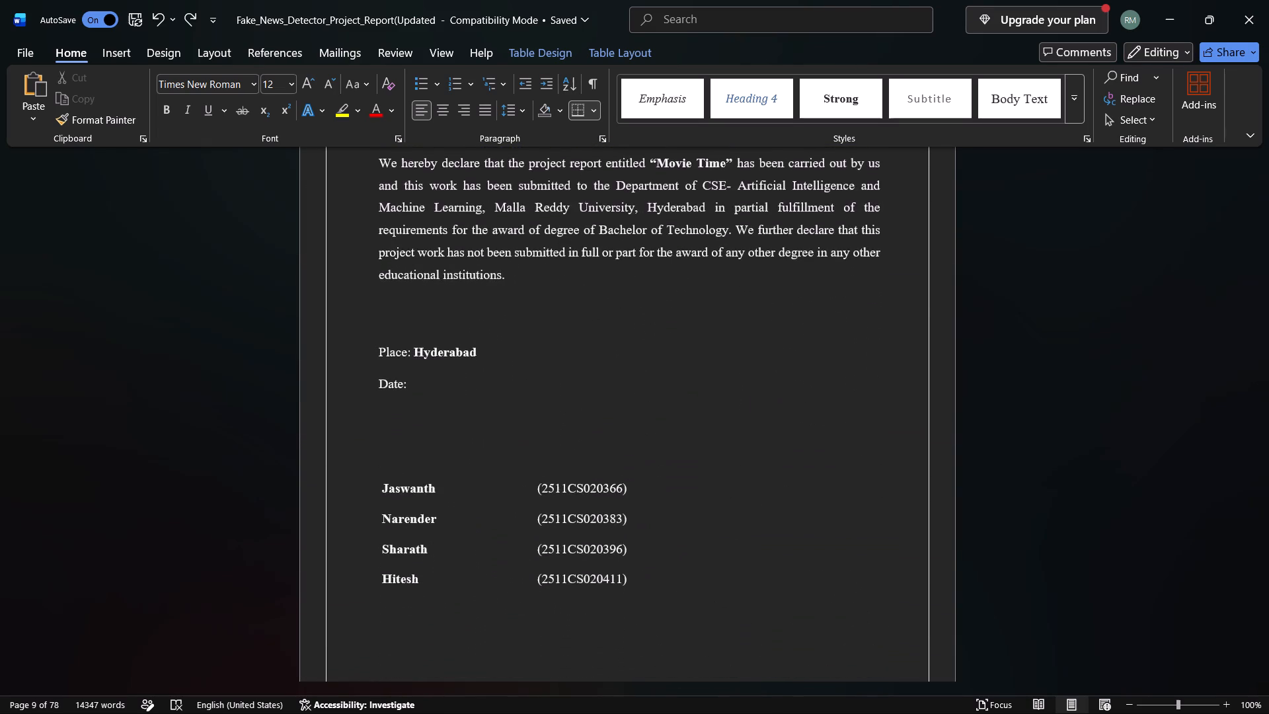
scroll(630, 553, "down", 5)
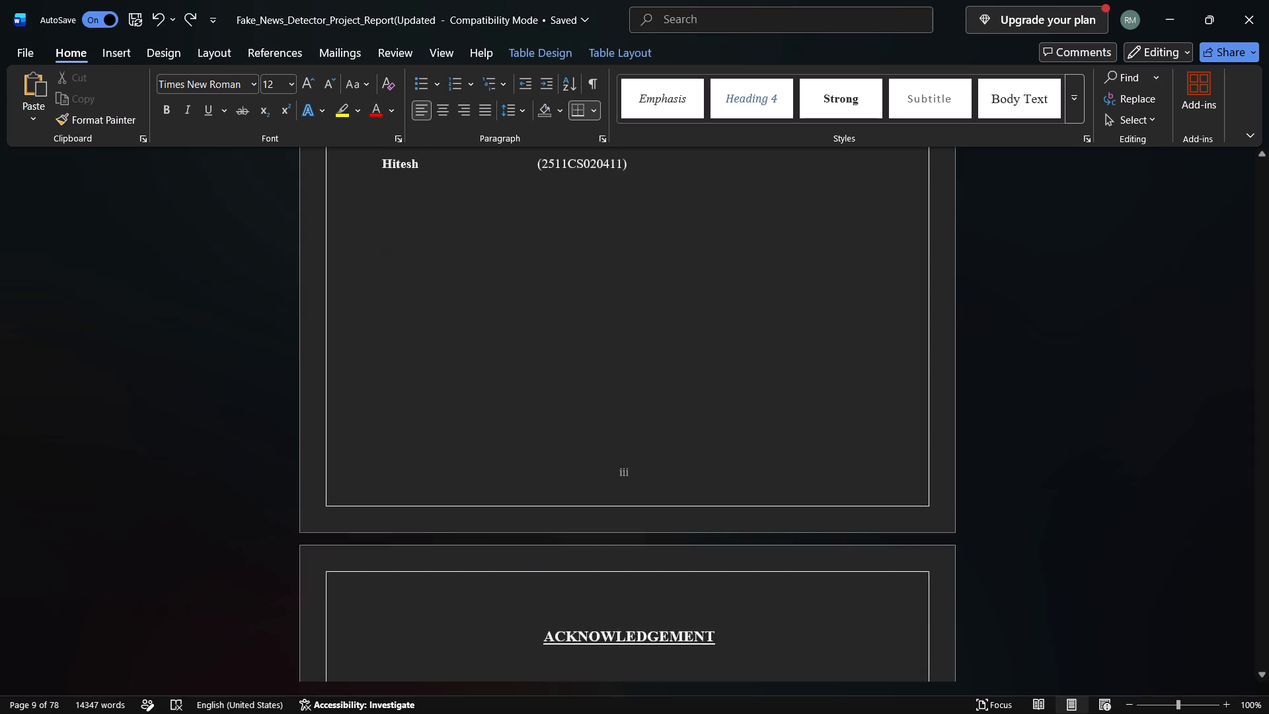
Examine the ACKNOWLEDGEMENT page's paragraphs, student name list and page border.
scroll(630, 553, "down", 2)
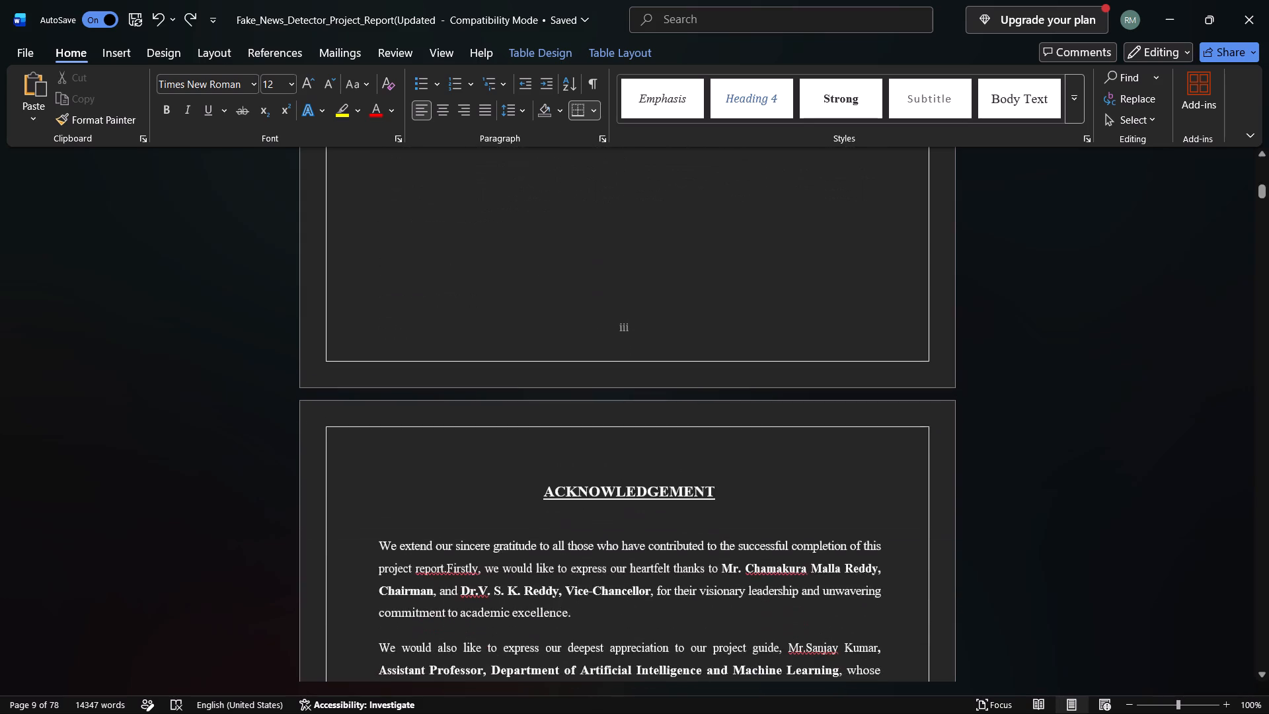
scroll(630, 553, "down", 2)
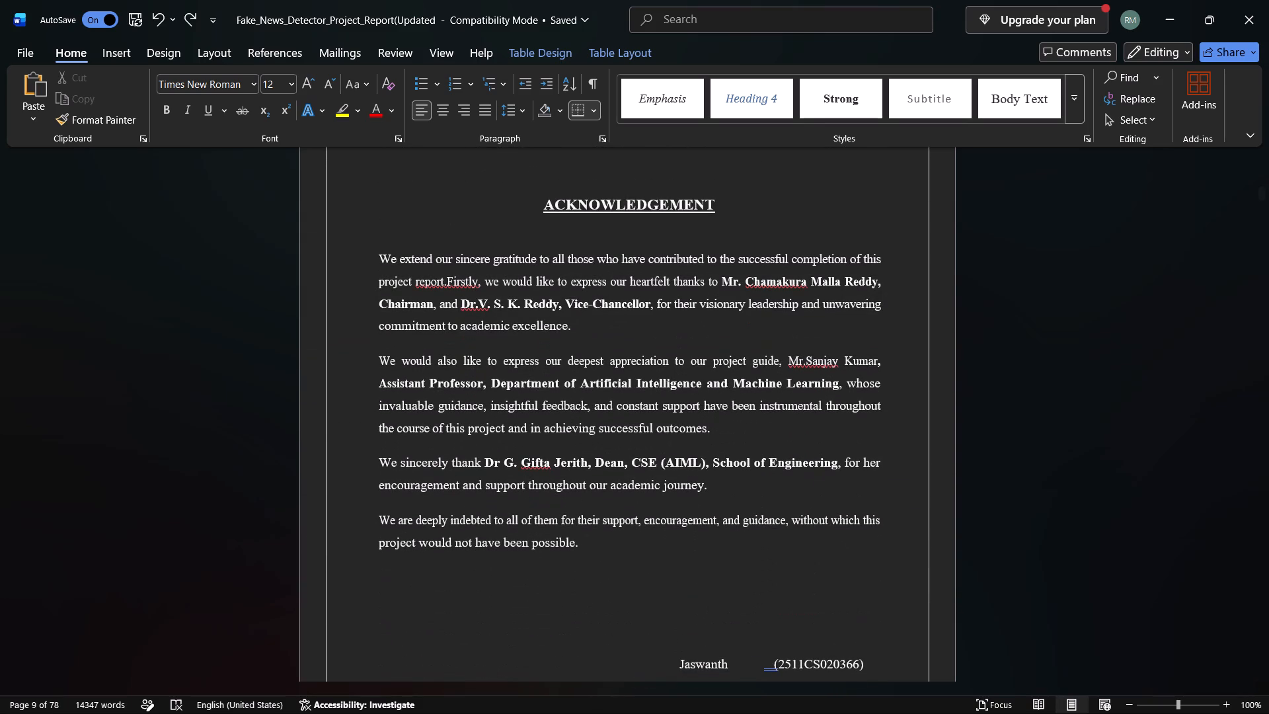
scroll(630, 553, "down", 1)
scroll(578, 522, "down", 1)
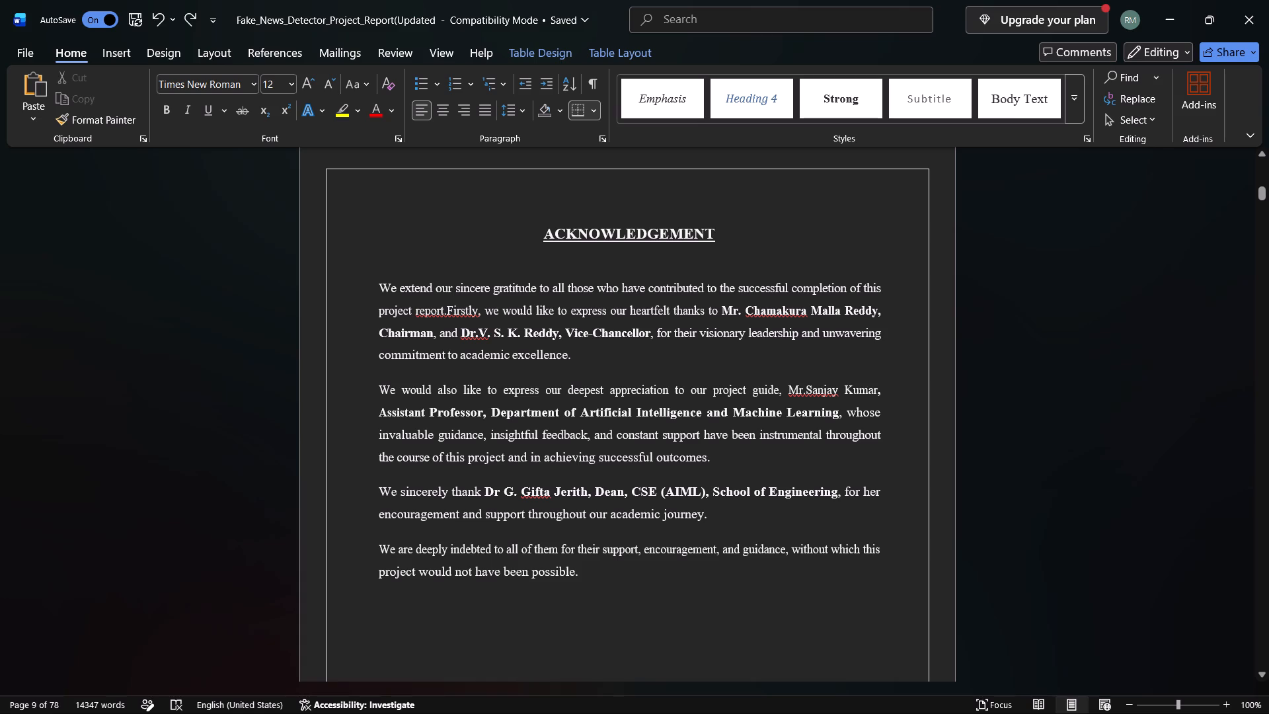
scroll(513, 451, "down", 1)
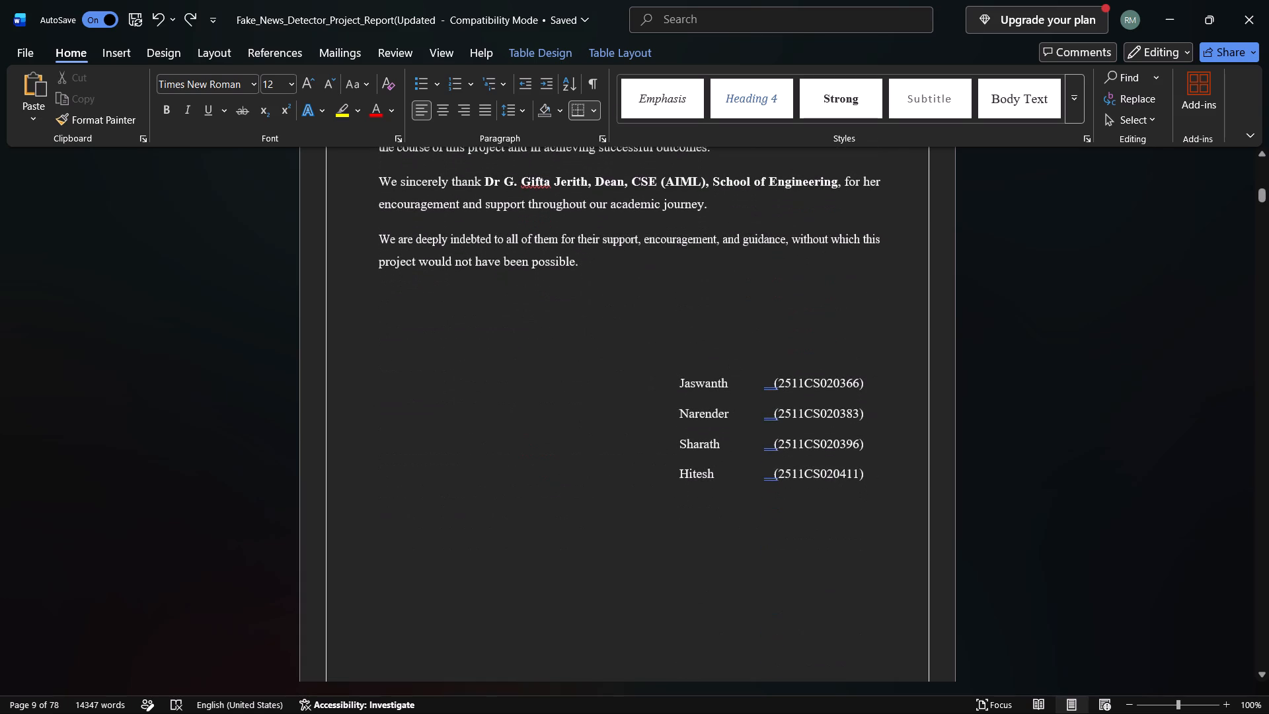
scroll(513, 451, "down", 2)
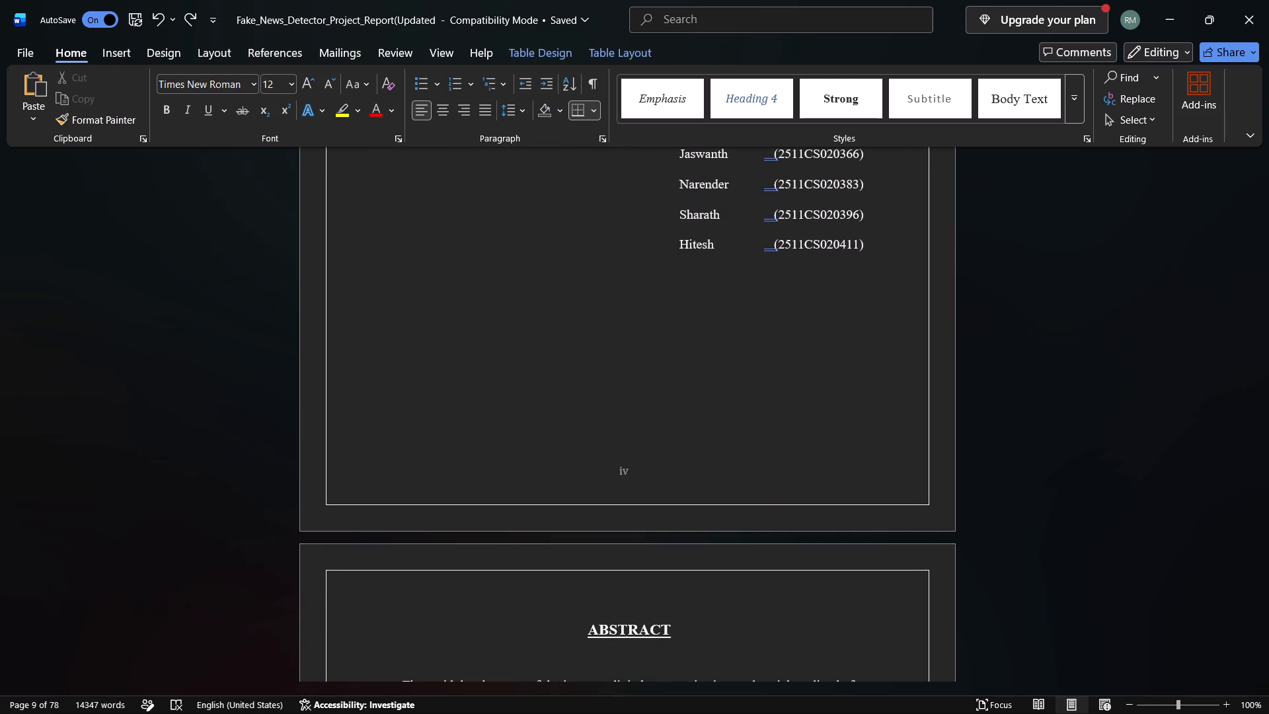
Read the ABSTRACT page, checking its Fake News Detector text and page layout.
scroll(513, 451, "down", 3)
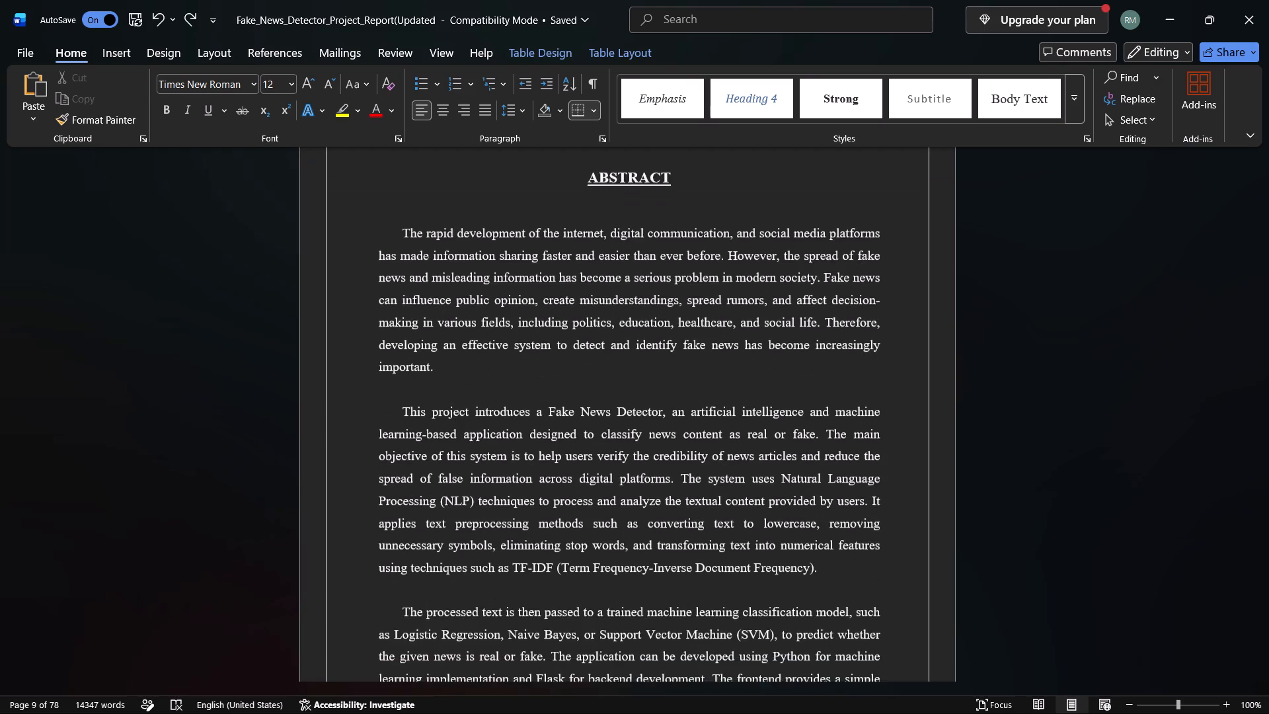
scroll(513, 451, "down", 4)
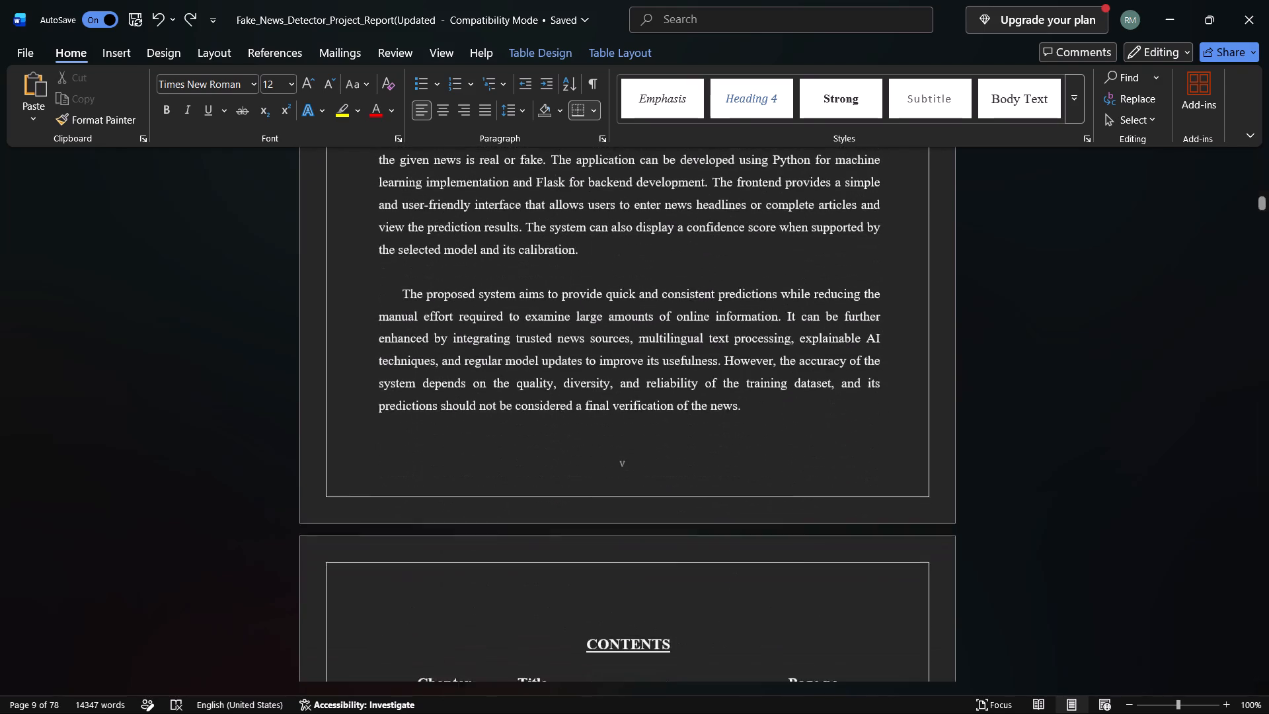
scroll(513, 451, "down", 1)
scroll(513, 451, "up", 2)
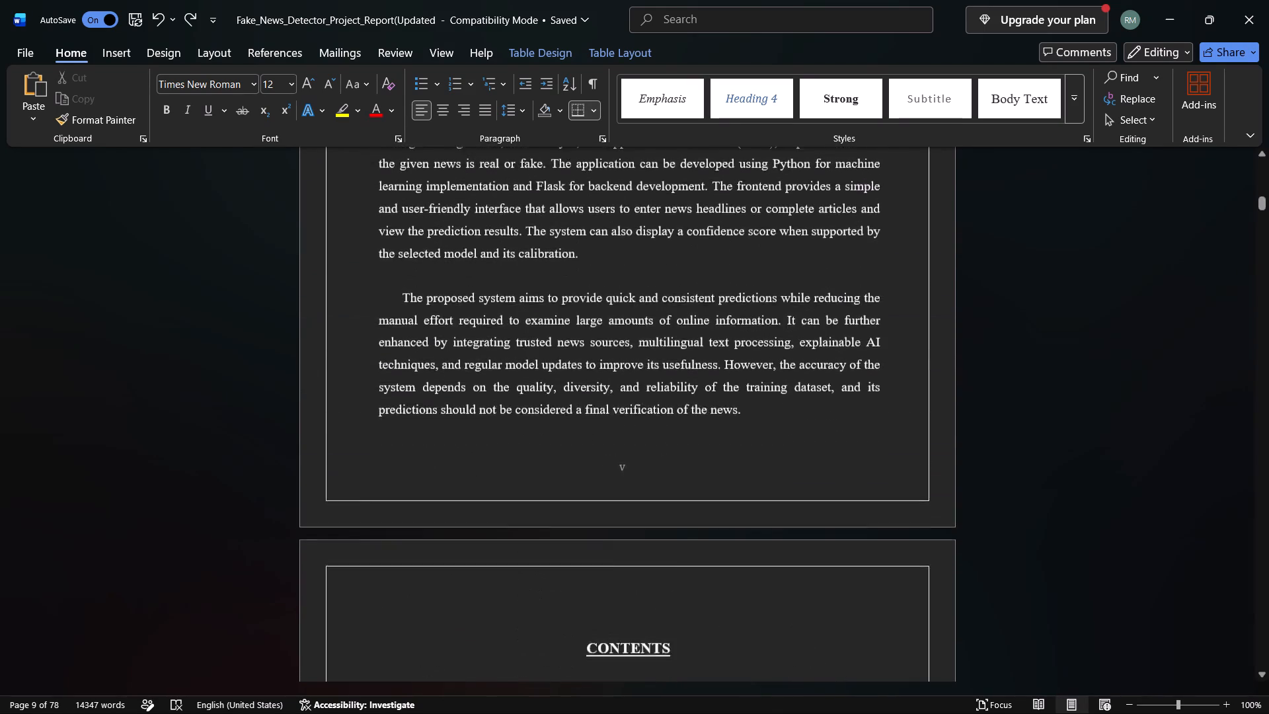
scroll(513, 451, "up", 3)
scroll(513, 451, "down", 1)
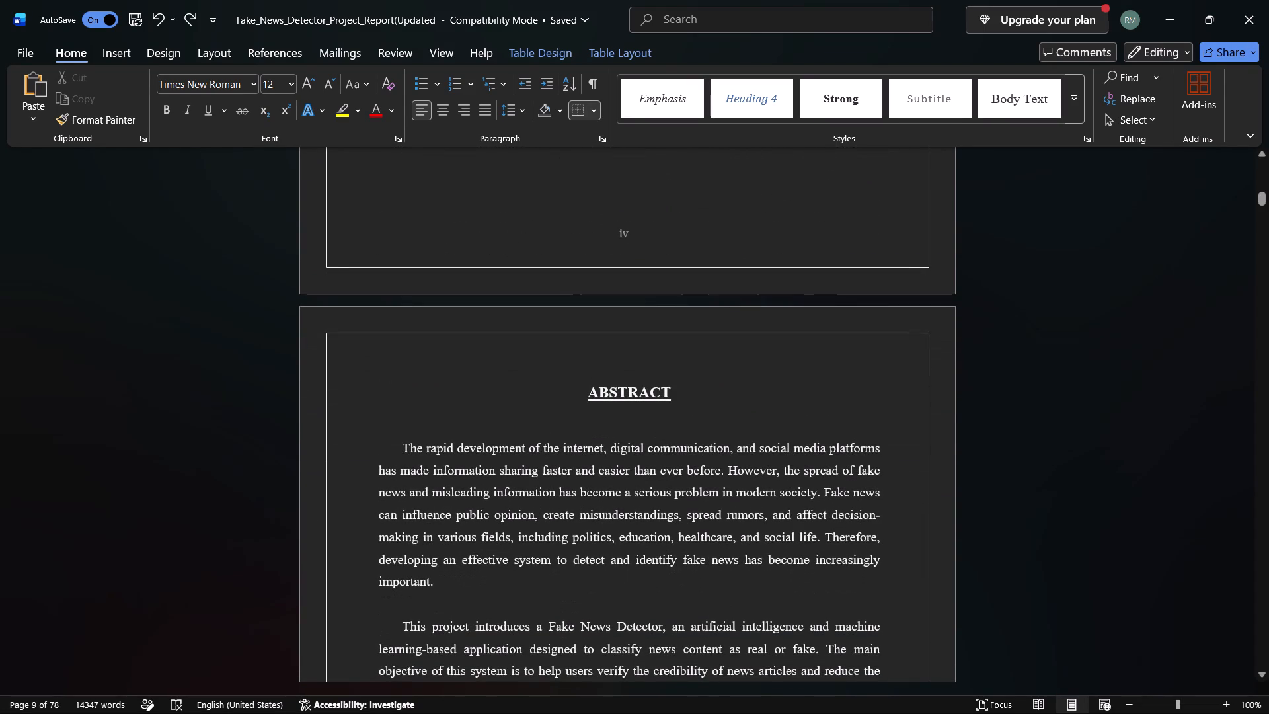
left_click_drag(403, 446, 623, 557)
left_click(623, 557)
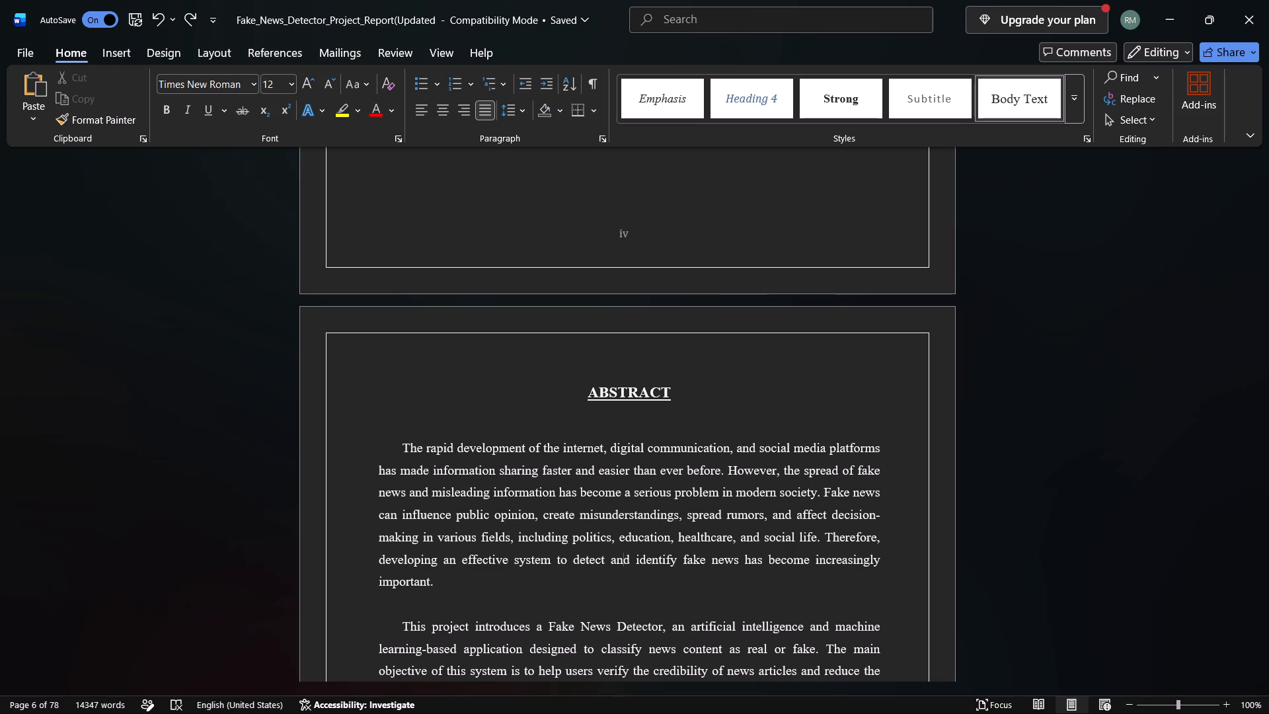
Review the pages from the abstract to the start of Chapter 1, and return to the first CONTENTS page to compare its borders and entries.
scroll(736, 604, "down", 1)
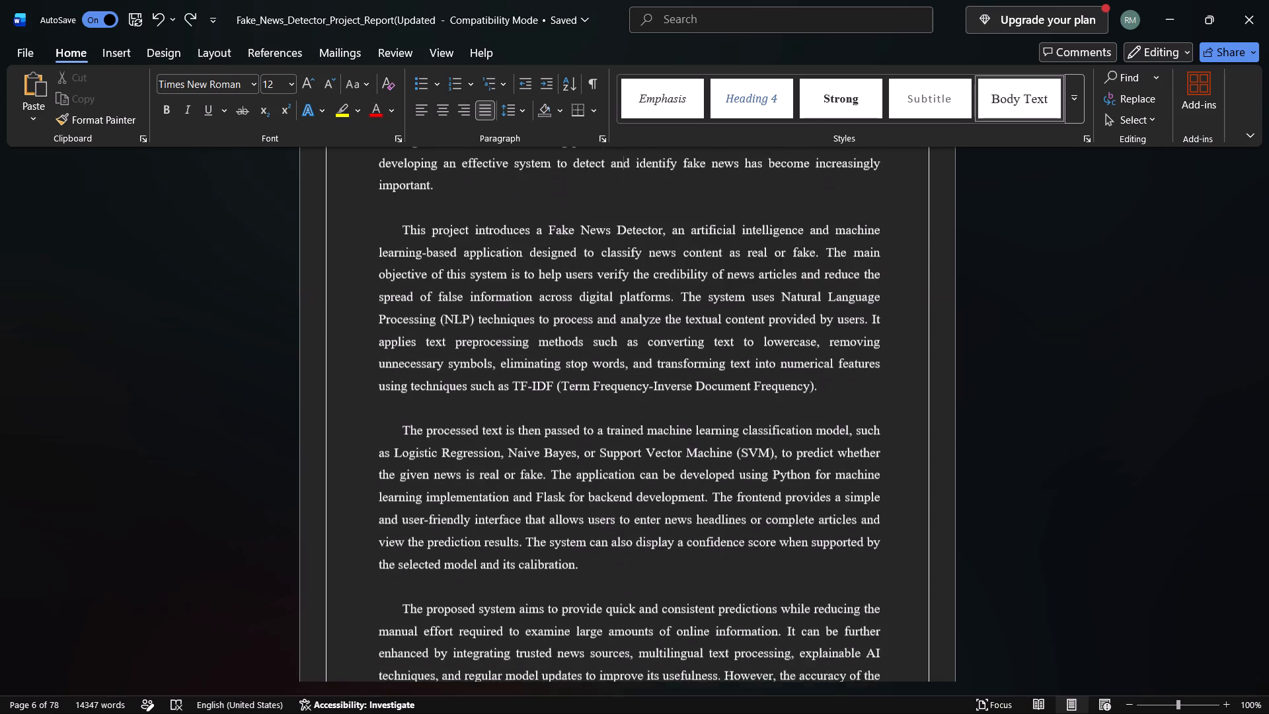
scroll(736, 604, "down", 7)
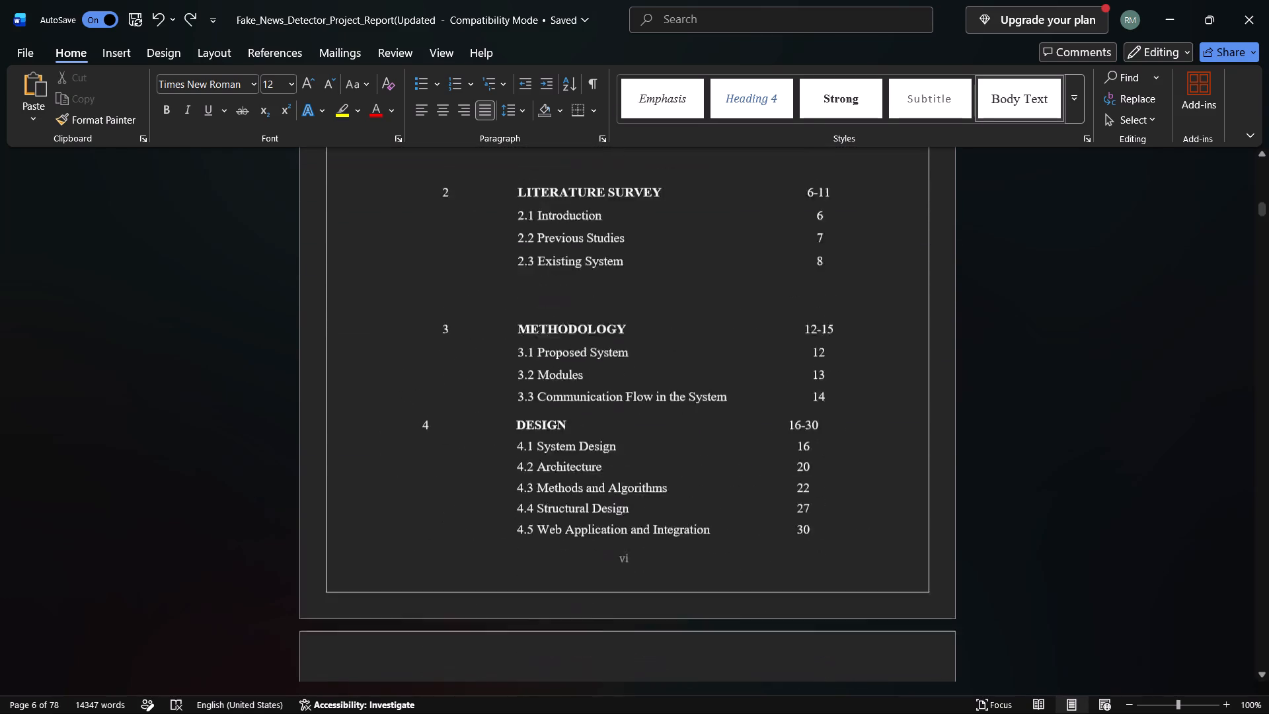
scroll(736, 604, "down", 4)
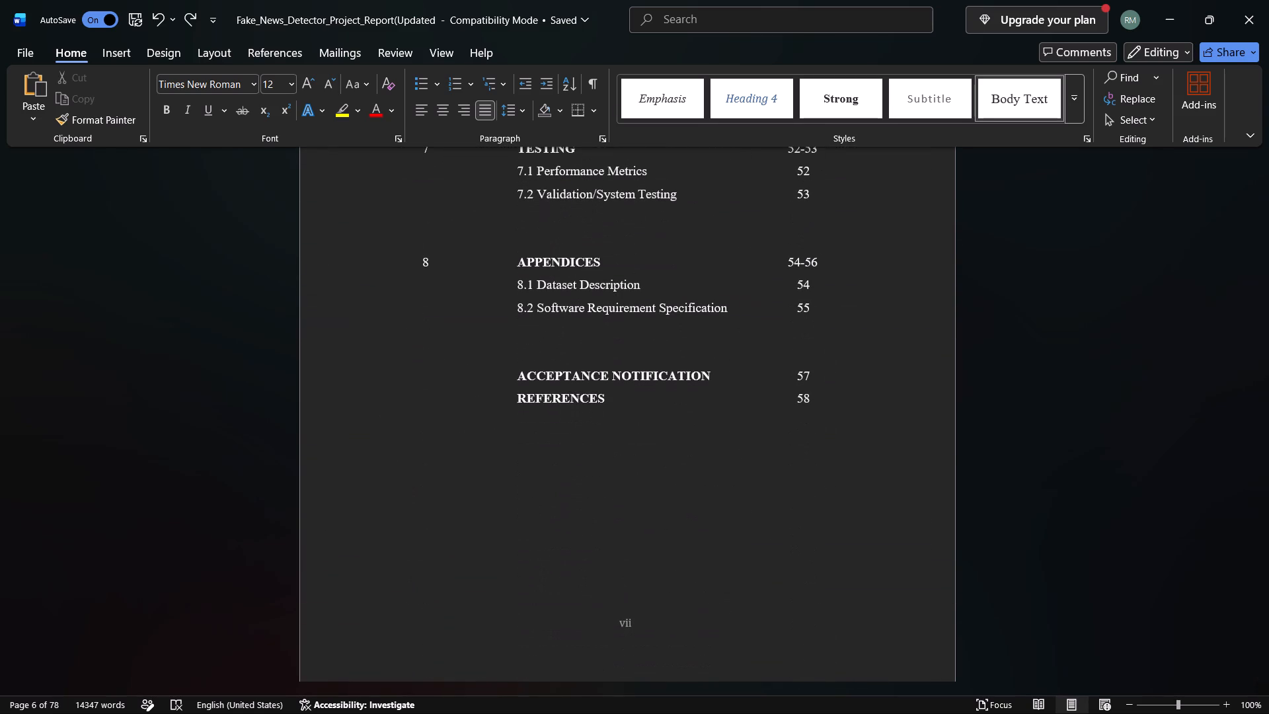
scroll(736, 604, "down", 17)
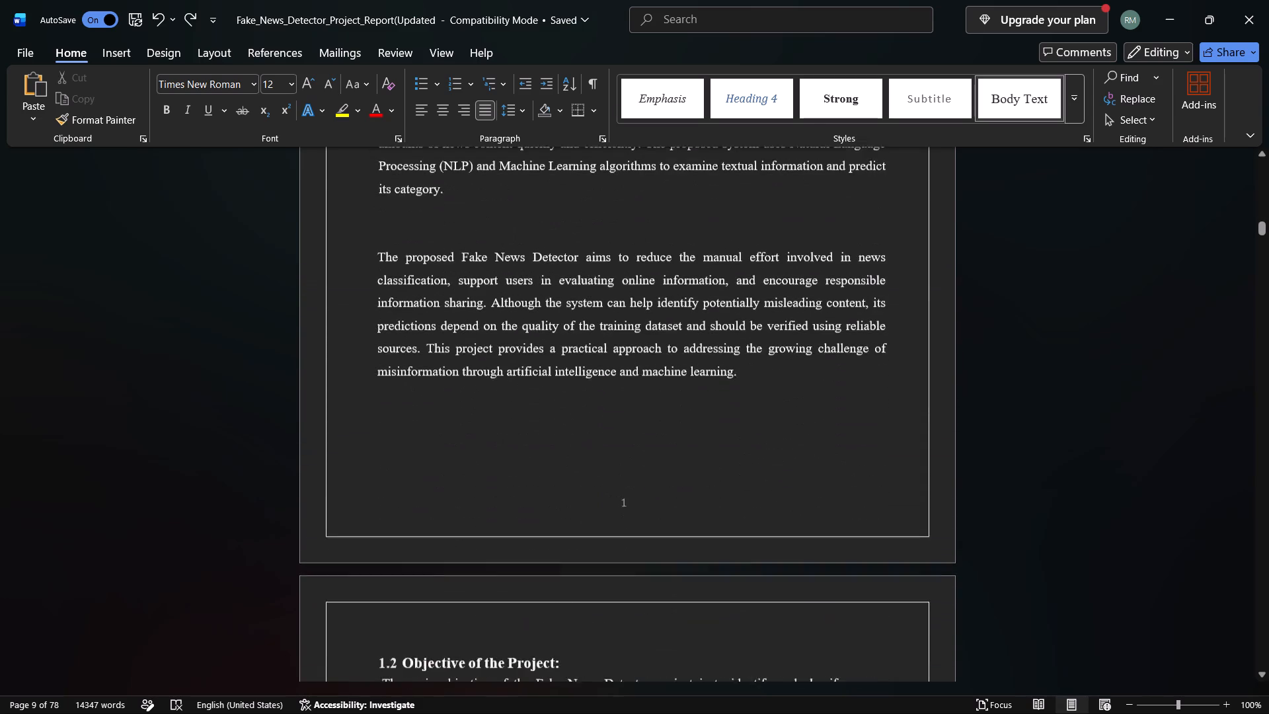
scroll(736, 604, "up", 8)
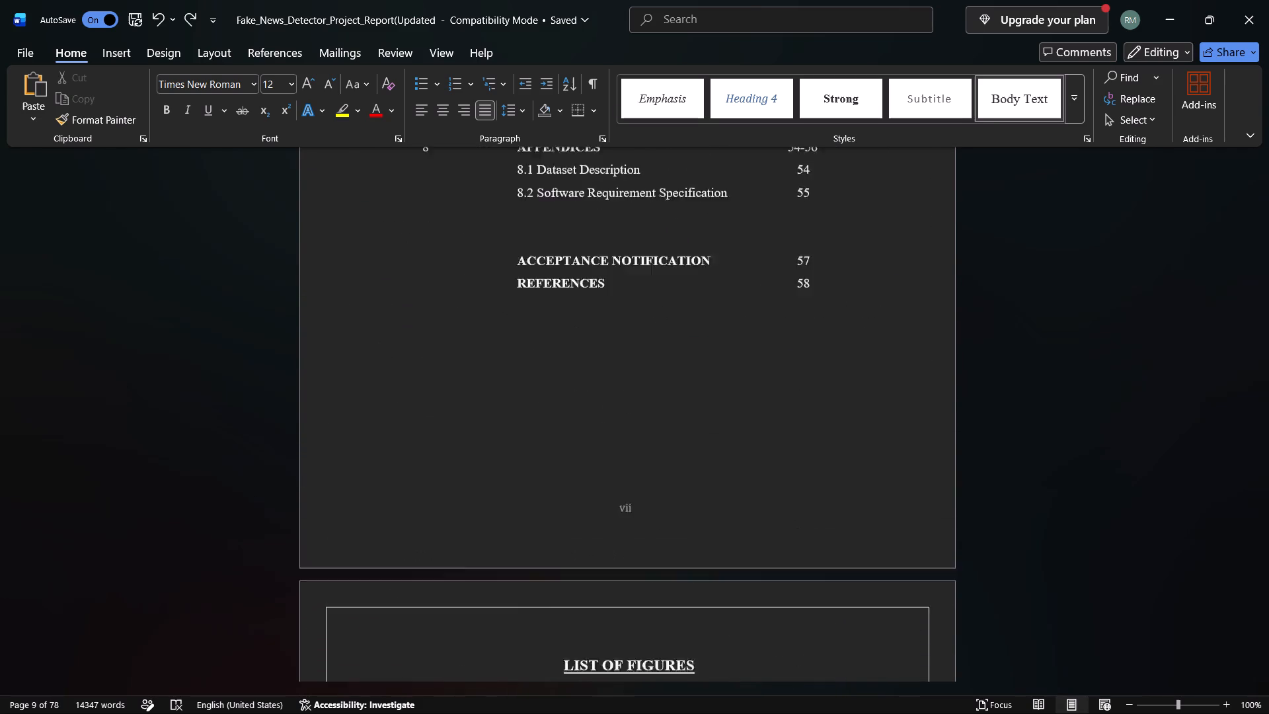
scroll(736, 604, "up", 2)
scroll(759, 521, "down", 2)
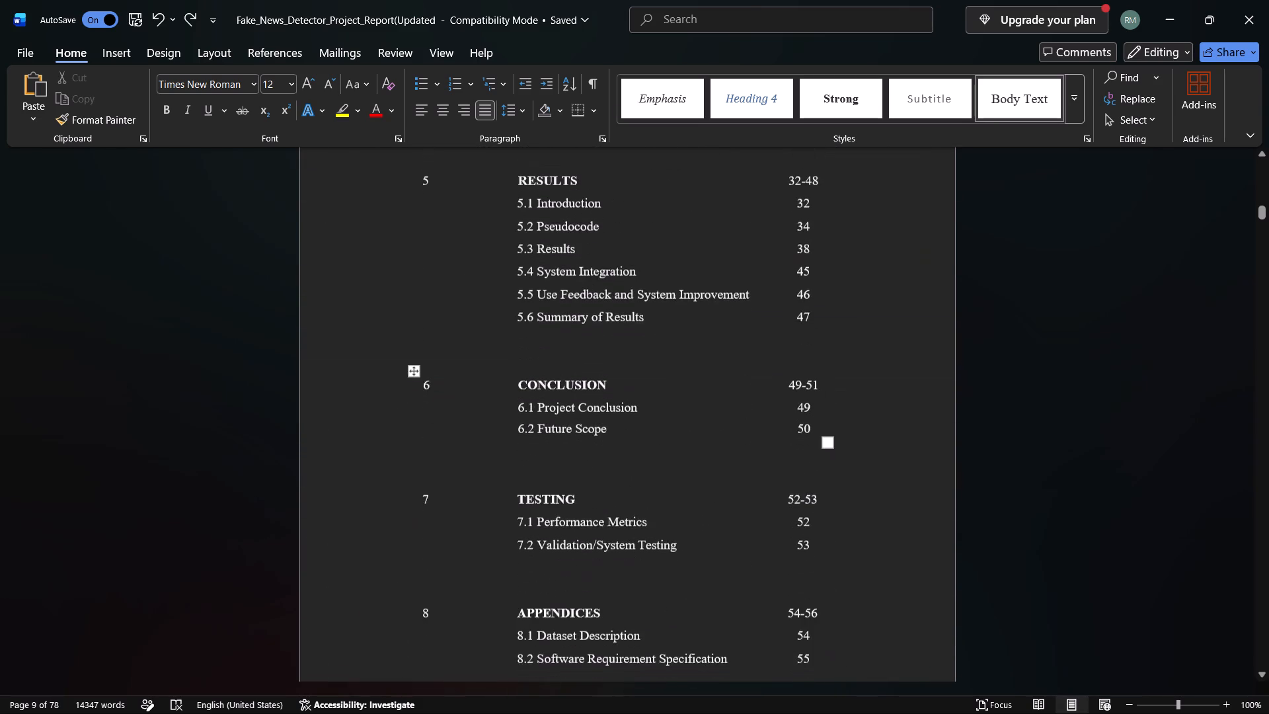
scroll(931, 315, "up", 4)
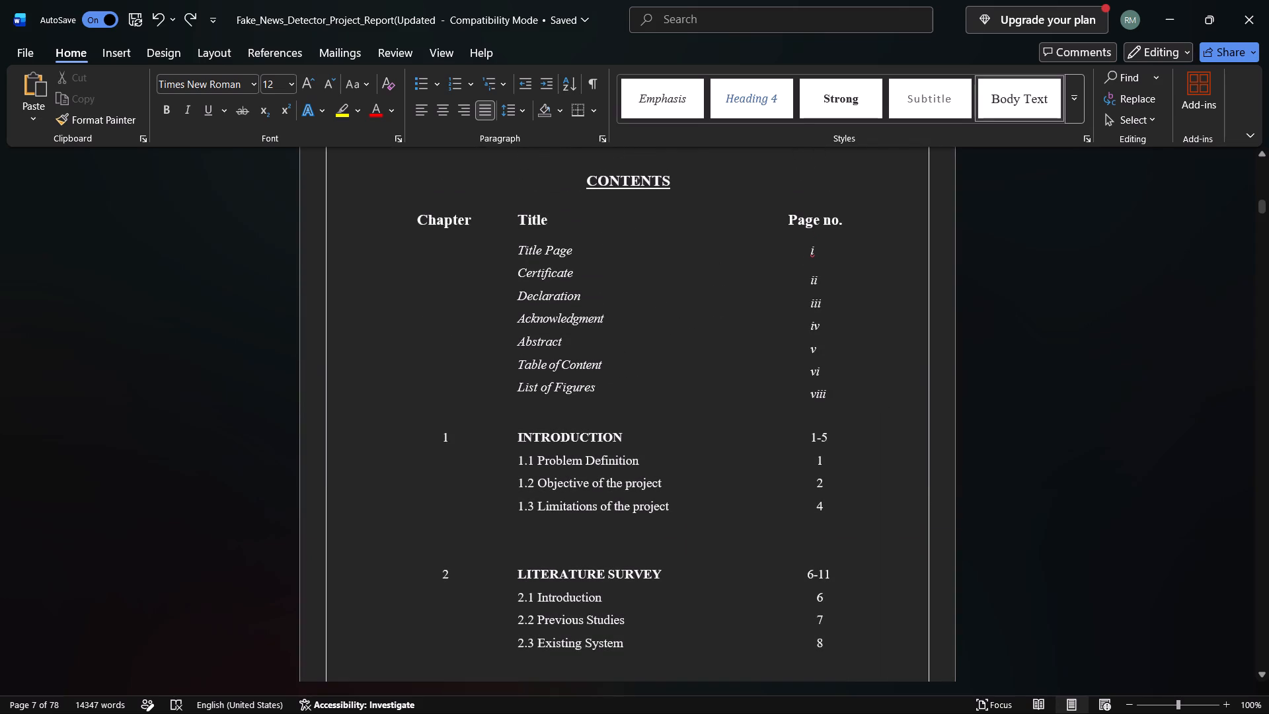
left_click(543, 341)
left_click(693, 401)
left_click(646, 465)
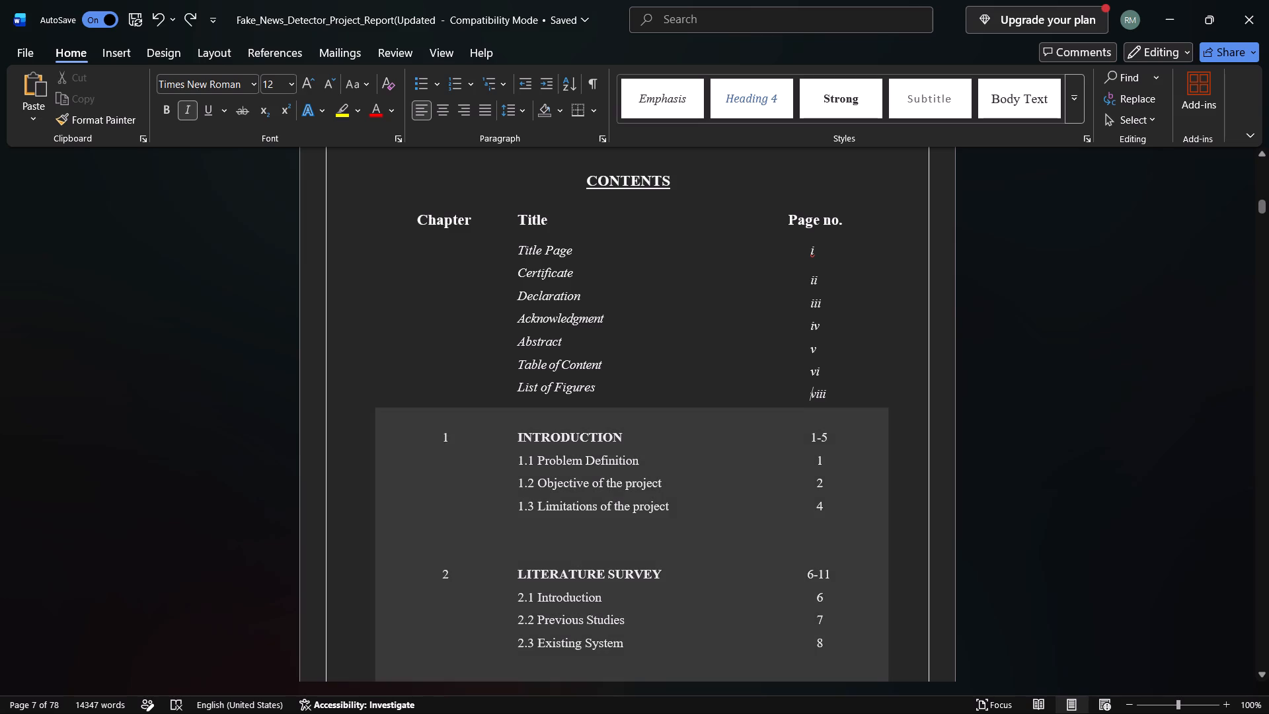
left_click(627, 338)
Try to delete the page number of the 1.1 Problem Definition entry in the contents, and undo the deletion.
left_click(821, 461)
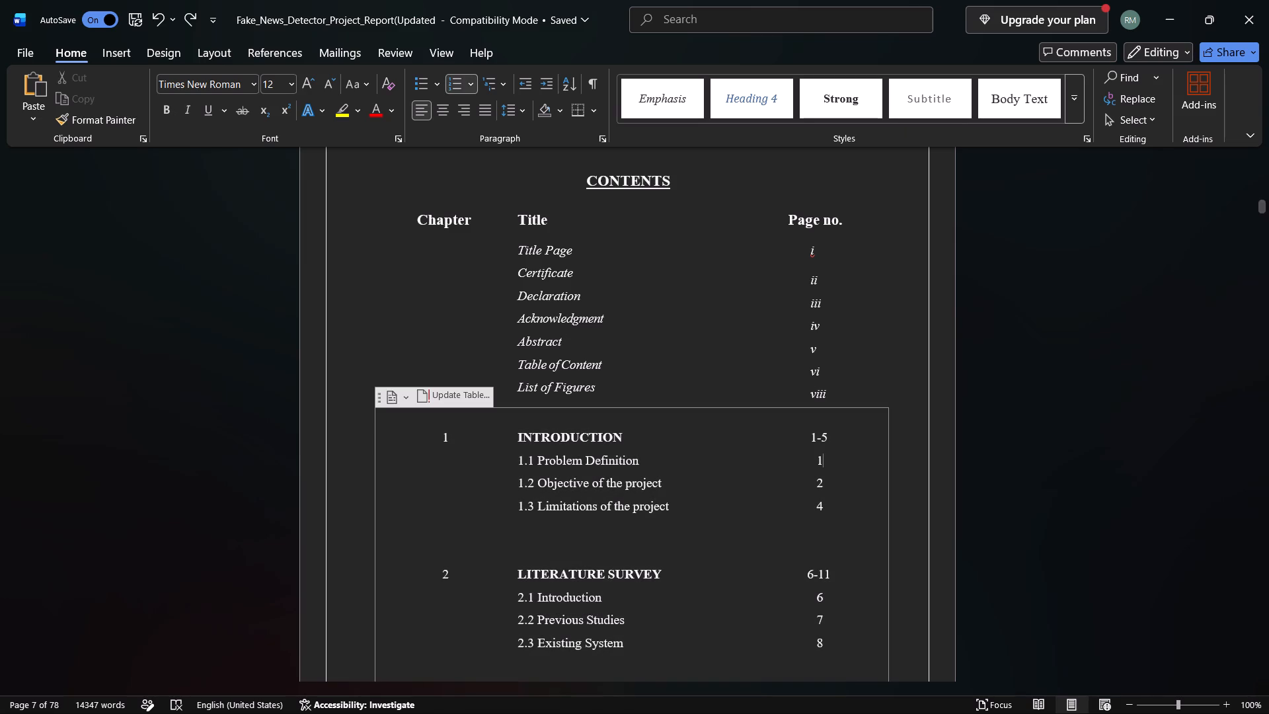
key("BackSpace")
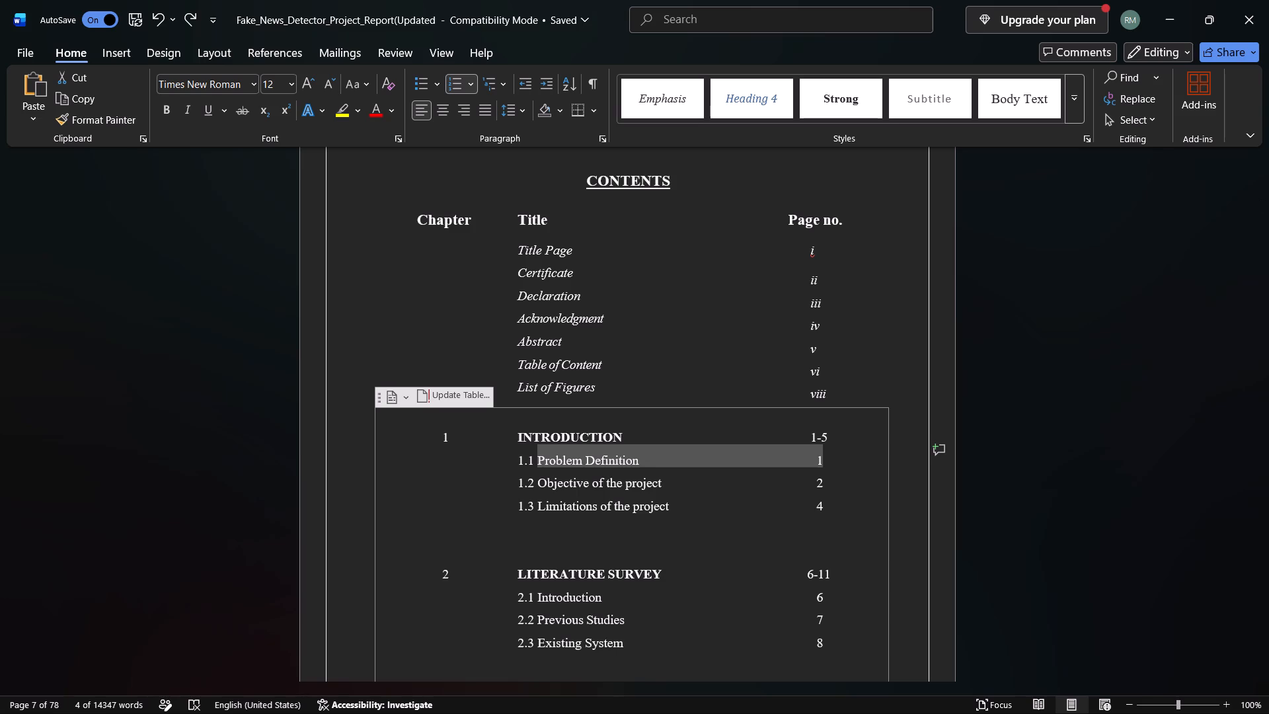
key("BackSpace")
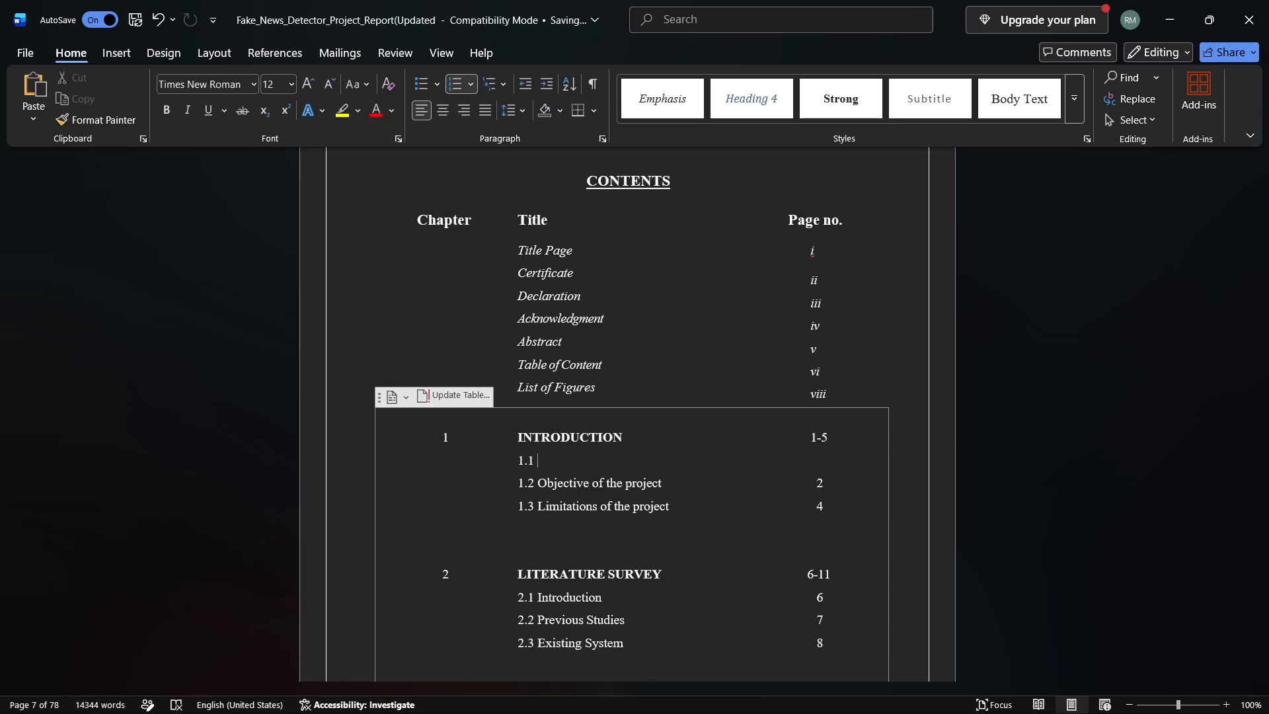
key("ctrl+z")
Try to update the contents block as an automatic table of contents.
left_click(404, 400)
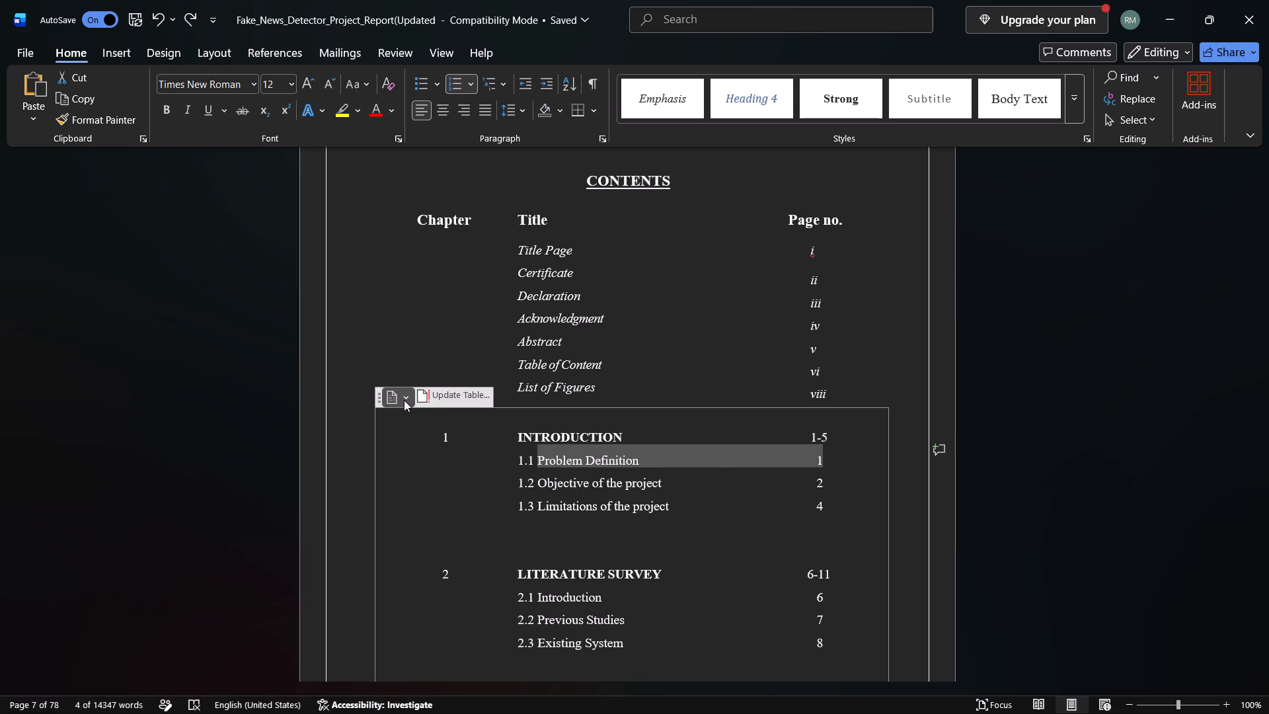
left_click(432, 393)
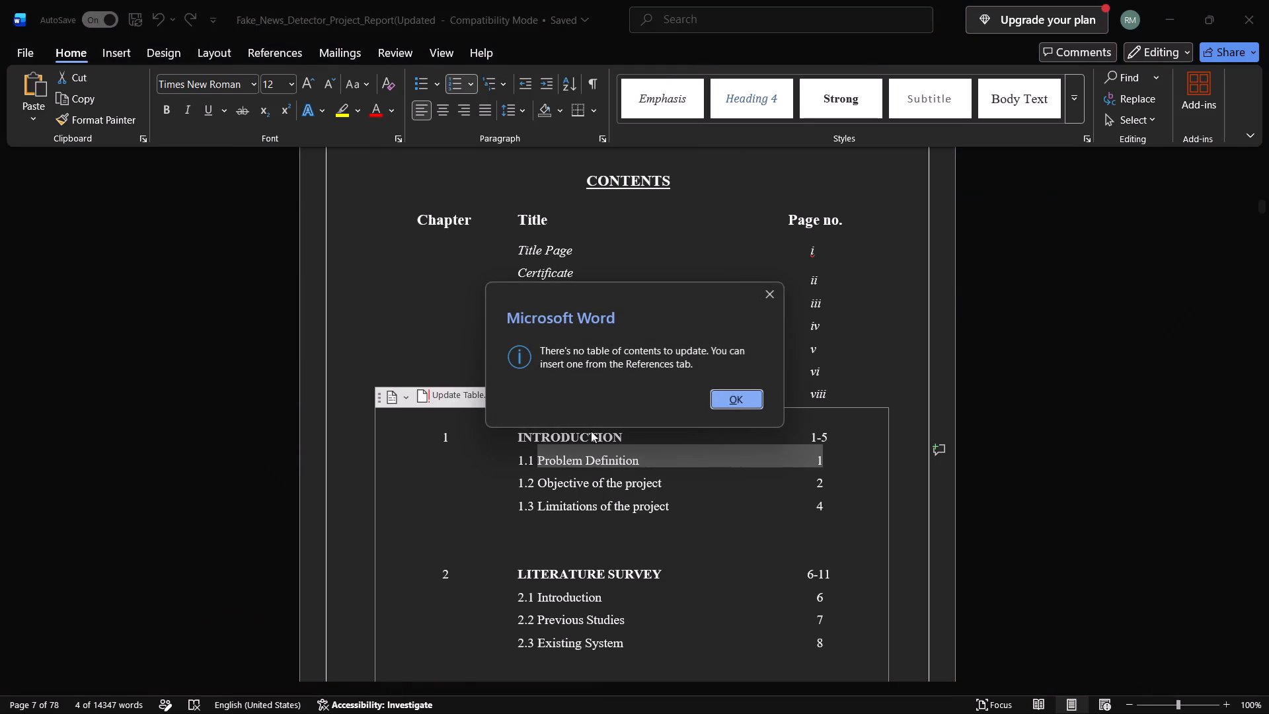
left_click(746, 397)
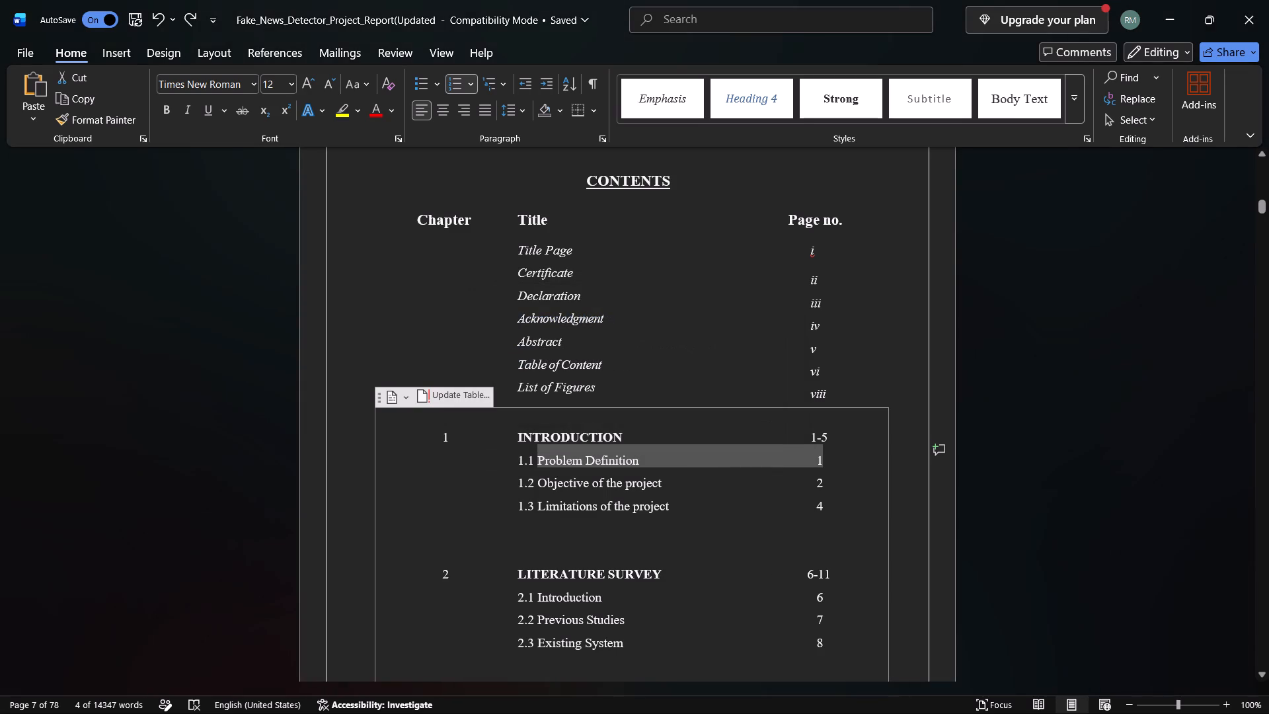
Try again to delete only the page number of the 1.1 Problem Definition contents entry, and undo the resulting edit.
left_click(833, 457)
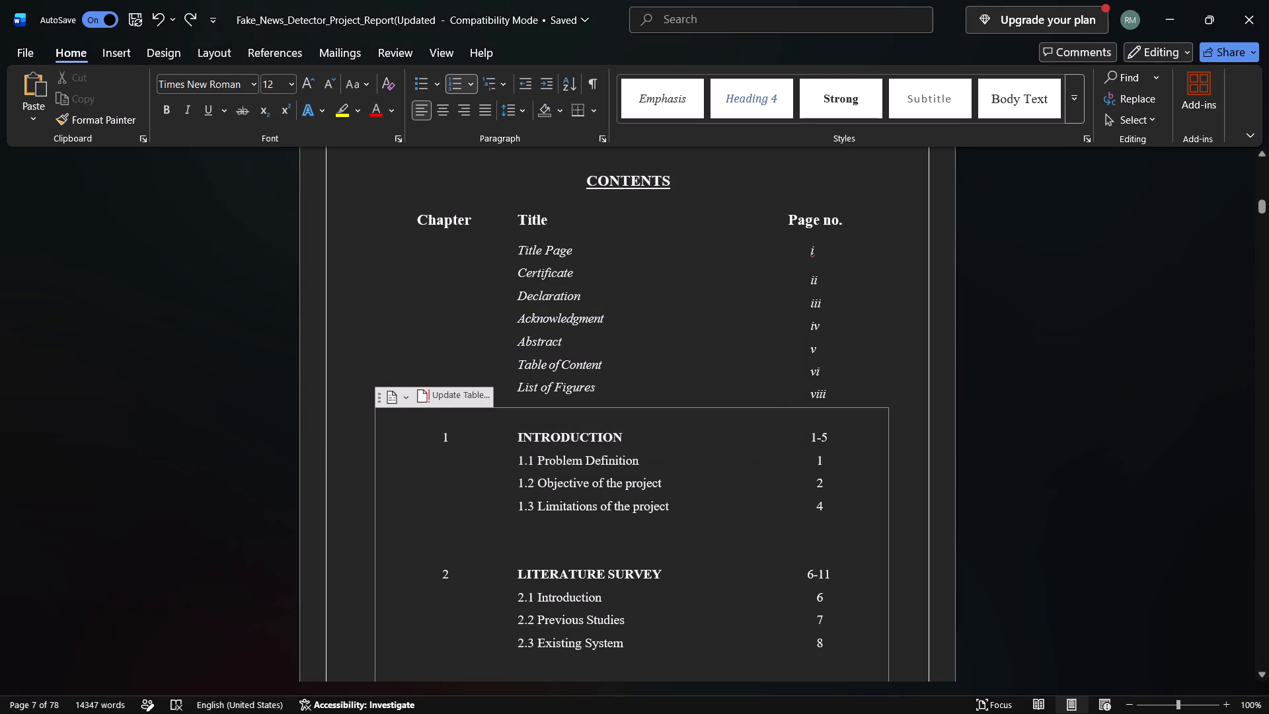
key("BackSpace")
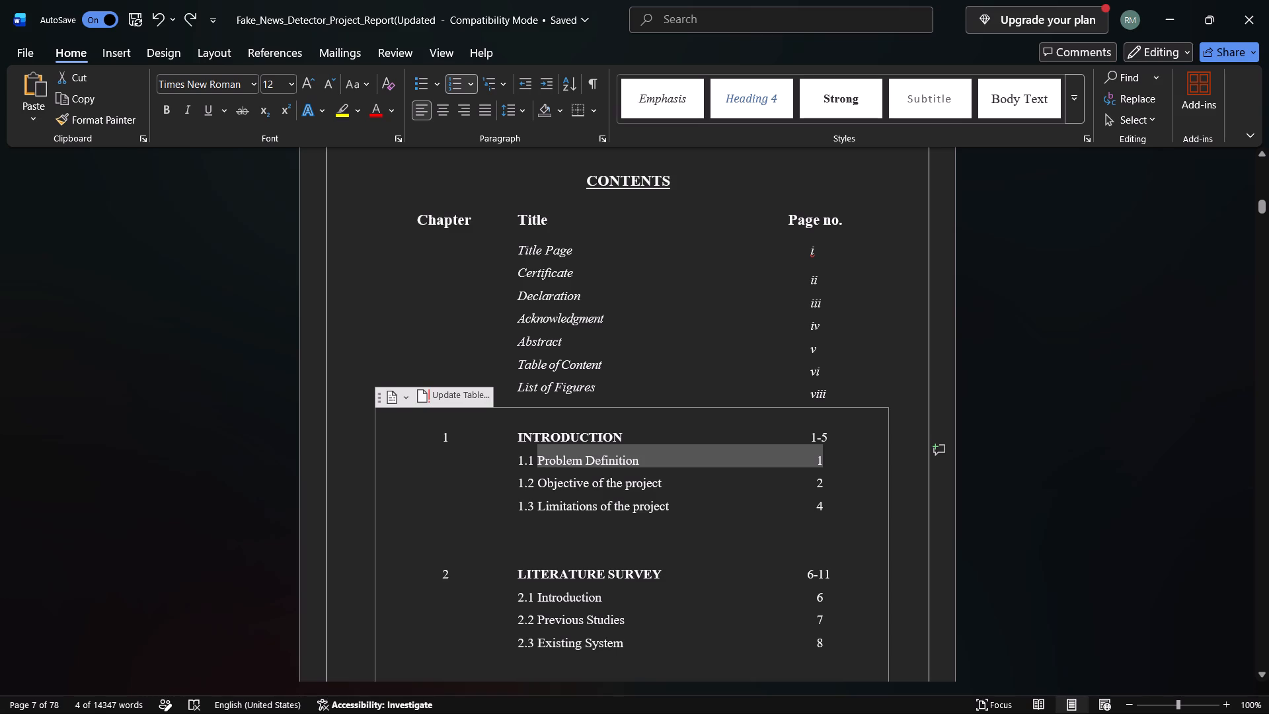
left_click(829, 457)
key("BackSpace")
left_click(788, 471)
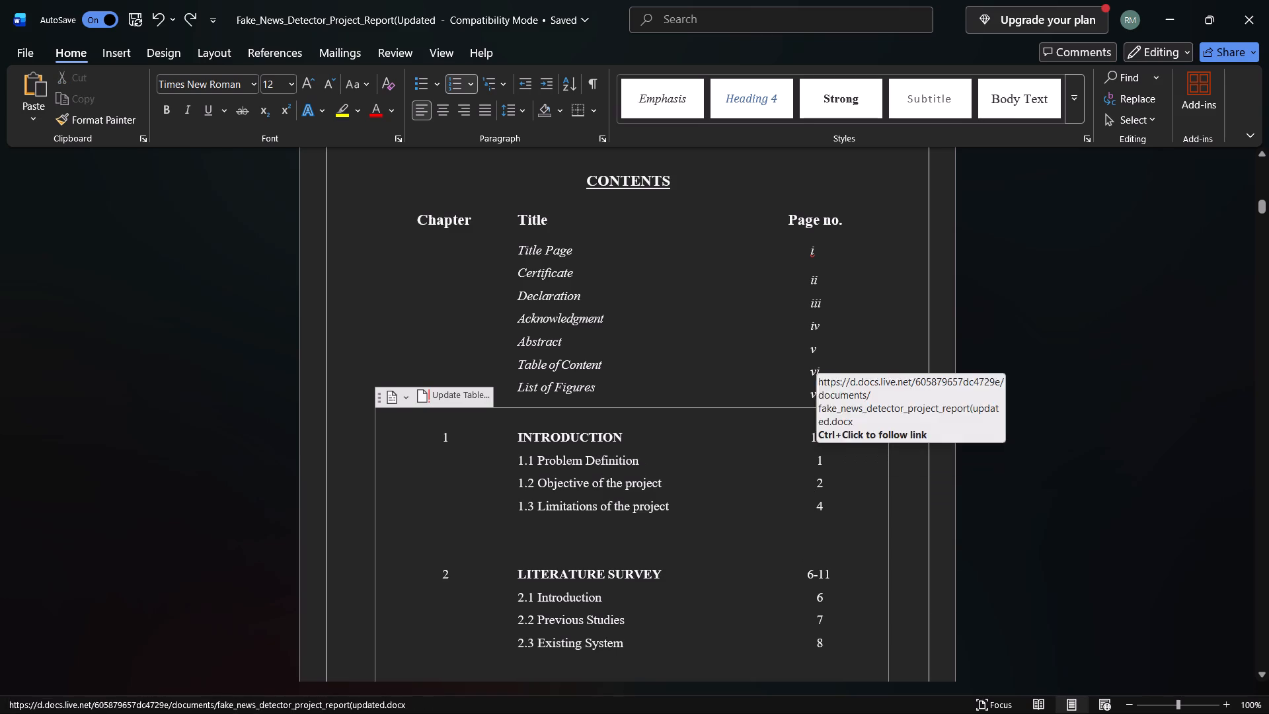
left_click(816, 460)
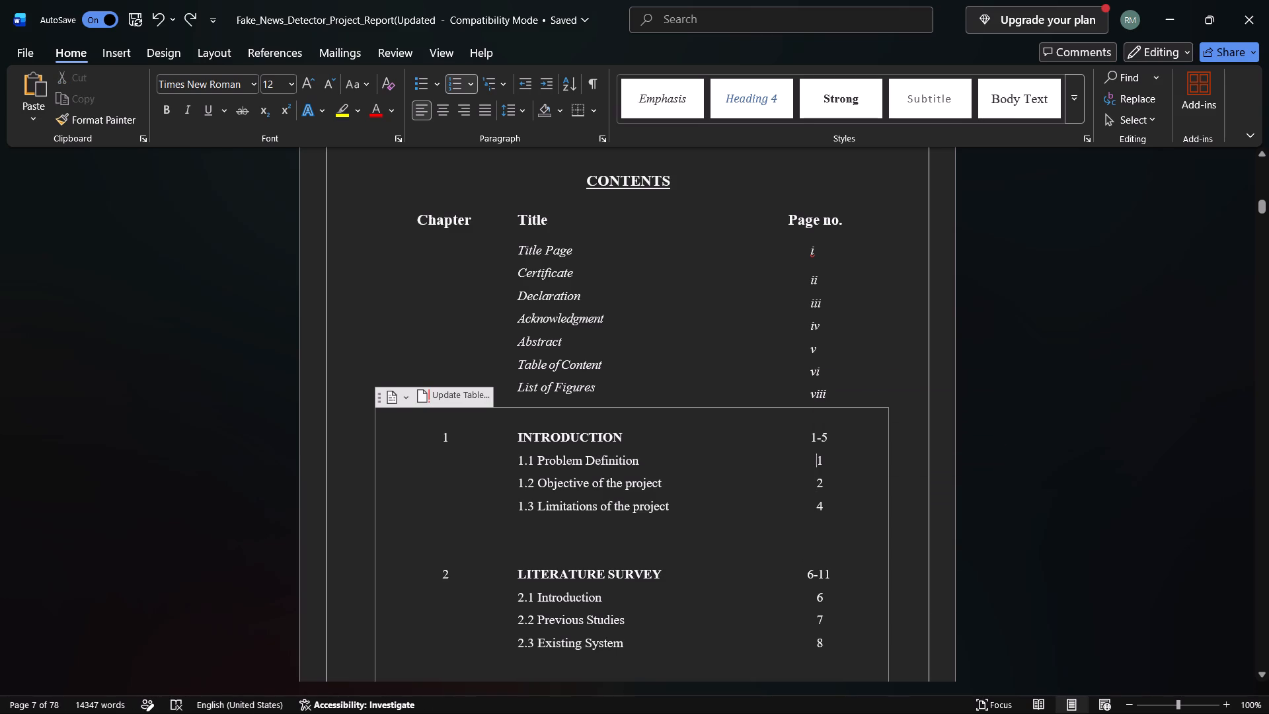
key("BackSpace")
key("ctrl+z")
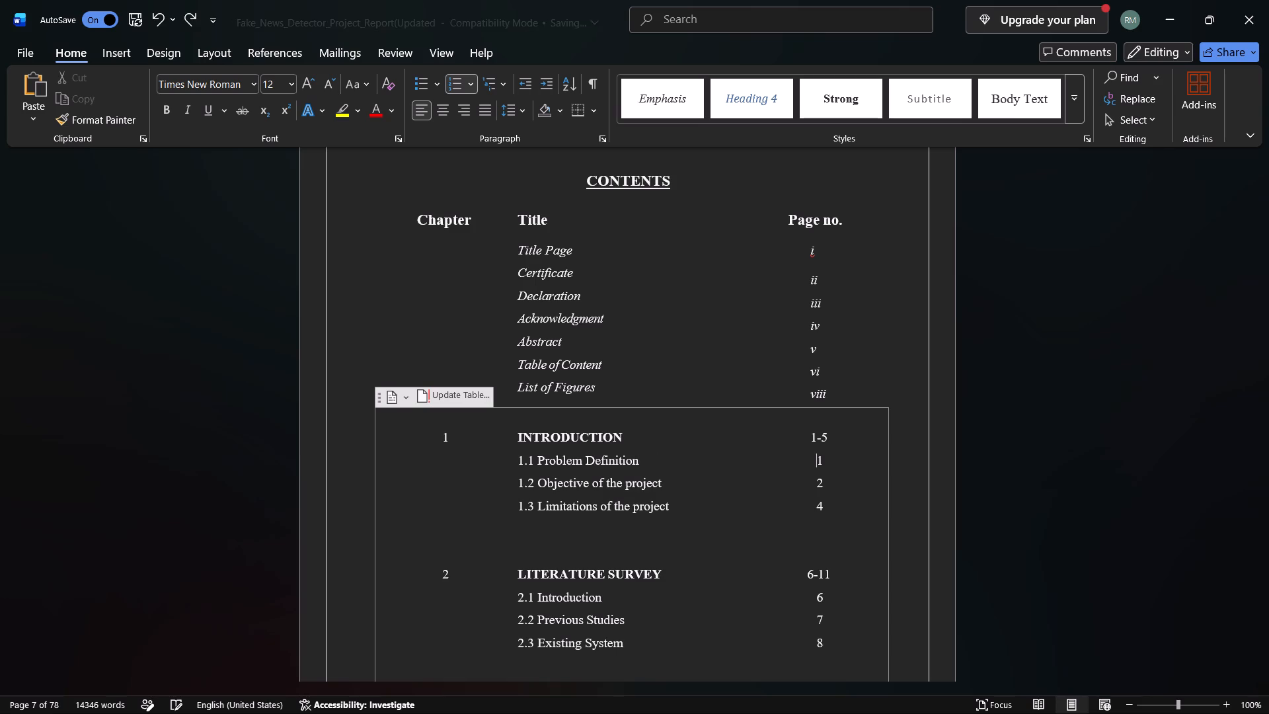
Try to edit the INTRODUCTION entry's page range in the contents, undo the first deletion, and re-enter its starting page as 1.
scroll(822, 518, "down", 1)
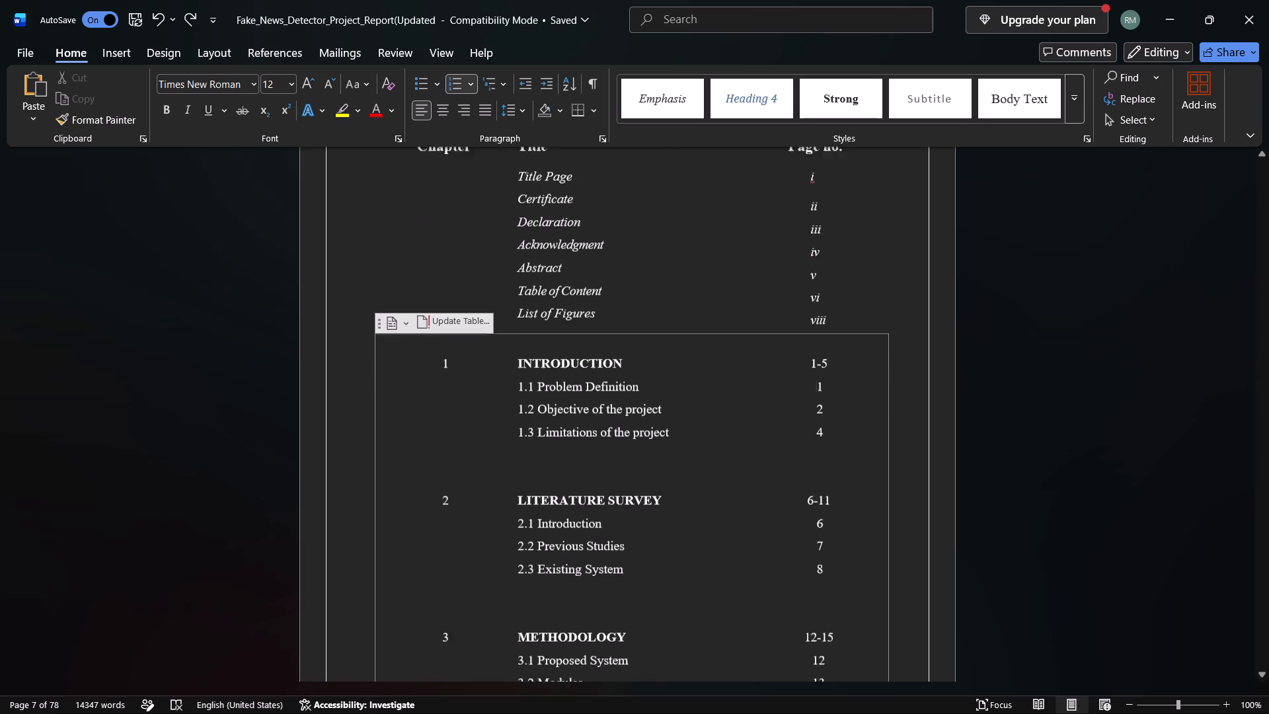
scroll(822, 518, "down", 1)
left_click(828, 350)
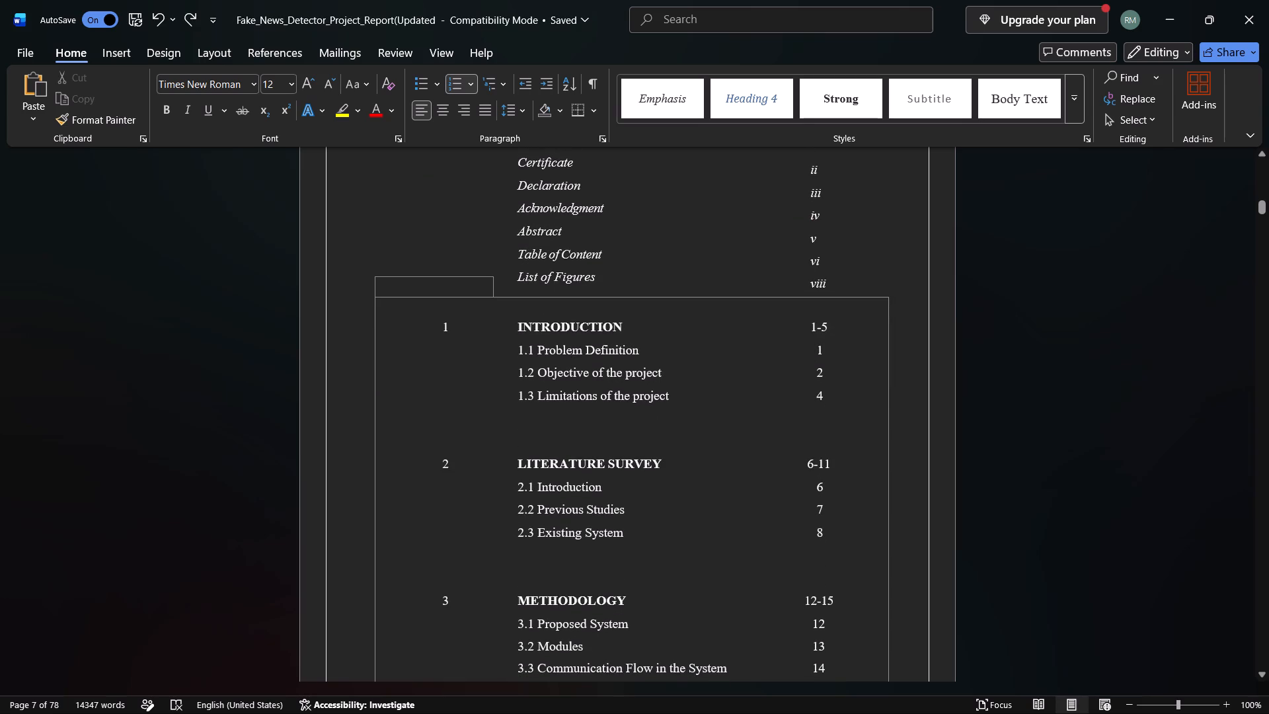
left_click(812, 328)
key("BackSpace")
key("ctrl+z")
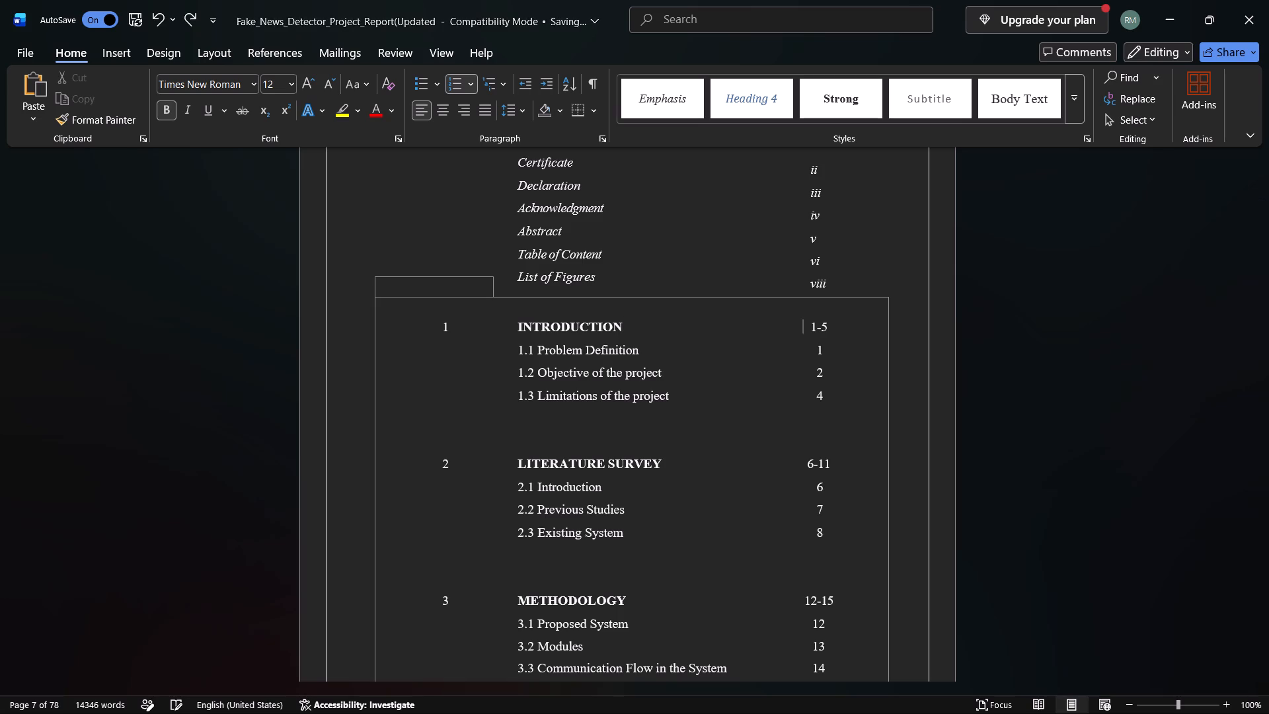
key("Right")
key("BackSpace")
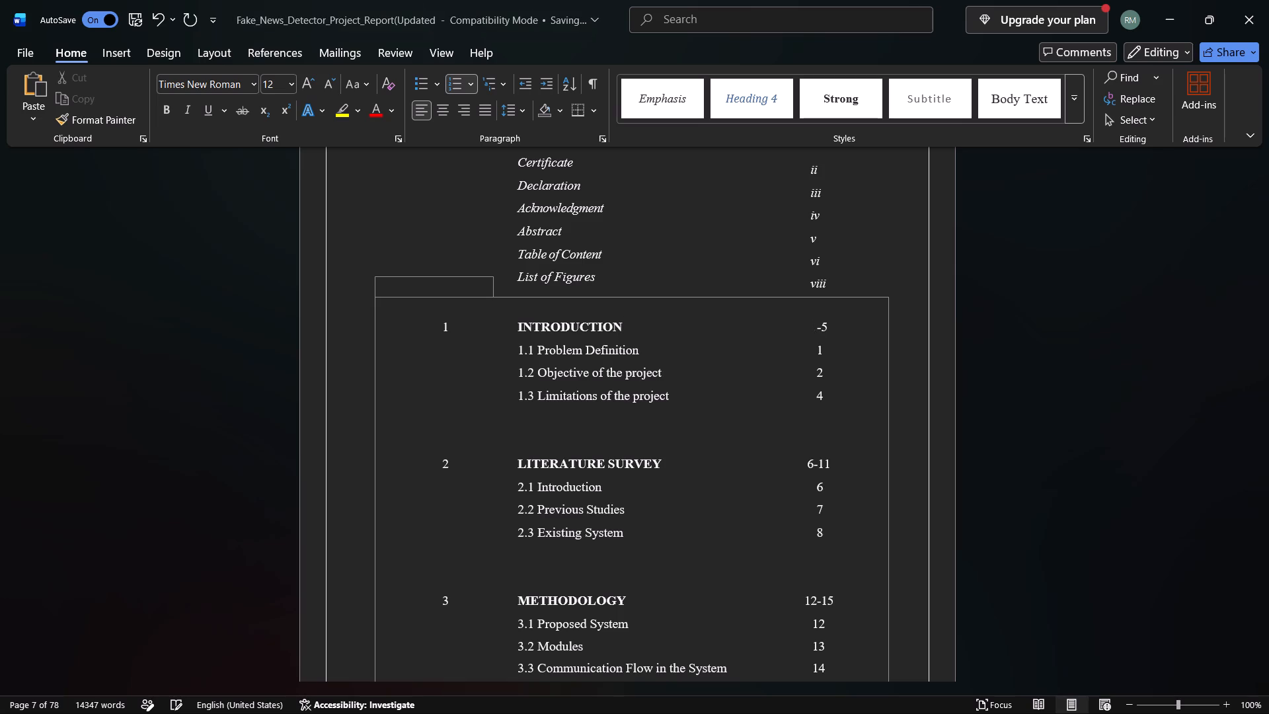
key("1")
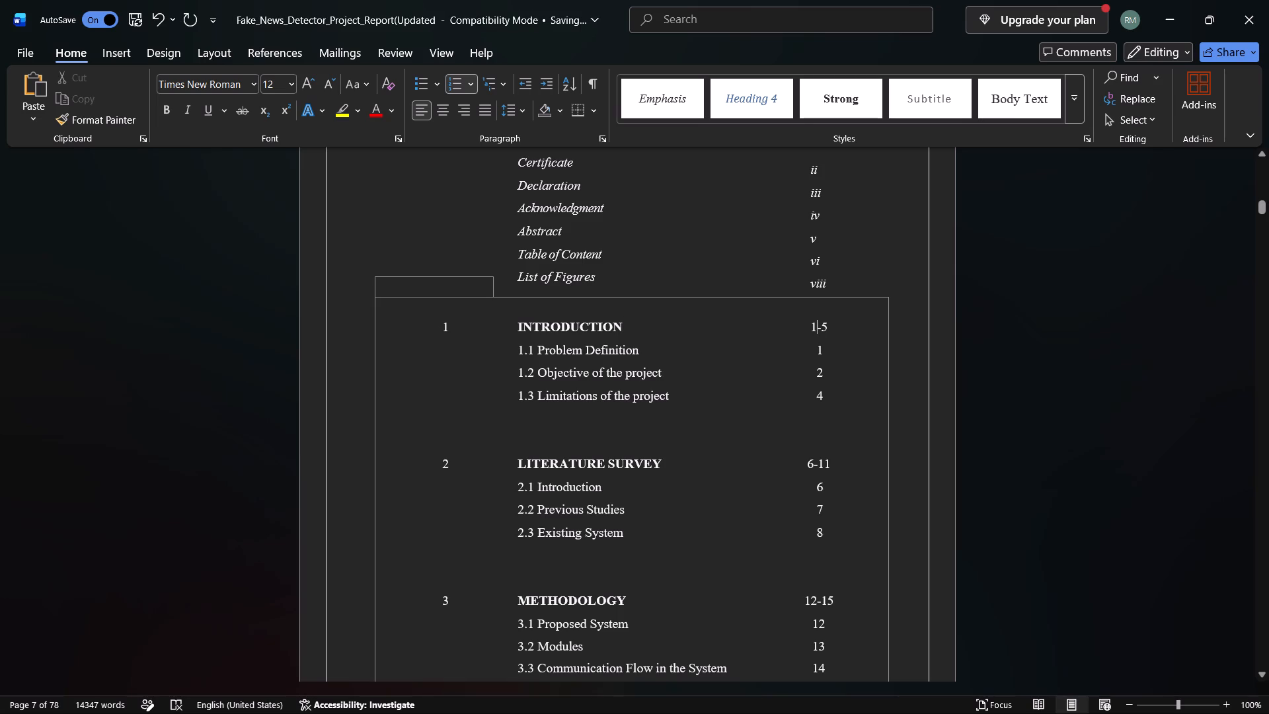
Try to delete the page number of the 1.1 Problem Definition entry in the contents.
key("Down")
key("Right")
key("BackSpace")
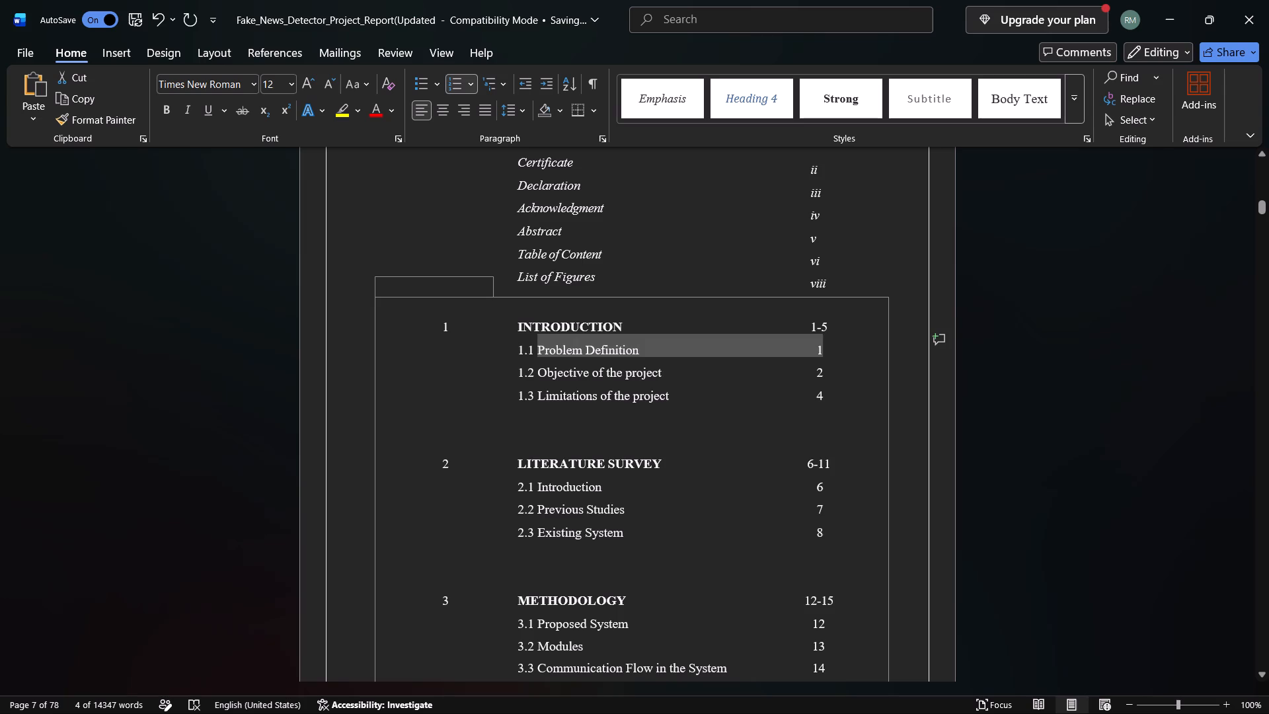
Switch to the reference report and examine the entries and page numbers on its first CONTENTS page.
key("alt+Tab")
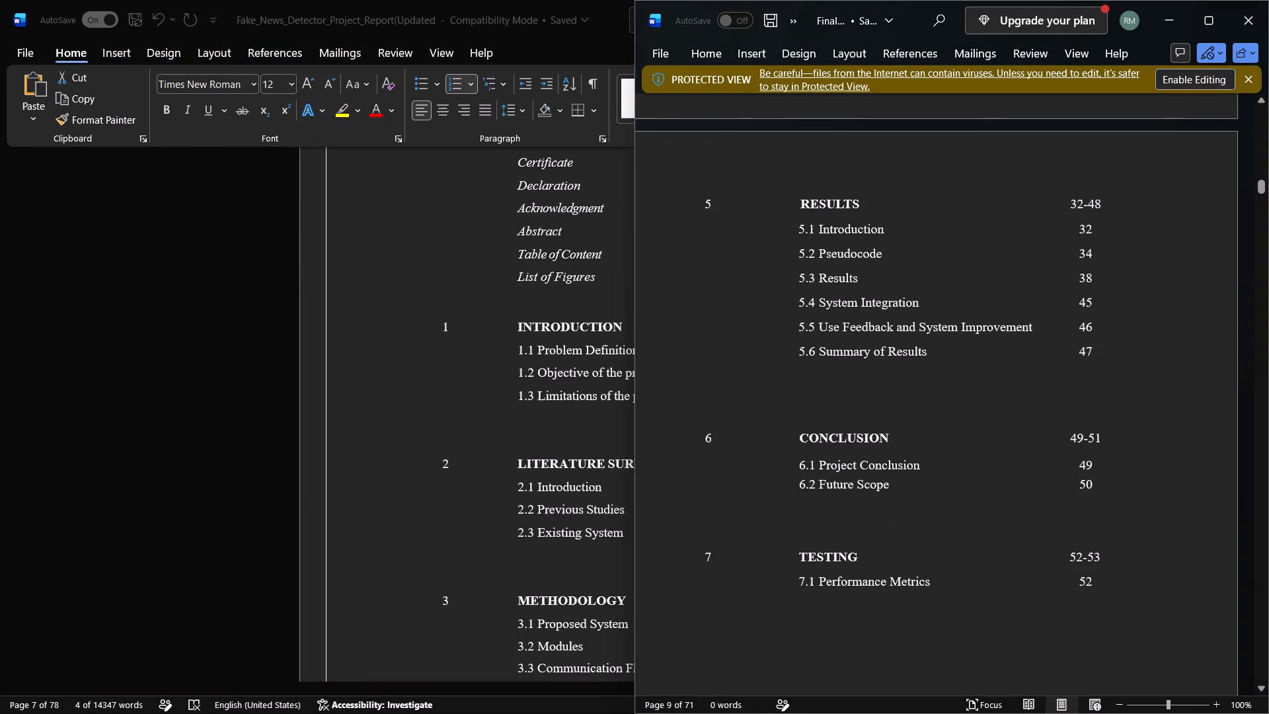
scroll(798, 374, "up", 3)
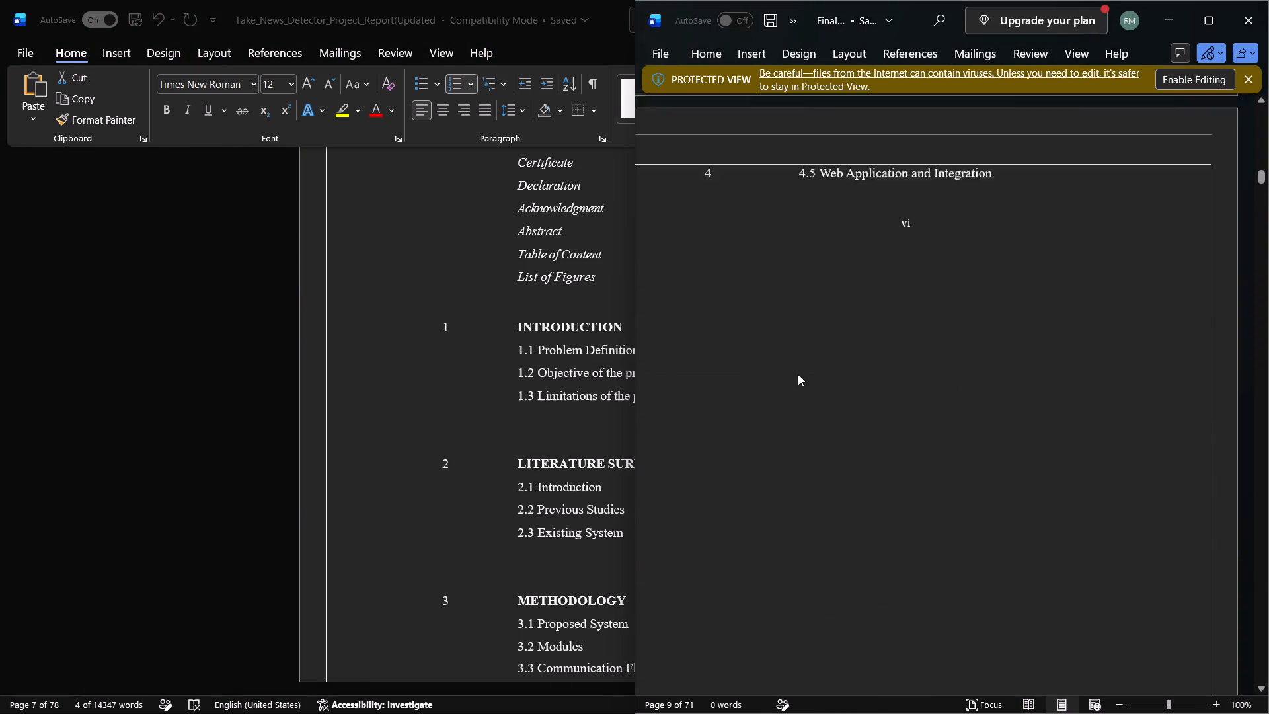
scroll(798, 374, "up", 4)
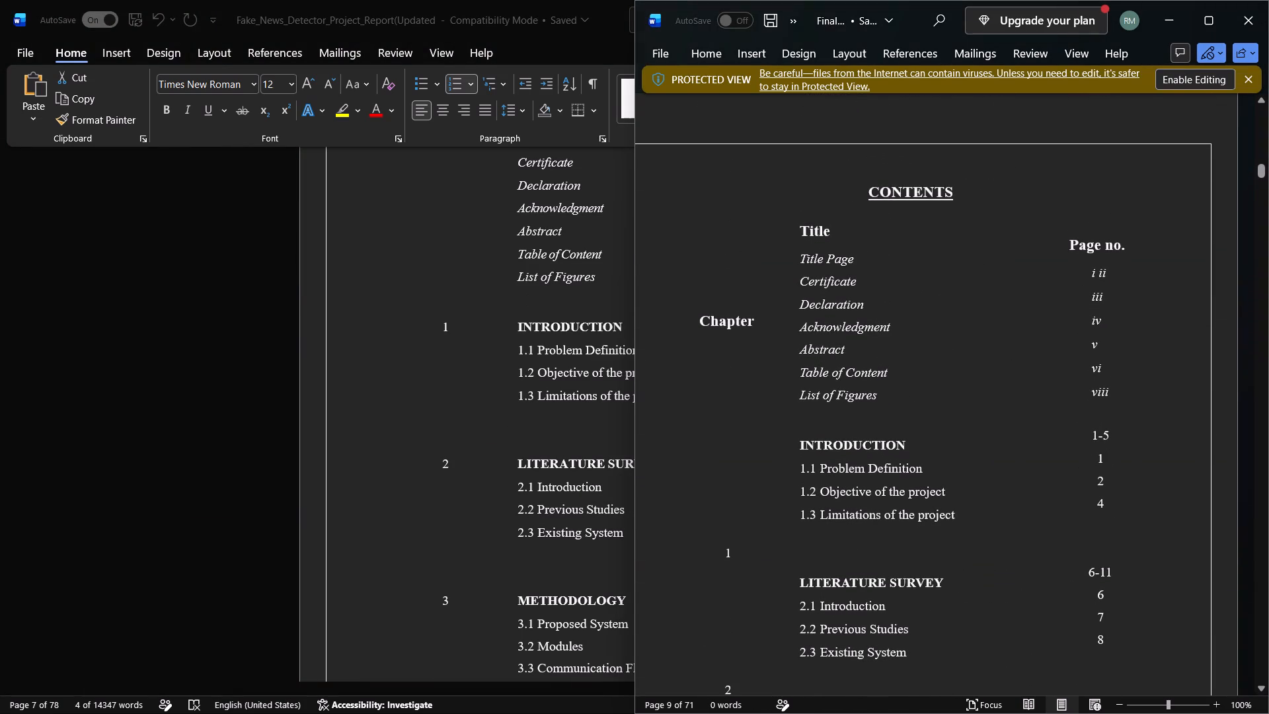
right_click(798, 374)
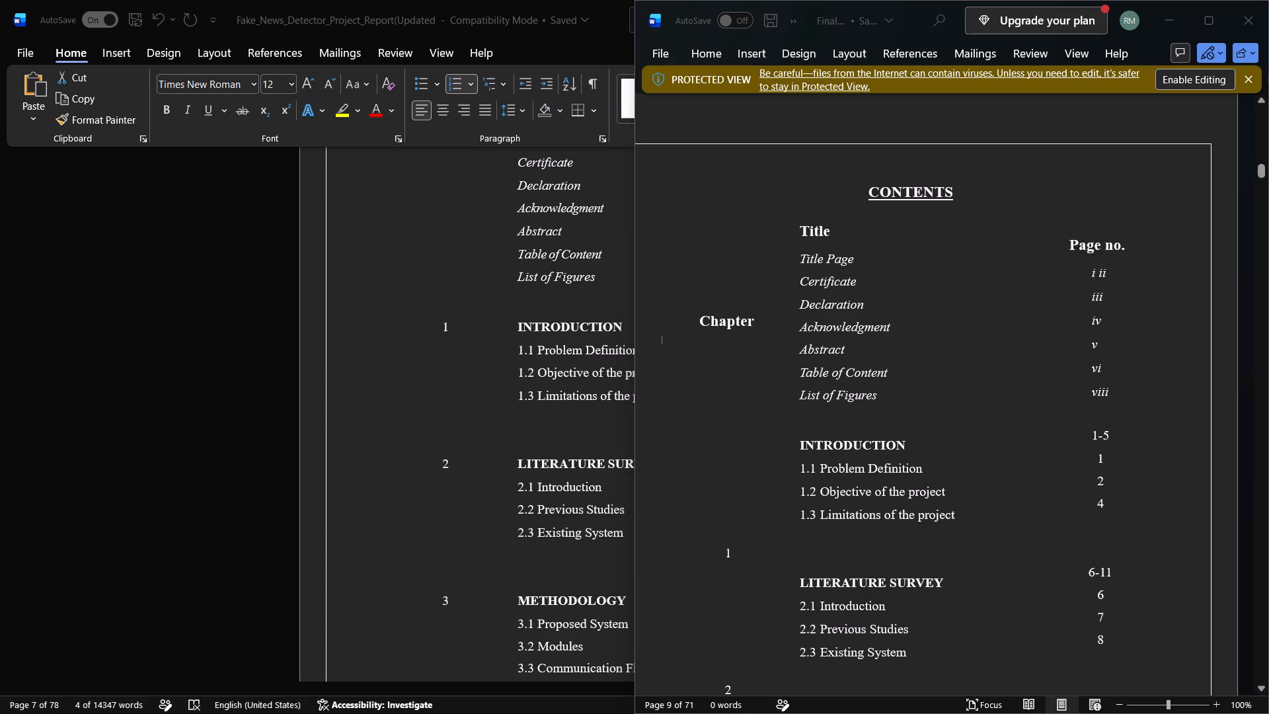
left_click(1100, 409)
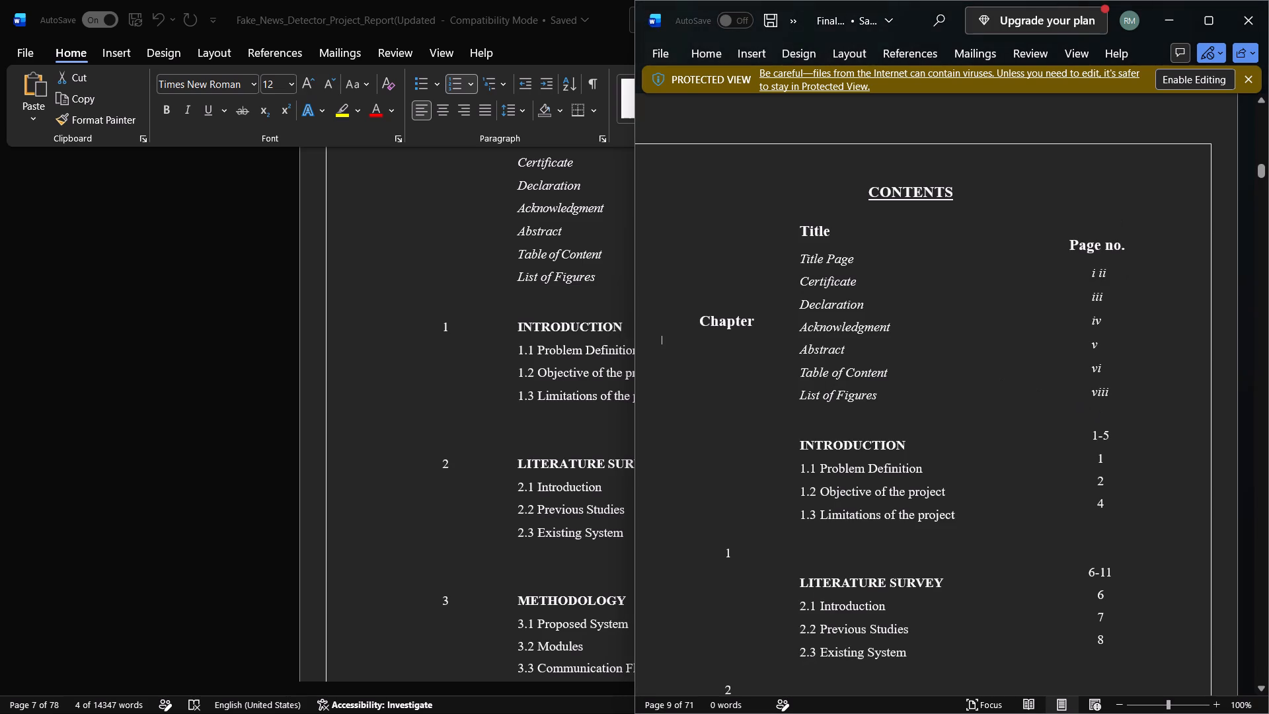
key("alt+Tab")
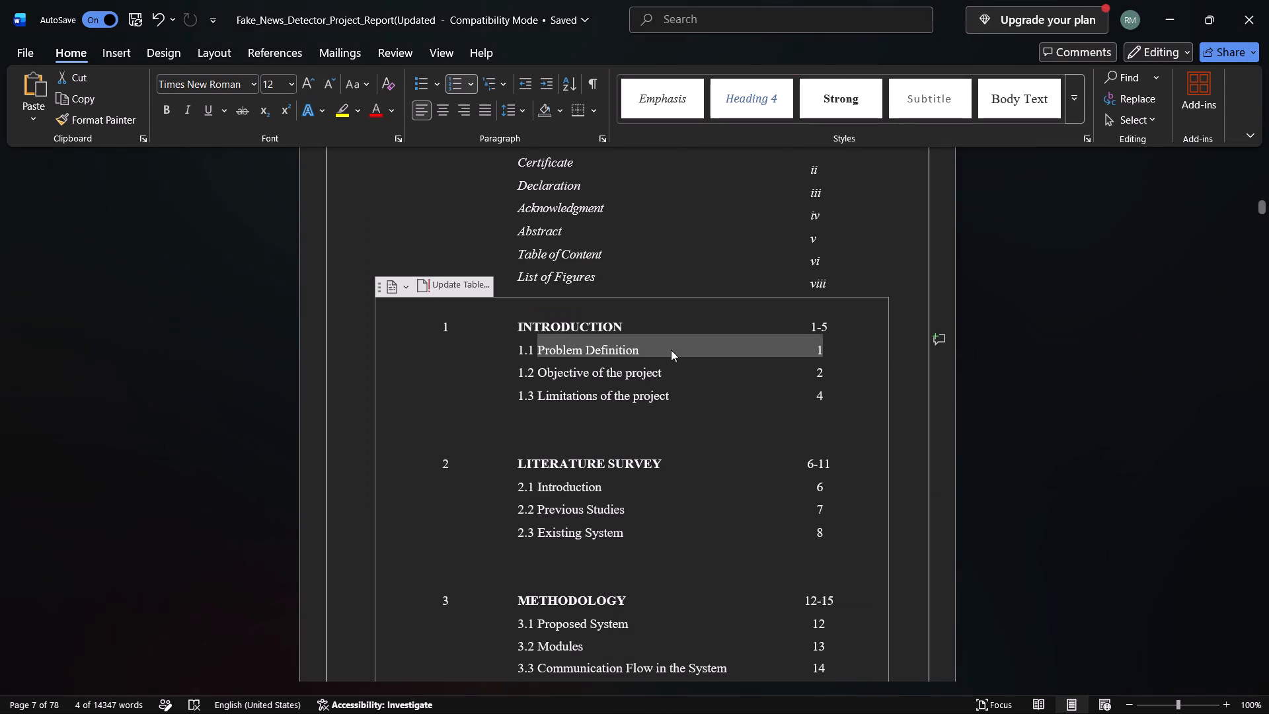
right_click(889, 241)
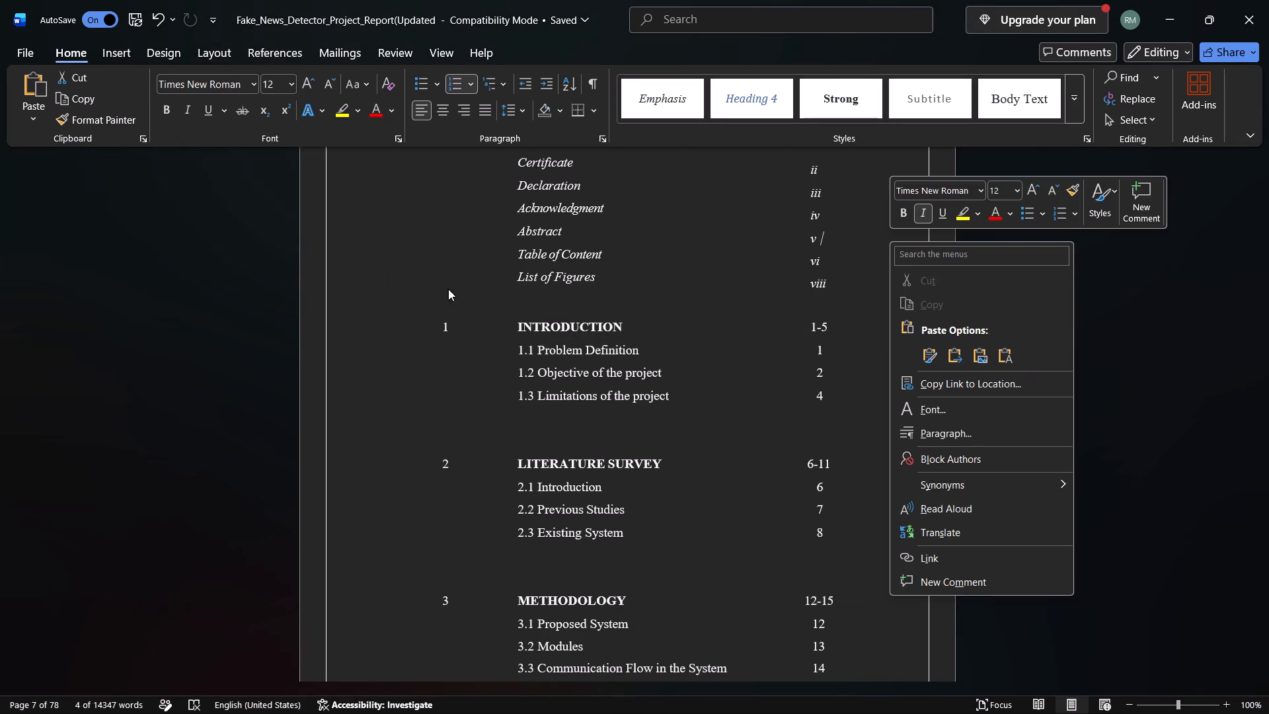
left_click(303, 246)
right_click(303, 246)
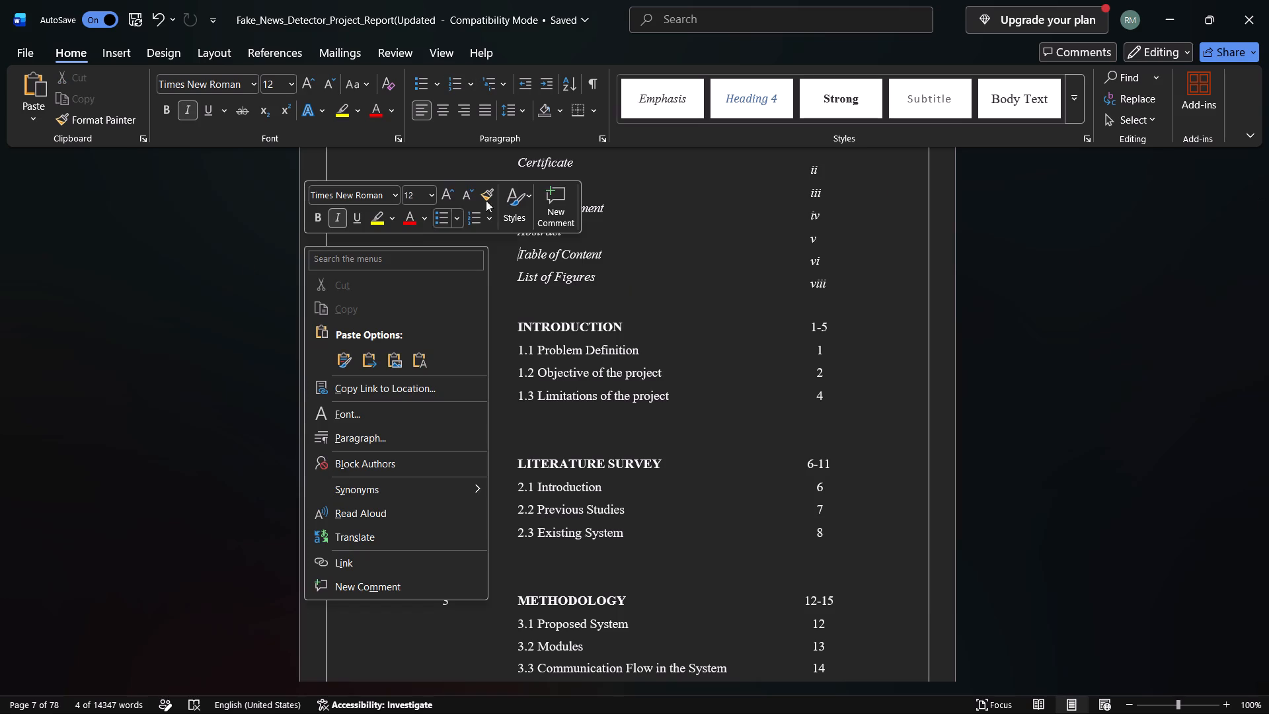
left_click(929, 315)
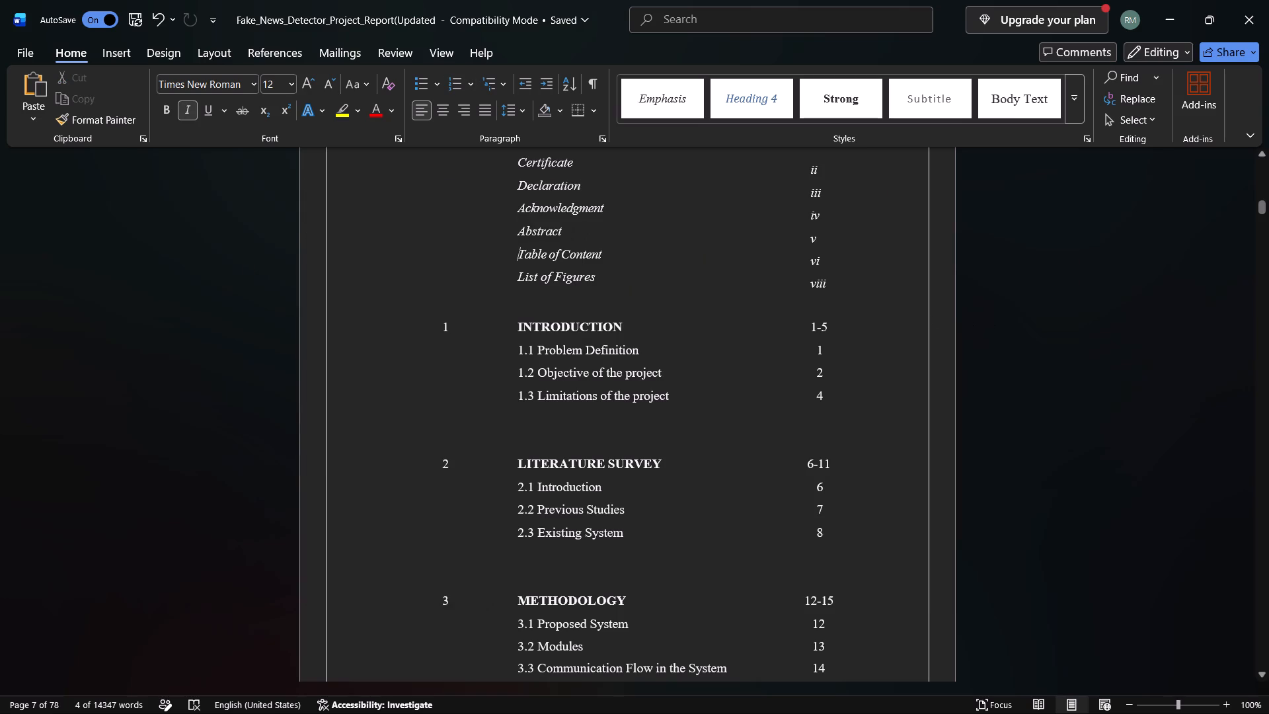
Review the Fake News Detector report's page borders and entries from the CONTENTS pages to the LIST OF FIGURES.
scroll(929, 315, "up", 2)
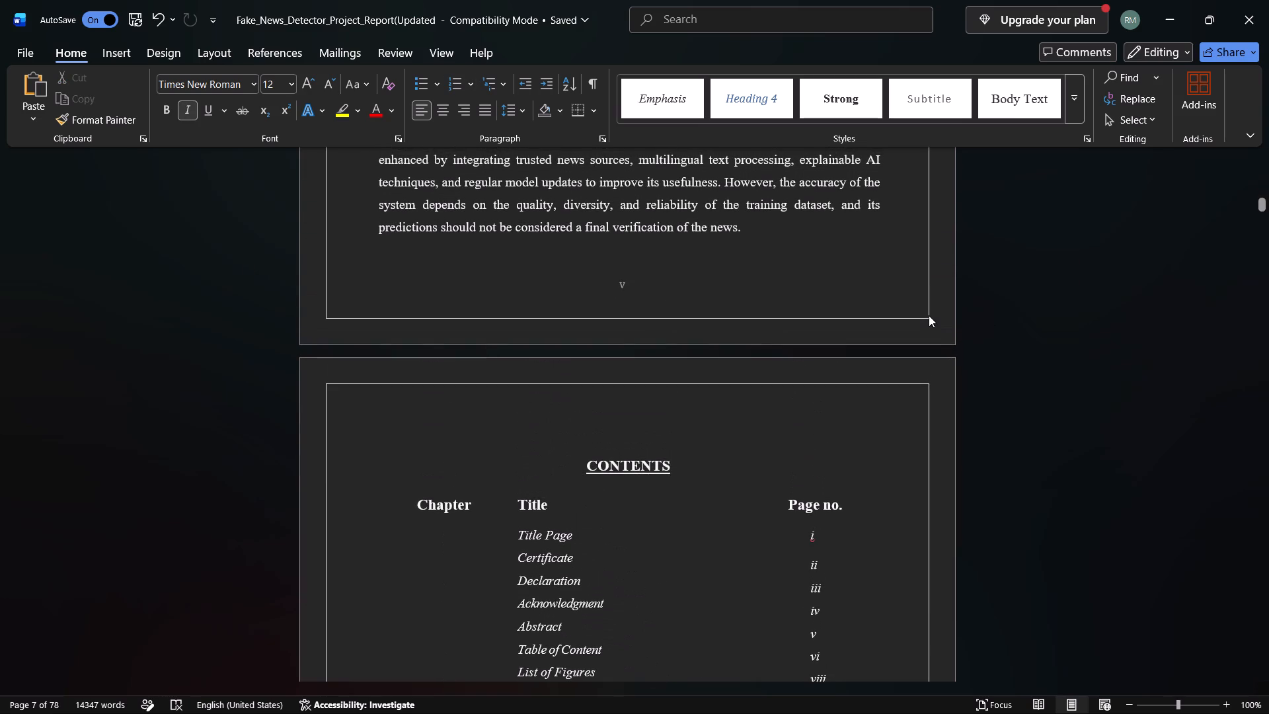
scroll(929, 315, "down", 2)
scroll(929, 315, "up", 1)
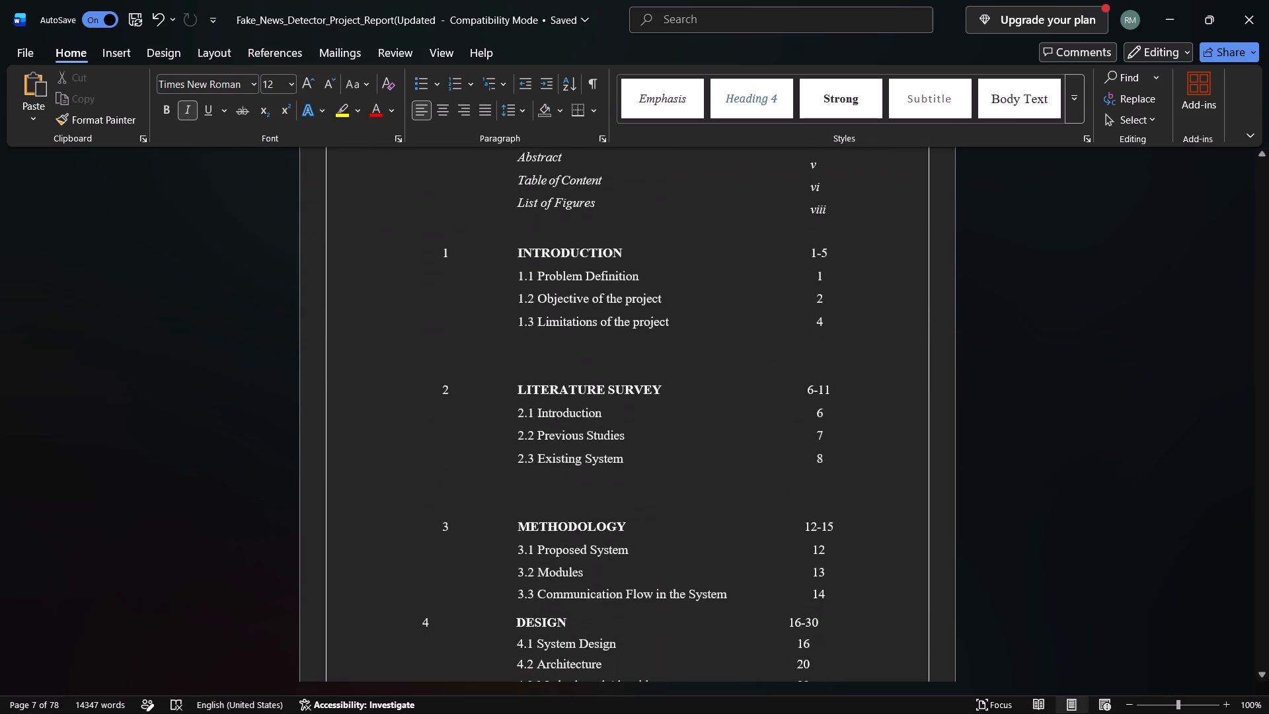
scroll(929, 315, "up", 1)
scroll(947, 516, "down", 1)
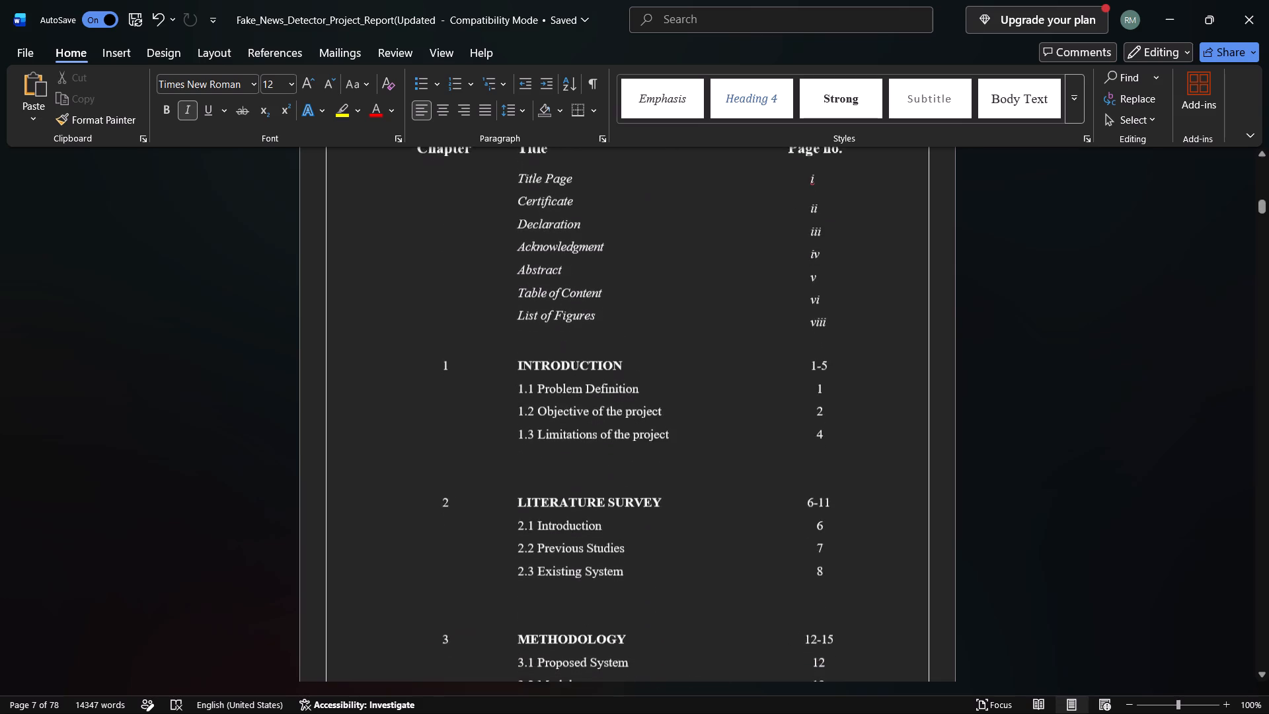
scroll(947, 516, "down", 3)
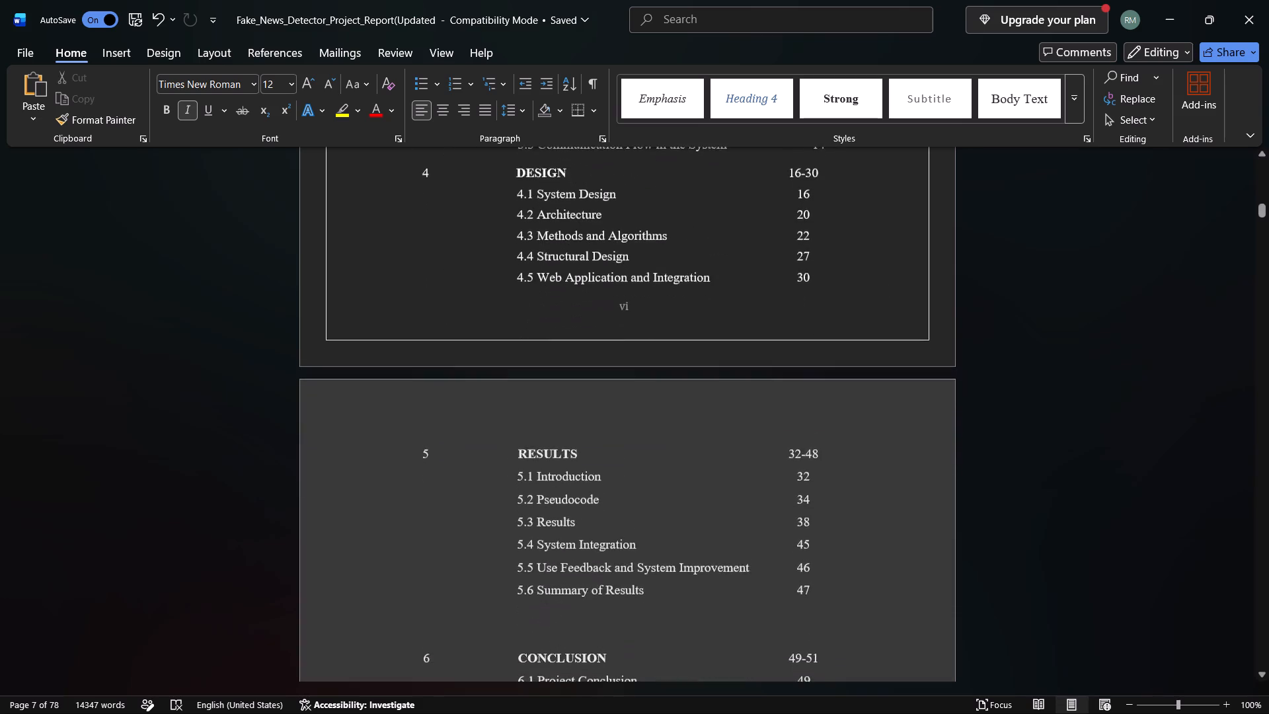
scroll(947, 516, "down", 3)
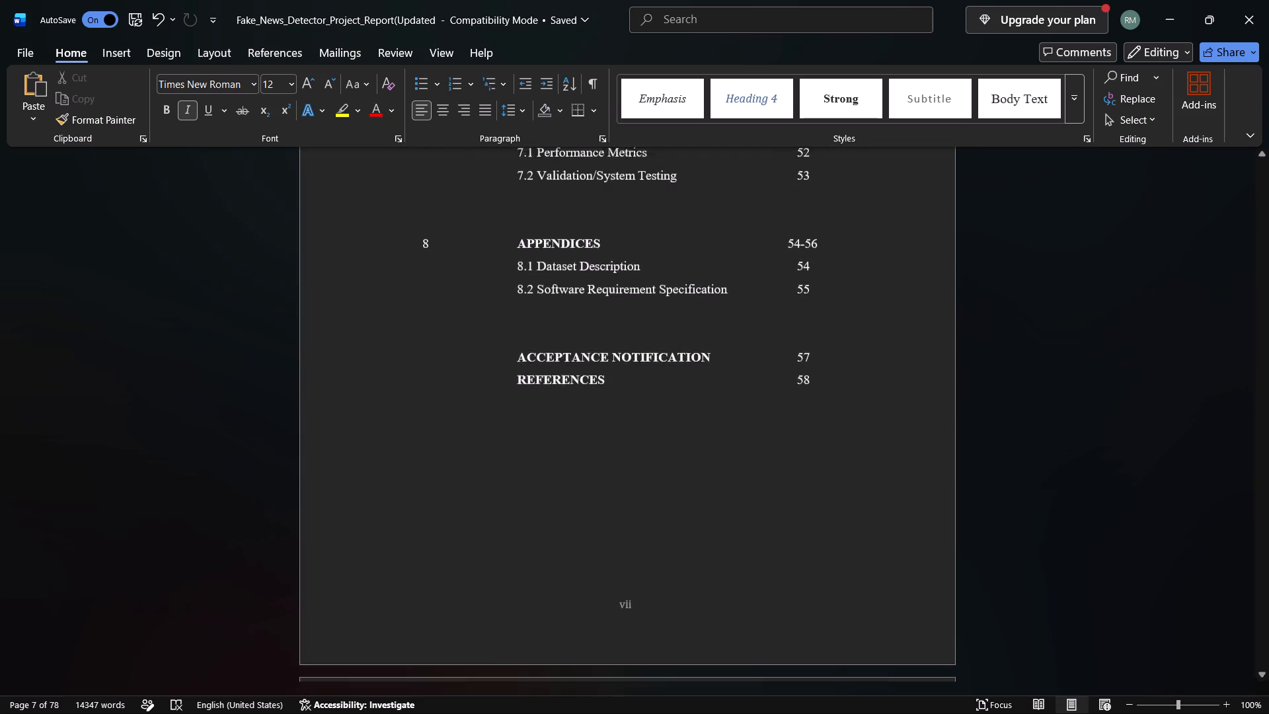
scroll(947, 516, "down", 1)
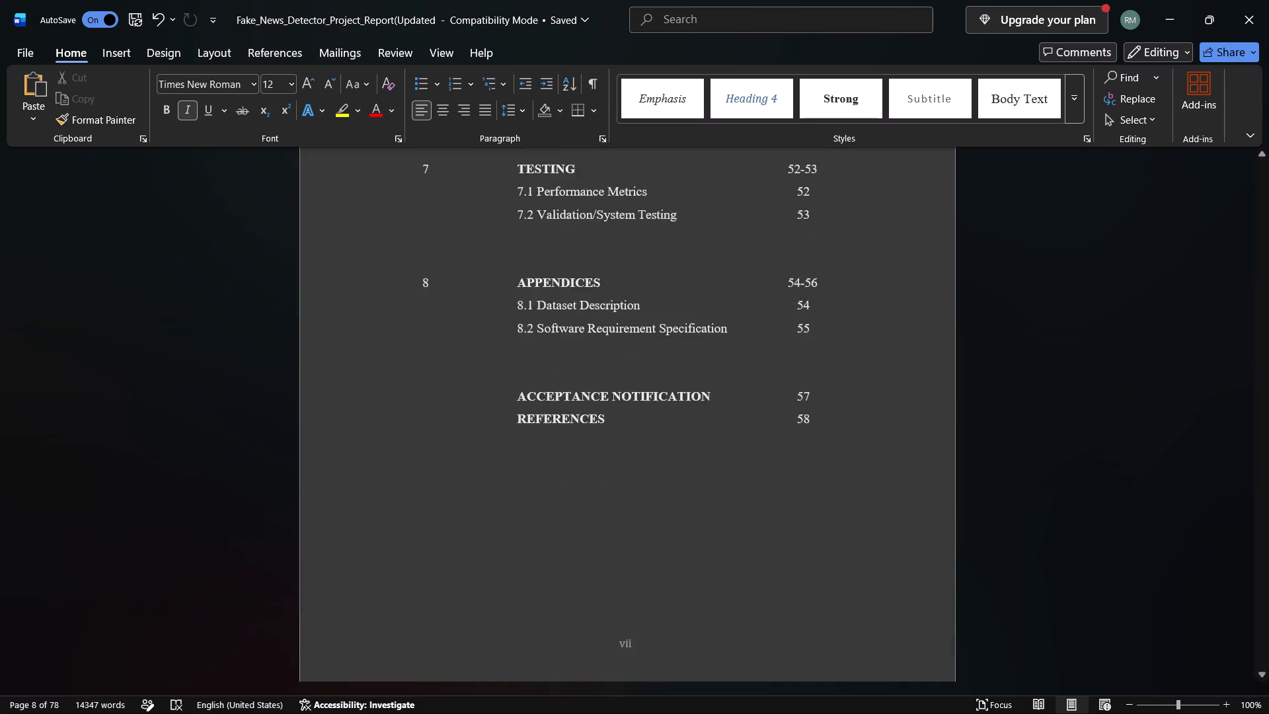
scroll(947, 516, "down", 1)
left_click(802, 468)
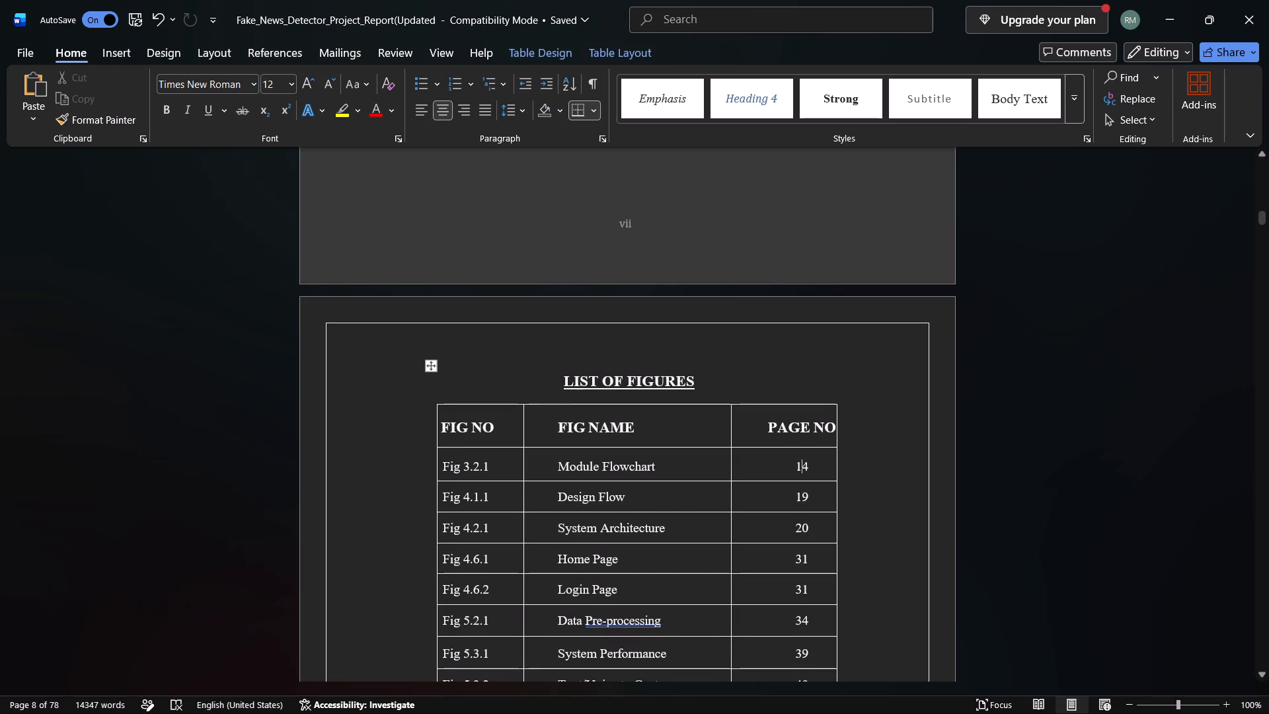
scroll(892, 471, "up", 4)
Compare the borders and chapter entries of the reference report's CONTENTS pages with those of the Fake News Detector report.
key("alt+Tab")
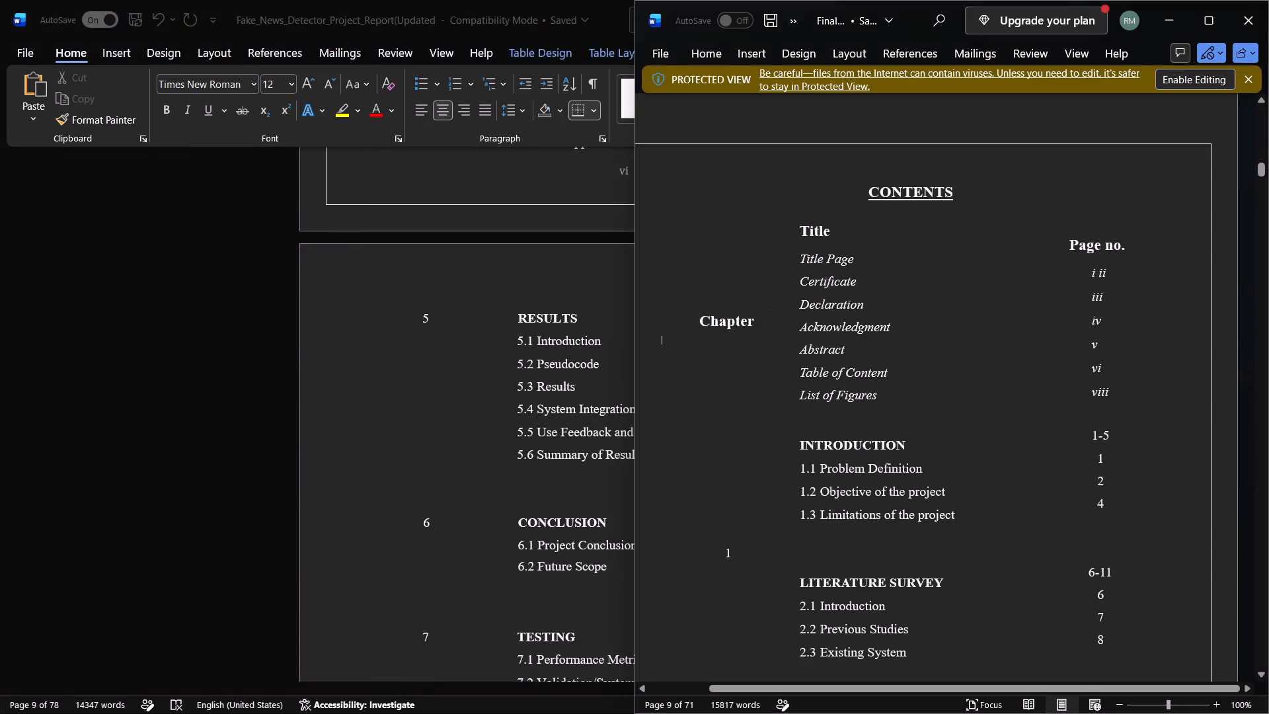
scroll(892, 471, "down", 2)
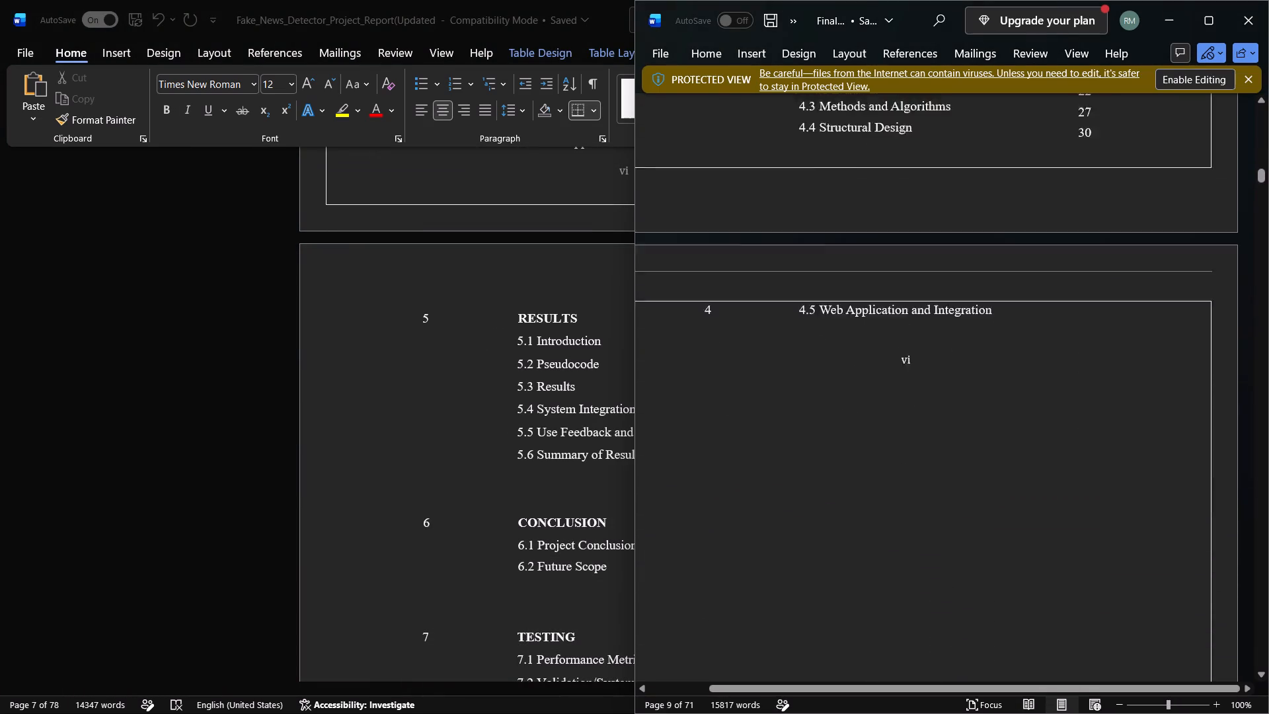
key("alt+Tab")
scroll(892, 471, "up", 2)
key("alt+Tab")
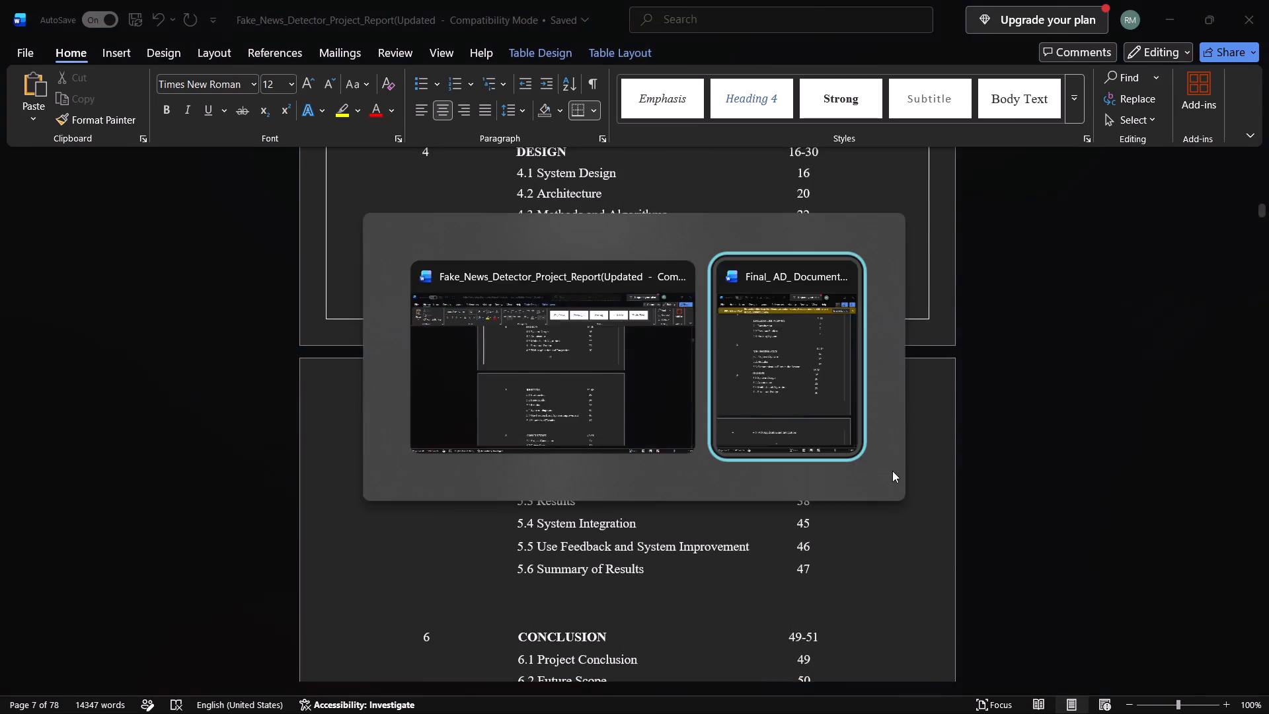
scroll(892, 471, "up", 3)
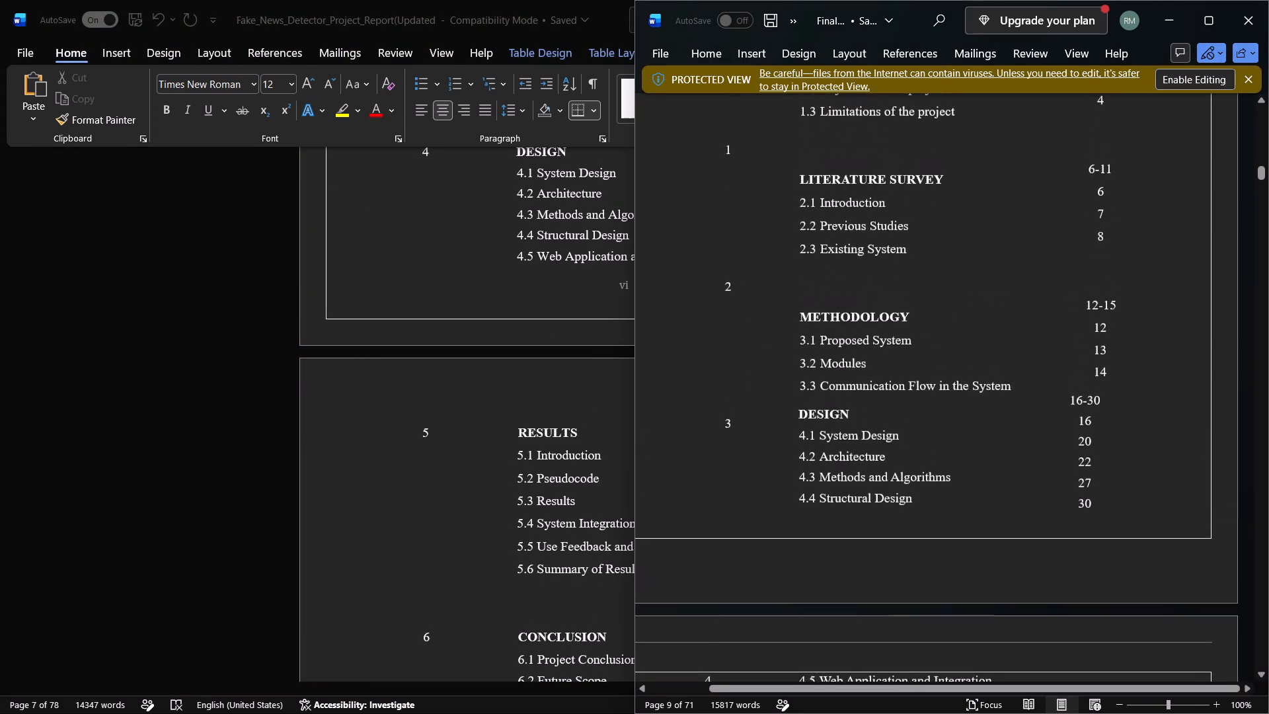
scroll(892, 471, "up", 5)
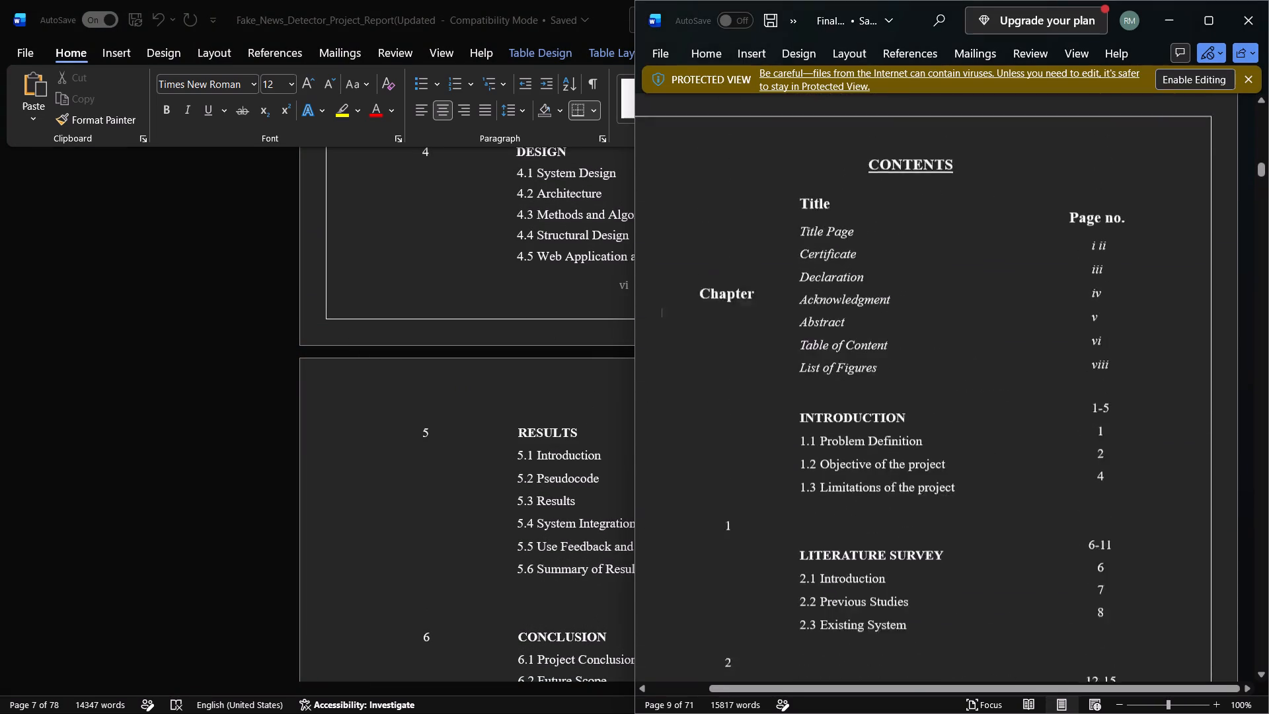
scroll(892, 471, "up", 5)
scroll(892, 471, "down", 1)
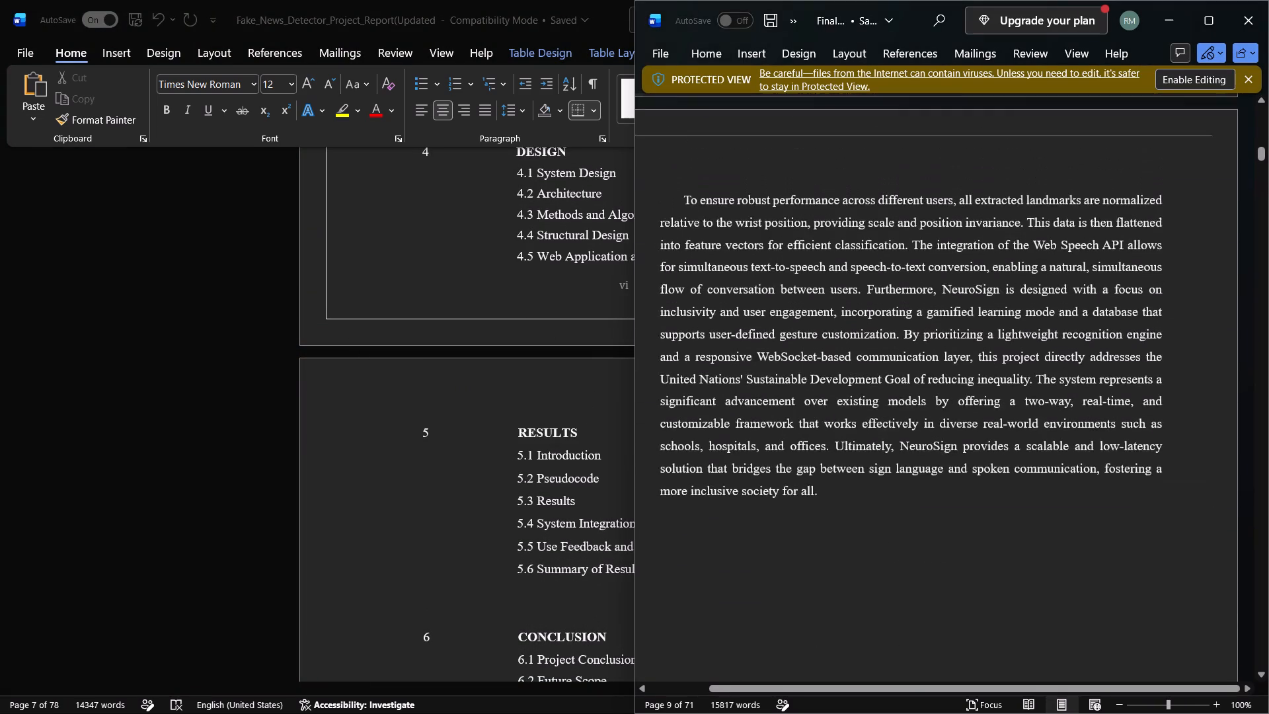
scroll(892, 471, "down", 8)
right_click(892, 471)
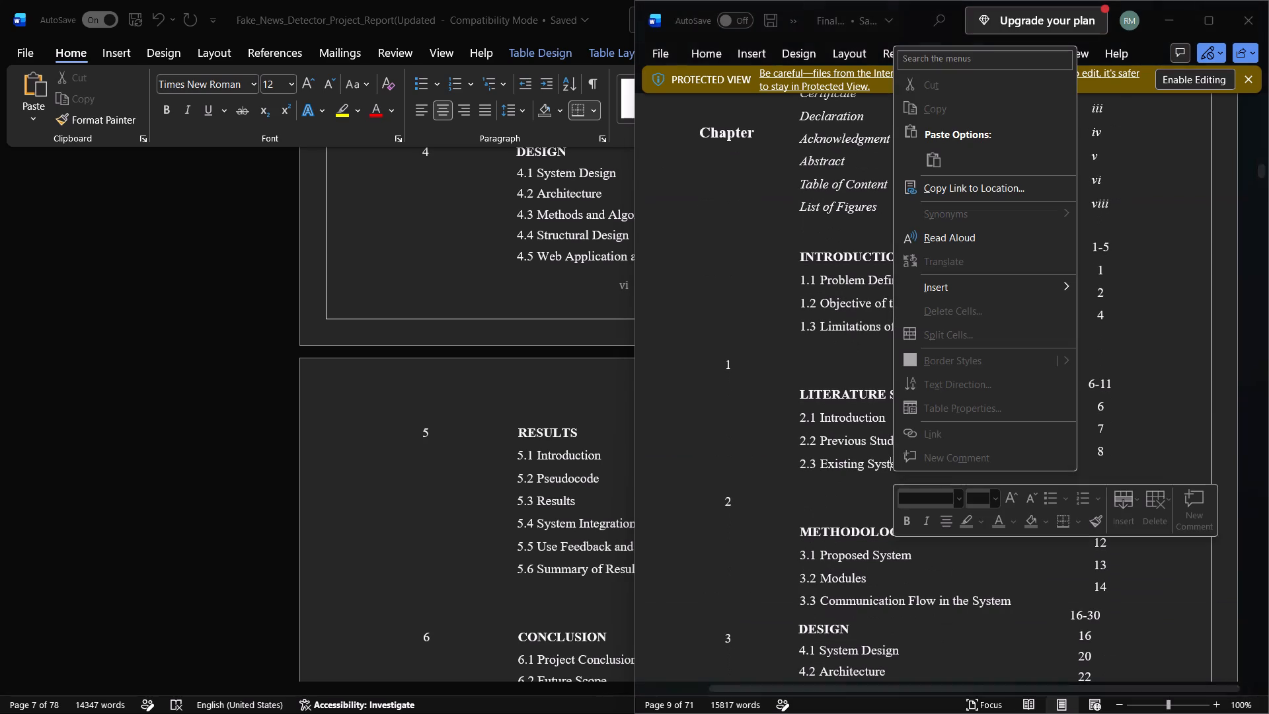
left_click(861, 498)
scroll(861, 498, "up", 3)
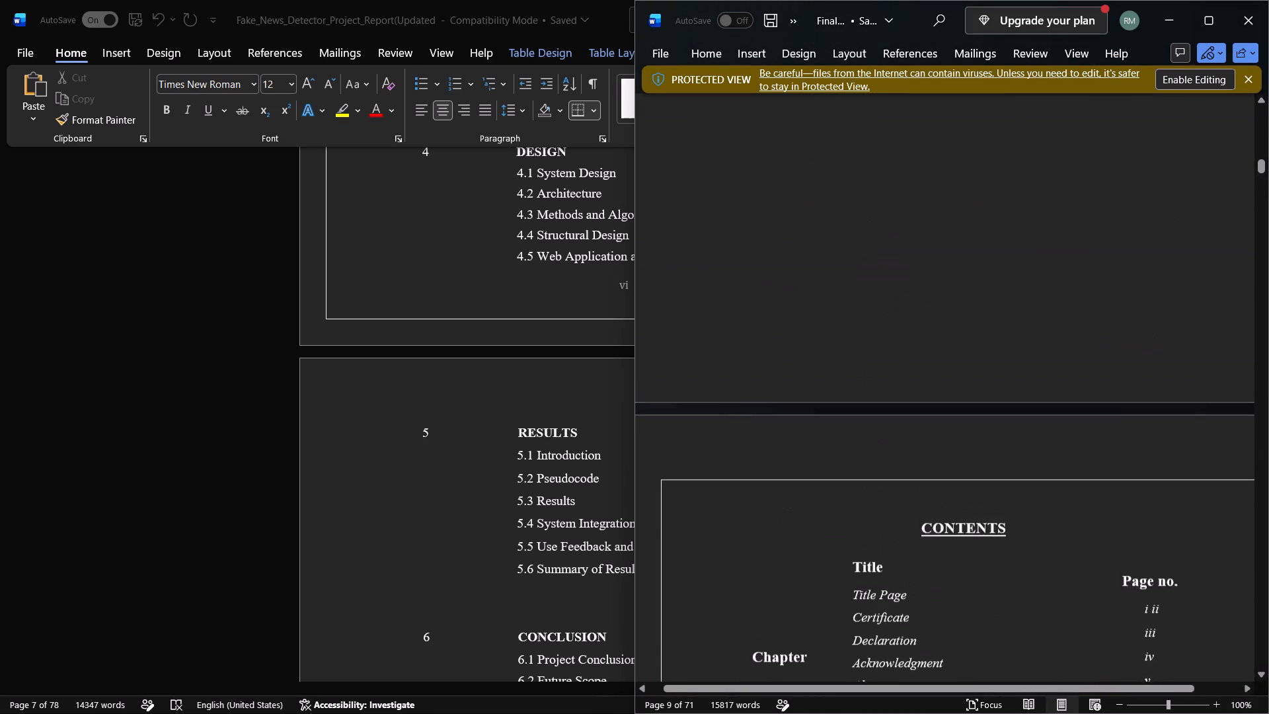
scroll(880, 486, "down", 1)
left_click(911, 445)
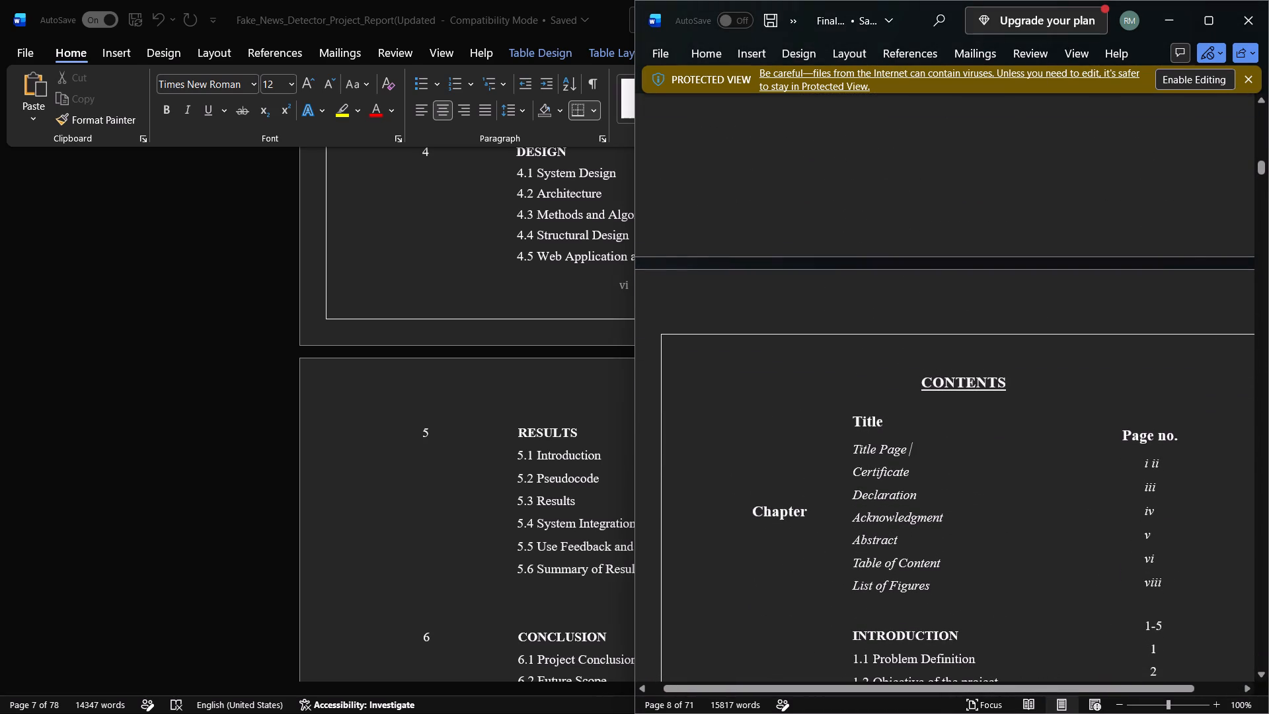
Compare the chapter 1 to 4 entries and page borders on both reports' CONTENTS pages.
key("alt+Tab")
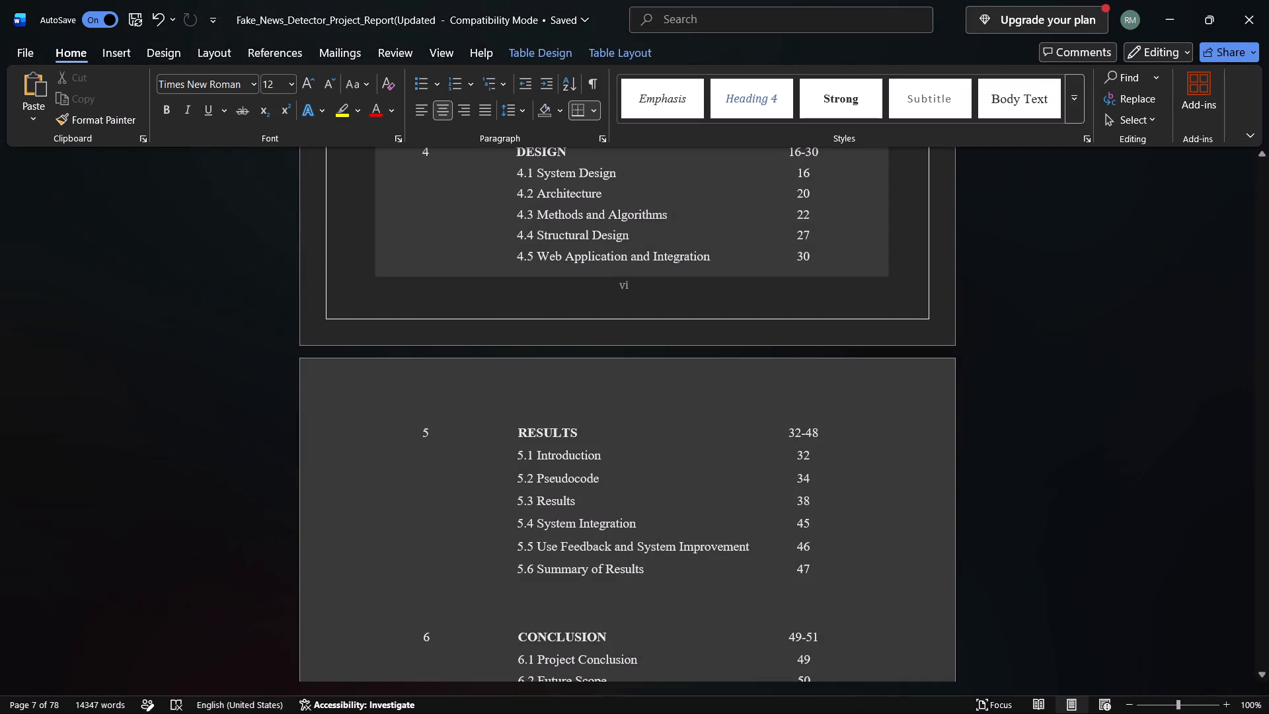
scroll(812, 404, "up", 3)
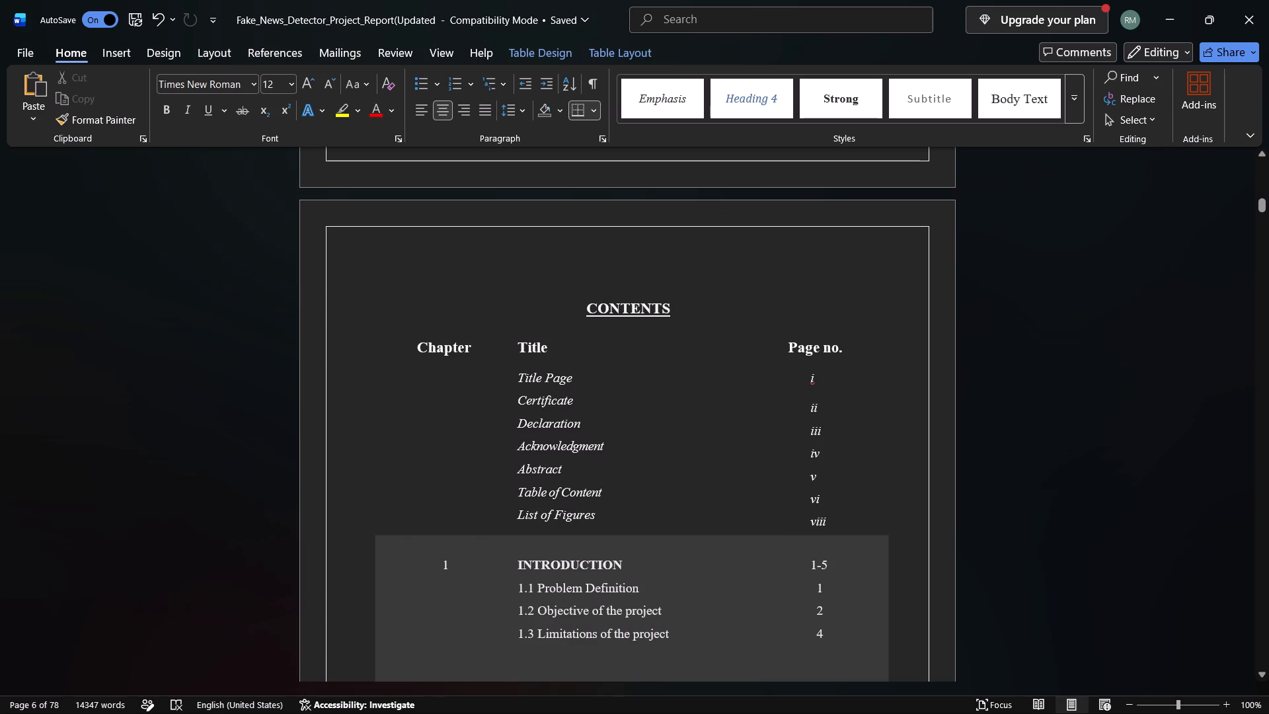
left_click(916, 268)
left_click(950, 240)
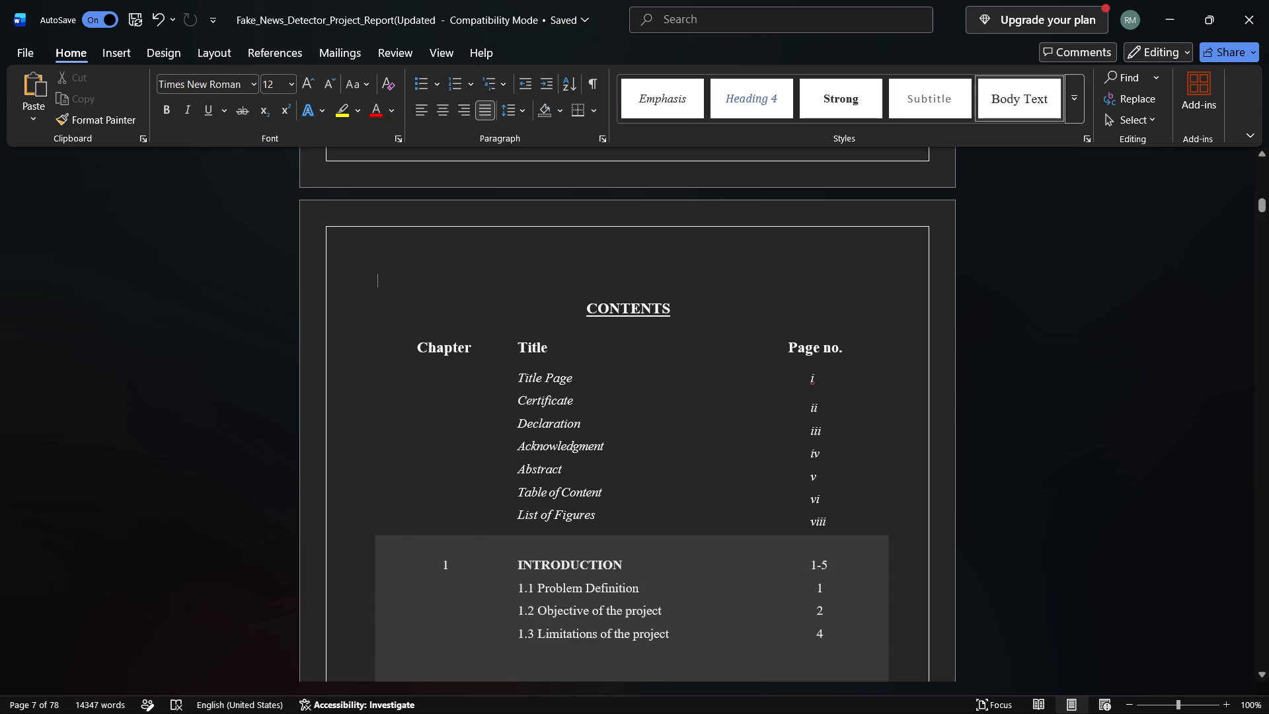
left_click(598, 446)
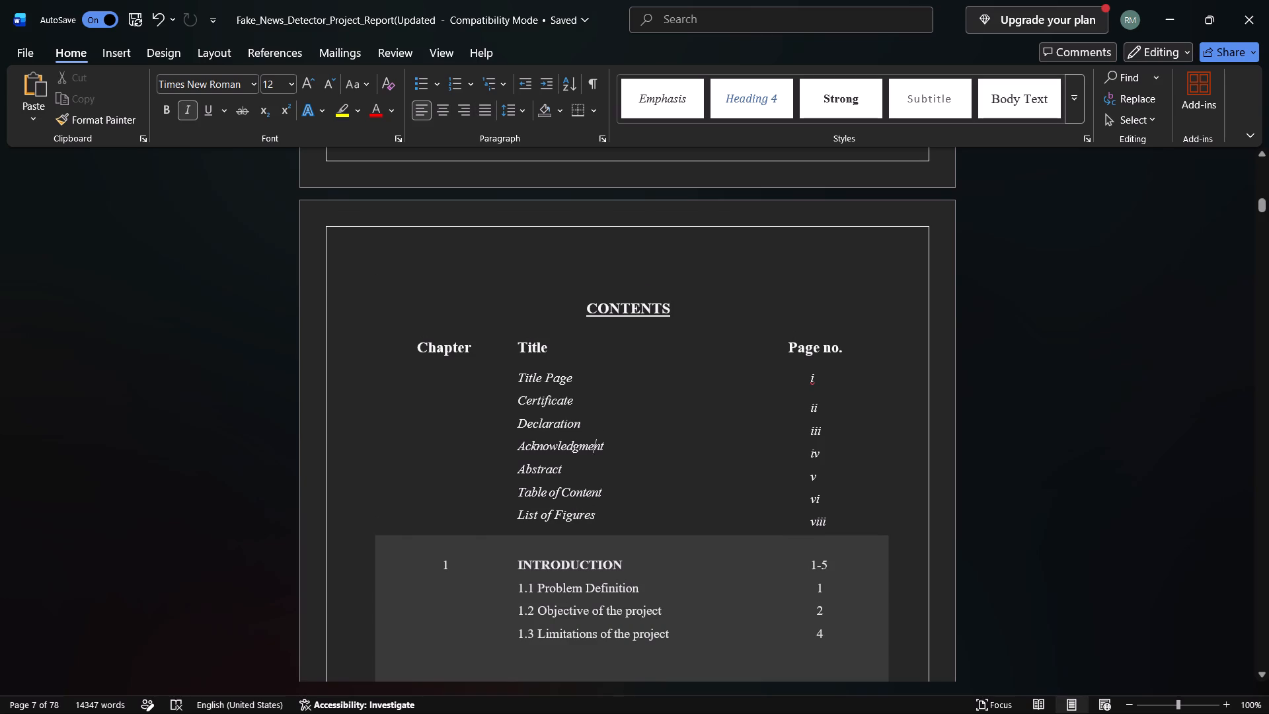
left_click(598, 446)
left_click(585, 580)
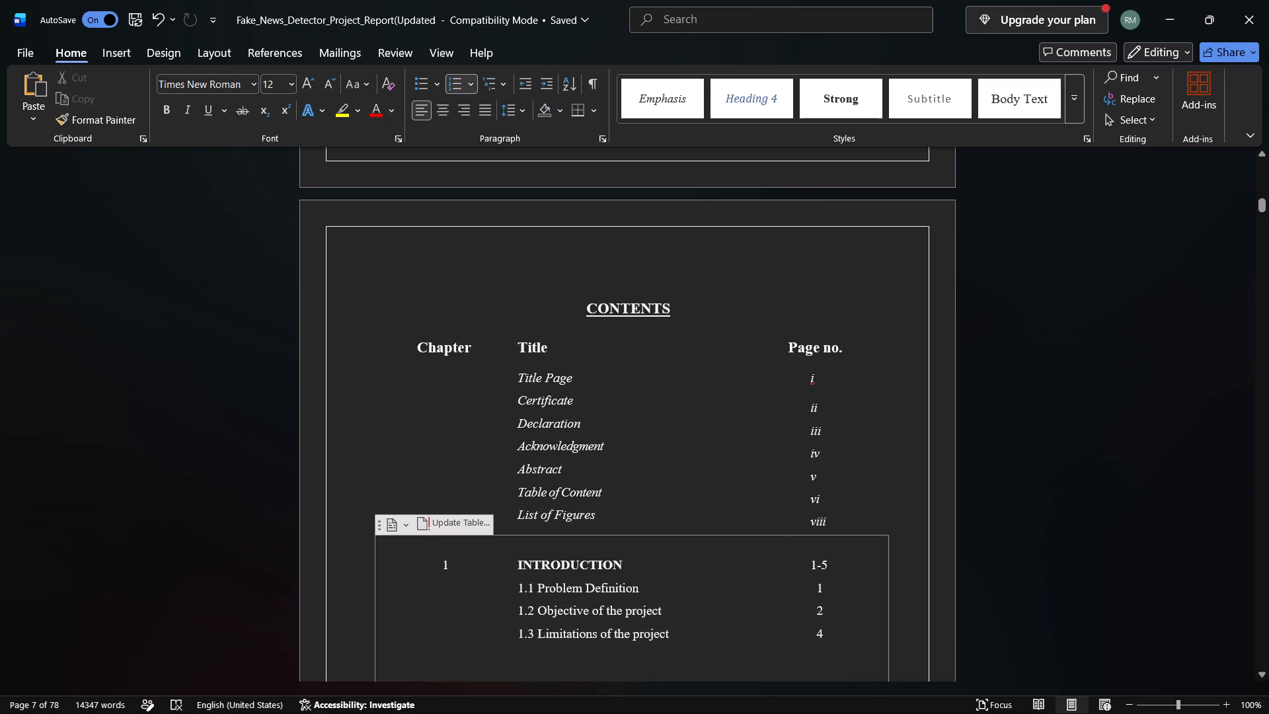
key("alt+Tab")
scroll(708, 539, "down", 1)
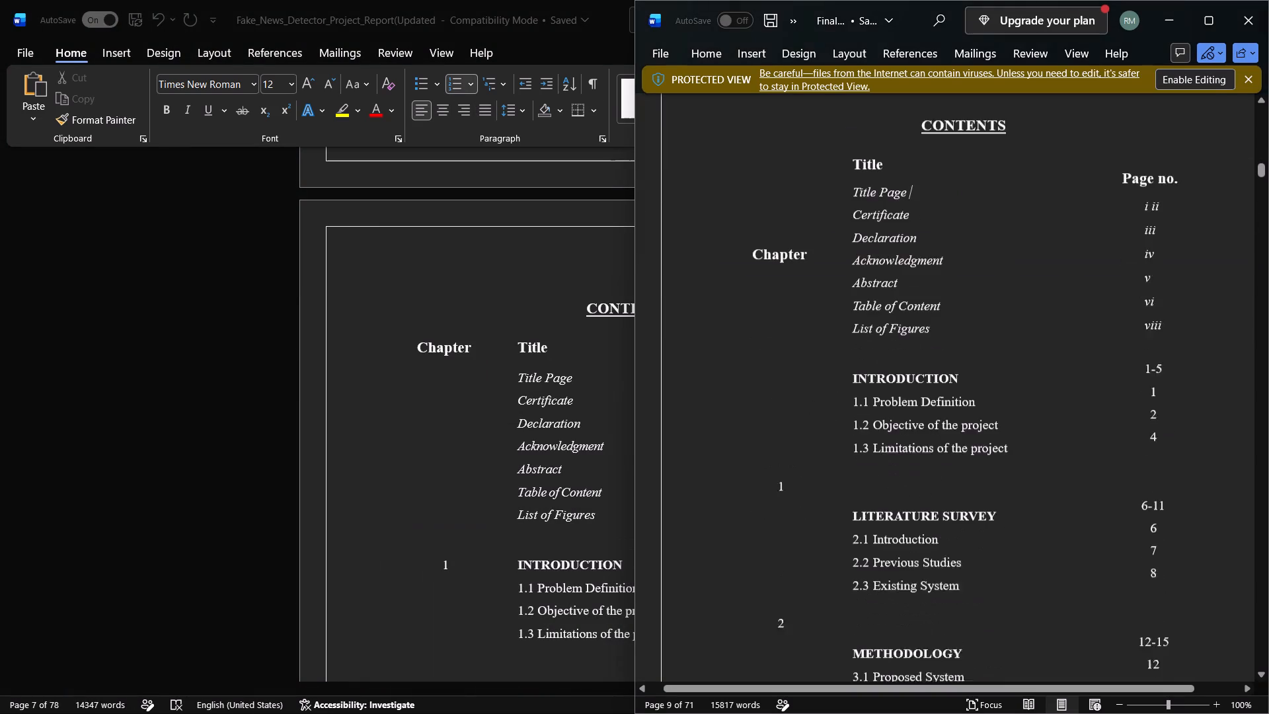
scroll(708, 539, "down", 1)
scroll(708, 539, "right", 1)
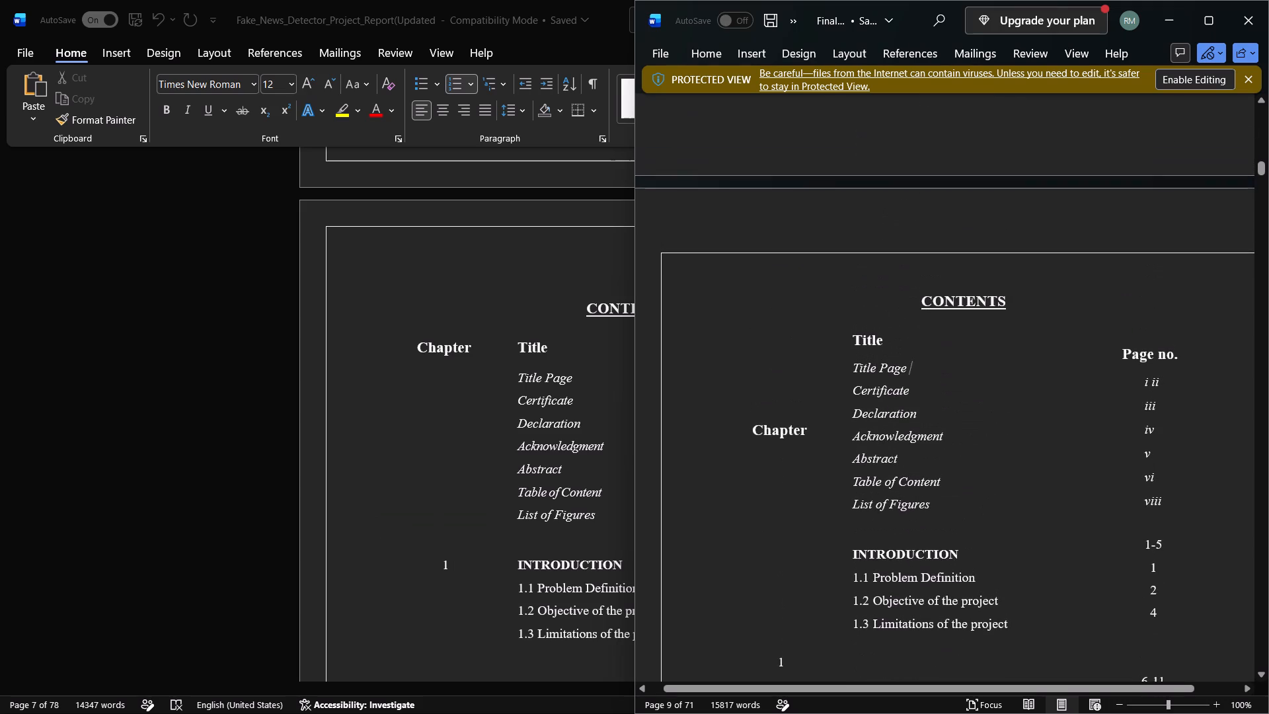
scroll(708, 539, "down", 1)
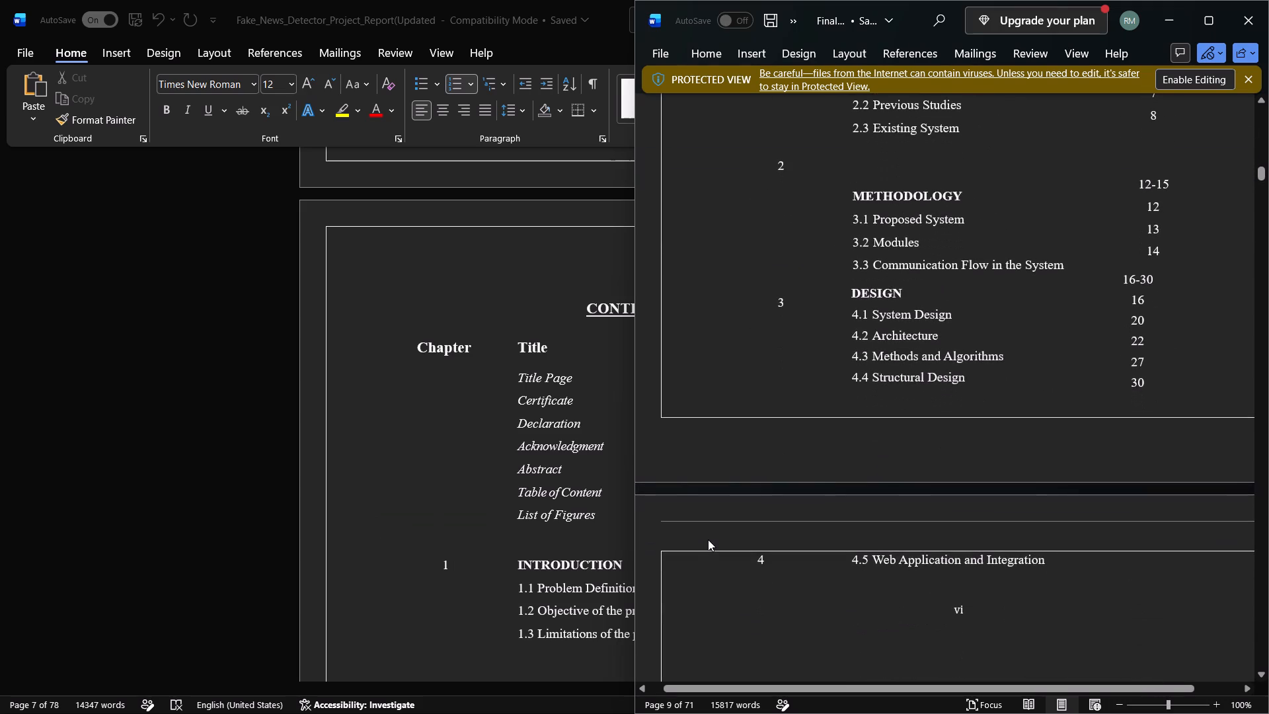
key("alt+Tab")
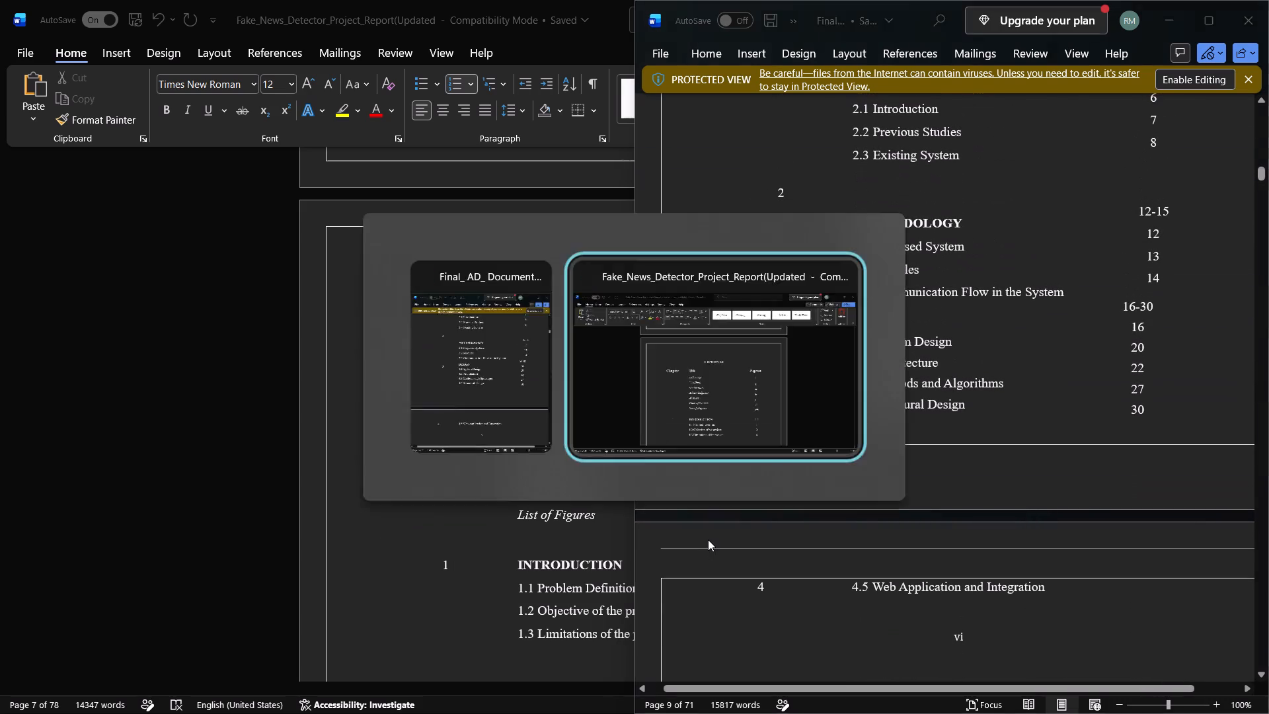
scroll(565, 439, "down", 3)
scroll(565, 439, "up", 1)
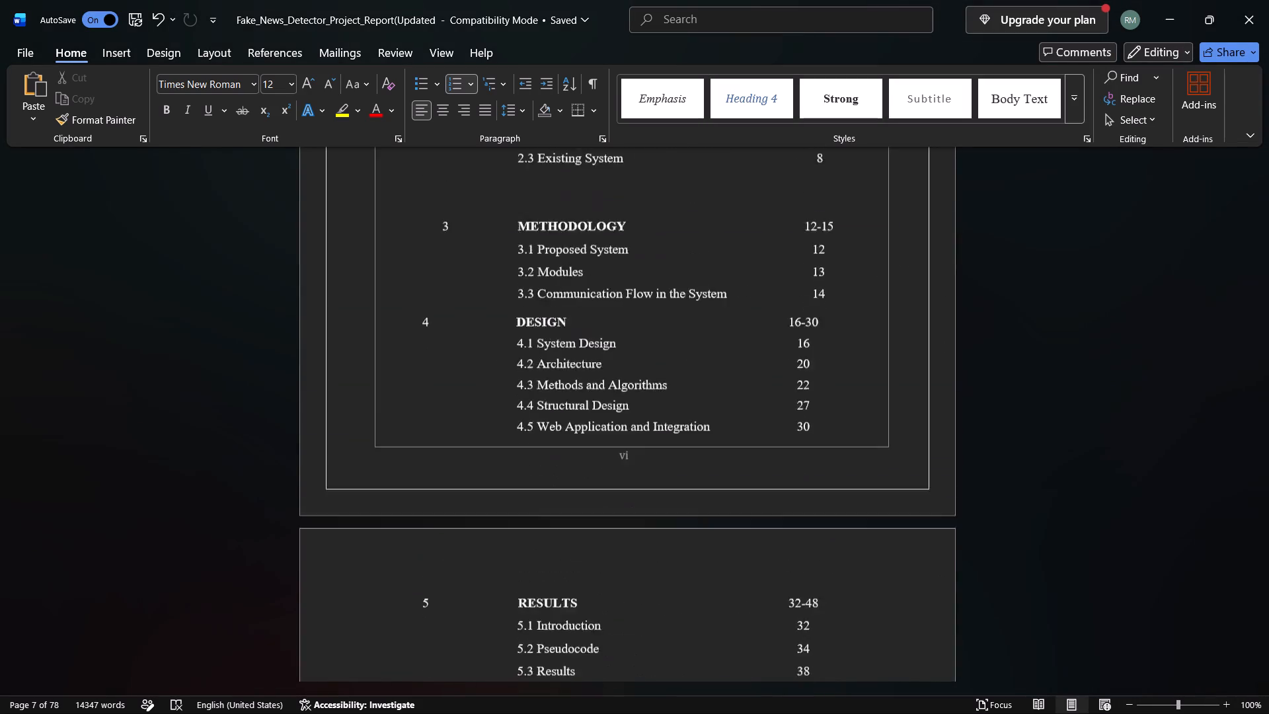
scroll(565, 439, "up", 1)
scroll(565, 439, "down", 2)
Compare the remaining CONTENTS entries from RESULTS onward in the reference report and the Fake News Detector report.
key("alt+Tab")
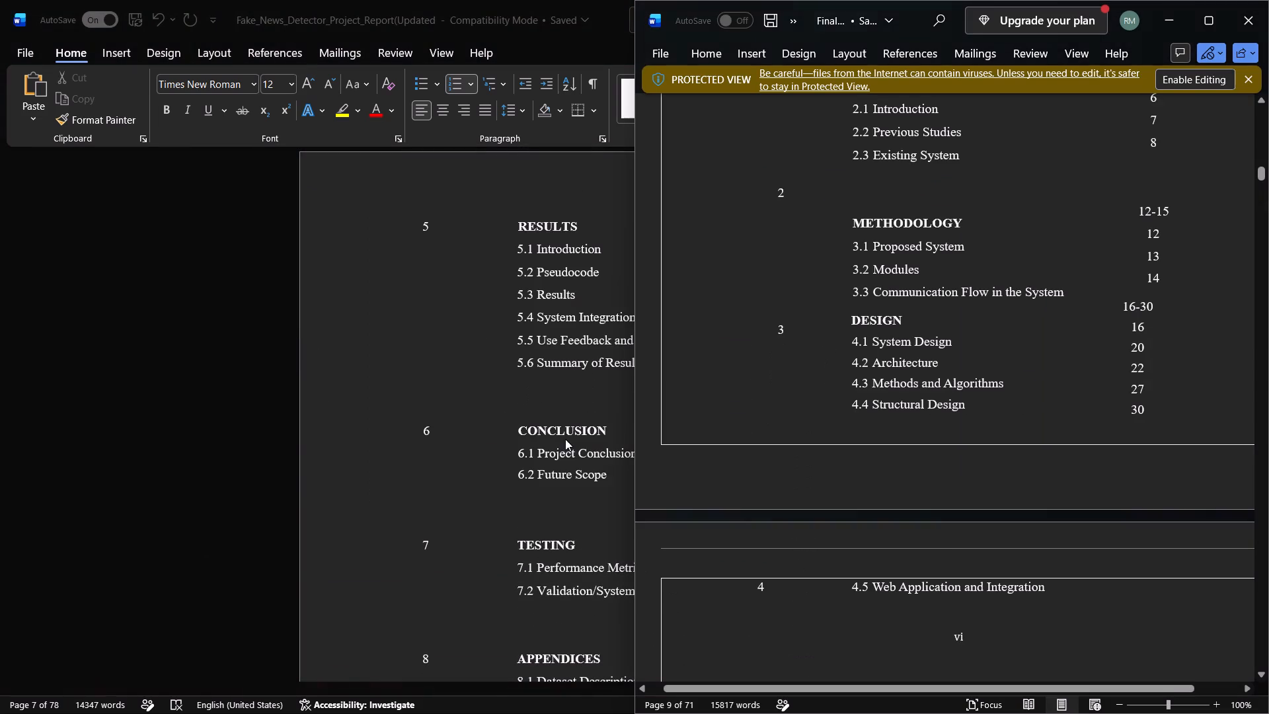
scroll(733, 435, "down", 6)
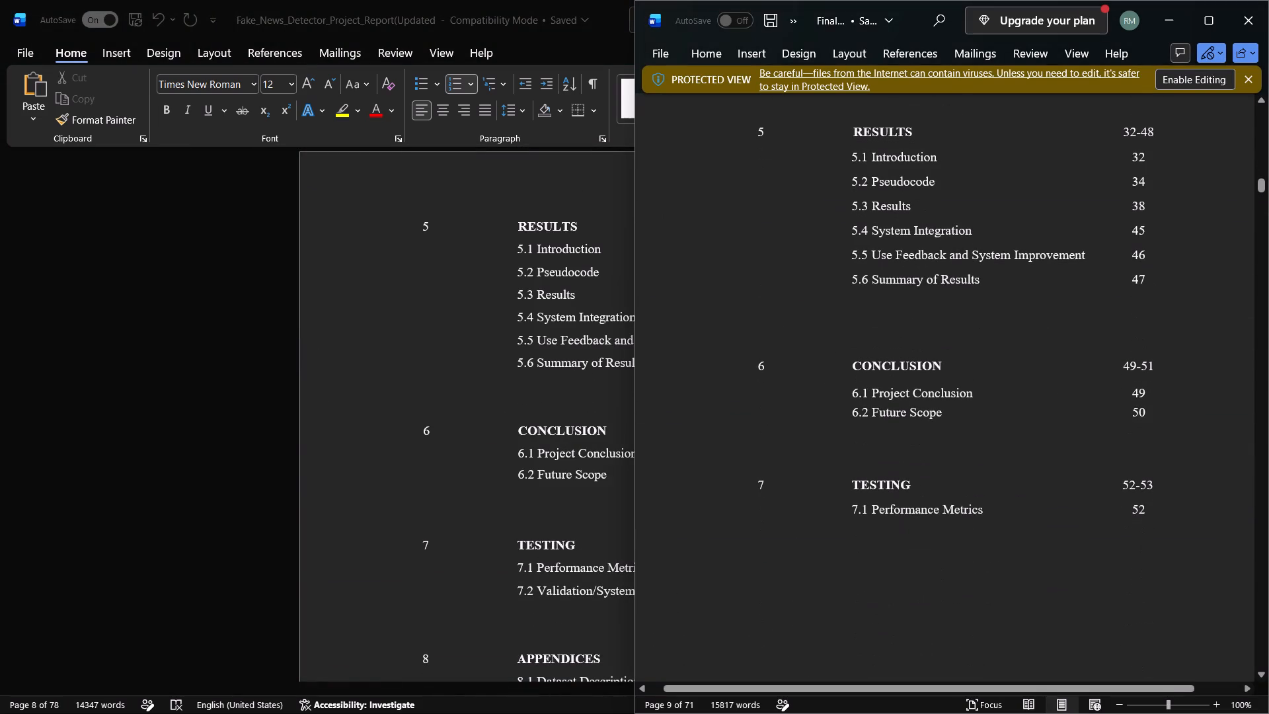
scroll(733, 435, "down", 1)
scroll(733, 435, "up", 1)
scroll(733, 435, "down", 1)
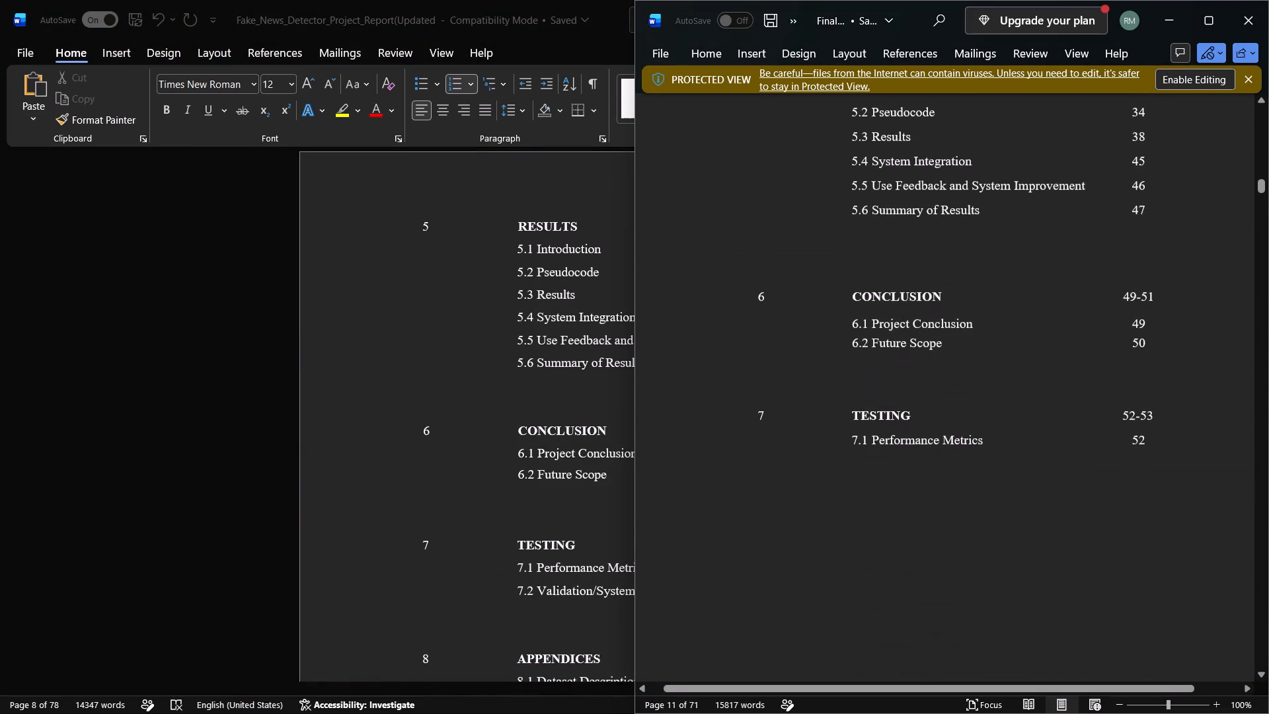
scroll(733, 435, "down", 1)
key("alt+Tab")
scroll(733, 435, "down", 3)
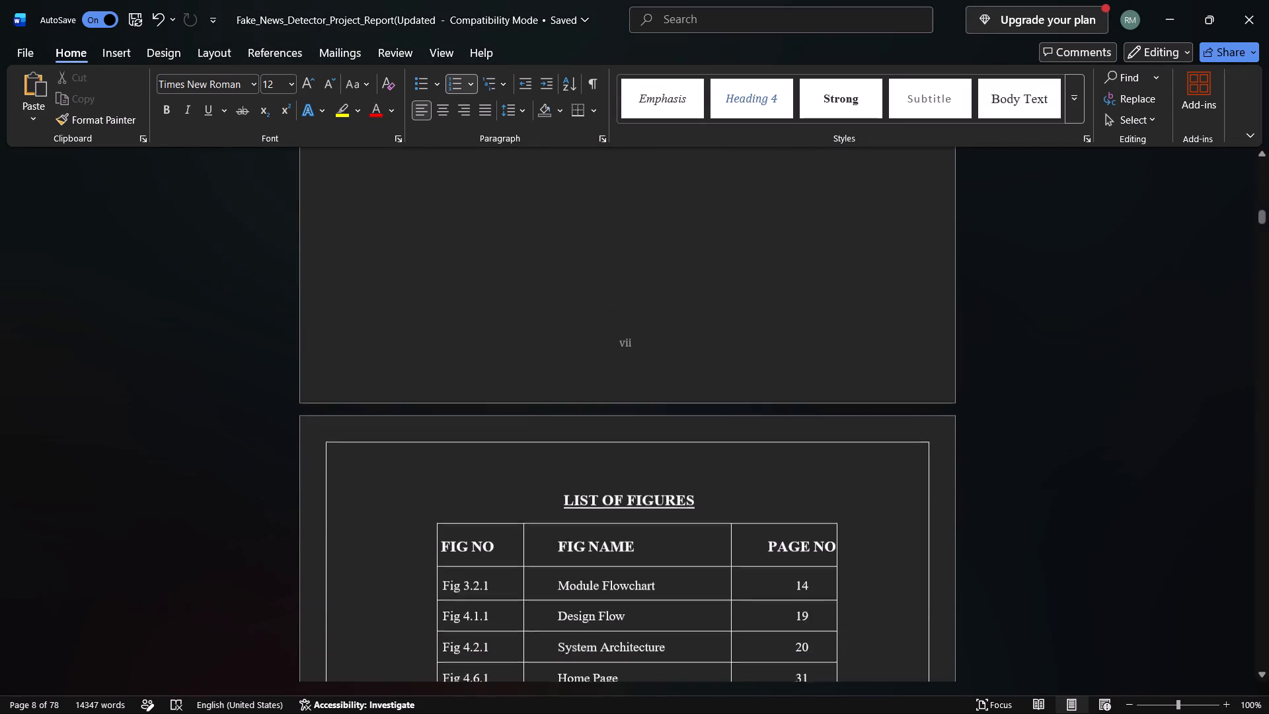
Compare the reference report's APPENDICES entries and LIST OF FIGURES with the corresponding pages of the Fake News Detector report.
key("alt+Tab")
scroll(733, 435, "down", 3)
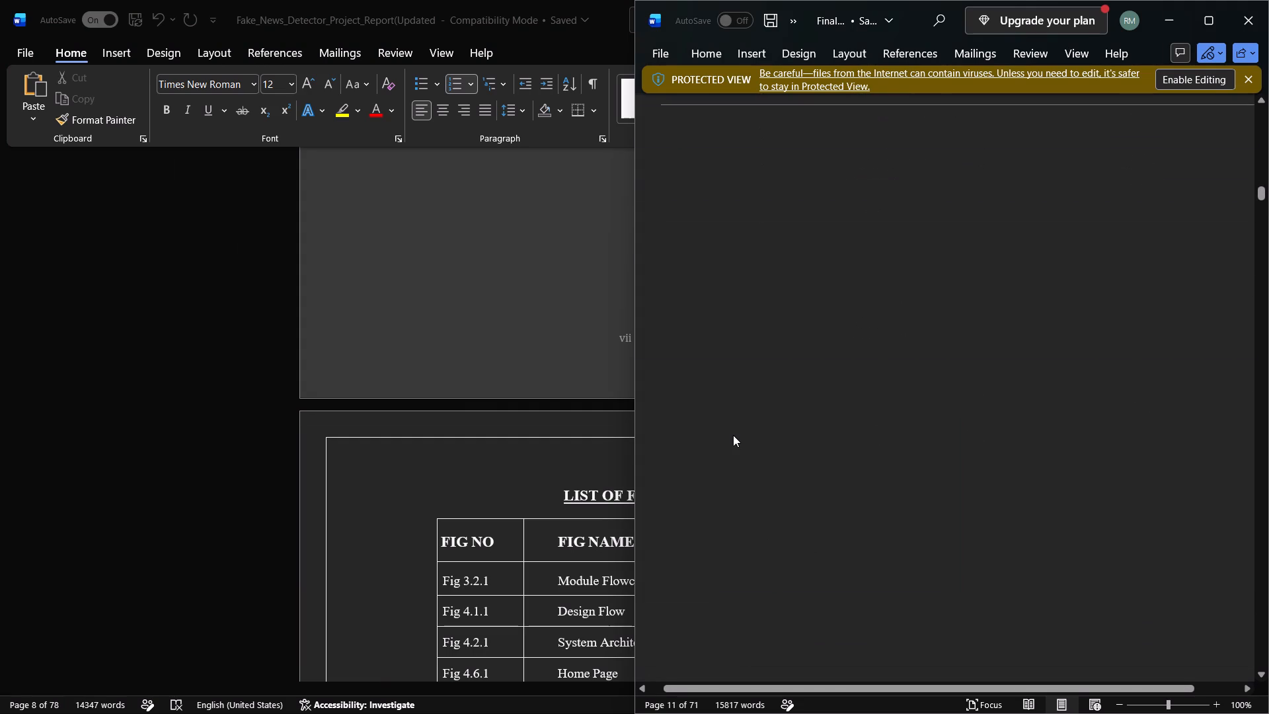
scroll(733, 435, "down", 4)
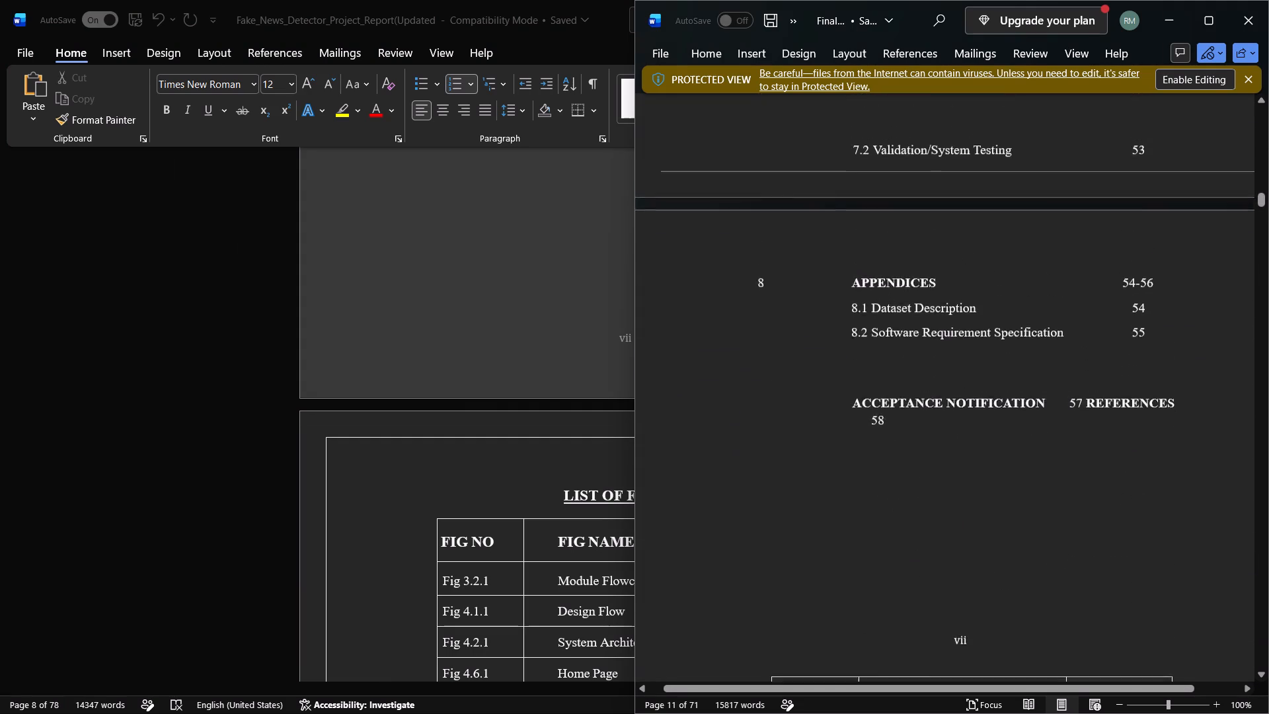
scroll(733, 435, "down", 3)
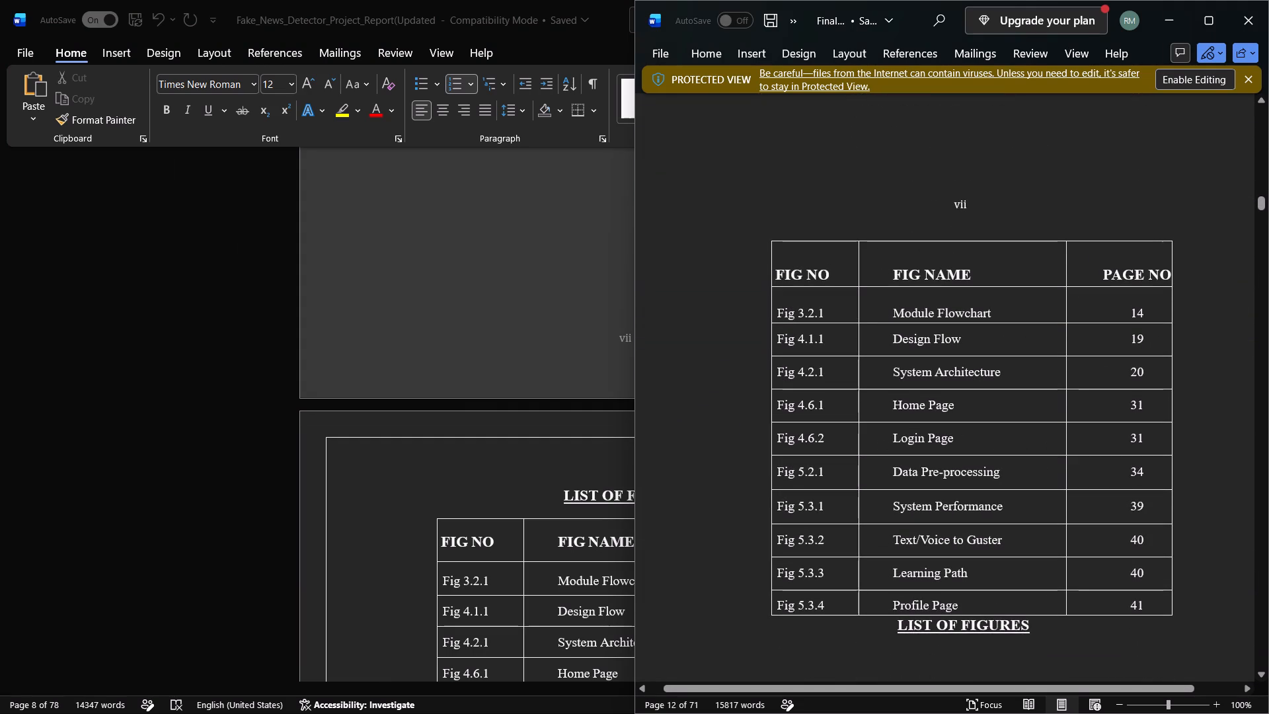
key("Tab")
key("alt+Tab")
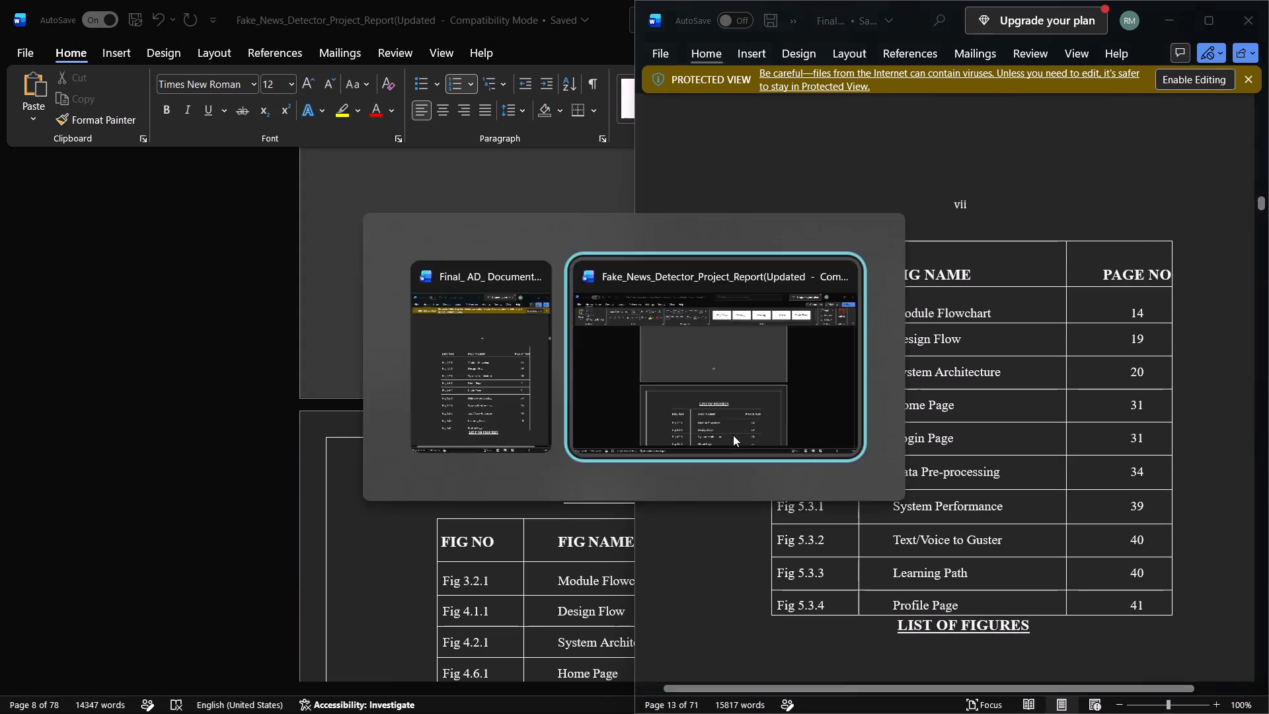
scroll(733, 435, "down", 5)
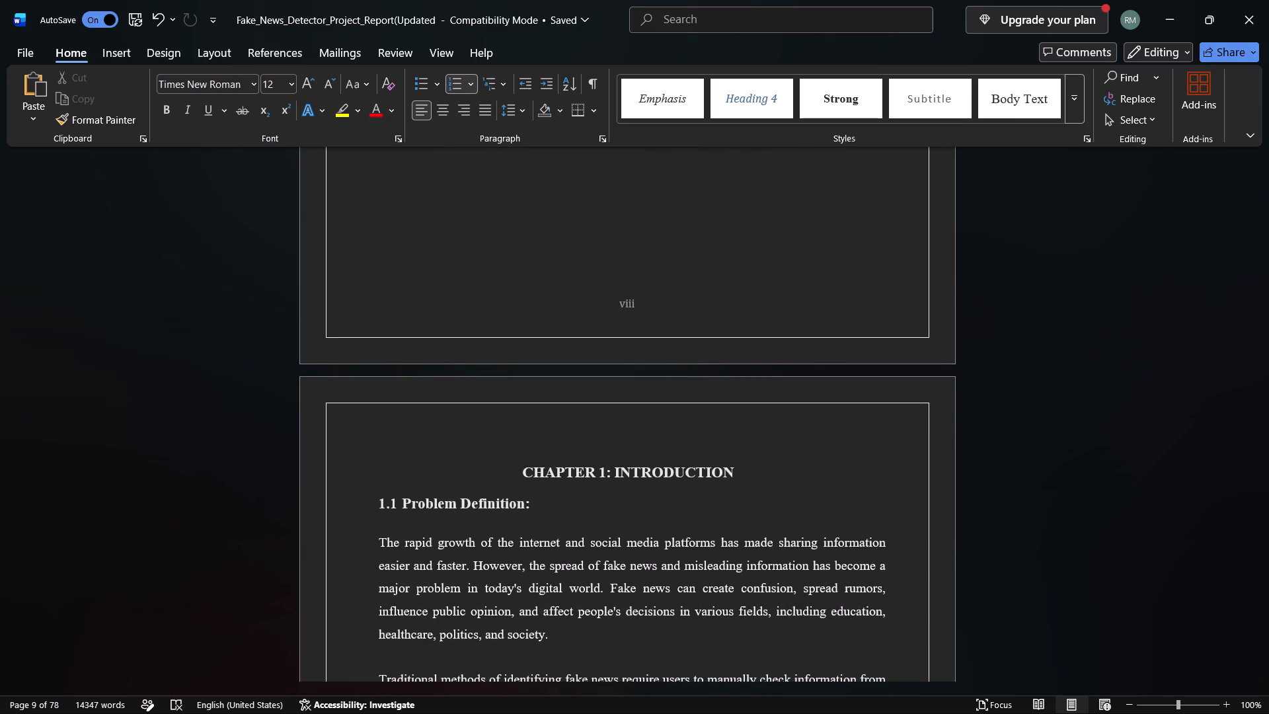
key("alt+Tab")
scroll(733, 435, "down", 2)
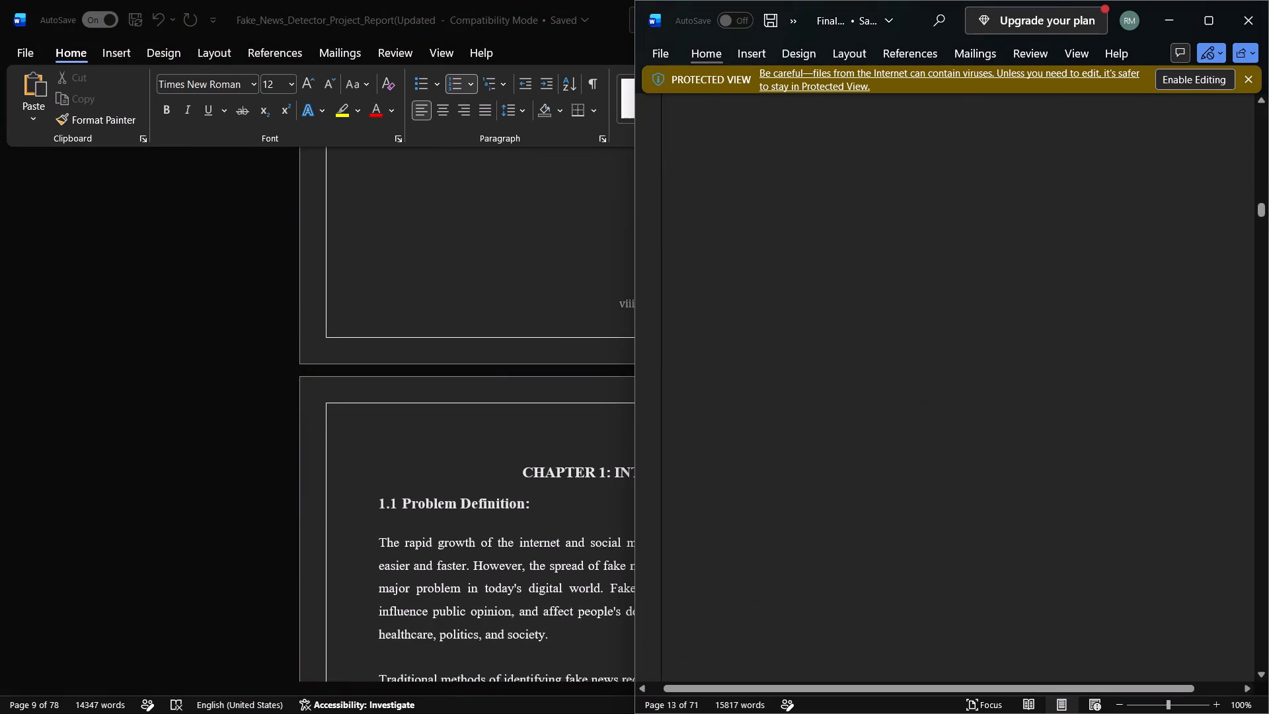
scroll(733, 435, "down", 4)
key("alt+Tab")
Review the Fake News Detector report's Chapter 1 text and its front pages from the title page to the CONTENTS page.
scroll(733, 435, "down", 2)
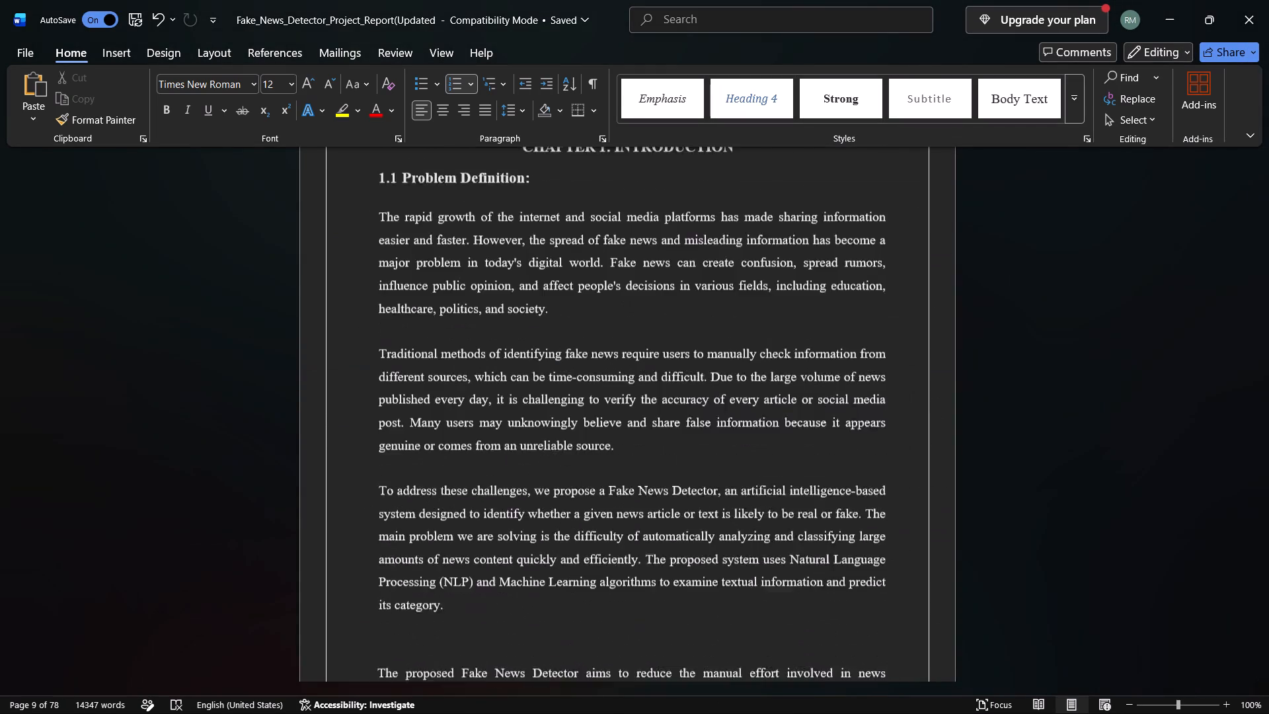
scroll(733, 435, "down", 9)
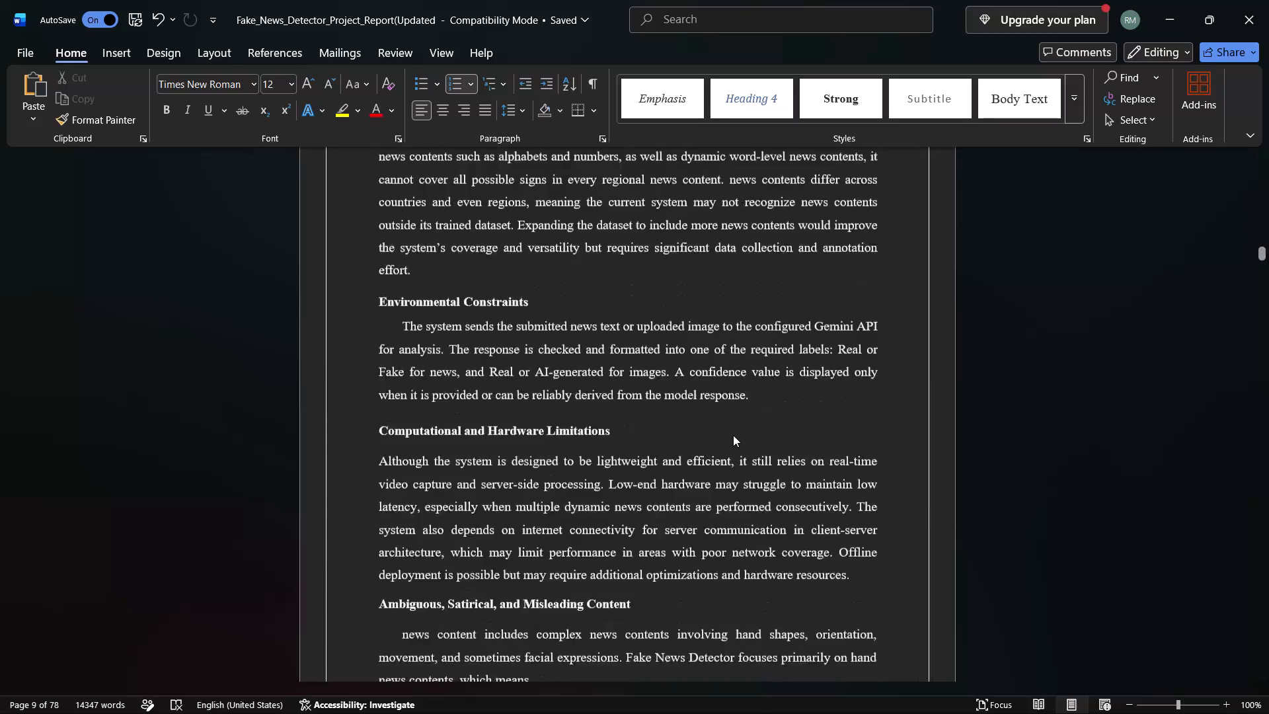
scroll(733, 435, "down", 1)
scroll(733, 435, "up", 20)
scroll(733, 435, "down", 2)
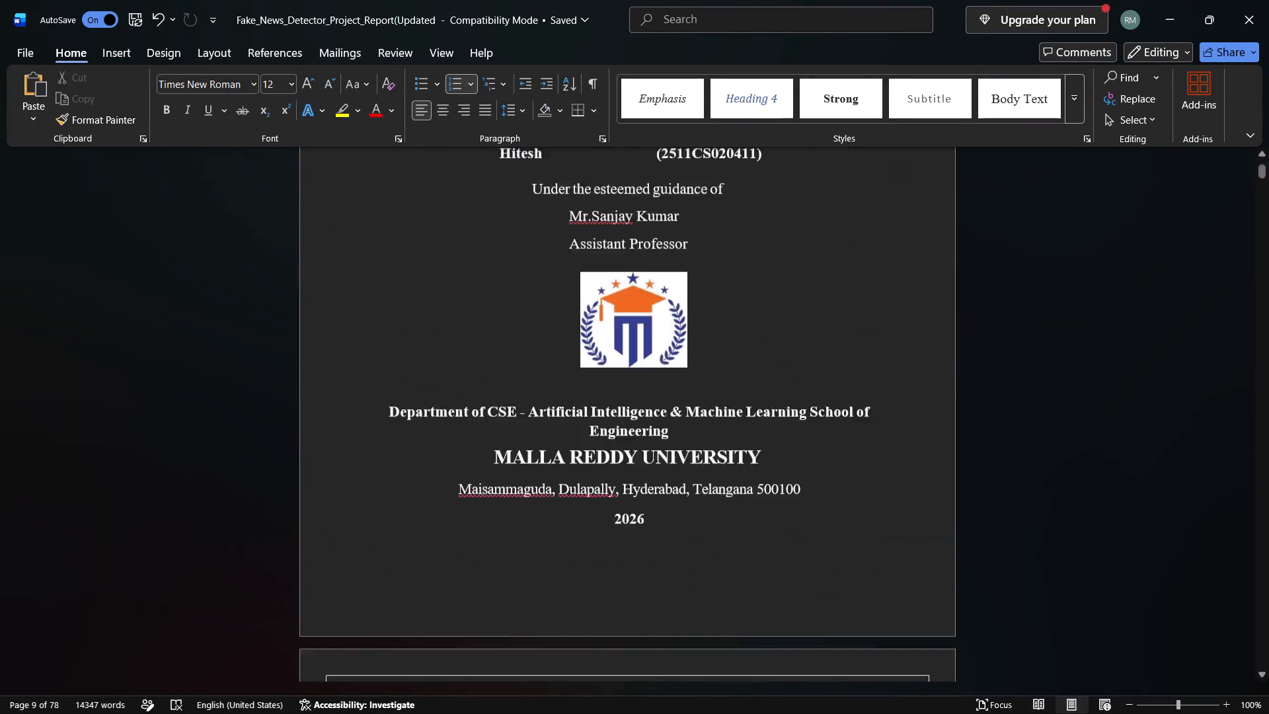
scroll(733, 435, "down", 8)
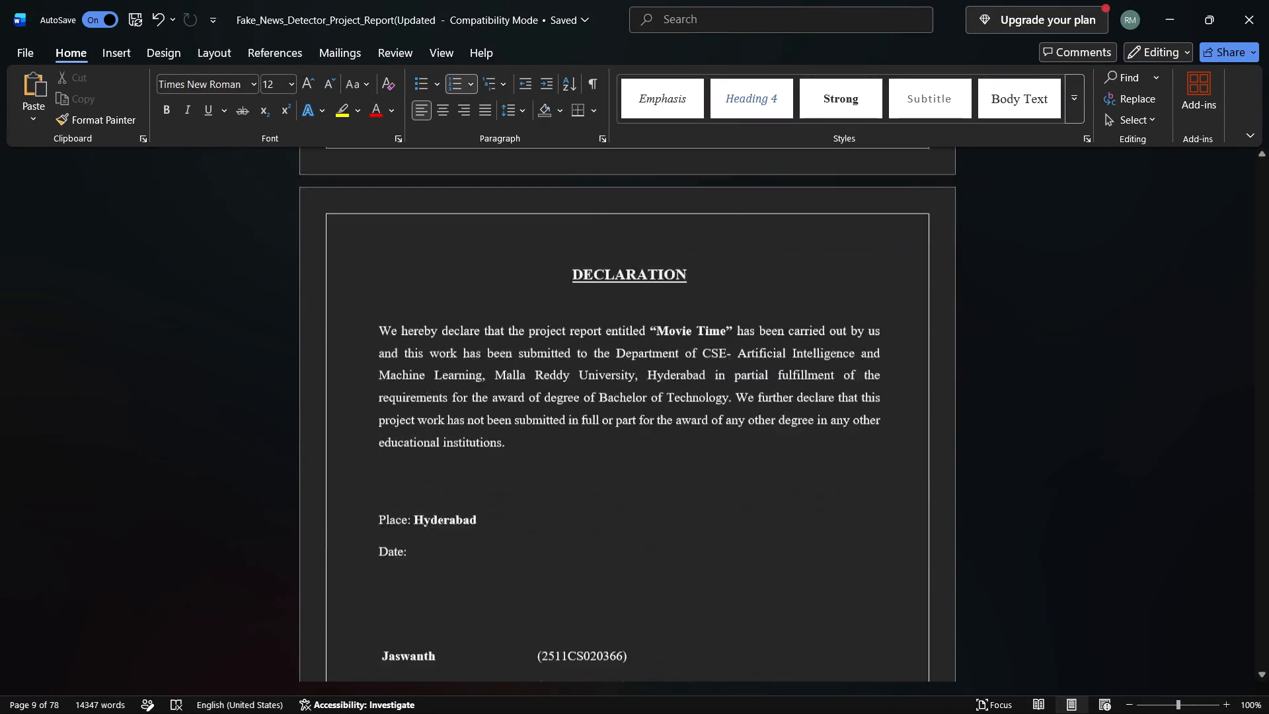
scroll(733, 435, "down", 8)
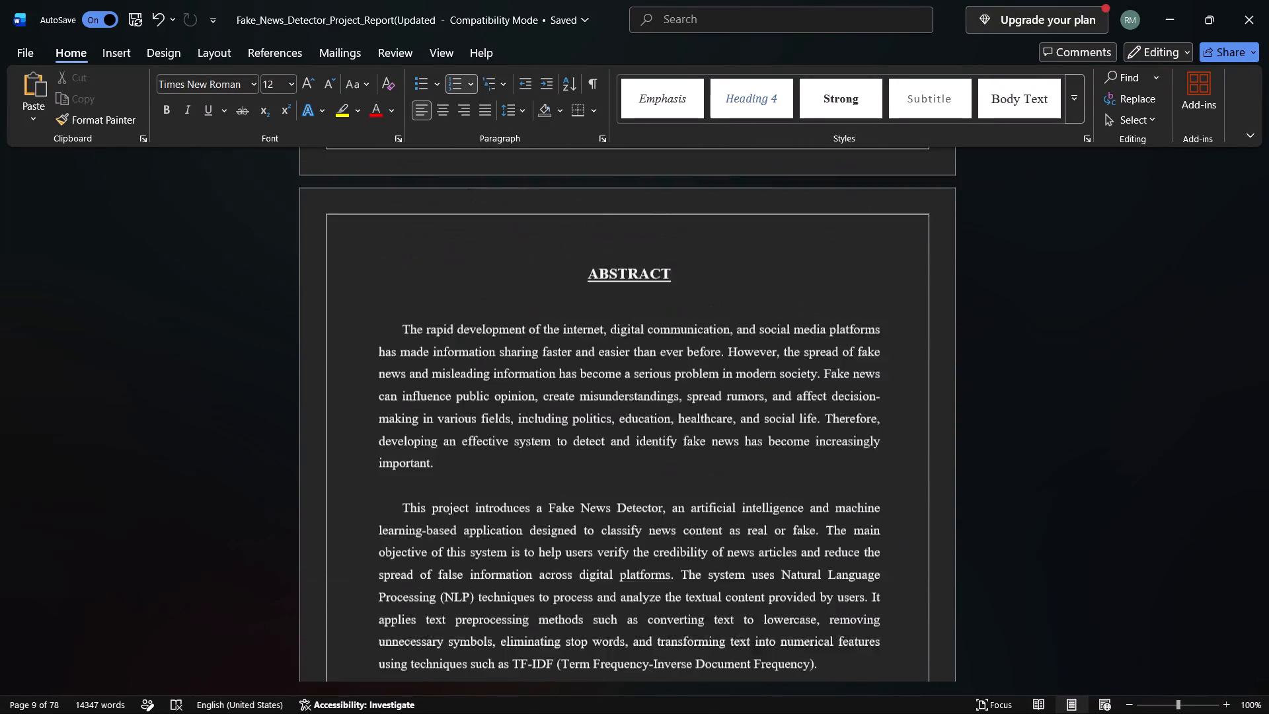
scroll(733, 435, "down", 8)
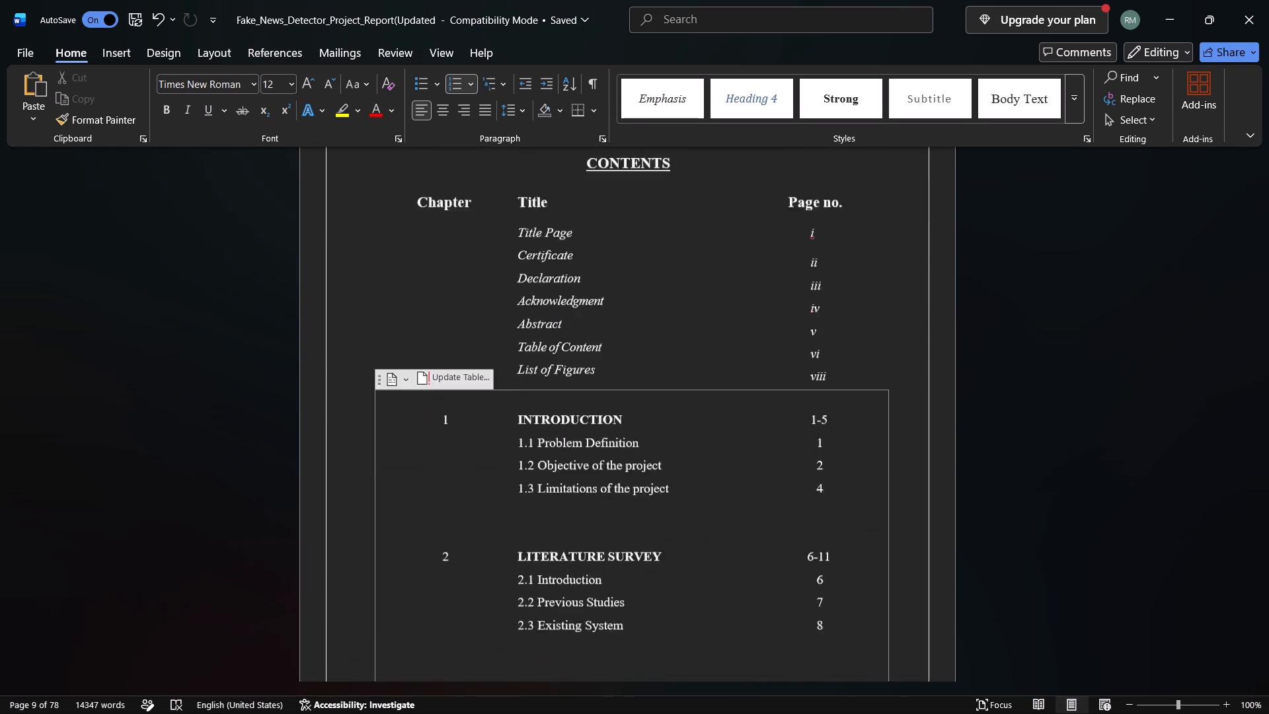
scroll(733, 435, "down", 1)
Remove the tab spacing before the page number of the 1.1 Problem Definition entry in the contents.
left_click(814, 350)
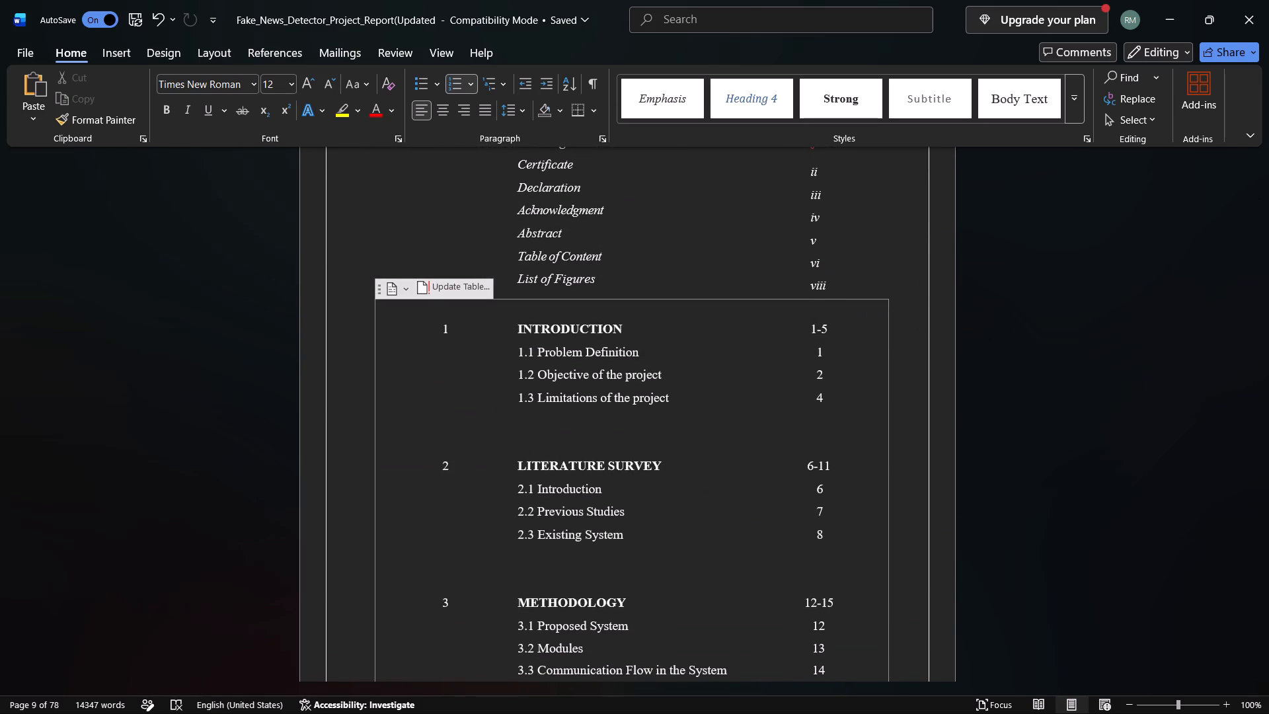
key("BackSpace")
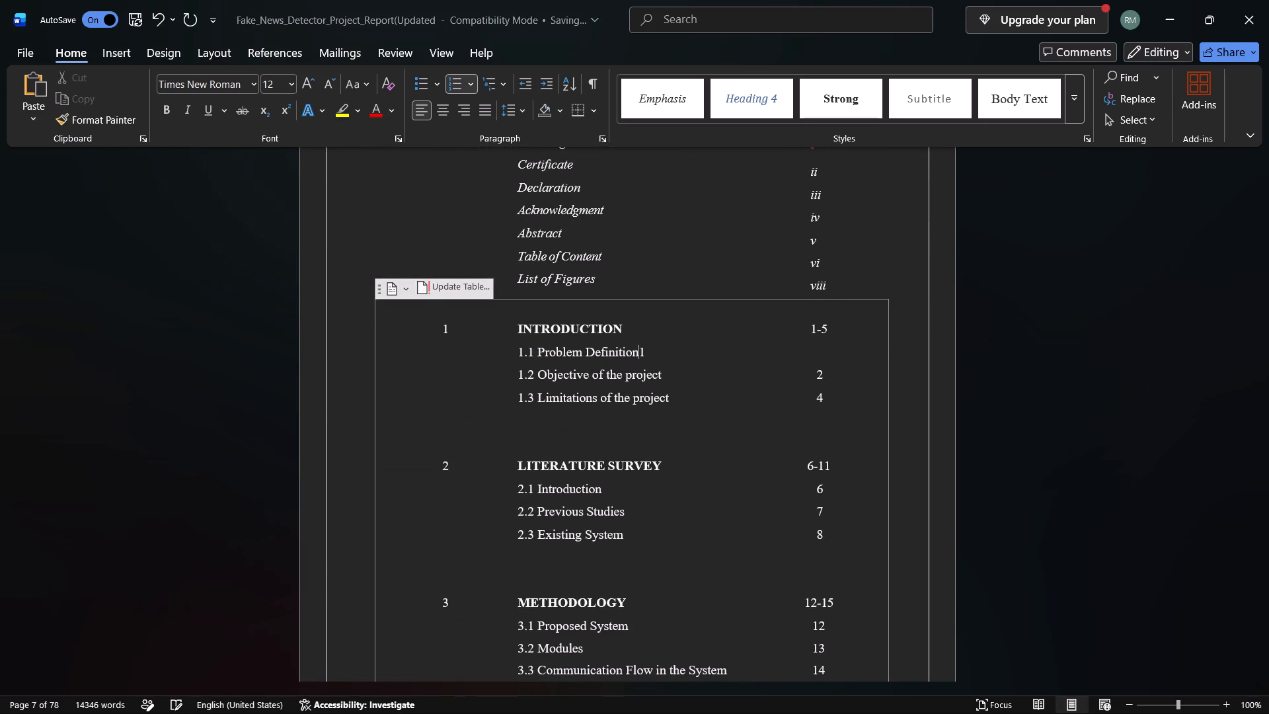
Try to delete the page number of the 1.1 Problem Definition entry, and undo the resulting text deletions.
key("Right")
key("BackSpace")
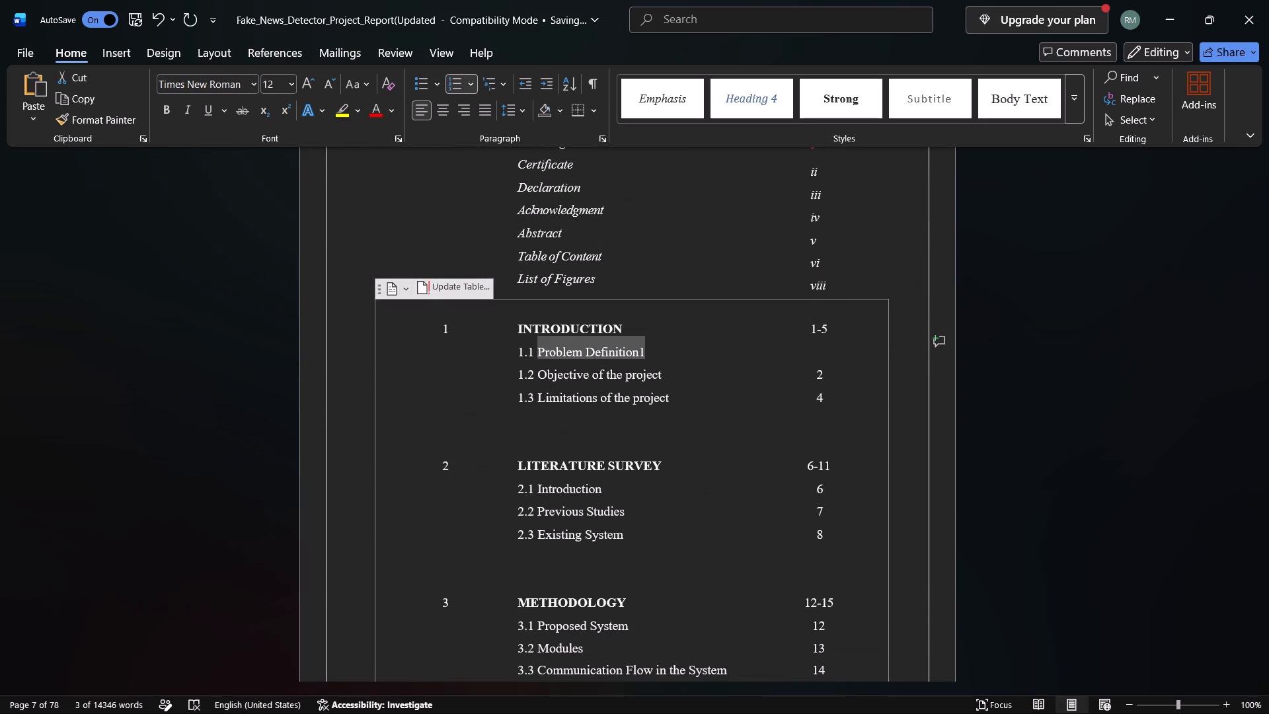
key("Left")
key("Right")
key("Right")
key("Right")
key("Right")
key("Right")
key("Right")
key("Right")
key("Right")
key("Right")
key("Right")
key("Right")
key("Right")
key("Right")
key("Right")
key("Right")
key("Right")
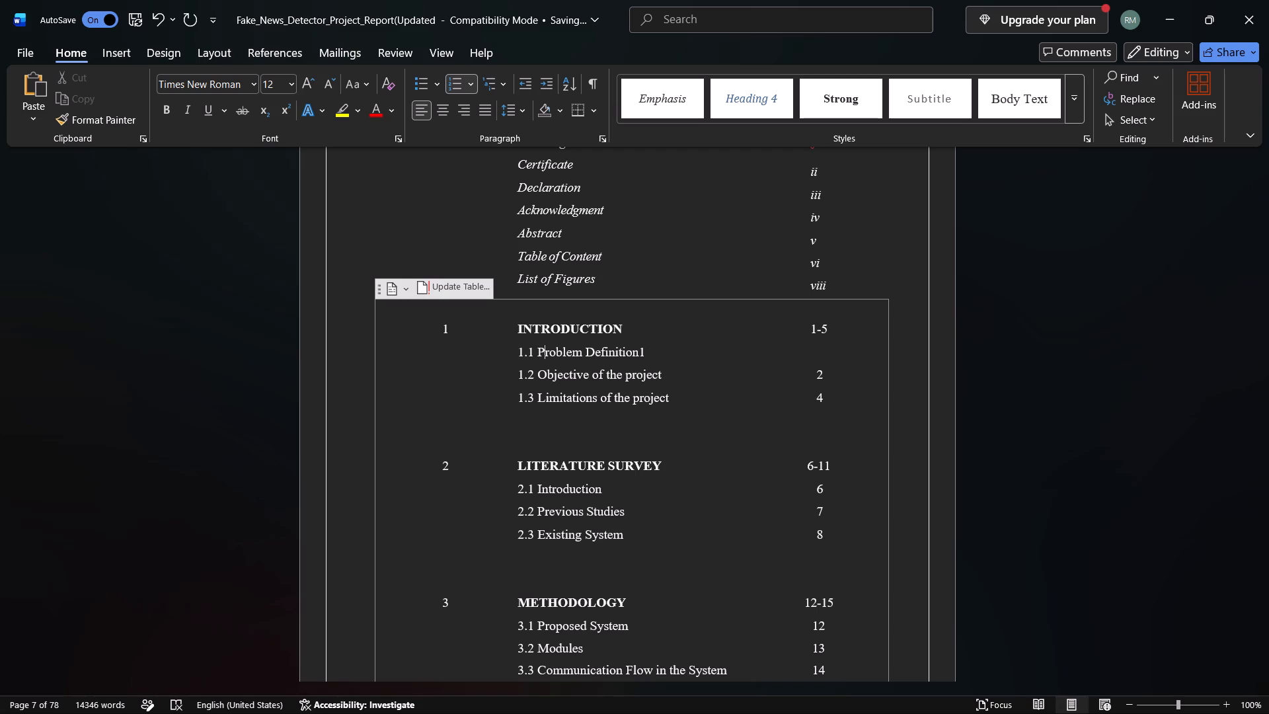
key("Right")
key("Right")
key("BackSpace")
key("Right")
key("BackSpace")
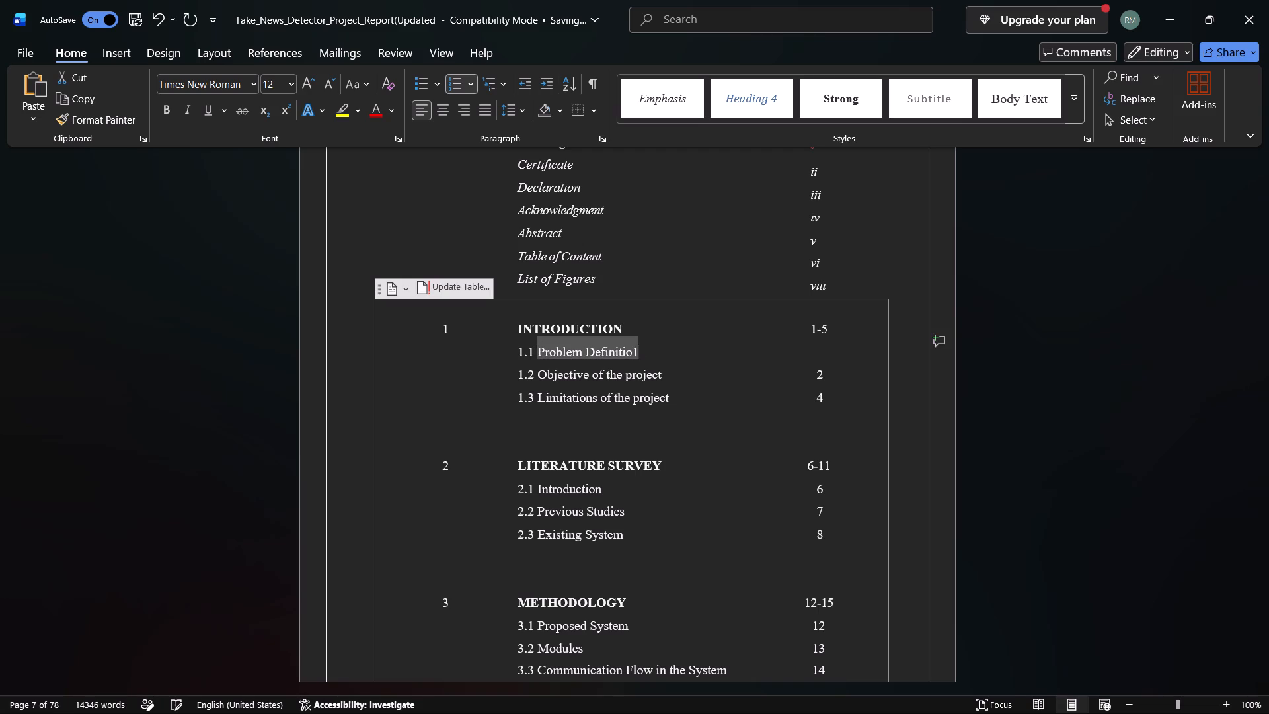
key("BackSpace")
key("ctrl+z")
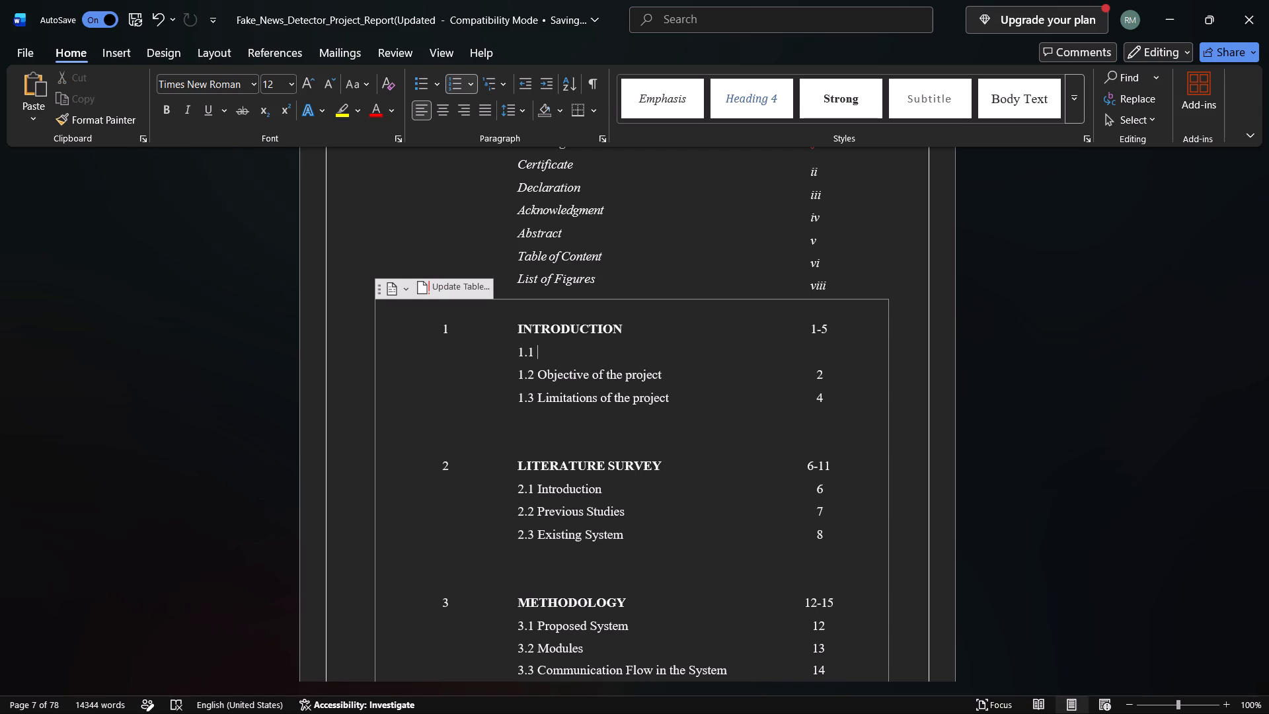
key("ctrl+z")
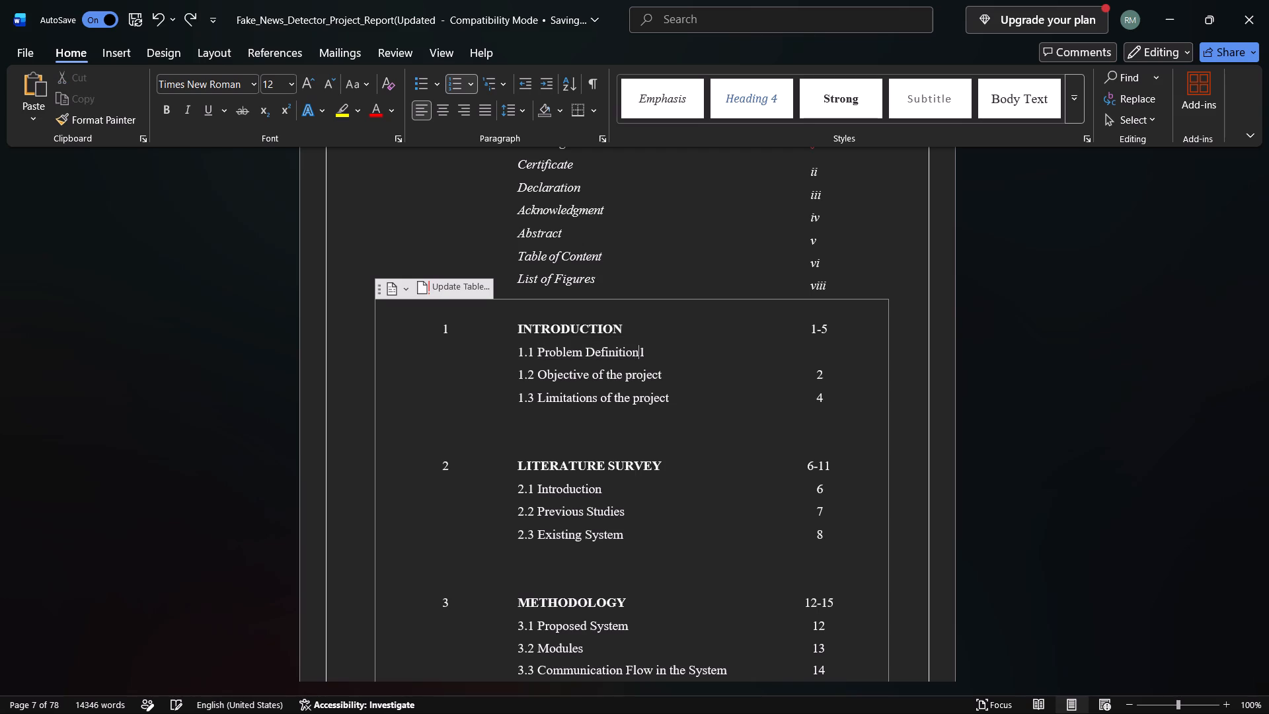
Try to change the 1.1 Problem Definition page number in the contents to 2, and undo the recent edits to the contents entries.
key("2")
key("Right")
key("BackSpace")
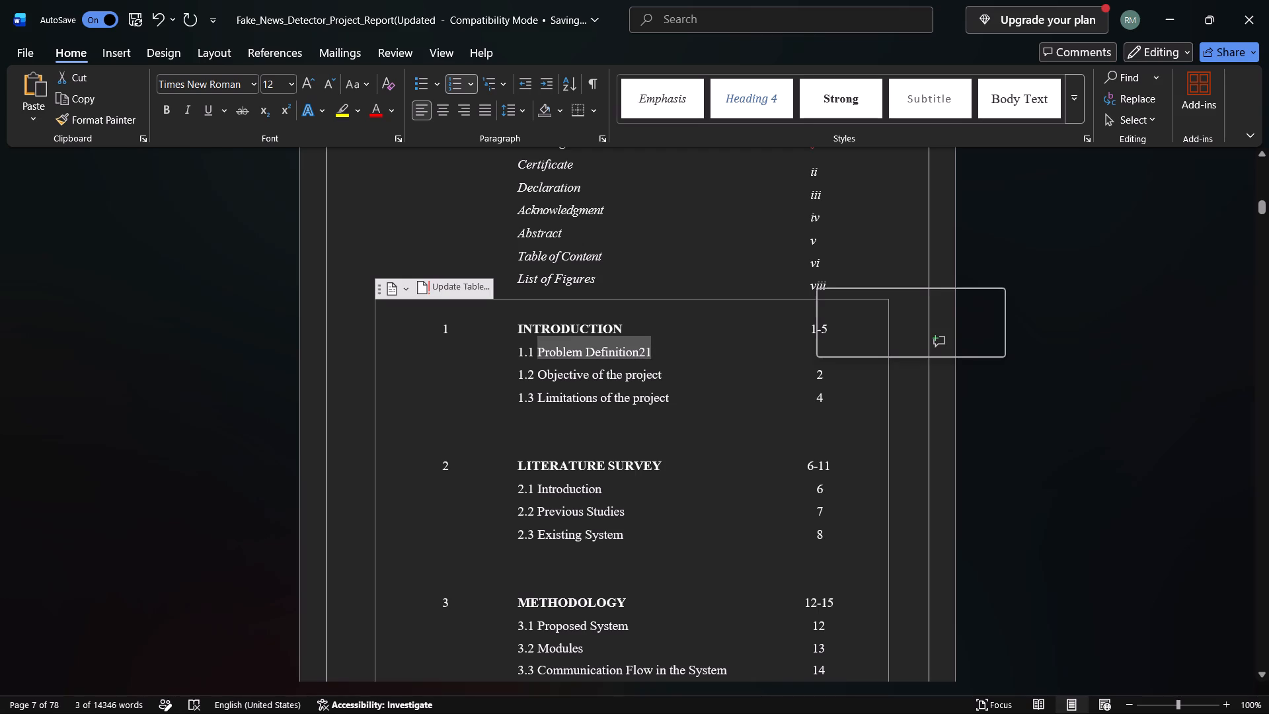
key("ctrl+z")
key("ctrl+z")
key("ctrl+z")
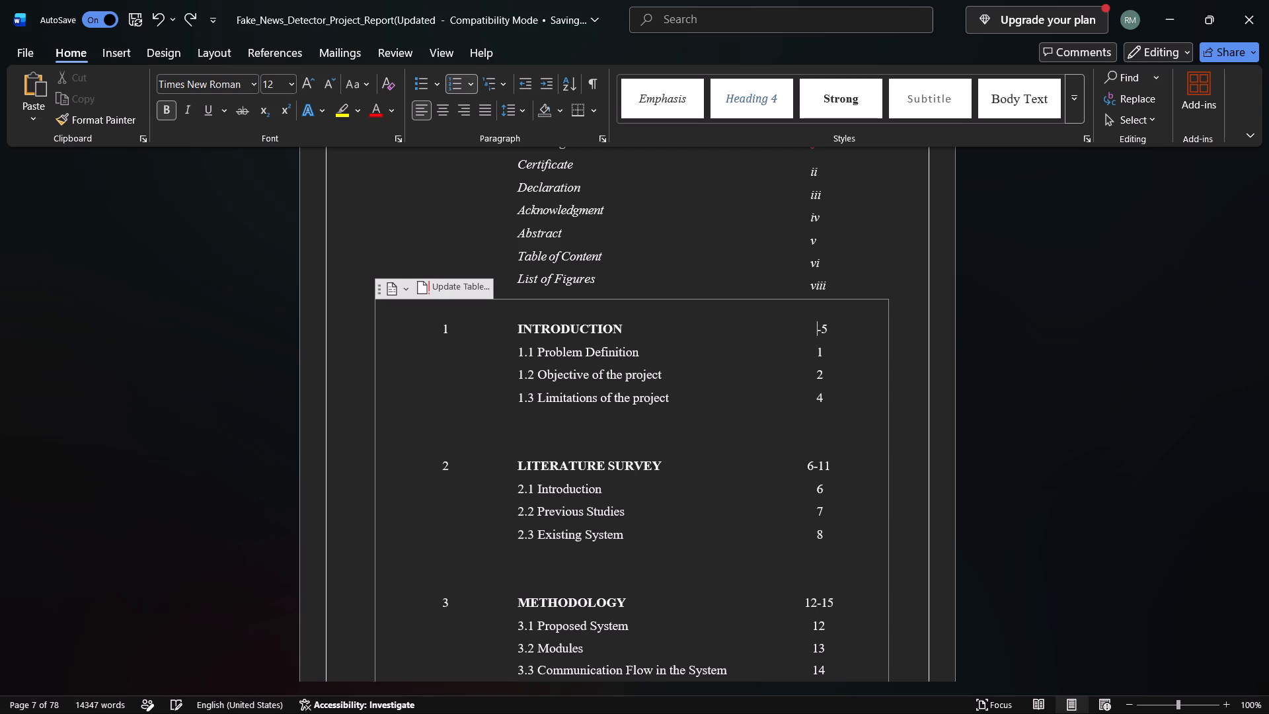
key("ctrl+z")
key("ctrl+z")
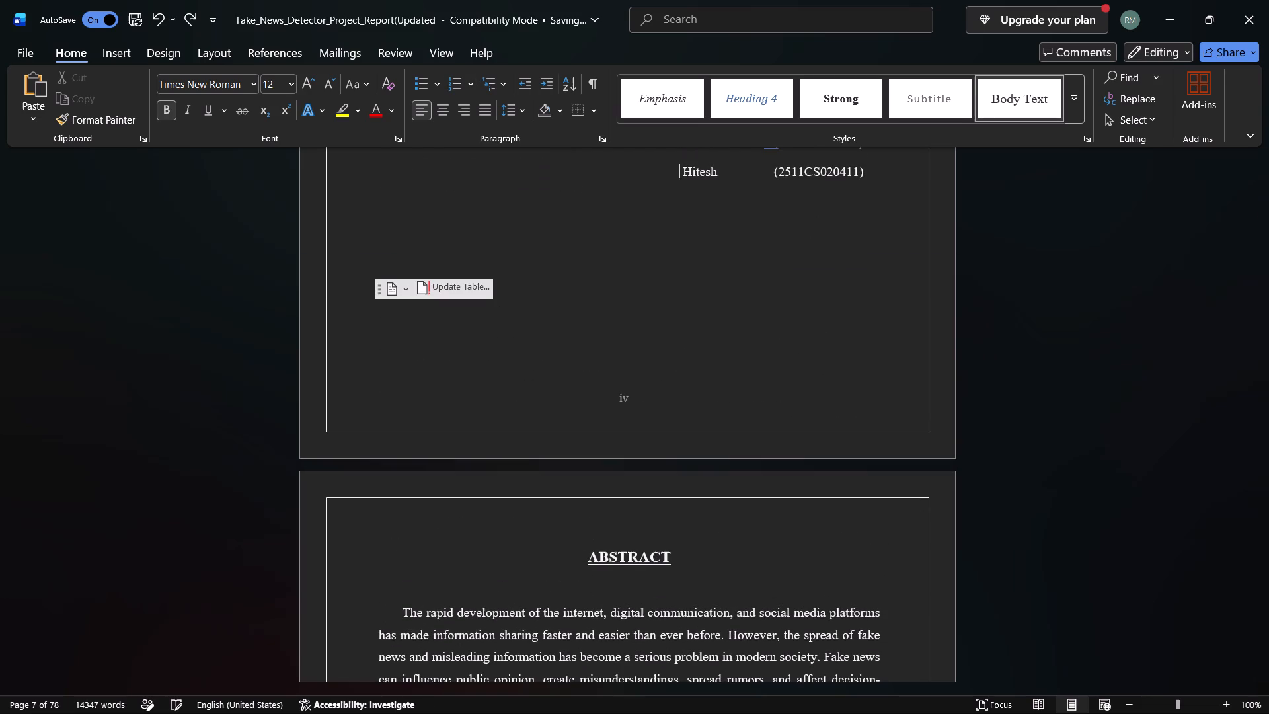
Remove the extra space before the last student's name on the Acknowledgment page and check its alignment with the names above.
scroll(794, 274, "up", 1)
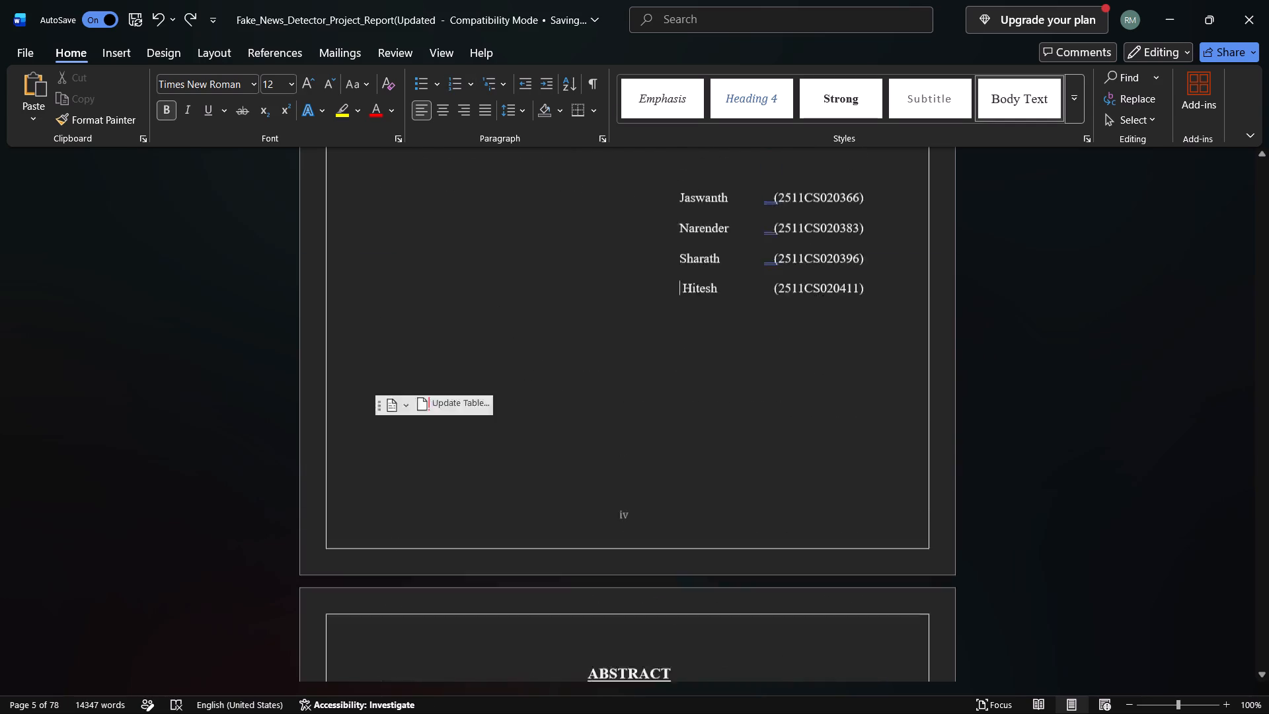
scroll(794, 274, "up", 1)
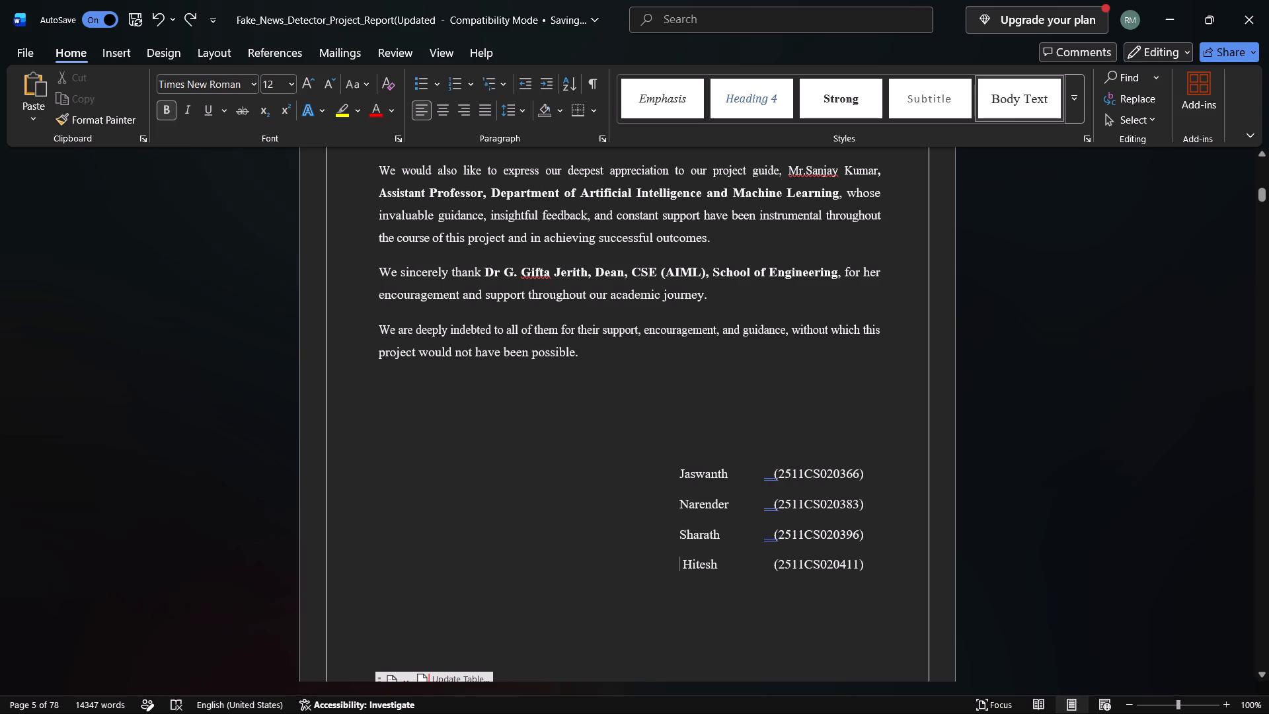
key("BackSpace")
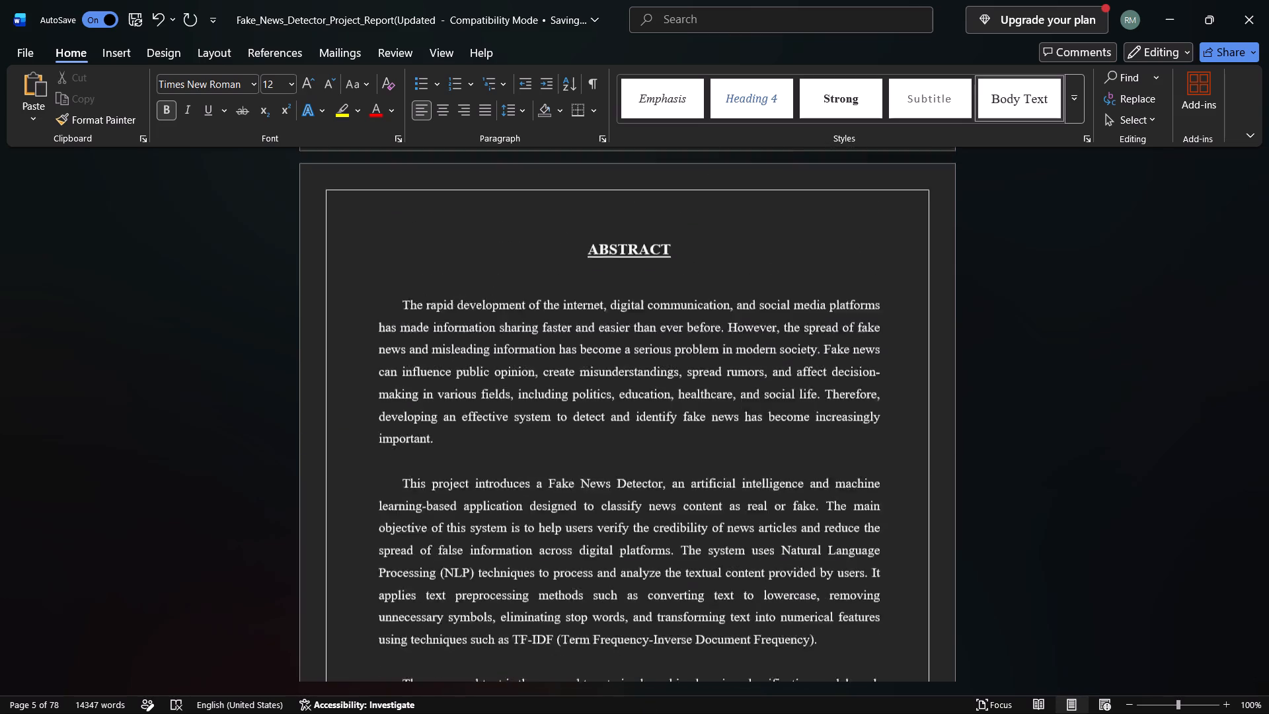
scroll(704, 345, "up", 1)
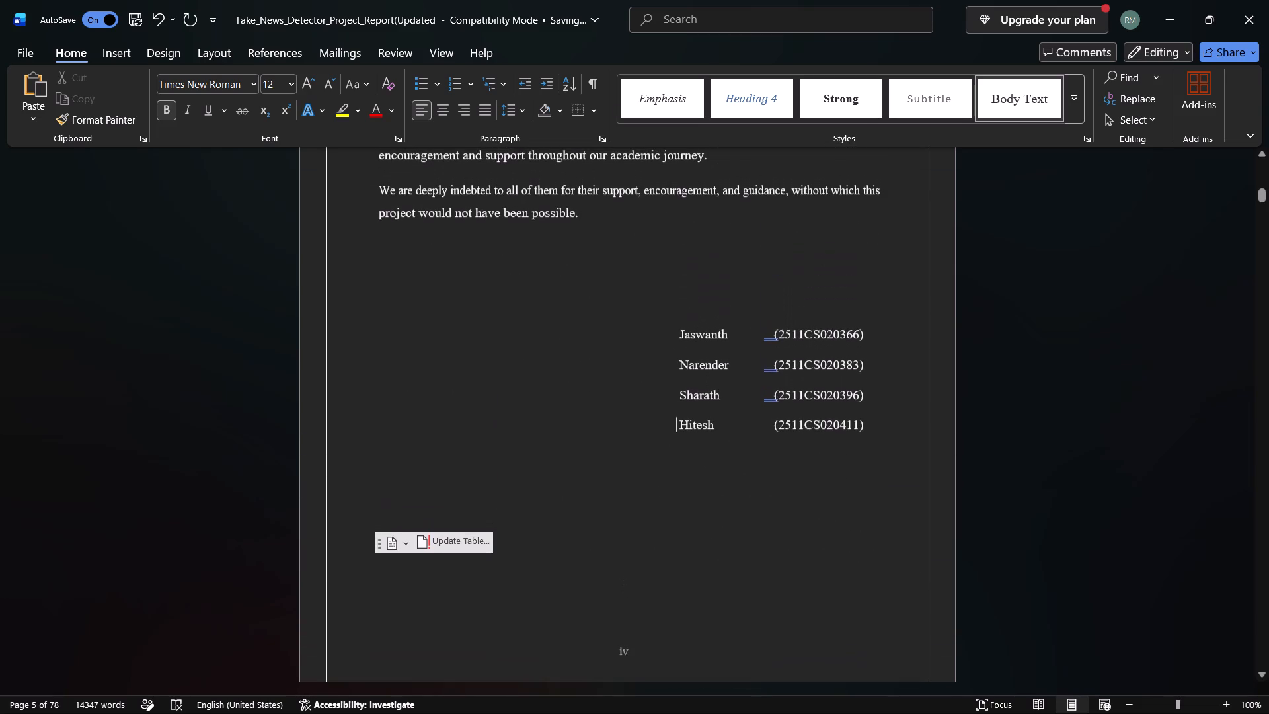
key("Up")
key("Up")
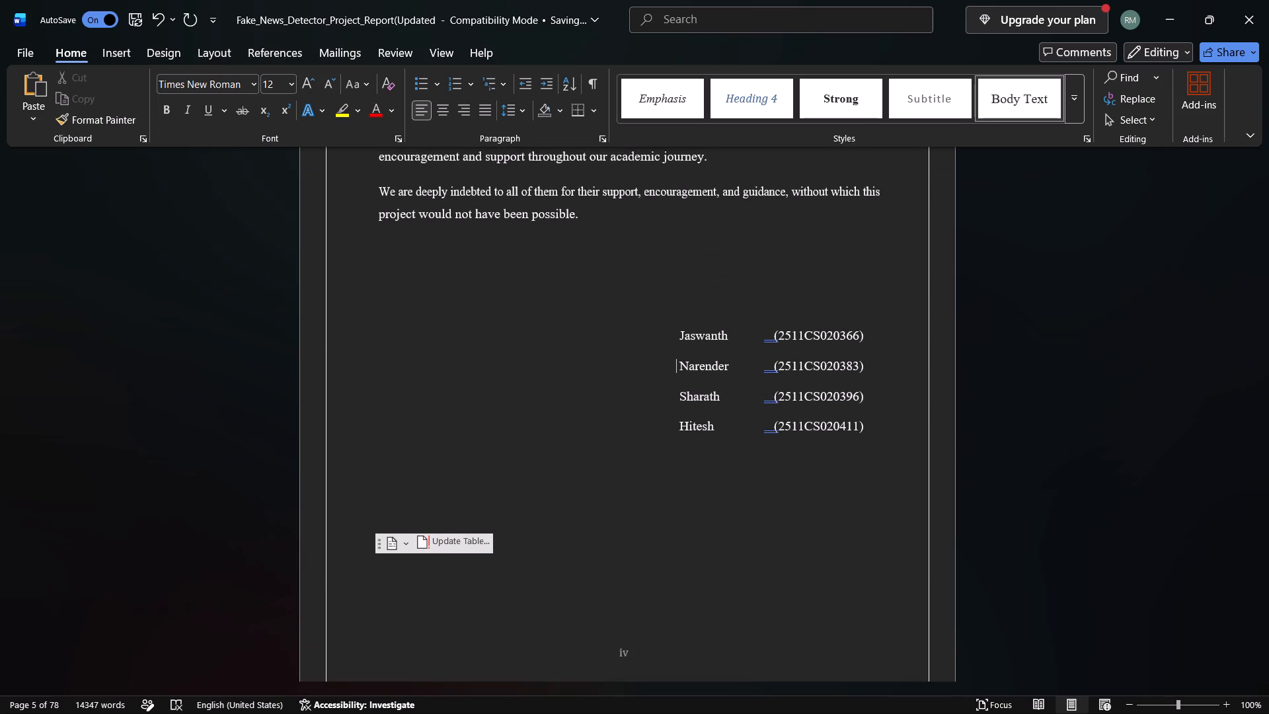
key("Up")
key("Down")
key("Down")
key("Down")
Review the Abstract text and the closing paragraphs and student list of the Acknowledgment page.
scroll(792, 506, "down", 5)
scroll(792, 506, "up", 3)
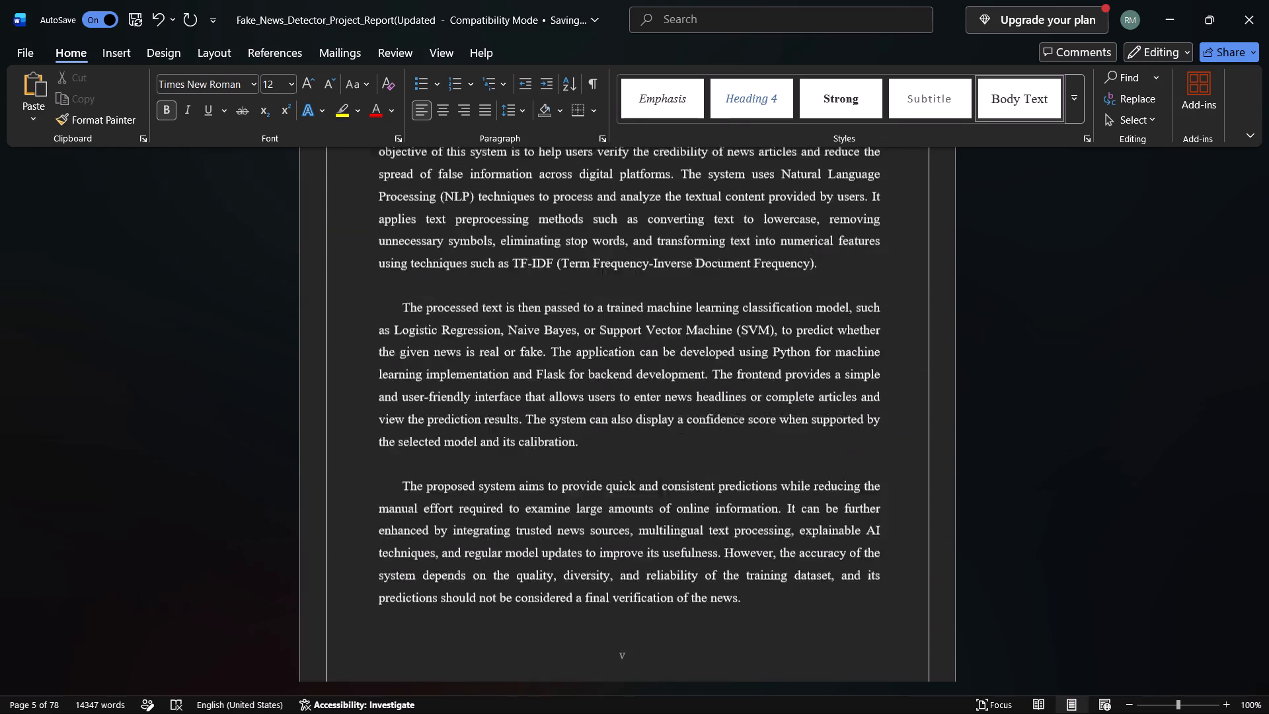
scroll(792, 506, "up", 1)
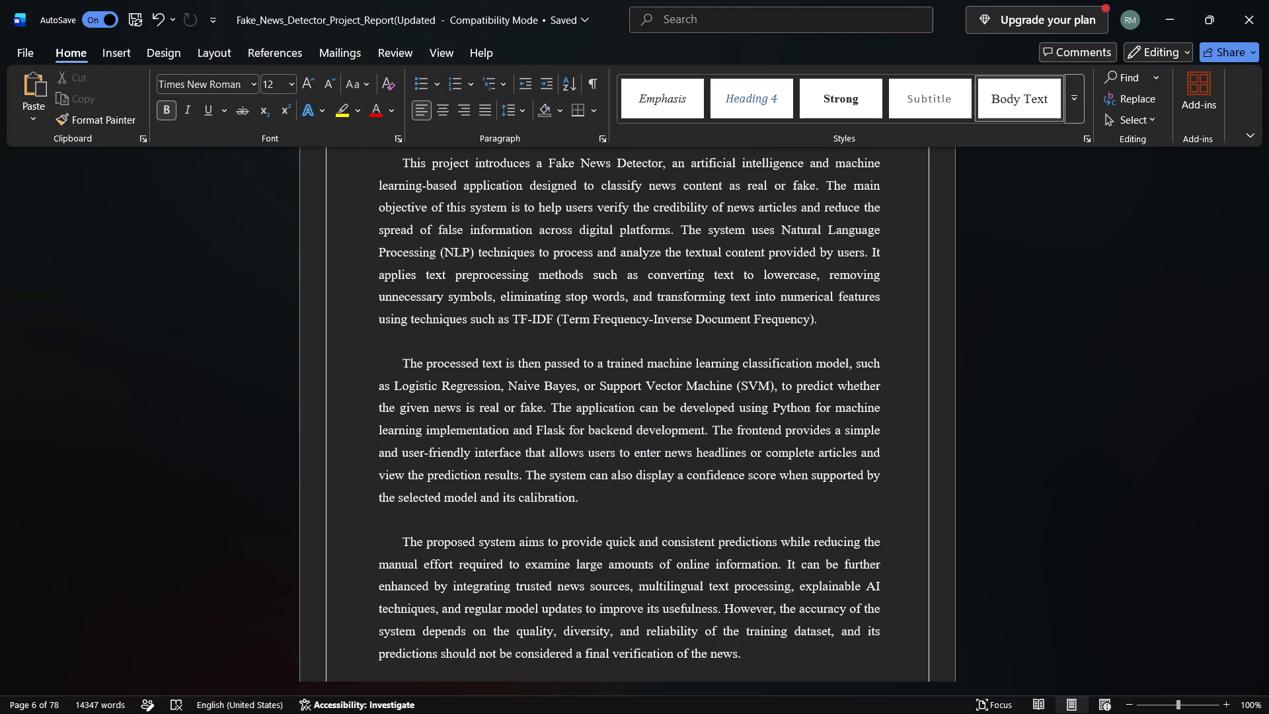
scroll(944, 403, "up", 2)
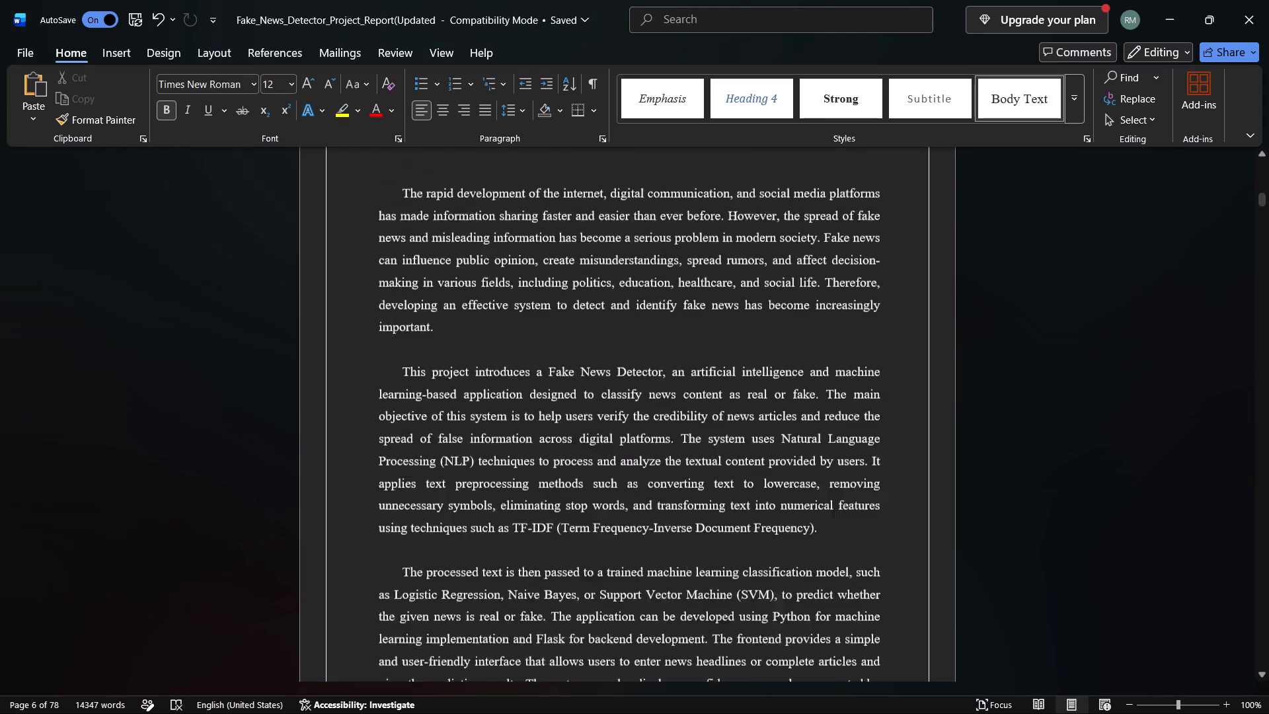
scroll(944, 403, "up", 2)
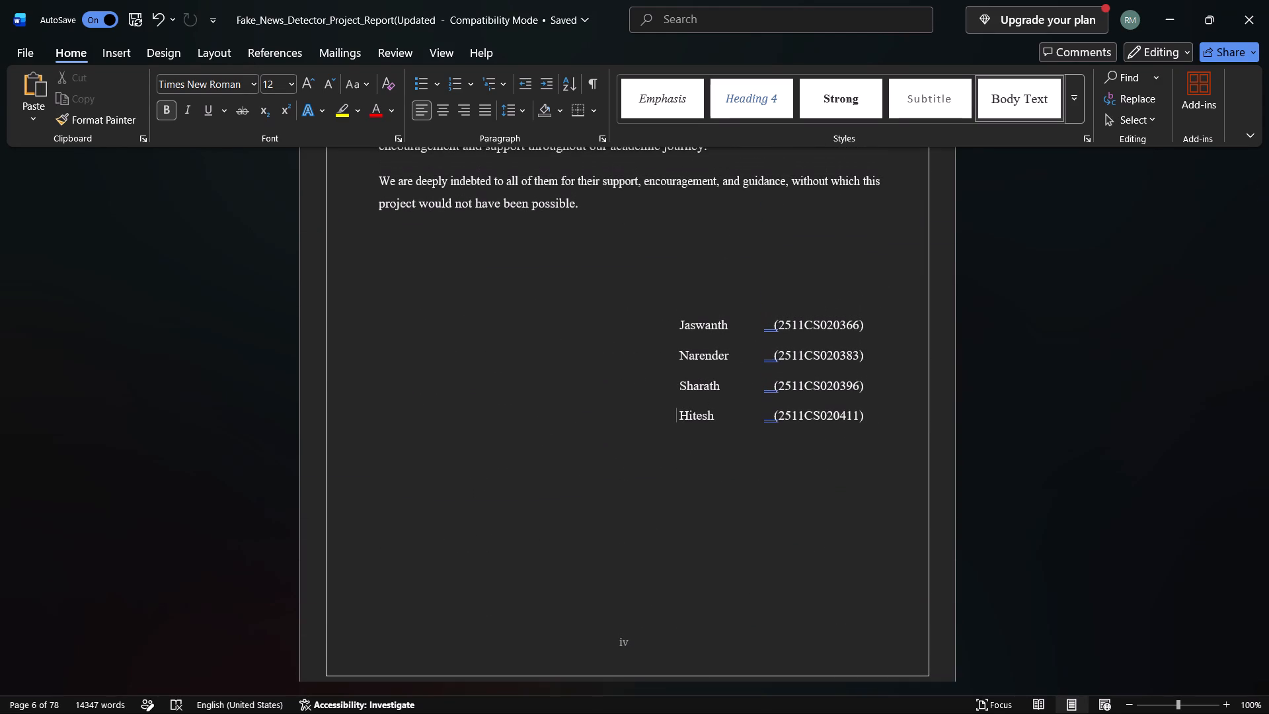
scroll(944, 403, "up", 2)
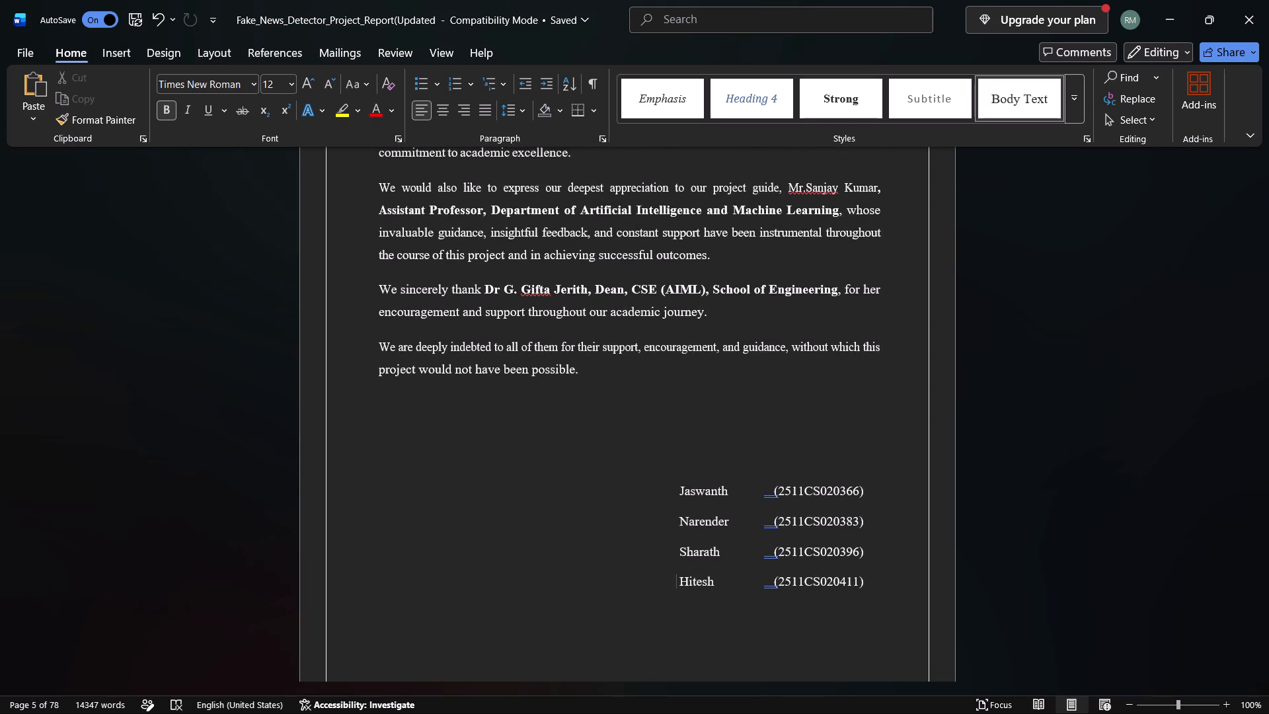
scroll(944, 403, "down", 5)
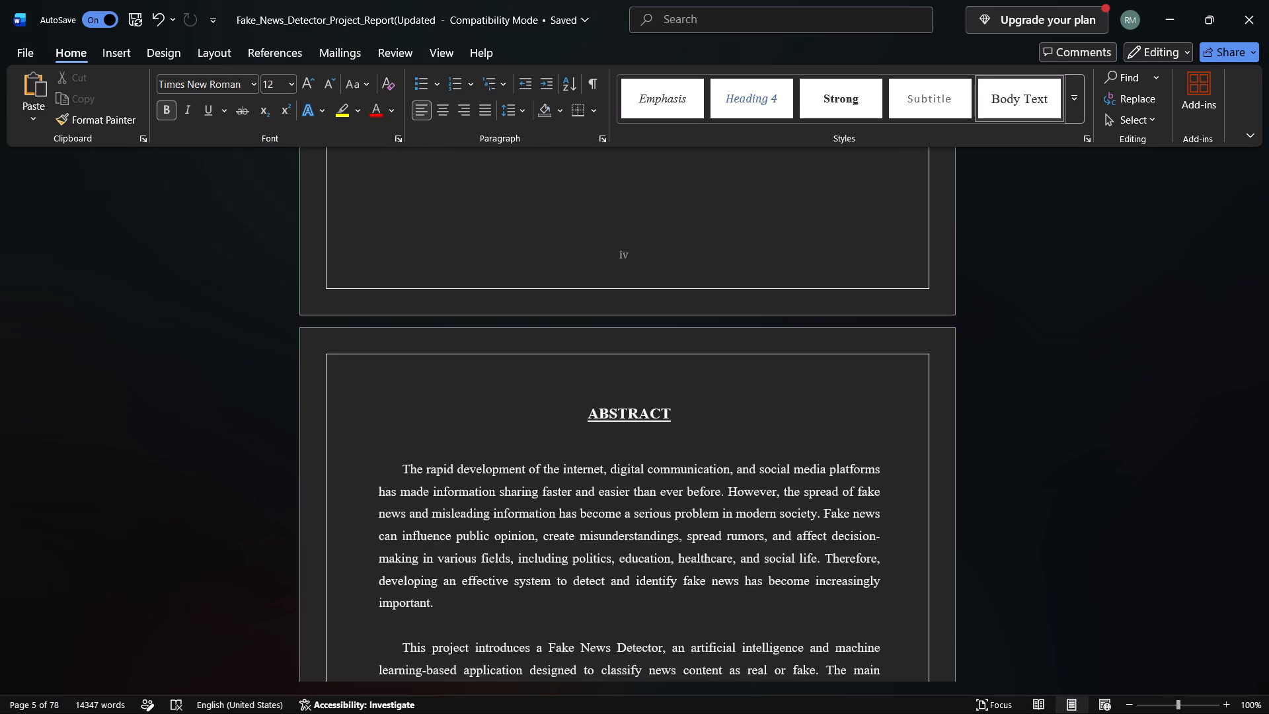
scroll(944, 403, "down", 1)
scroll(944, 403, "left", 1)
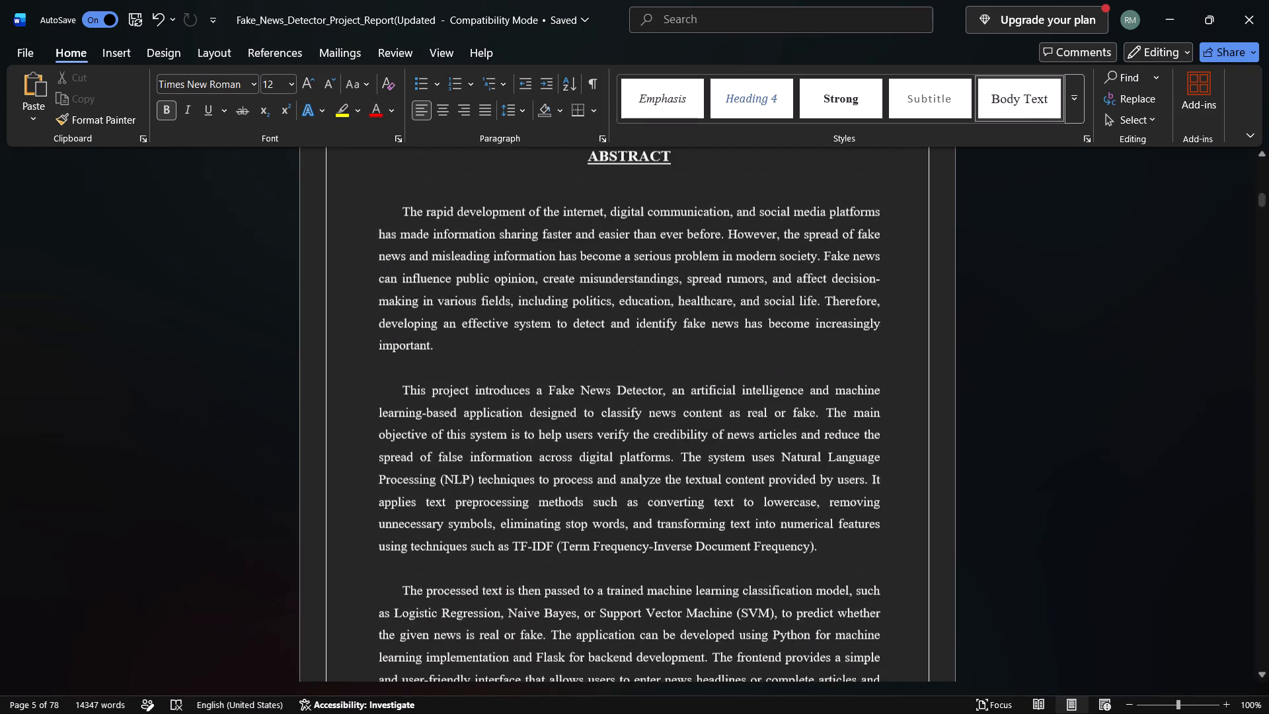
scroll(944, 403, "left", 1)
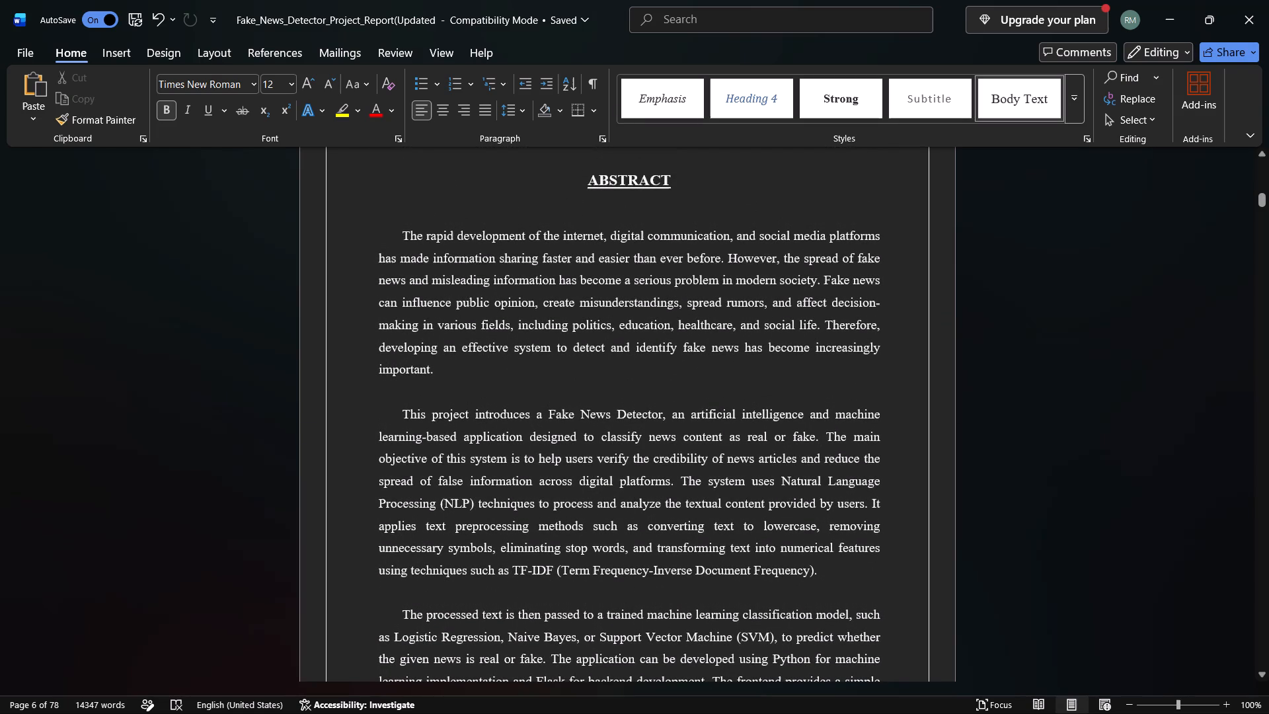
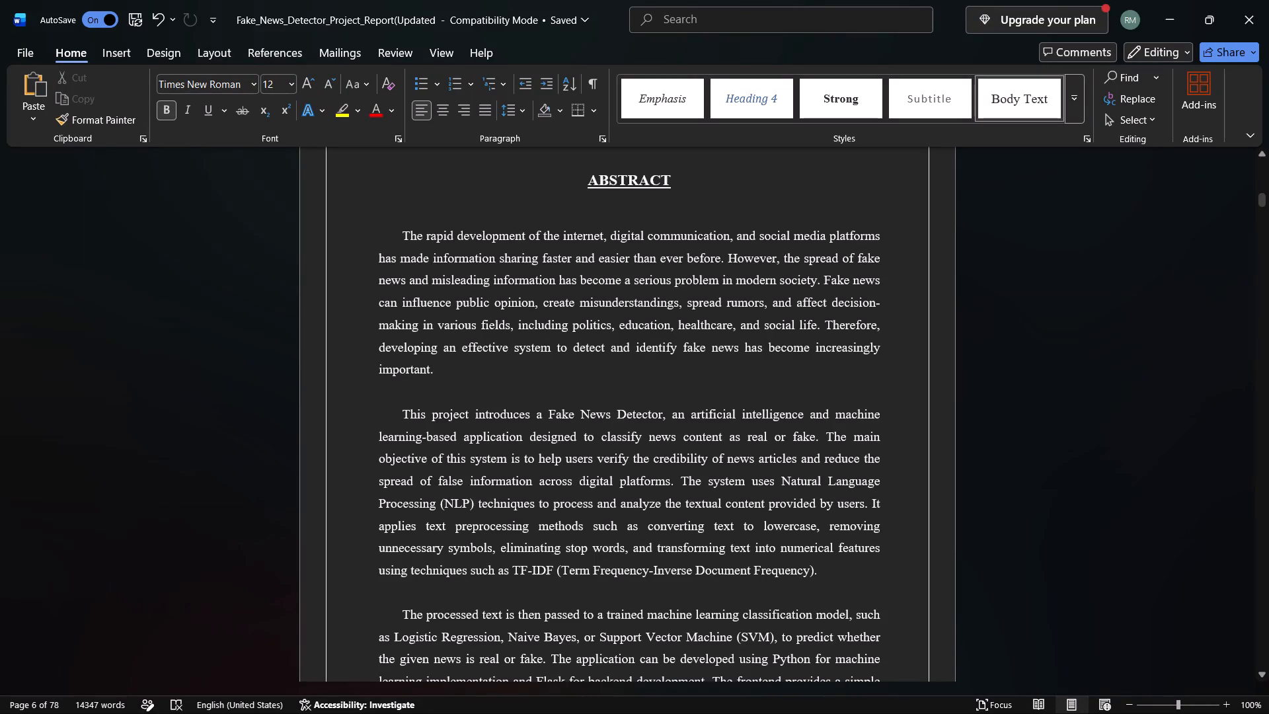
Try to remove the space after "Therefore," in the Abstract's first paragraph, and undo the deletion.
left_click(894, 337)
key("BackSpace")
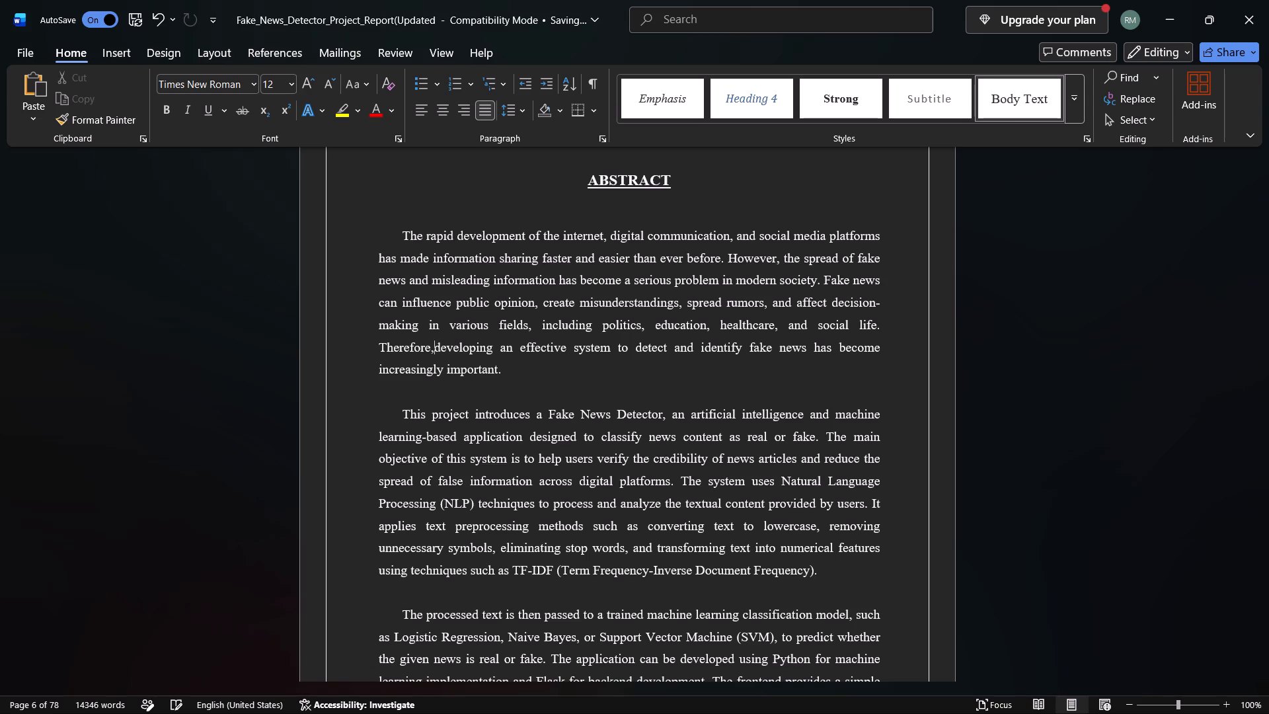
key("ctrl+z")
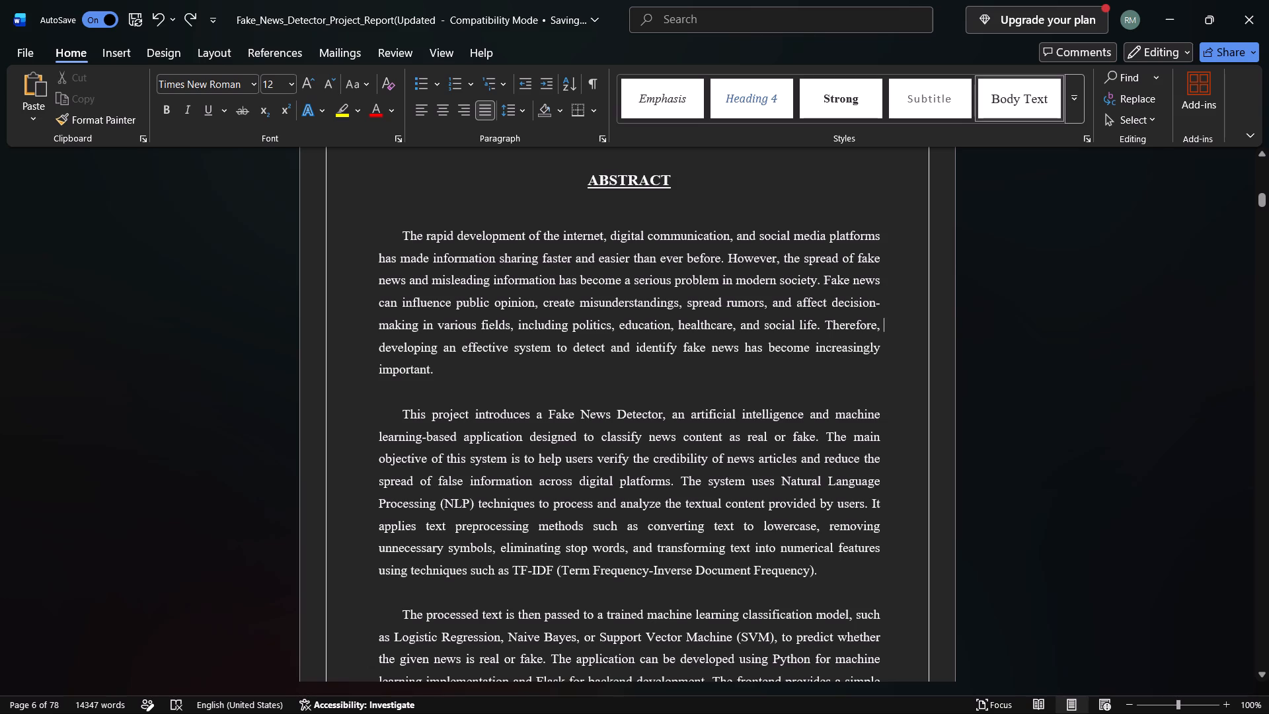
Review the rest of the Abstract, the Contents pages and the List of Figures table, including its Data Pre-processing entry.
scroll(775, 438, "down", 2)
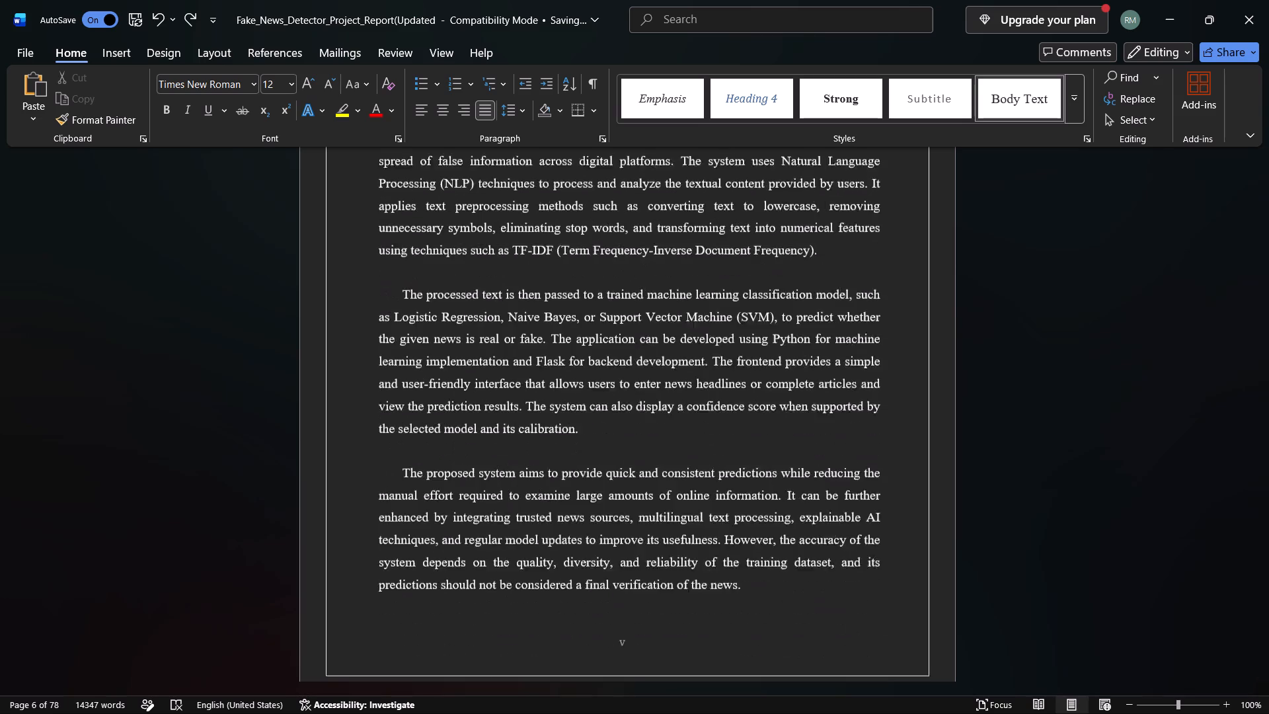
scroll(775, 438, "down", 5)
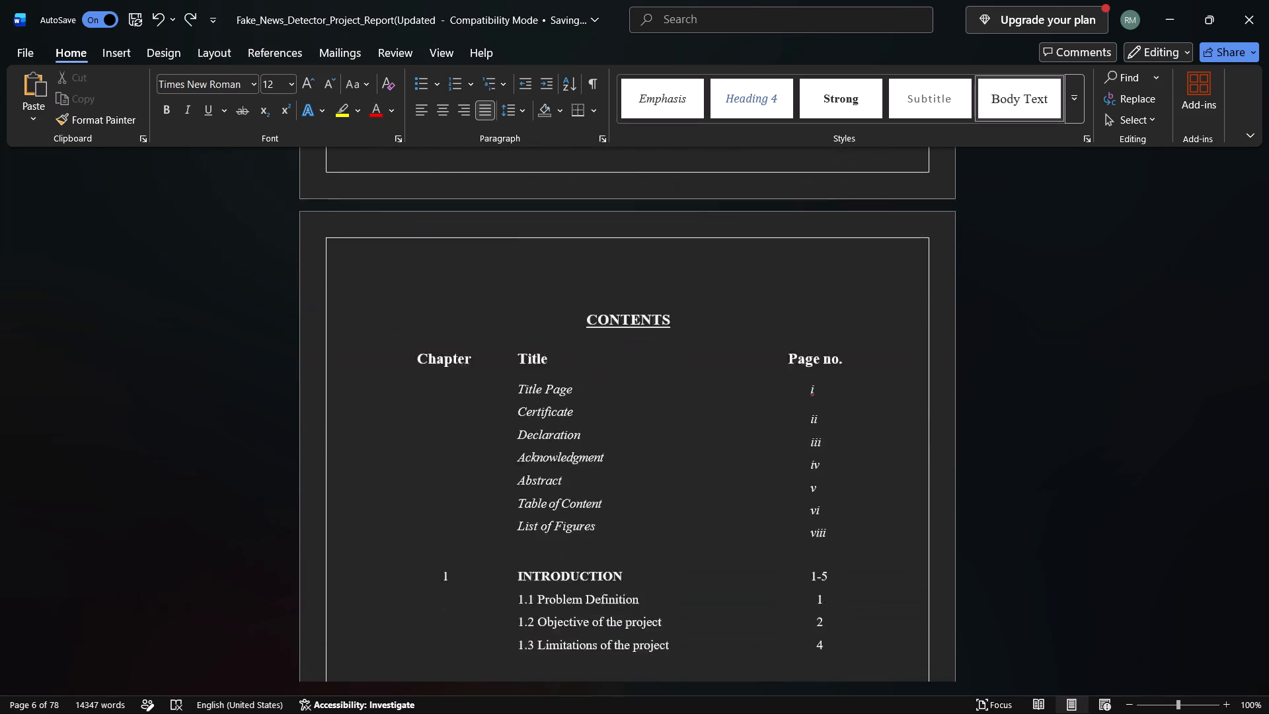
scroll(775, 438, "down", 8)
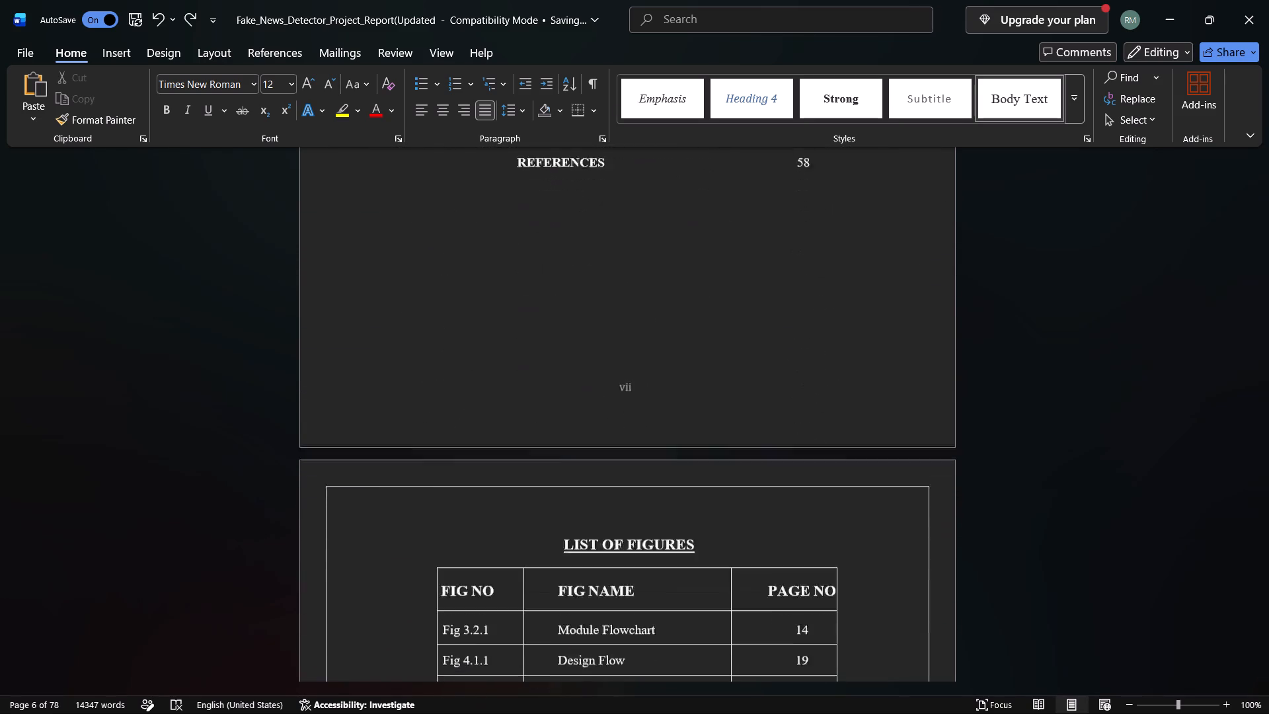
scroll(775, 438, "down", 3)
scroll(775, 438, "up", 2)
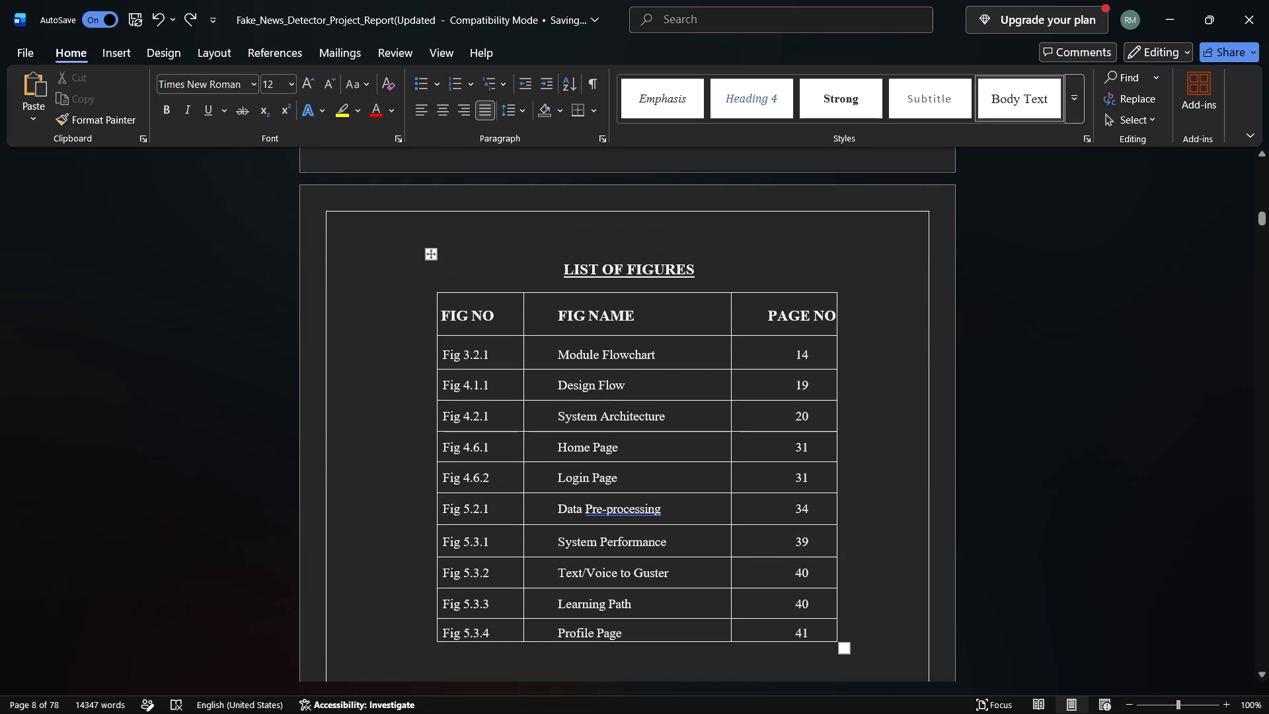
left_click(650, 509)
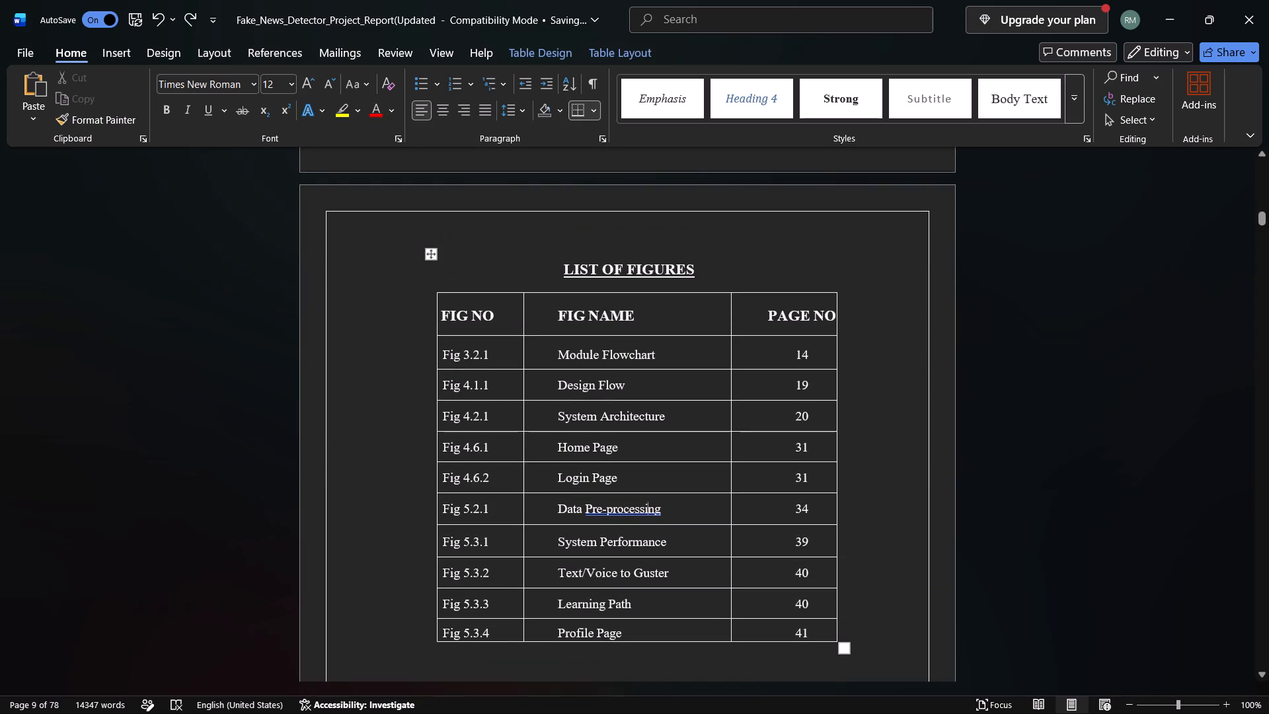
Examine the opening of Chapter 1 and check the formatting of the first paragraph under 1.1 Problem Definition.
scroll(634, 465, "down", 6)
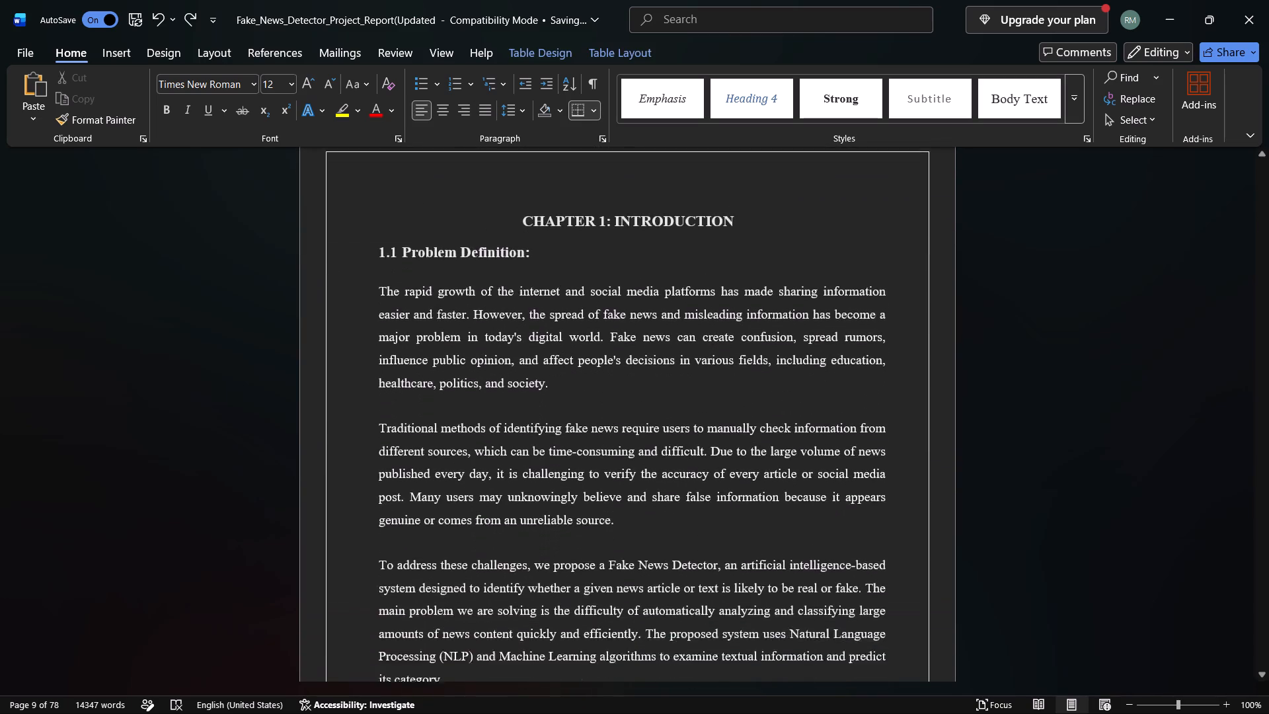
scroll(634, 465, "down", 1)
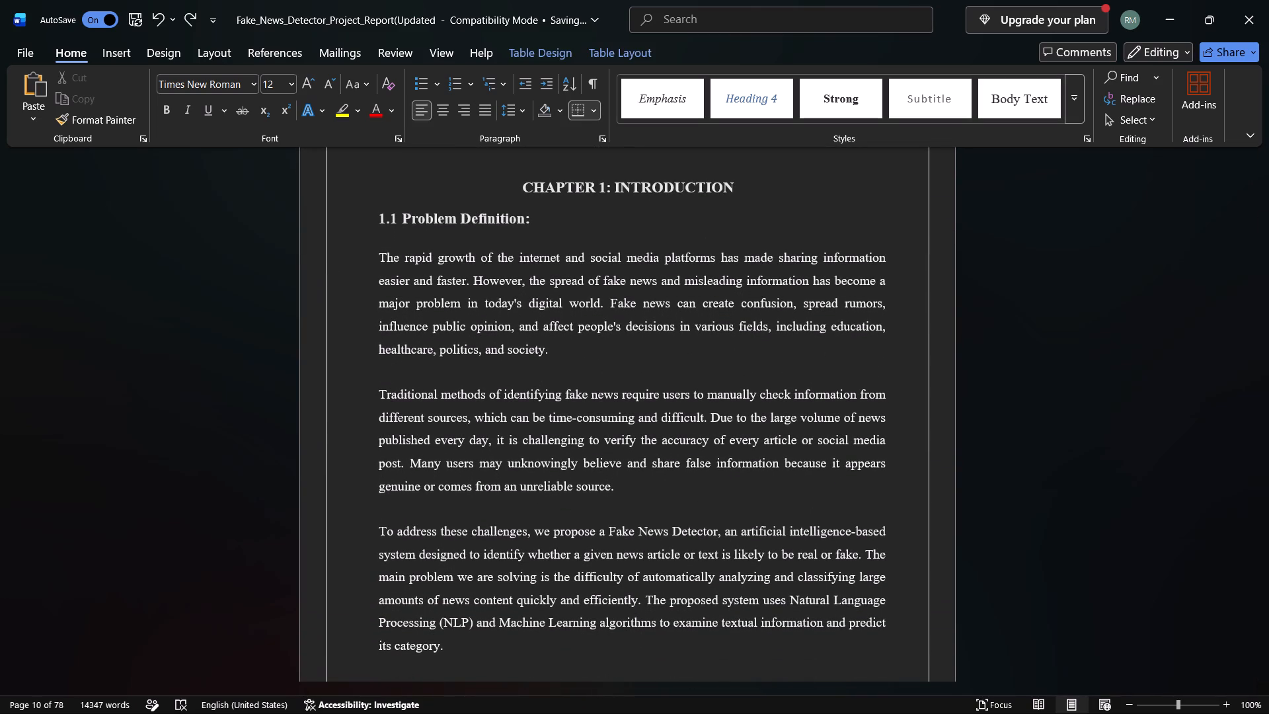
scroll(634, 465, "down", 3)
scroll(634, 465, "up", 1)
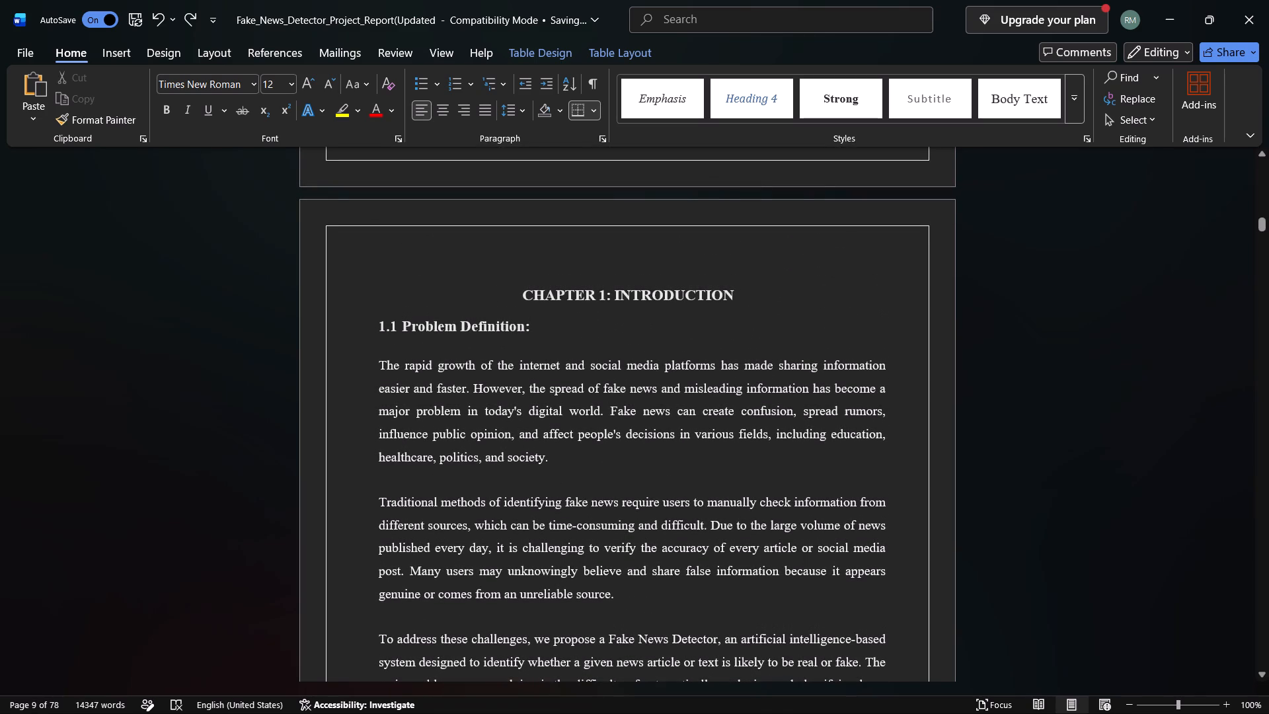
left_click_drag(377, 354, 444, 376)
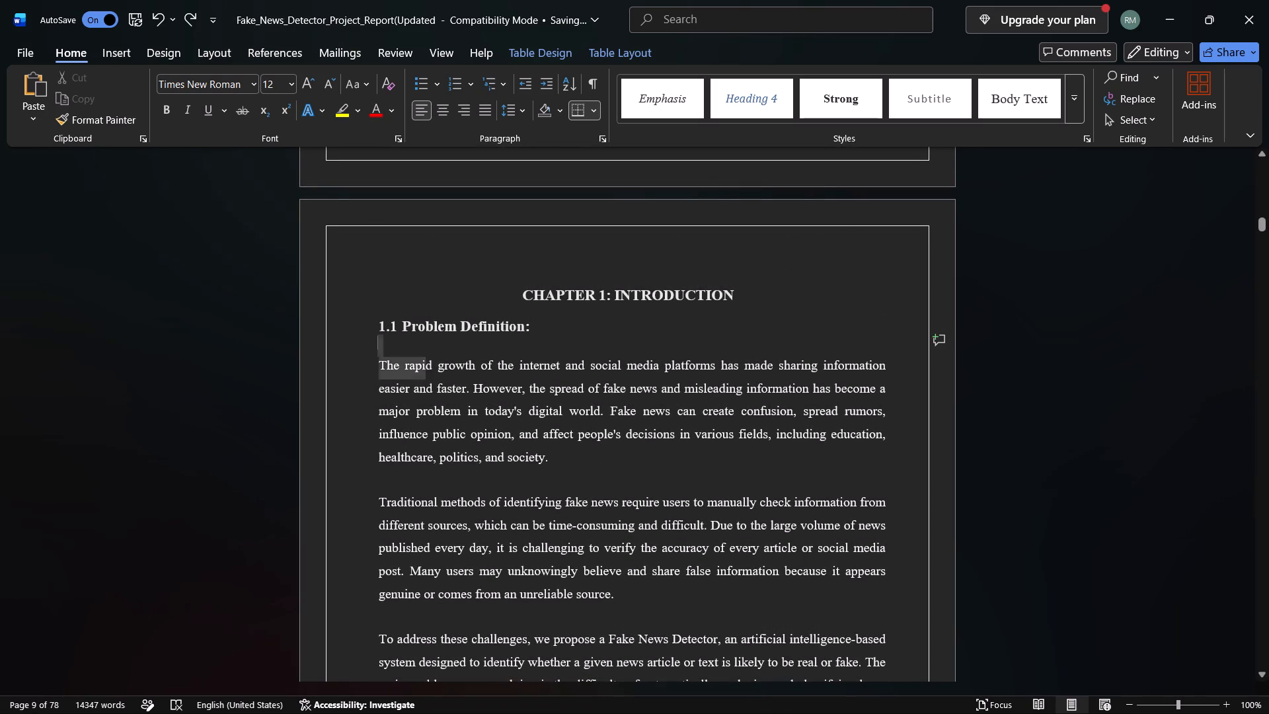
left_click_drag(444, 376, 637, 454)
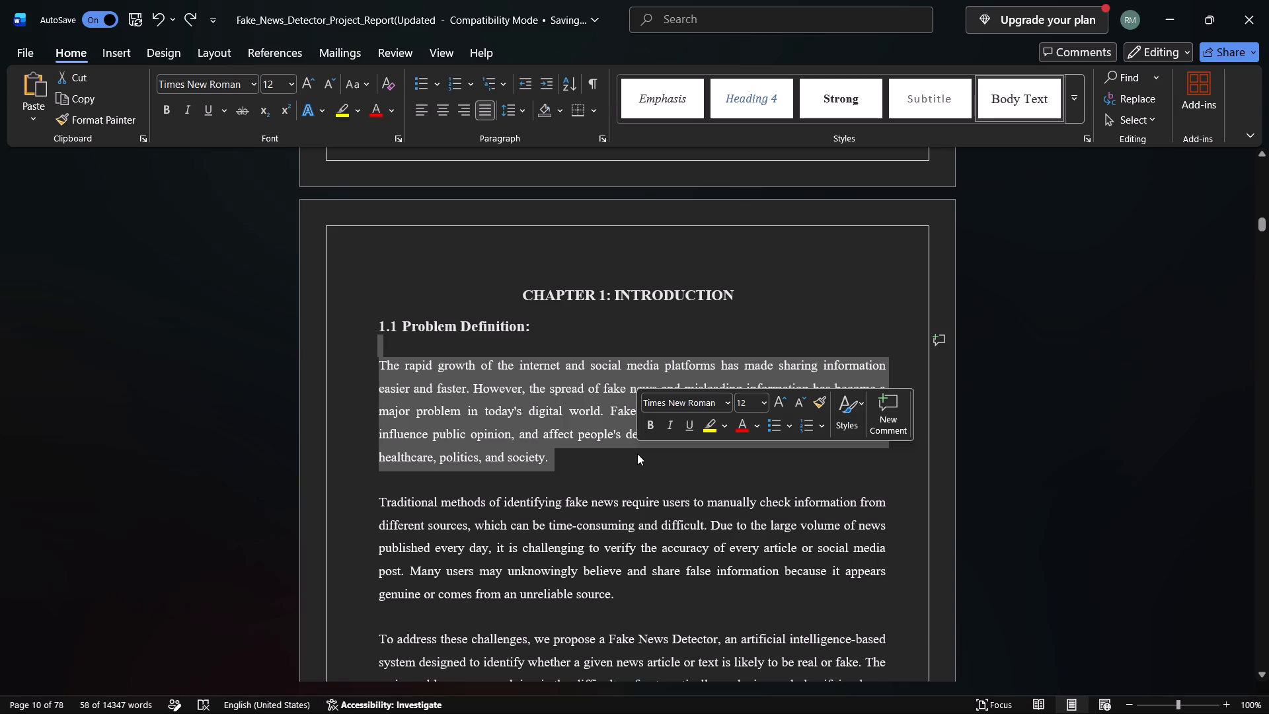
left_click(637, 454)
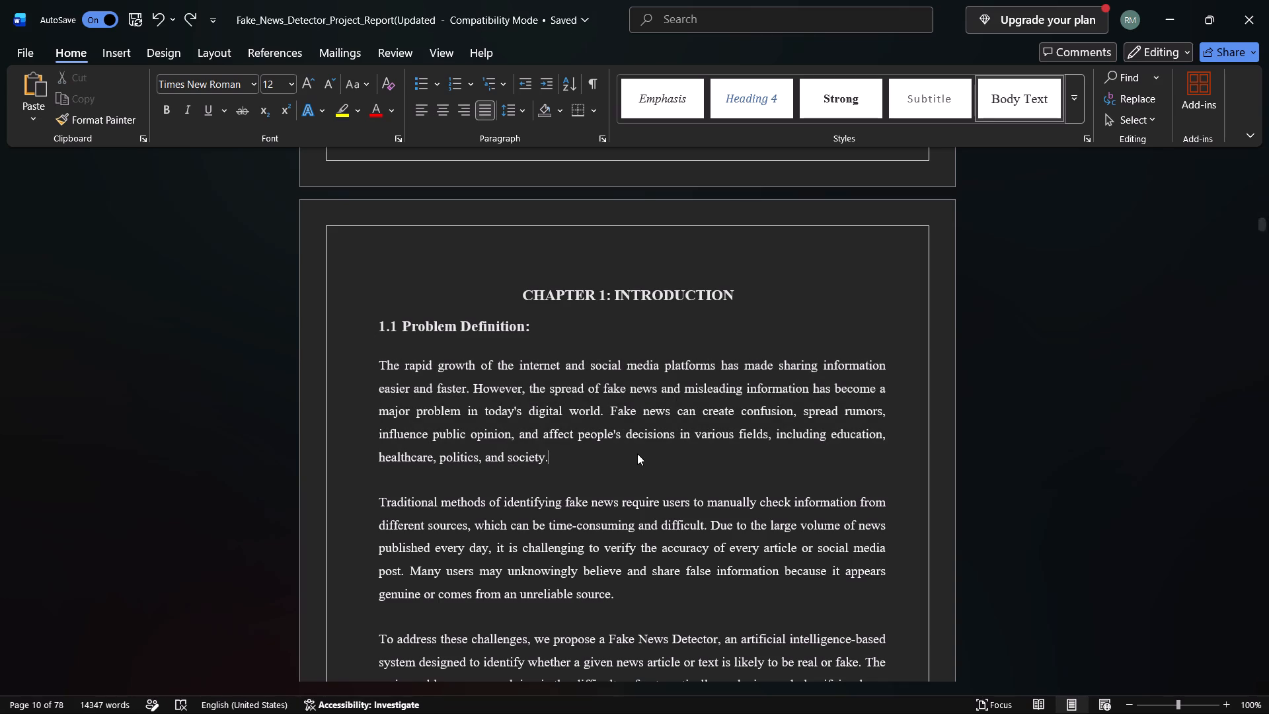
Go back through the contents to the Abstract and check the formatting and layout of all its paragraphs.
scroll(637, 454, "up", 11)
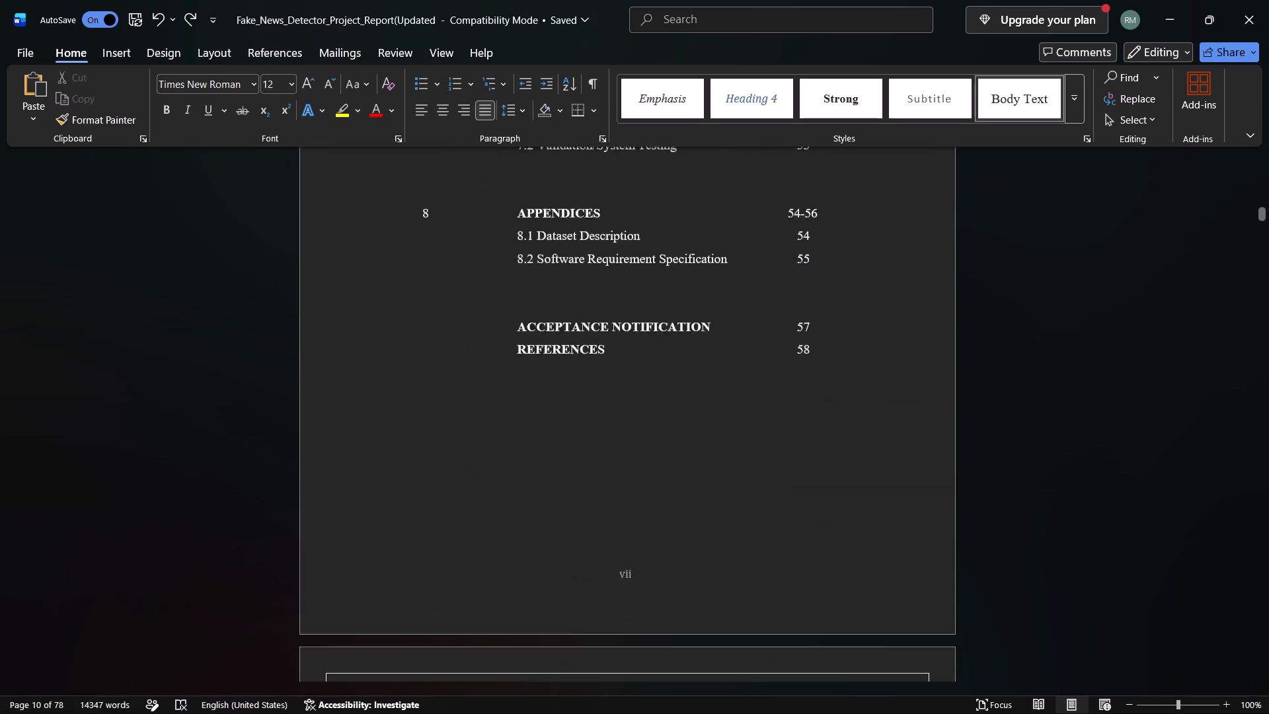
scroll(637, 454, "up", 6)
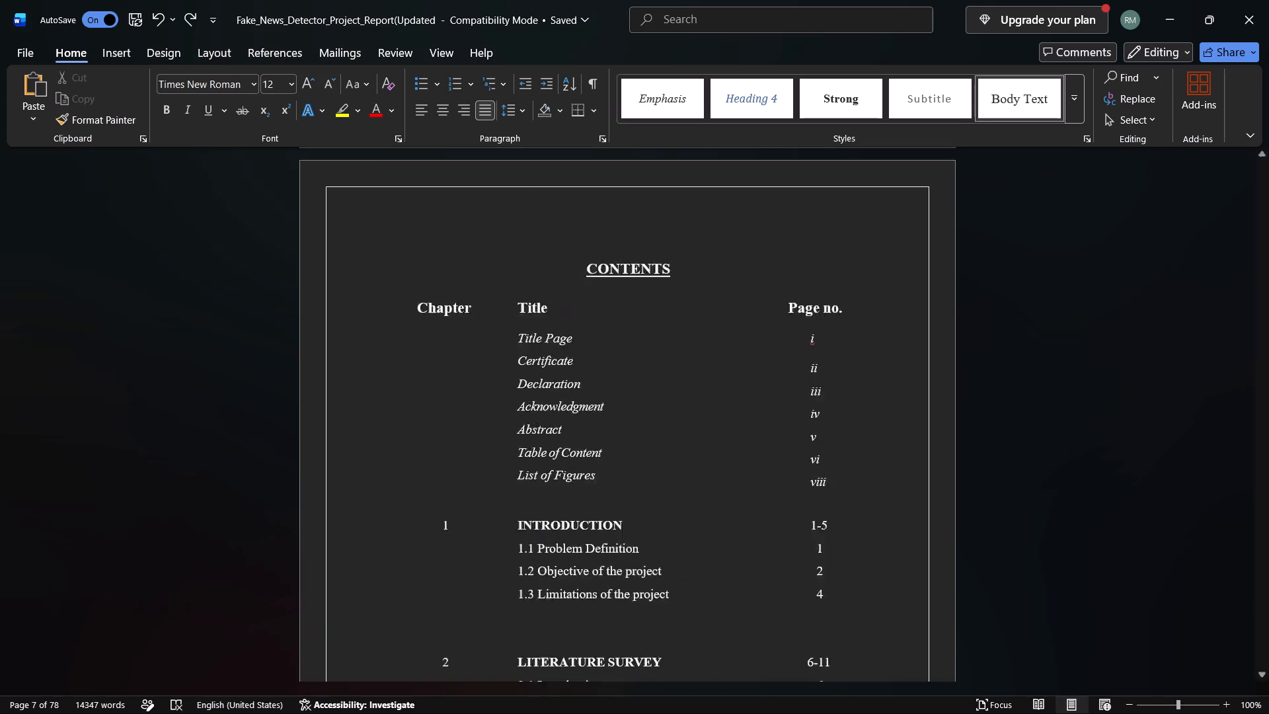
scroll(637, 454, "up", 5)
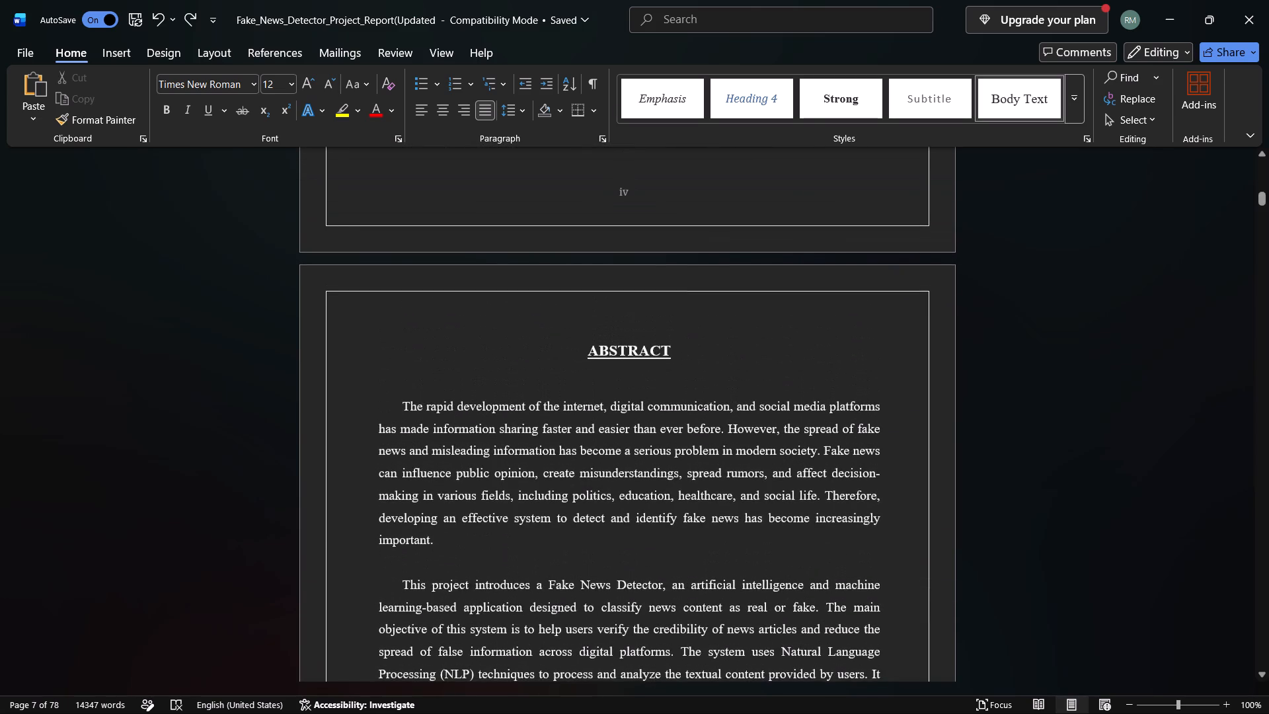
scroll(406, 430, "down", 1)
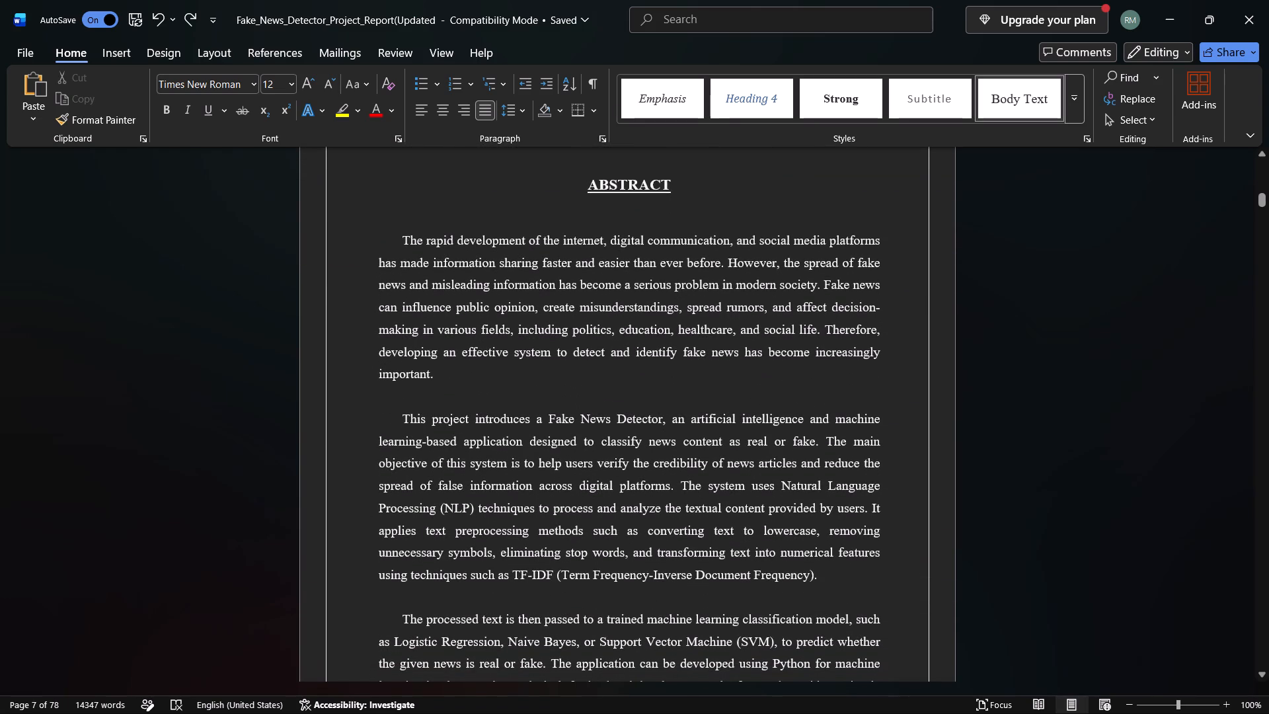
left_click_drag(384, 231, 691, 594)
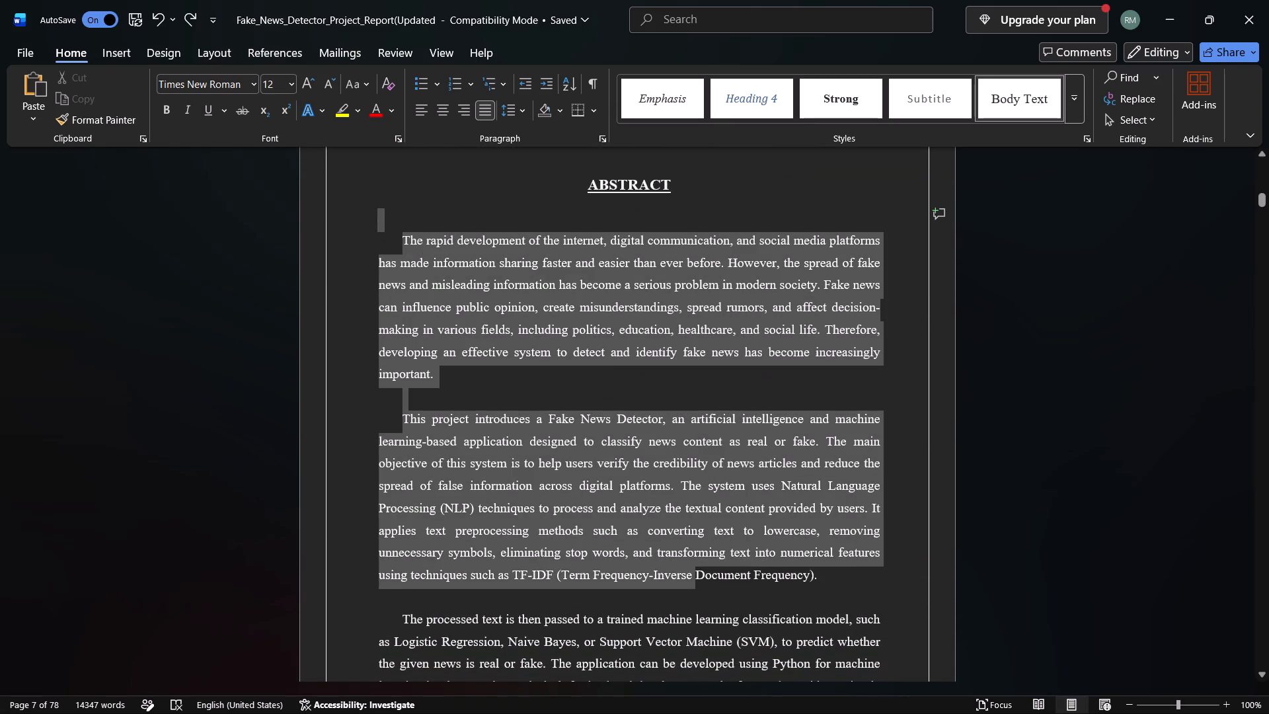
left_click_drag(691, 594, 820, 580)
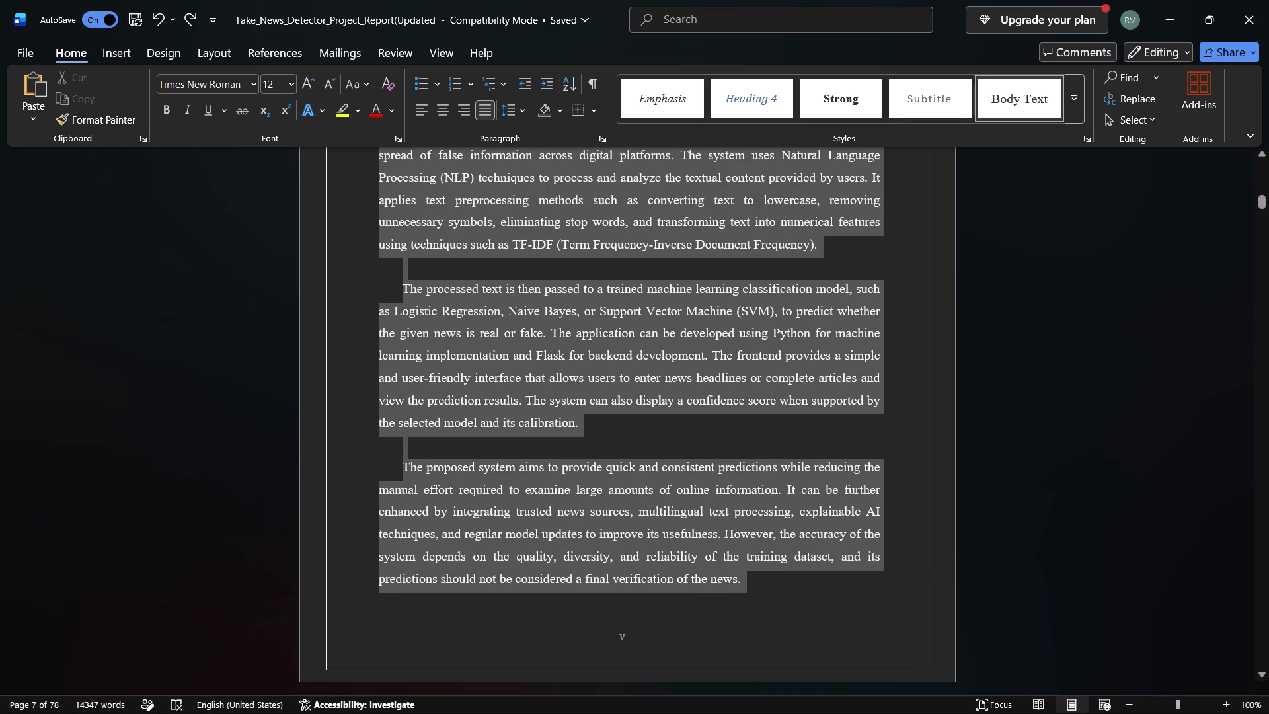
left_click_drag(820, 580, 833, 580)
left_click(833, 580)
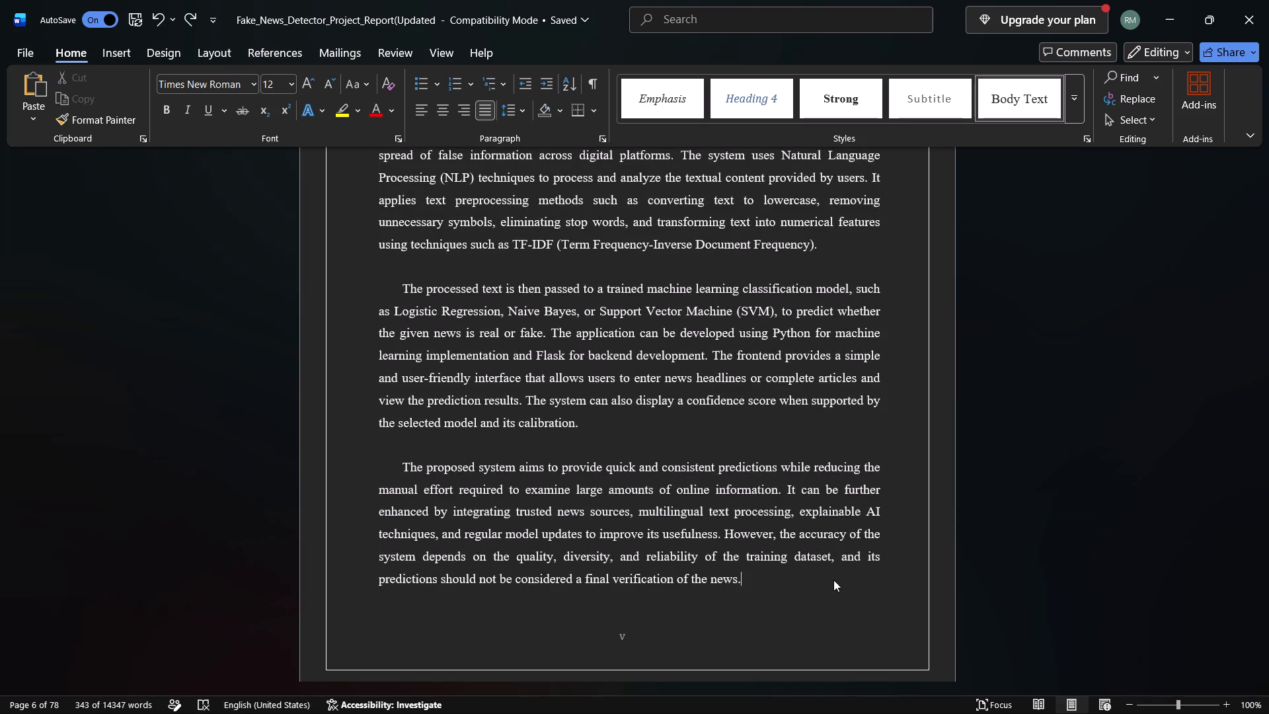
scroll(833, 580, "up", 3)
scroll(833, 580, "left", 1)
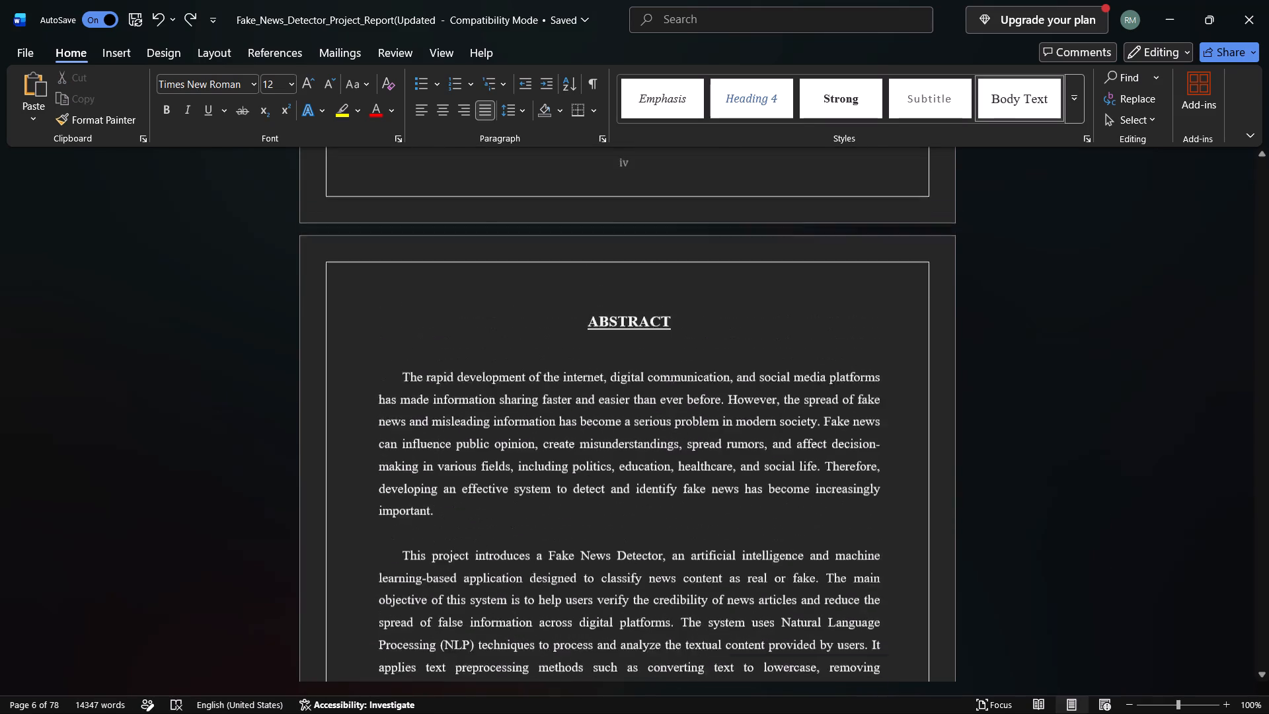
scroll(833, 580, "left", 1)
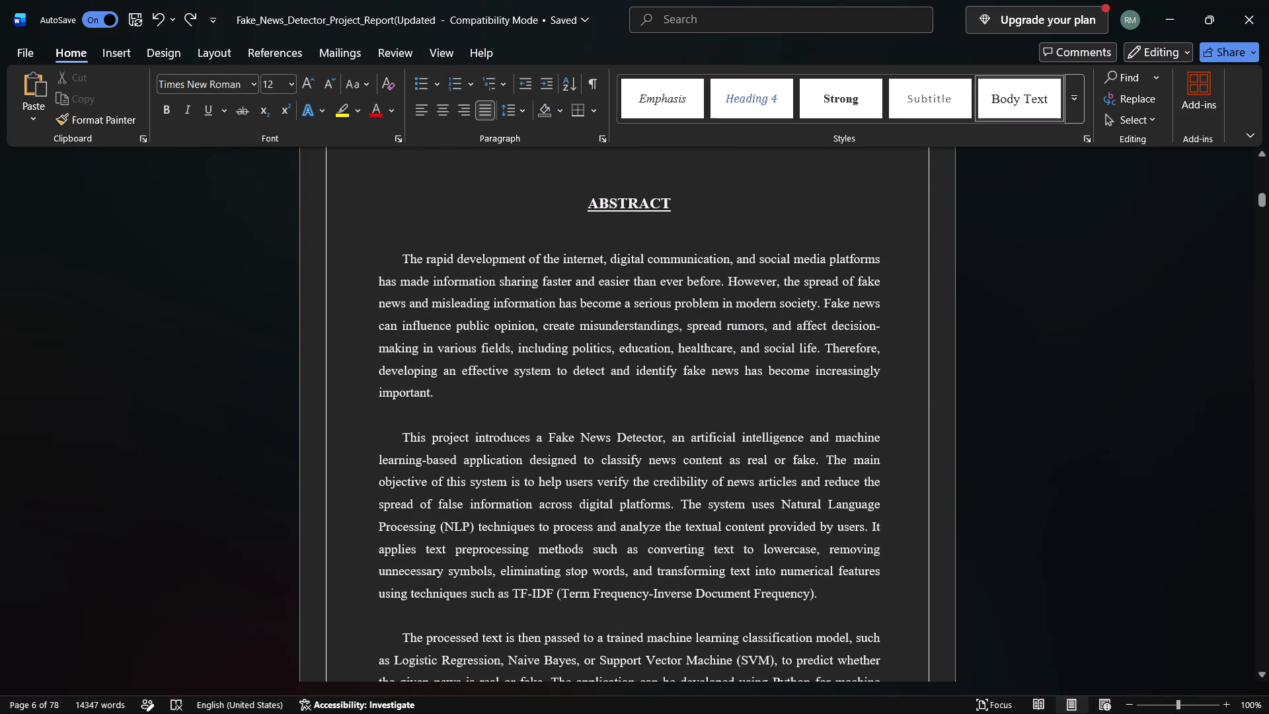
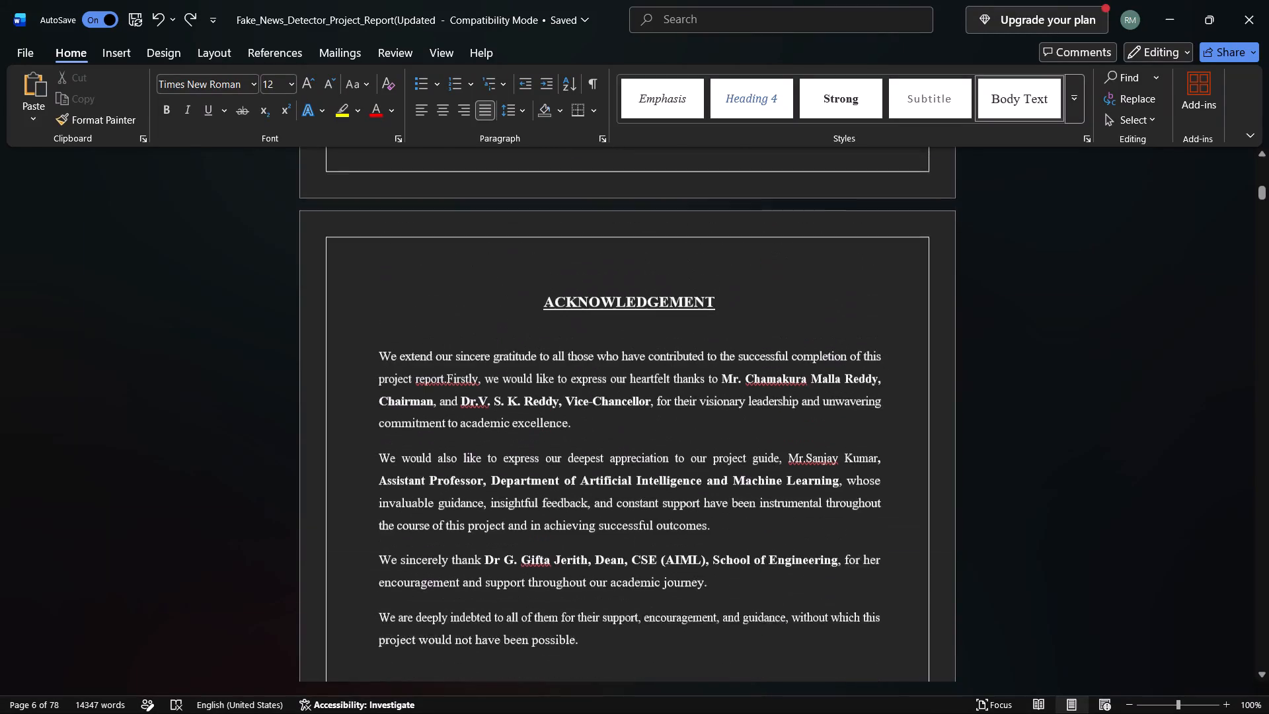
Review the front pages from the Acknowledgement back through the Declaration and the certificate to the title page.
scroll(836, 370, "up", 15)
scroll(836, 370, "down", 1)
scroll(836, 370, "up", 3)
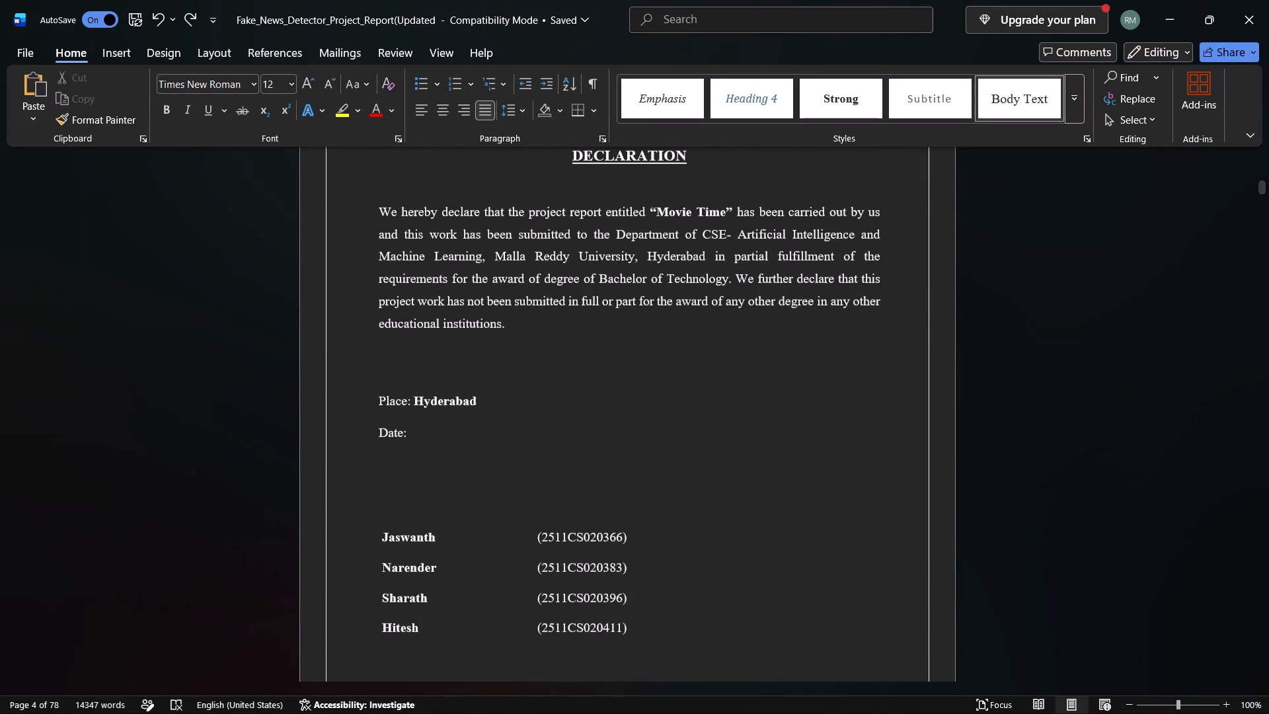
scroll(836, 370, "up", 3)
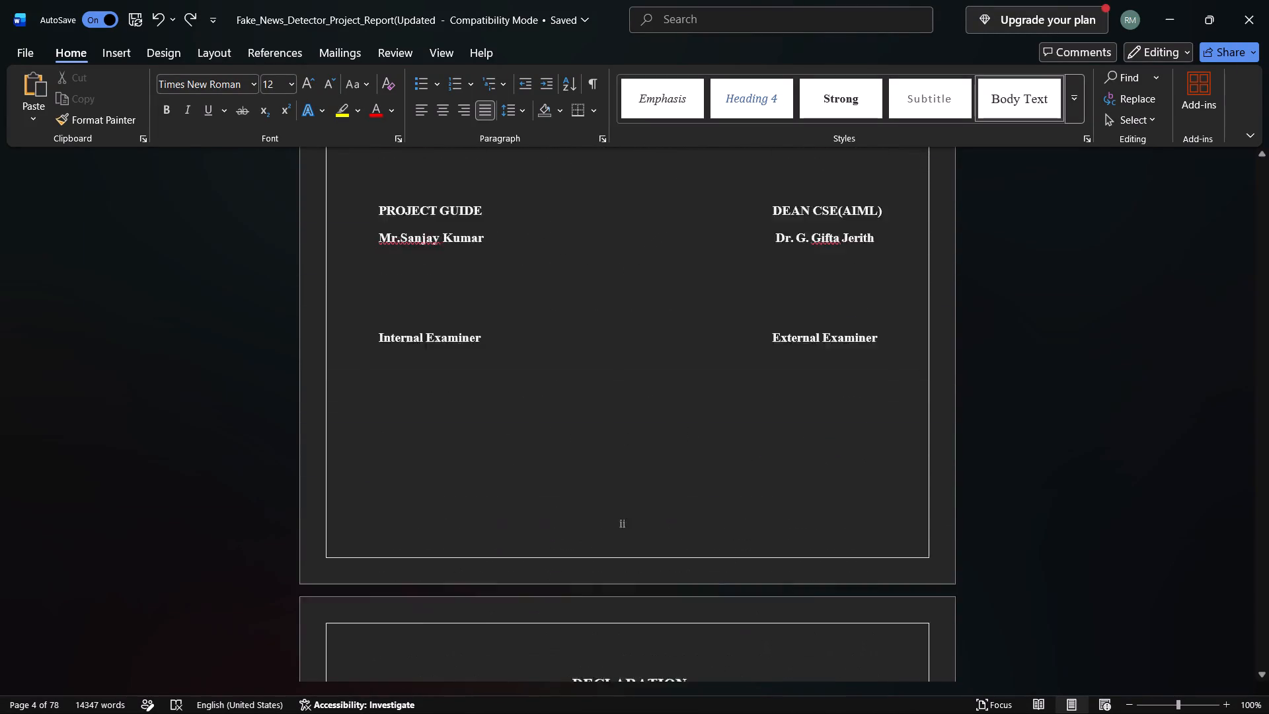
scroll(819, 385, "up", 7)
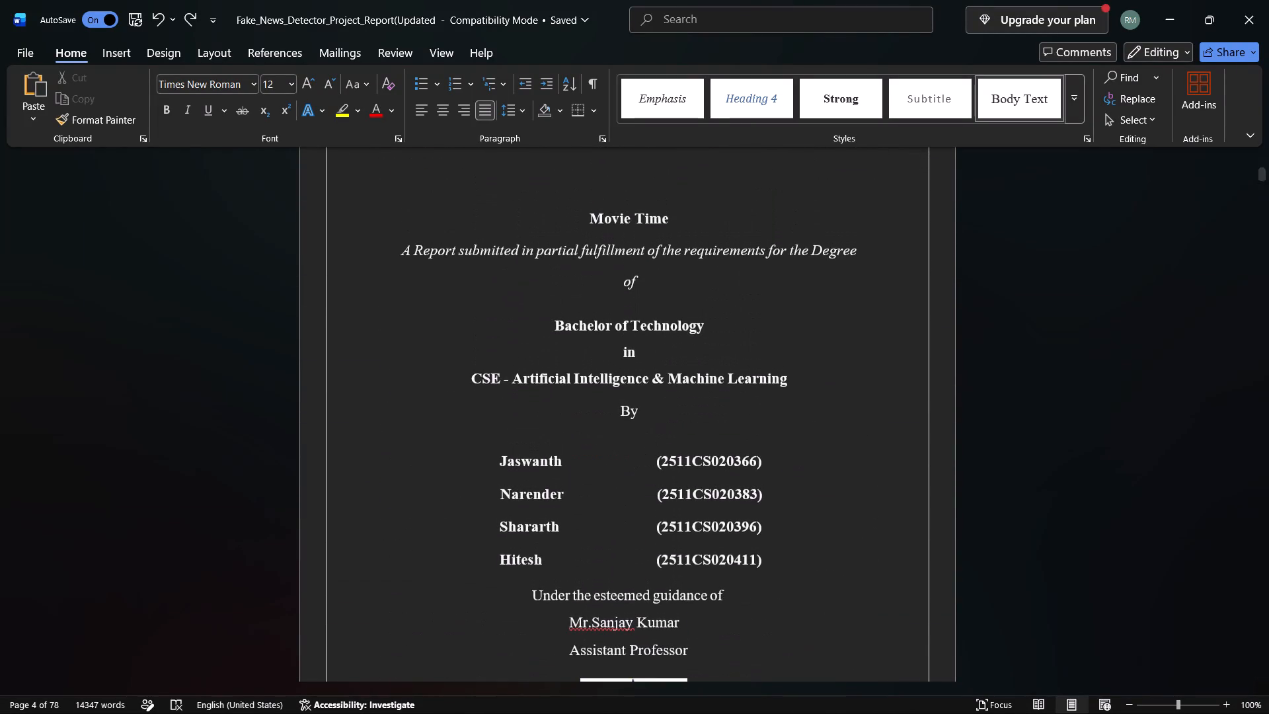
scroll(819, 385, "up", 6)
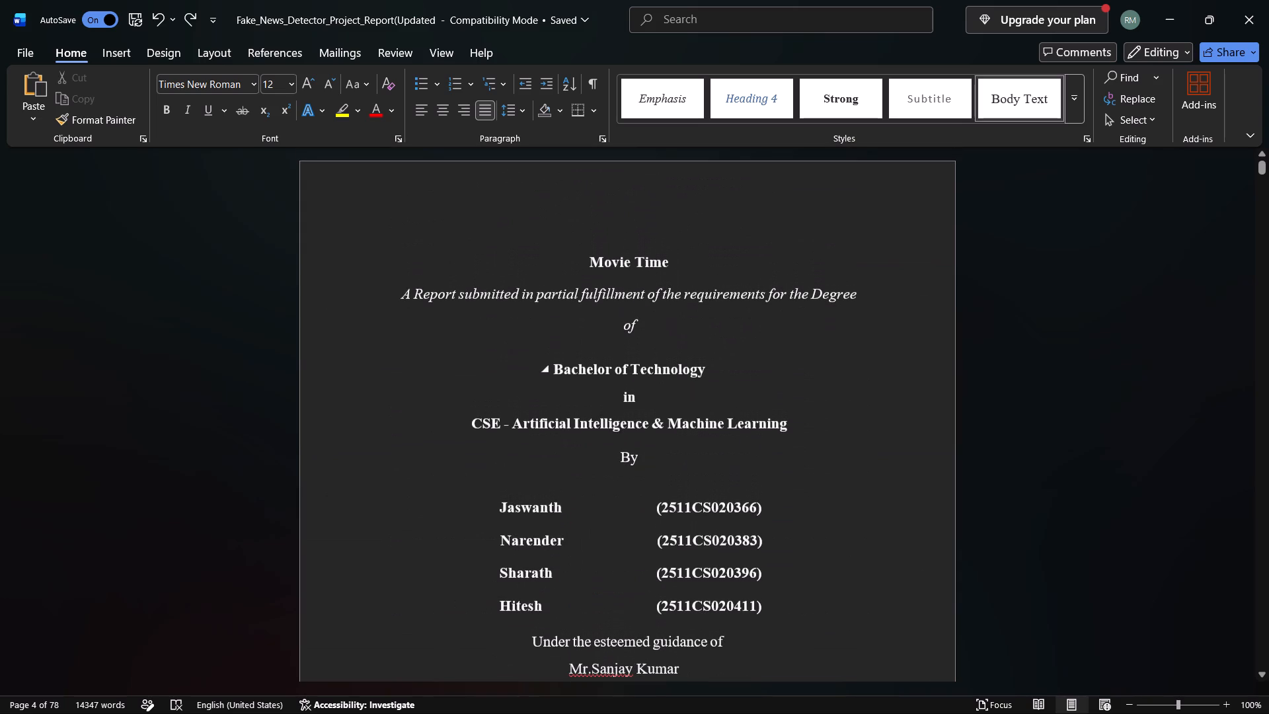
Look through the Contents pages and on to the last entries of the List of Figures table.
scroll(819, 385, "down", 11)
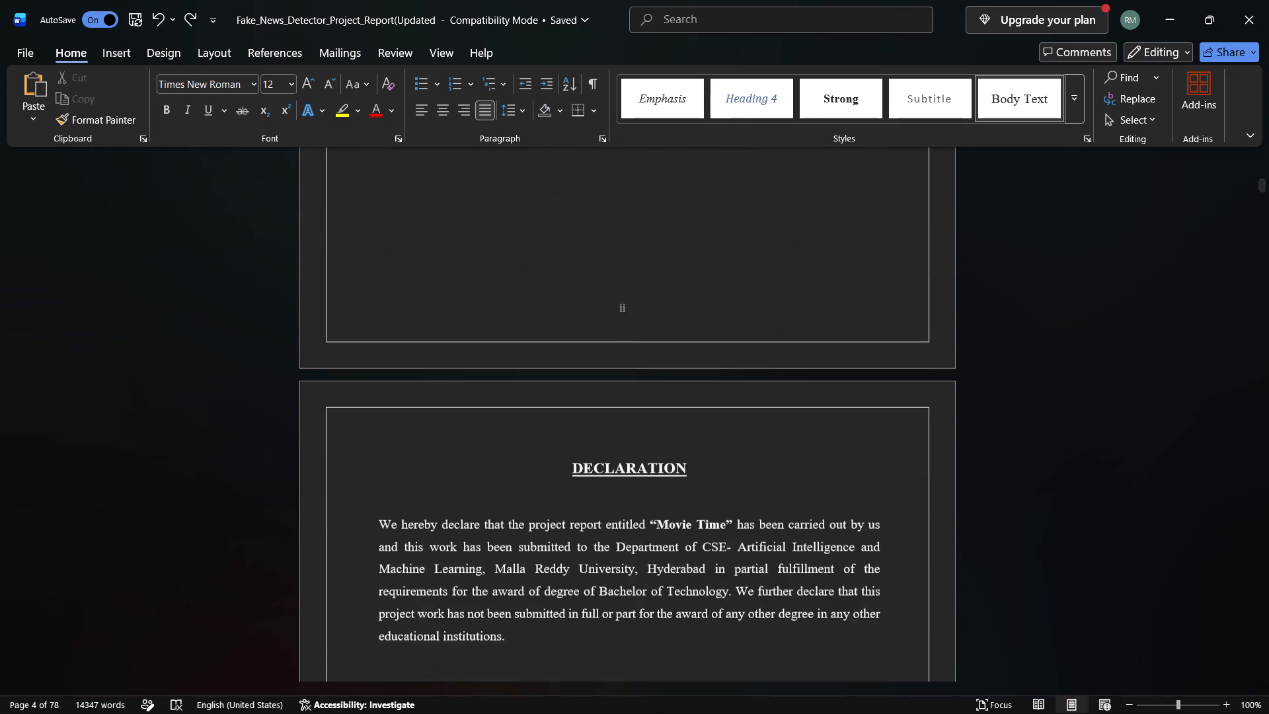
scroll(819, 385, "down", 12)
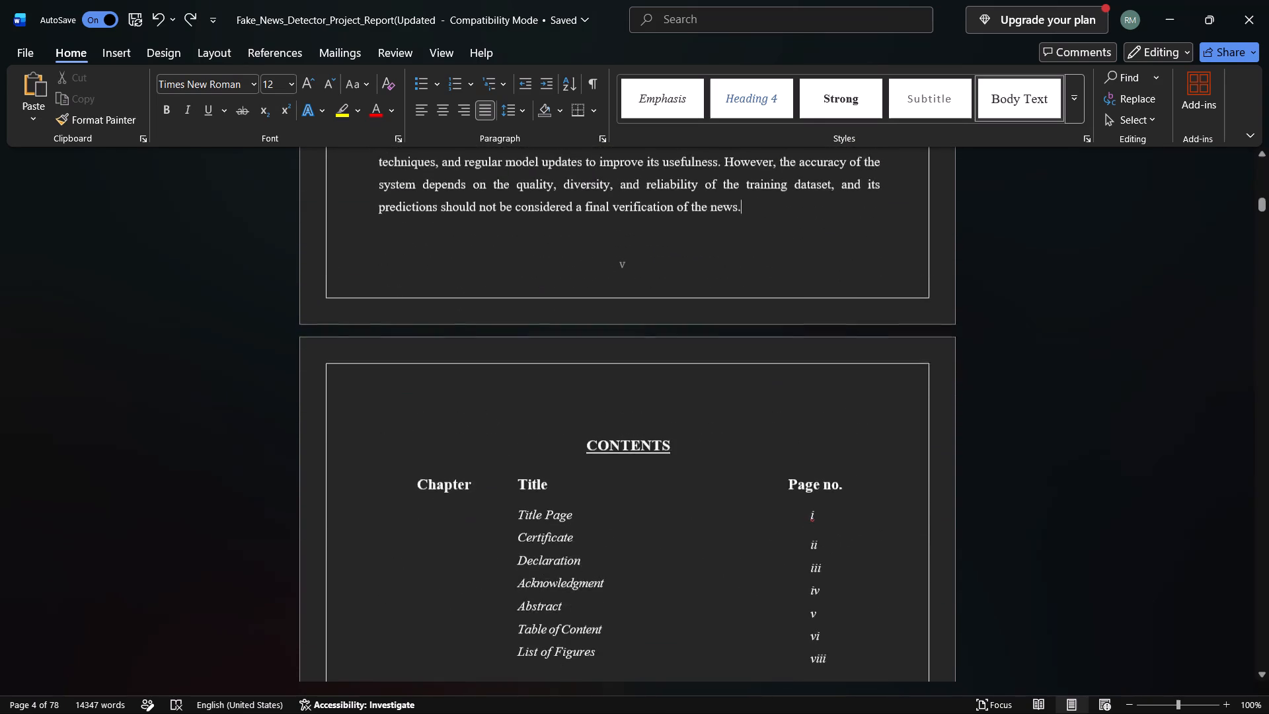
scroll(819, 385, "down", 10)
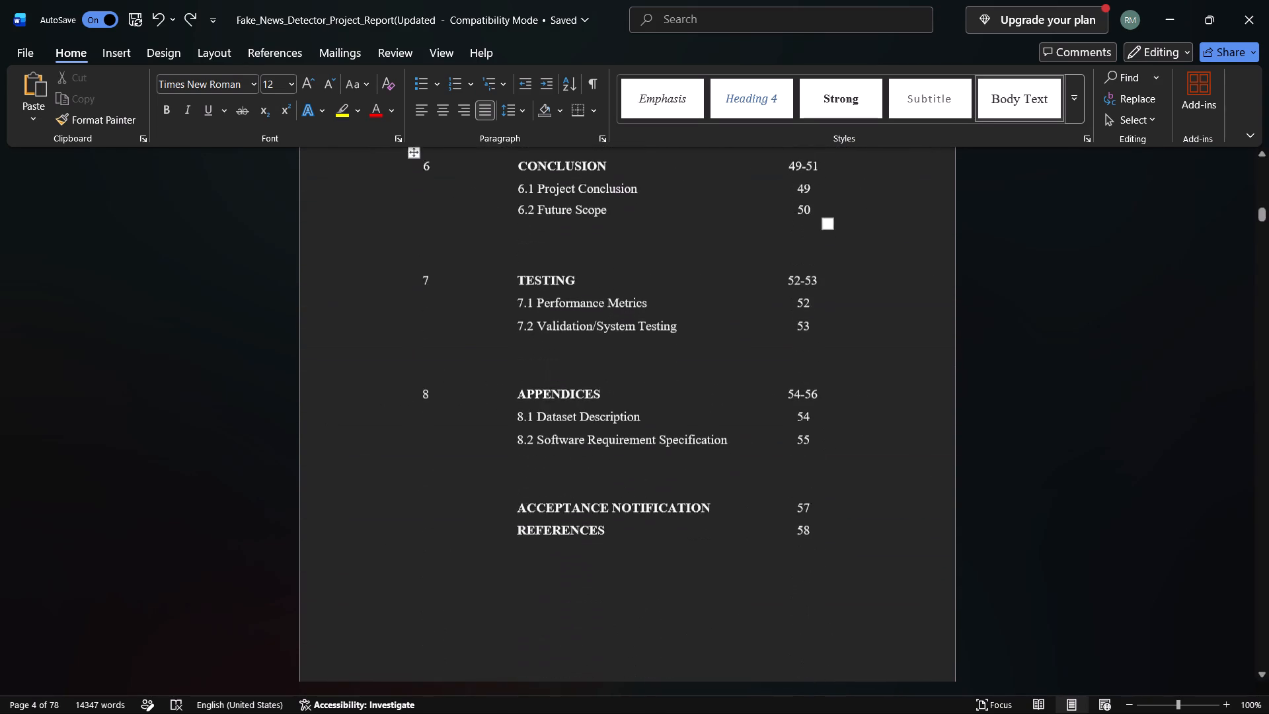
scroll(819, 385, "up", 4)
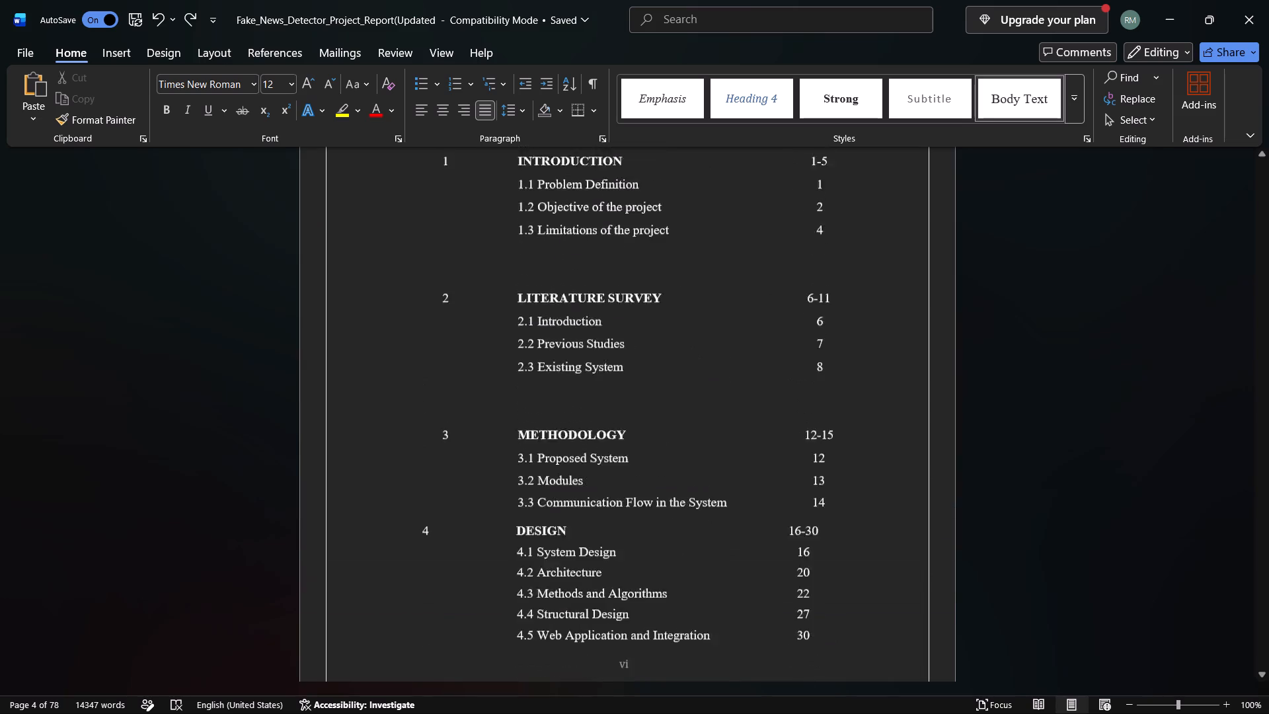
scroll(819, 385, "up", 1)
scroll(819, 385, "right", 1)
scroll(819, 385, "up", 1)
scroll(819, 385, "down", 7)
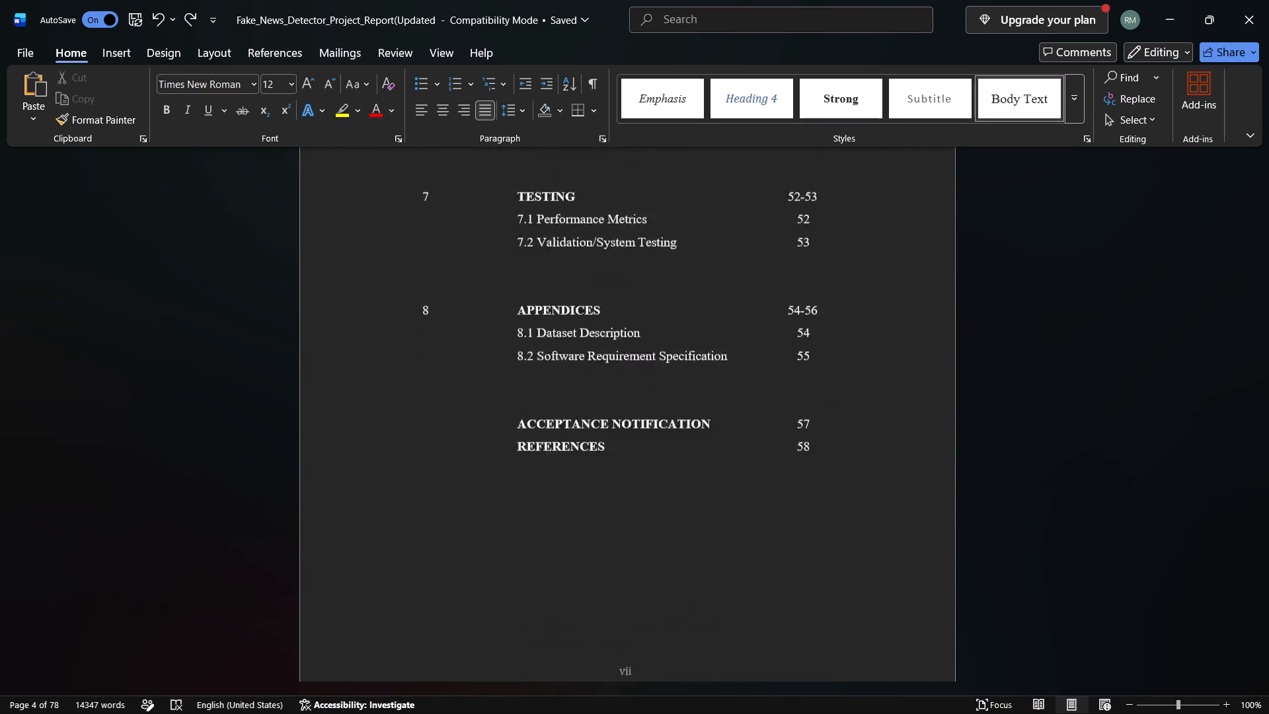
scroll(819, 385, "down", 4)
scroll(819, 385, "up", 1)
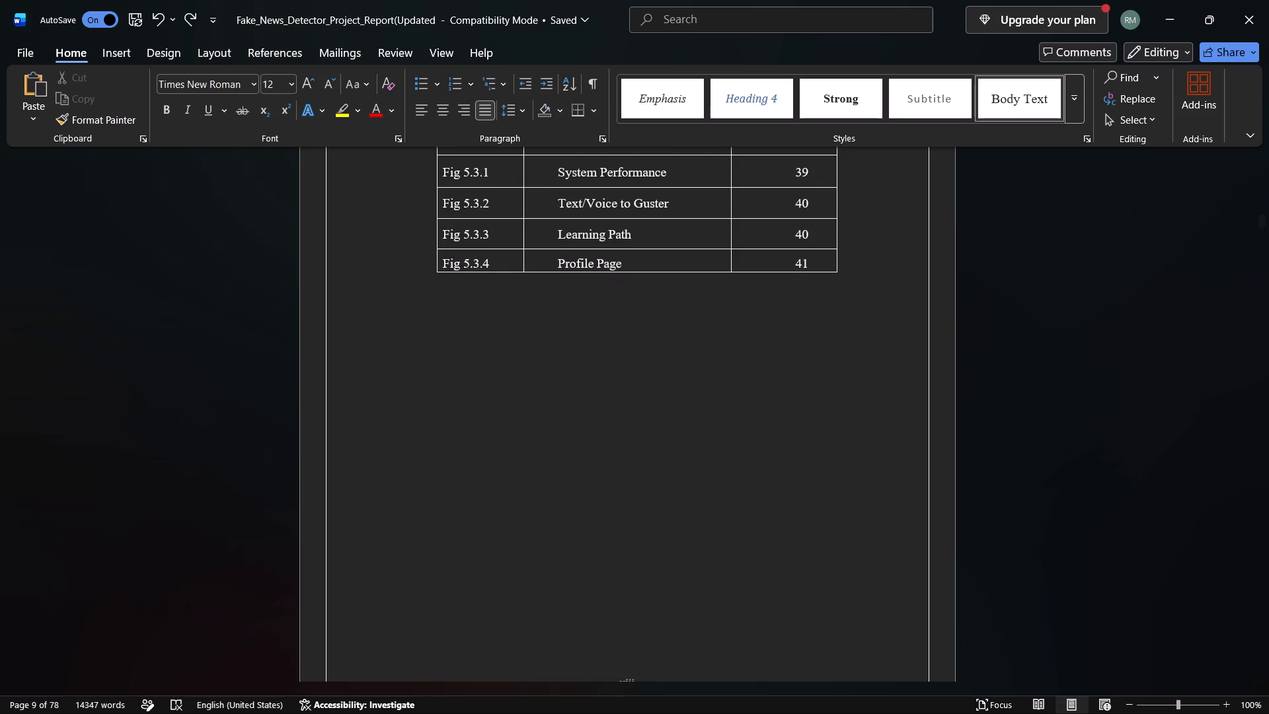
scroll(819, 385, "up", 3)
Examine the Contents entries and page numbers, from the front-matter items and Chapter 1 through to References.
scroll(819, 385, "up", 3)
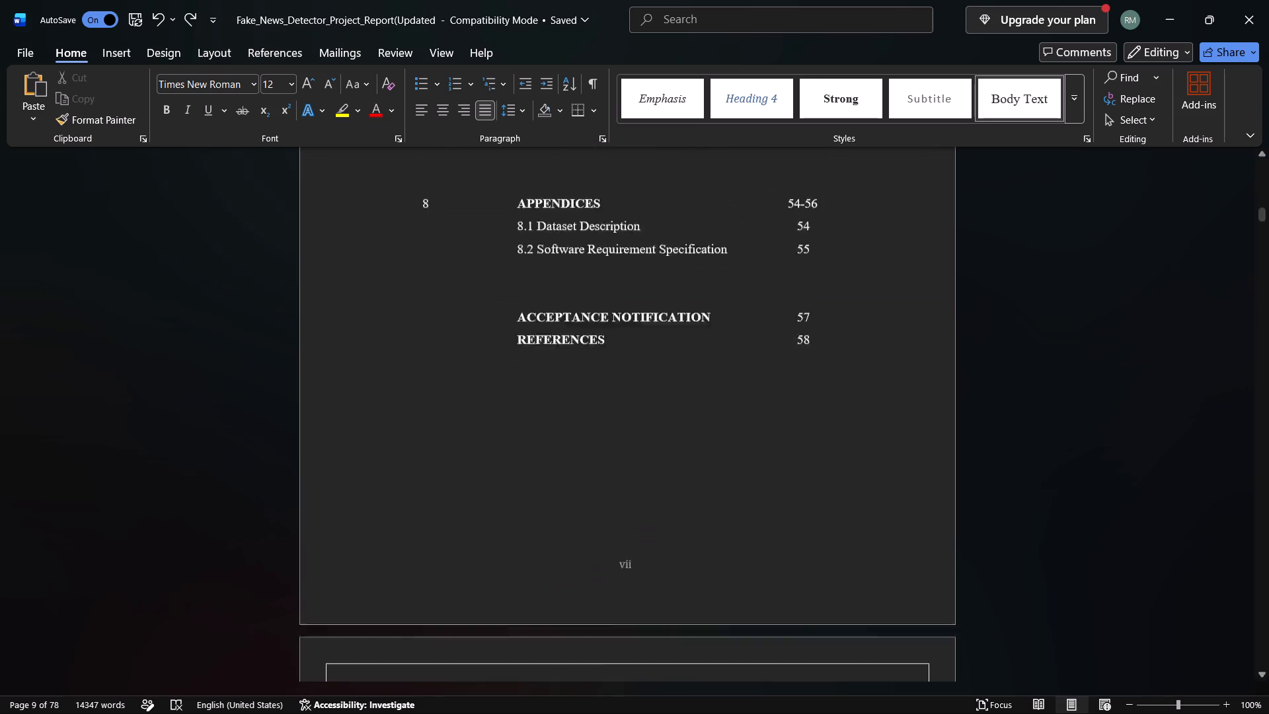
scroll(819, 385, "up", 4)
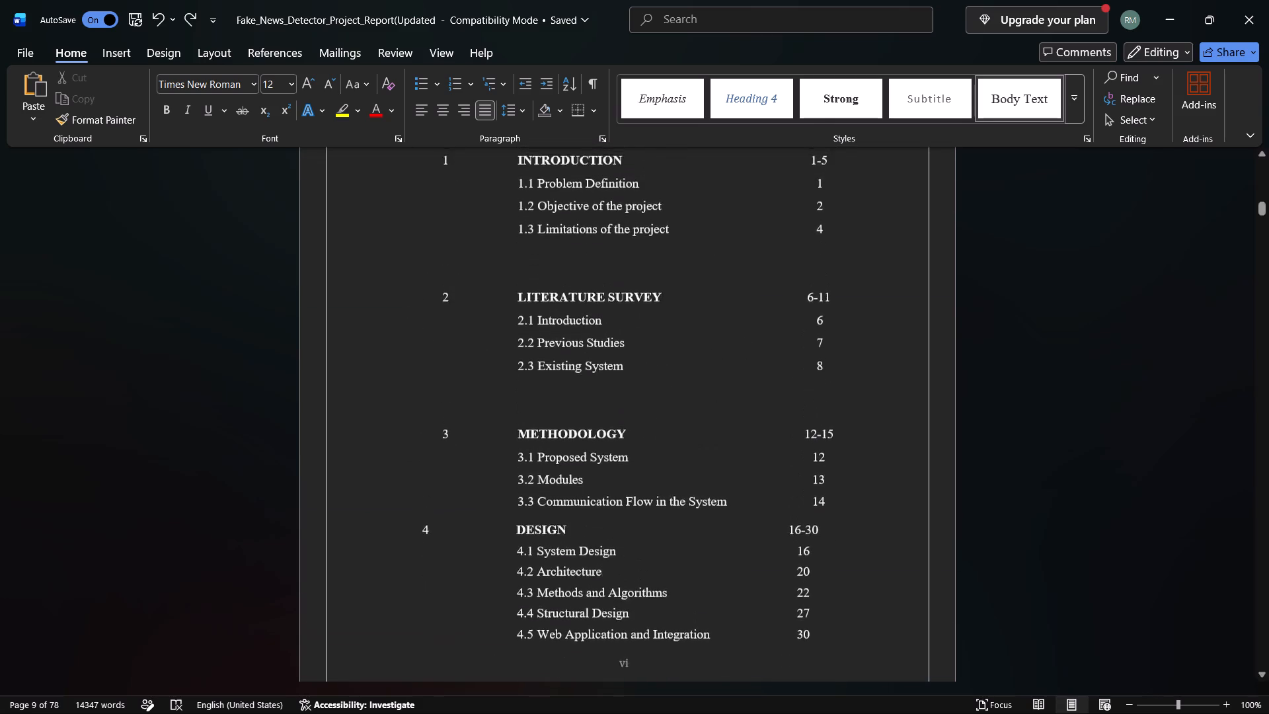
scroll(819, 385, "up", 3)
scroll(819, 385, "down", 1)
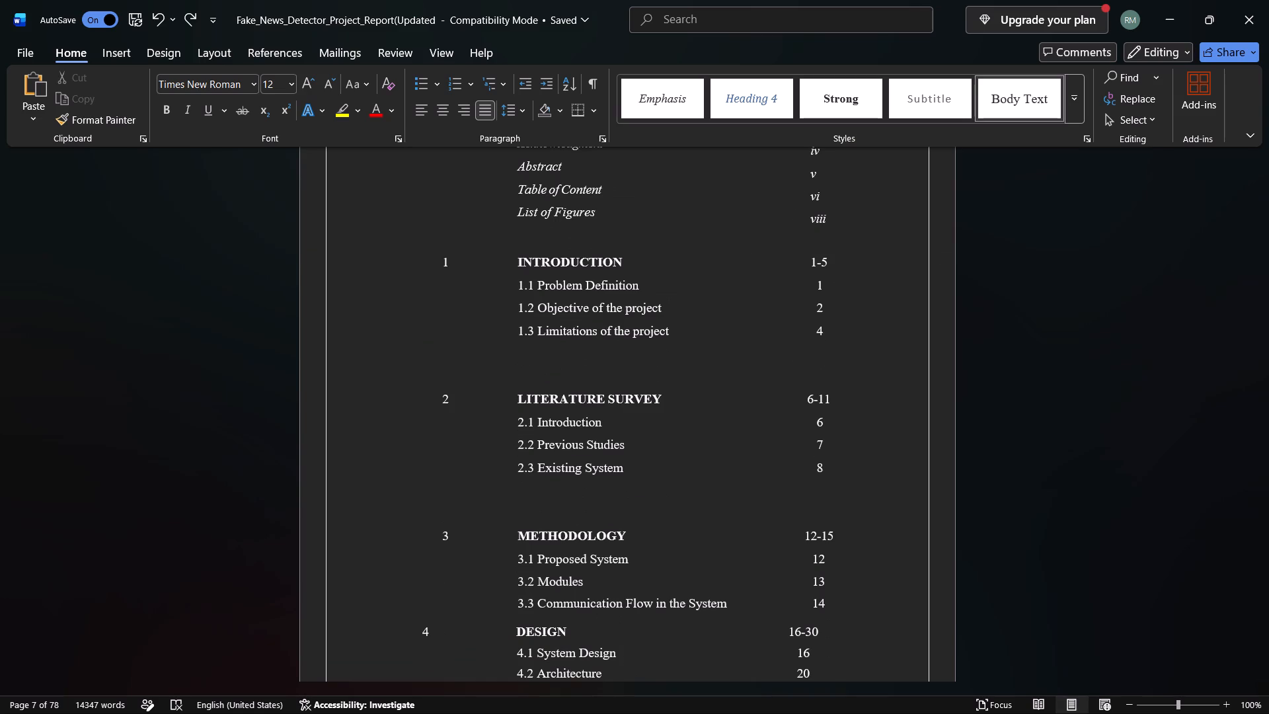
scroll(736, 358, "up", 1)
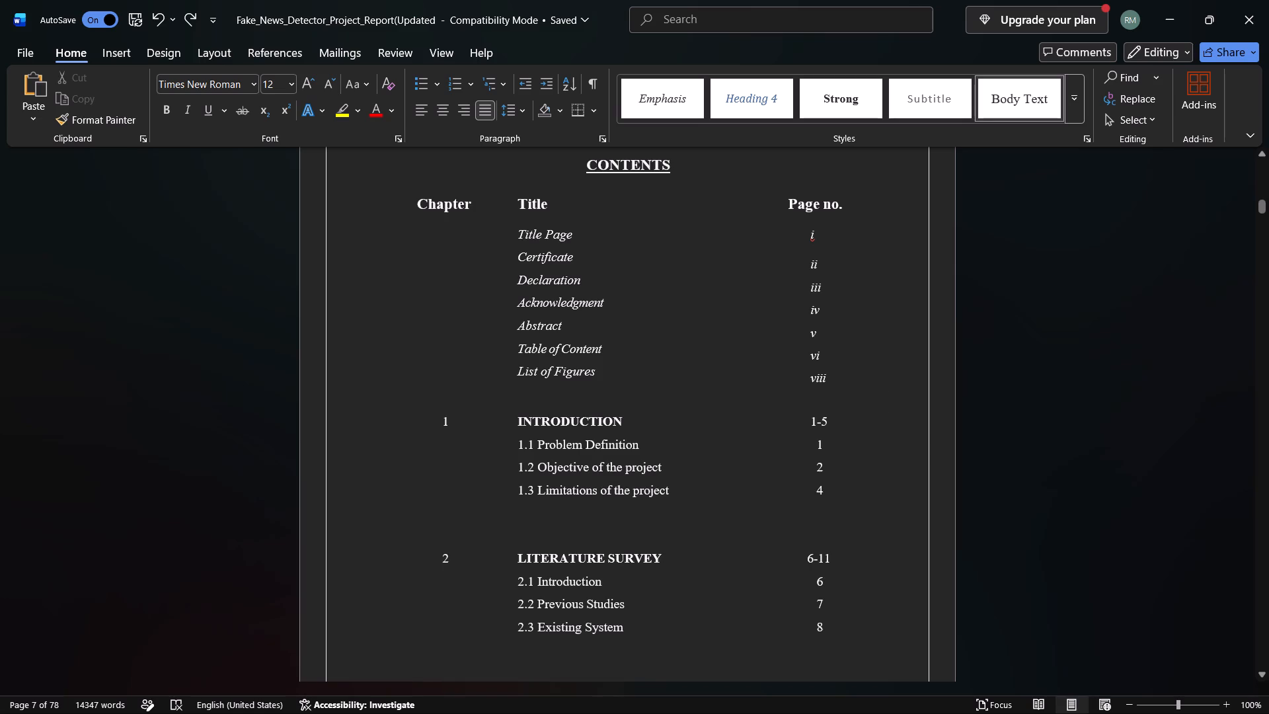
scroll(894, 485, "down", 1)
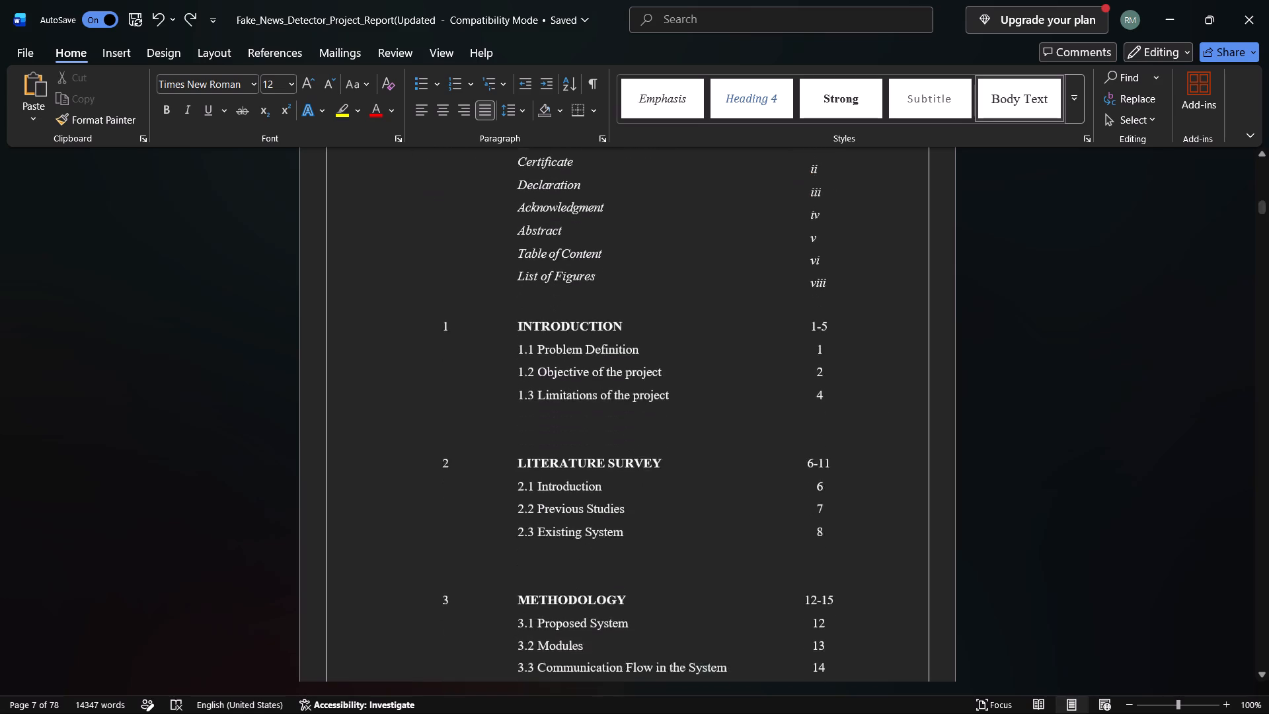
scroll(894, 485, "down", 3)
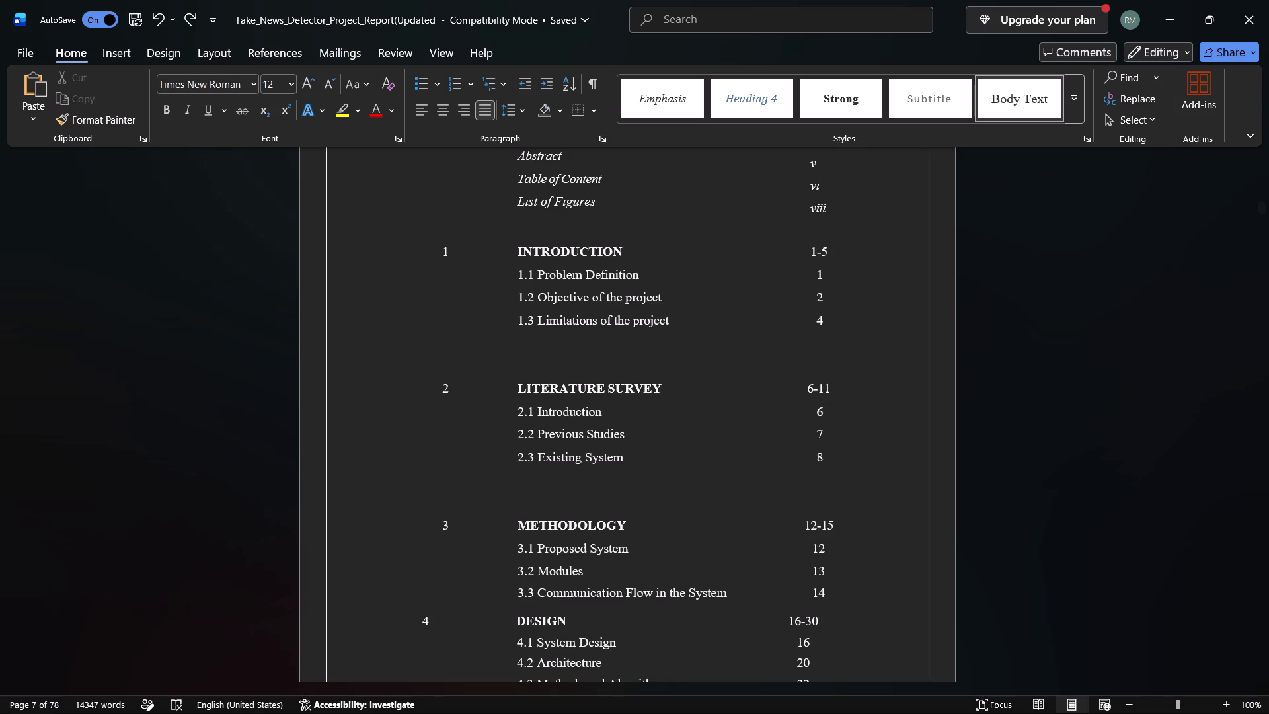
scroll(898, 479, "down", 1)
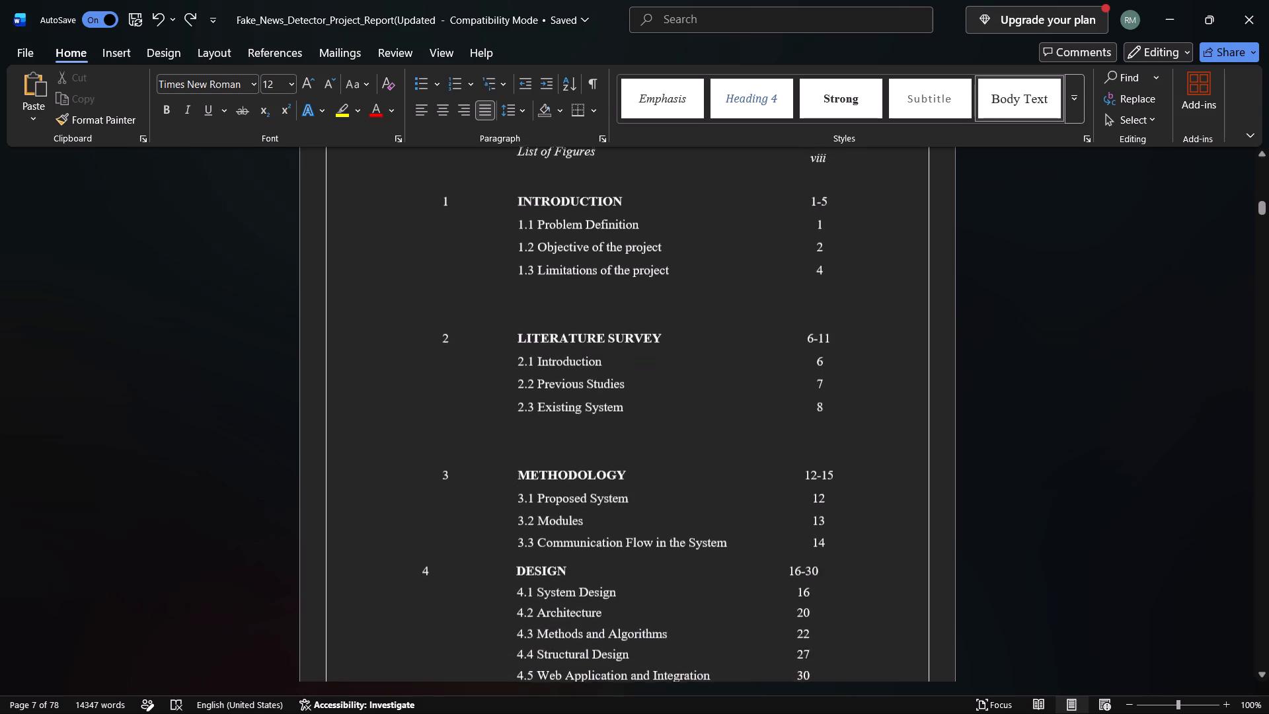
scroll(901, 473, "down", 2)
scroll(901, 473, "up", 1)
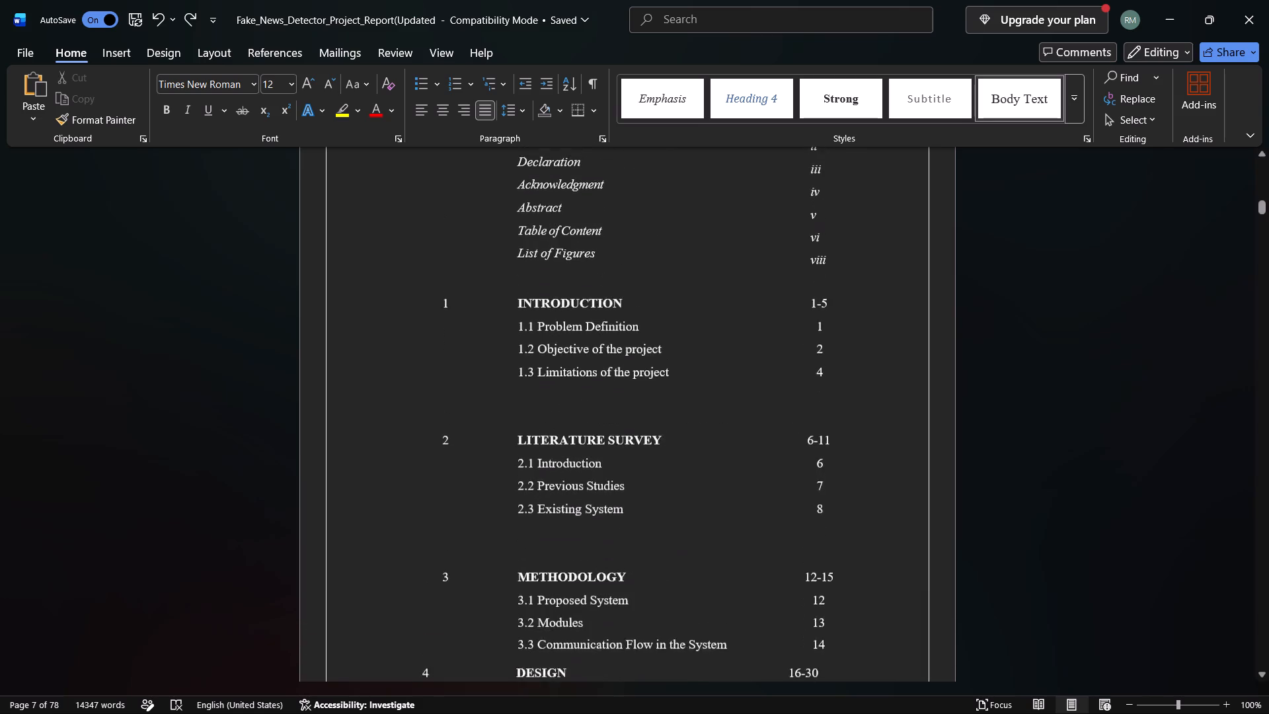
scroll(901, 473, "up", 1)
scroll(901, 473, "down", 2)
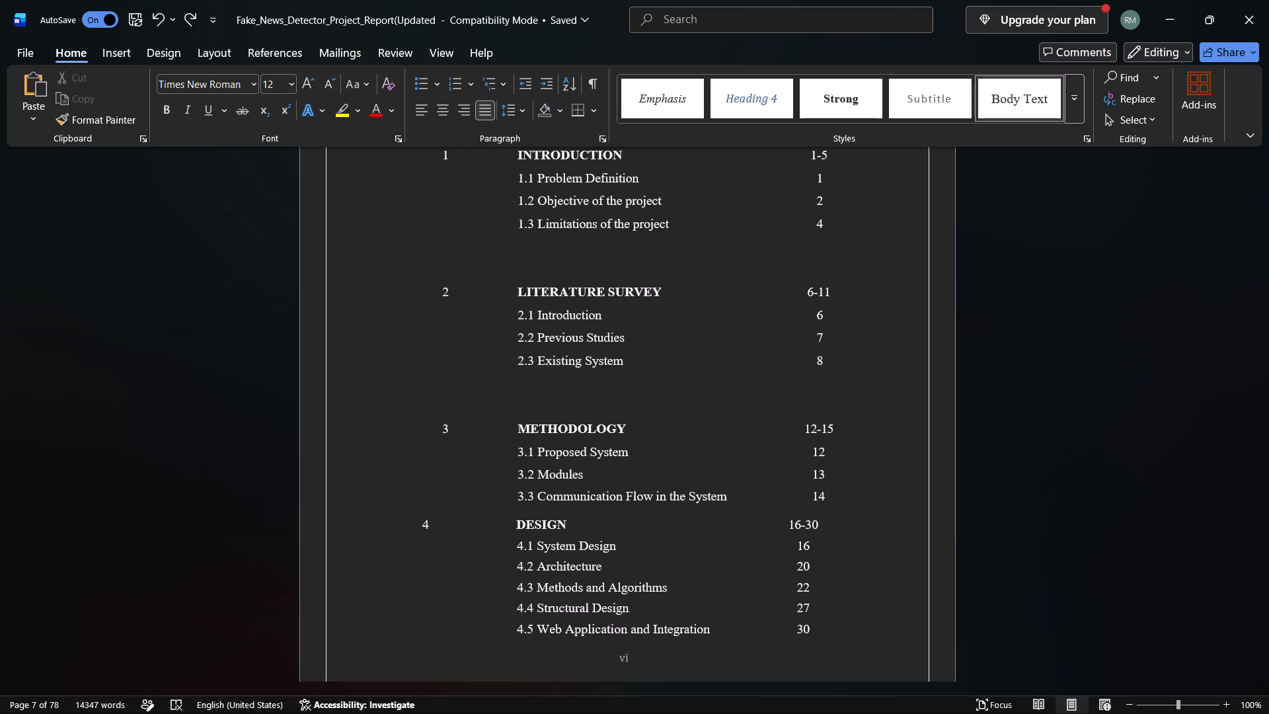
scroll(913, 426, "up", 2)
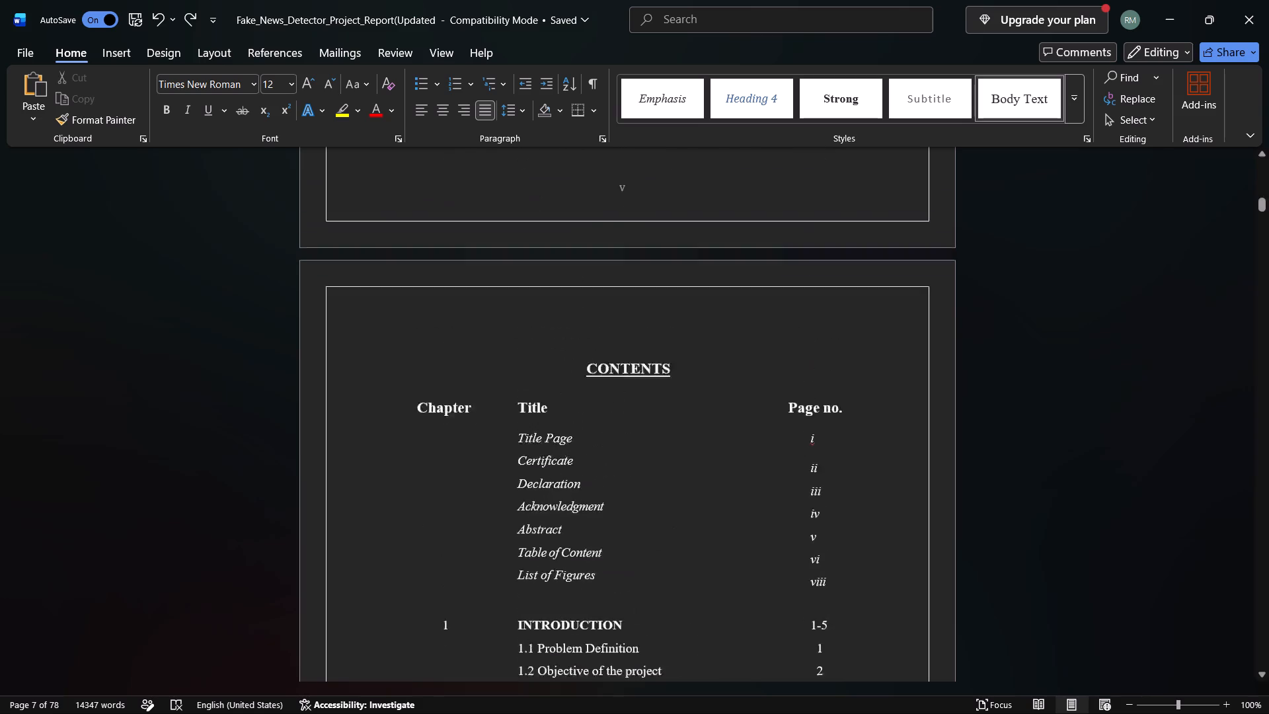
scroll(913, 426, "down", 4)
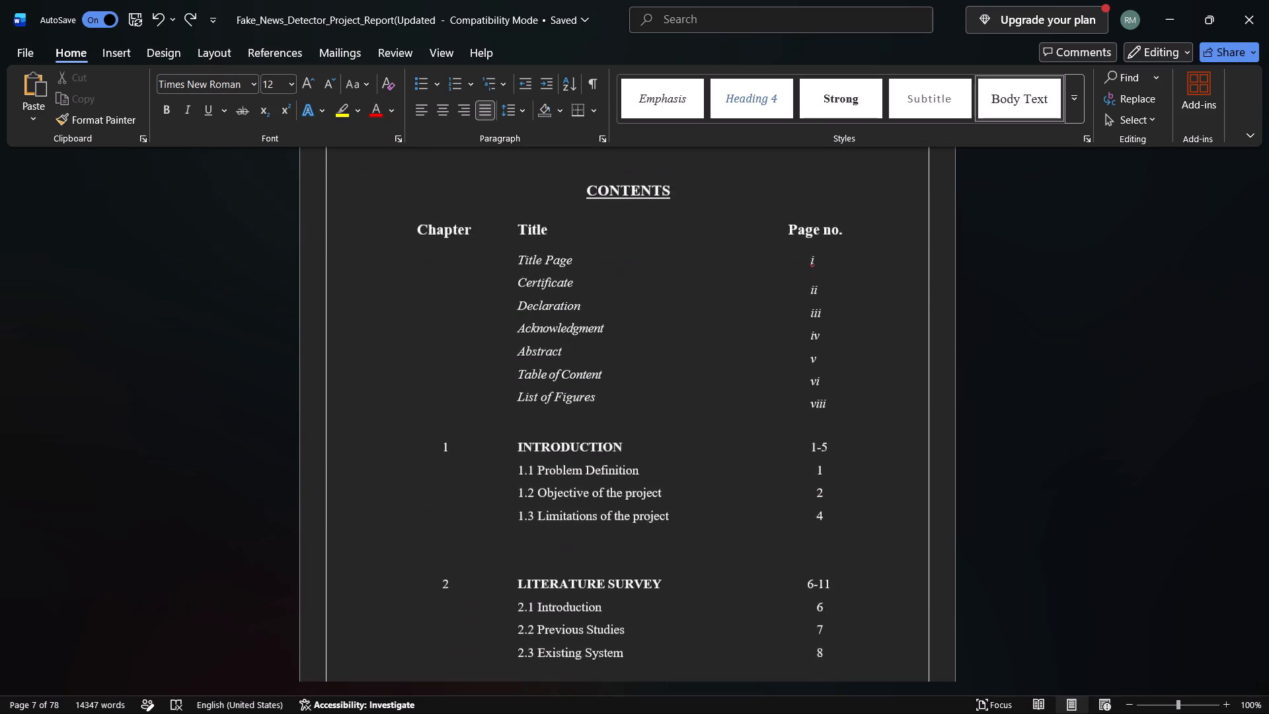
scroll(913, 426, "down", 12)
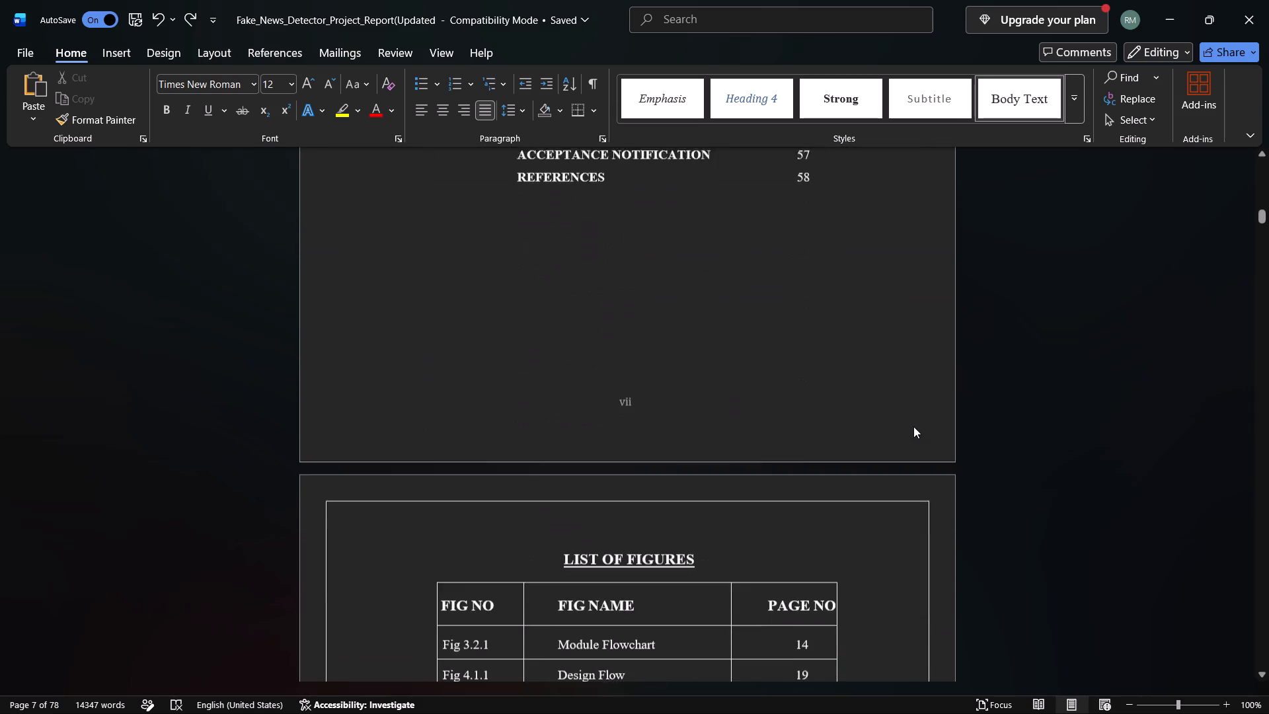
Recheck the Contents pages and the Abstract, covering the chapter titles, section headings and page numbers.
scroll(913, 426, "up", 3)
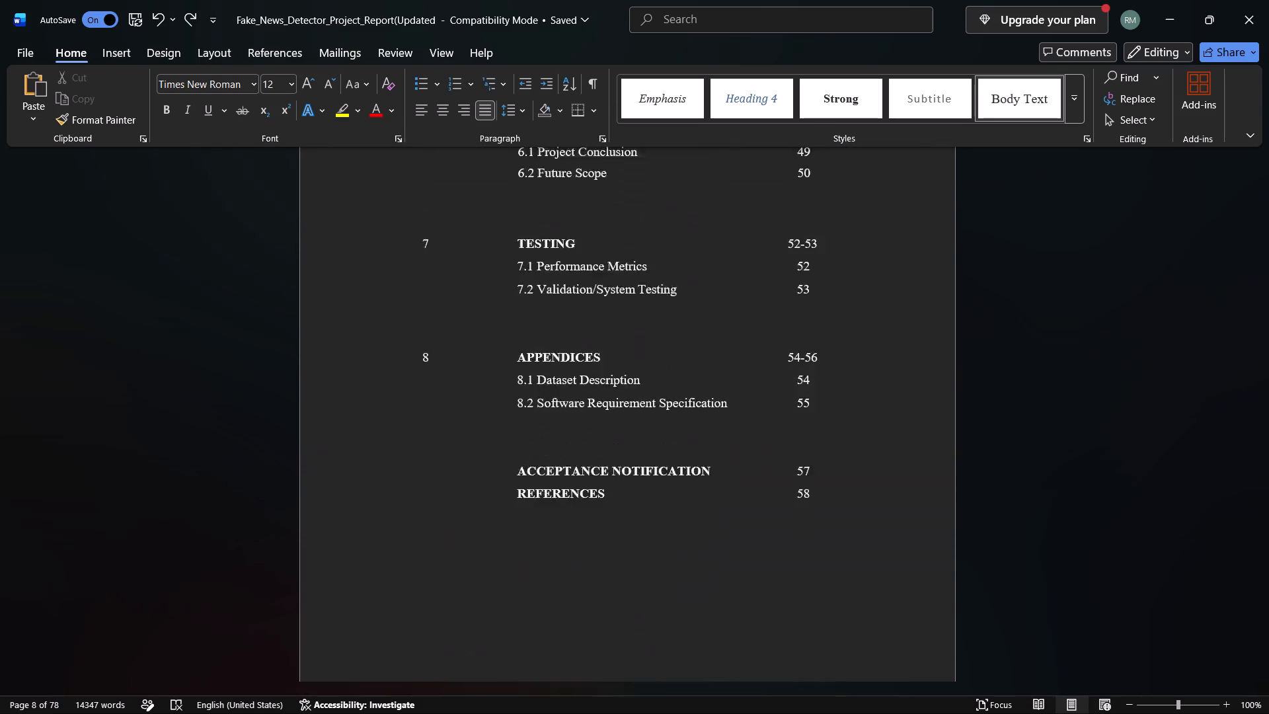
scroll(913, 426, "up", 3)
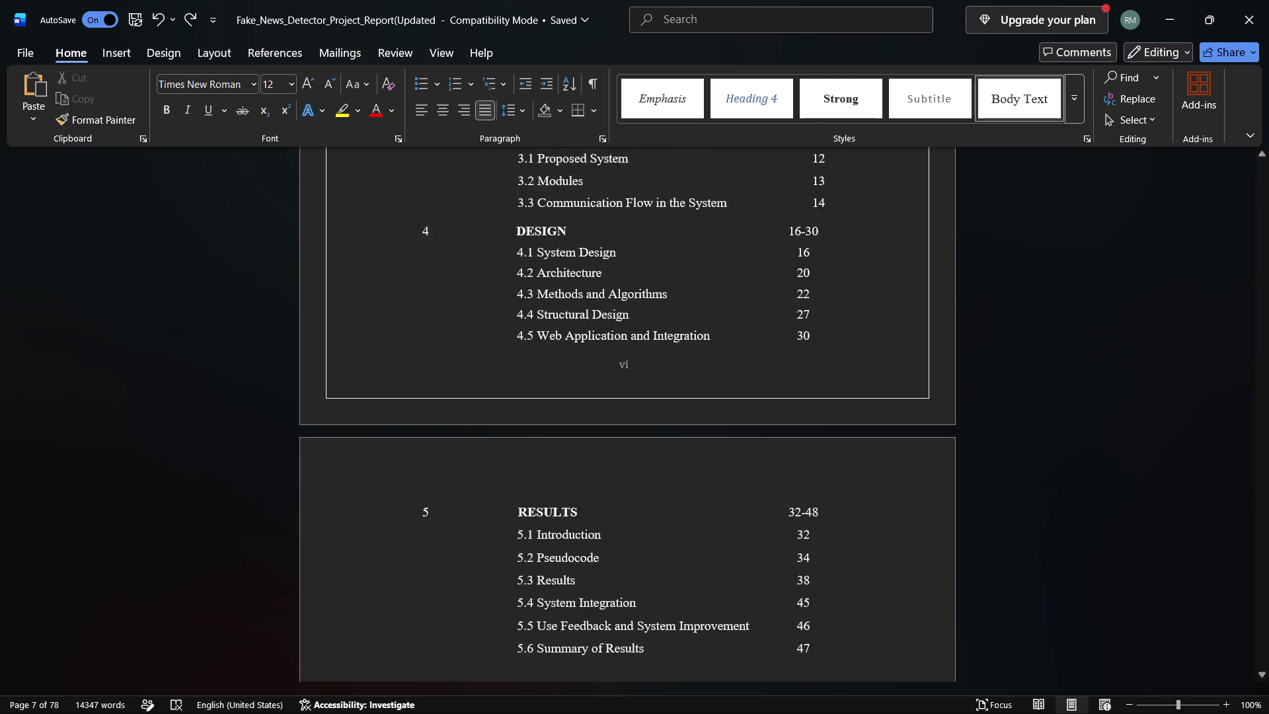
scroll(913, 426, "up", 3)
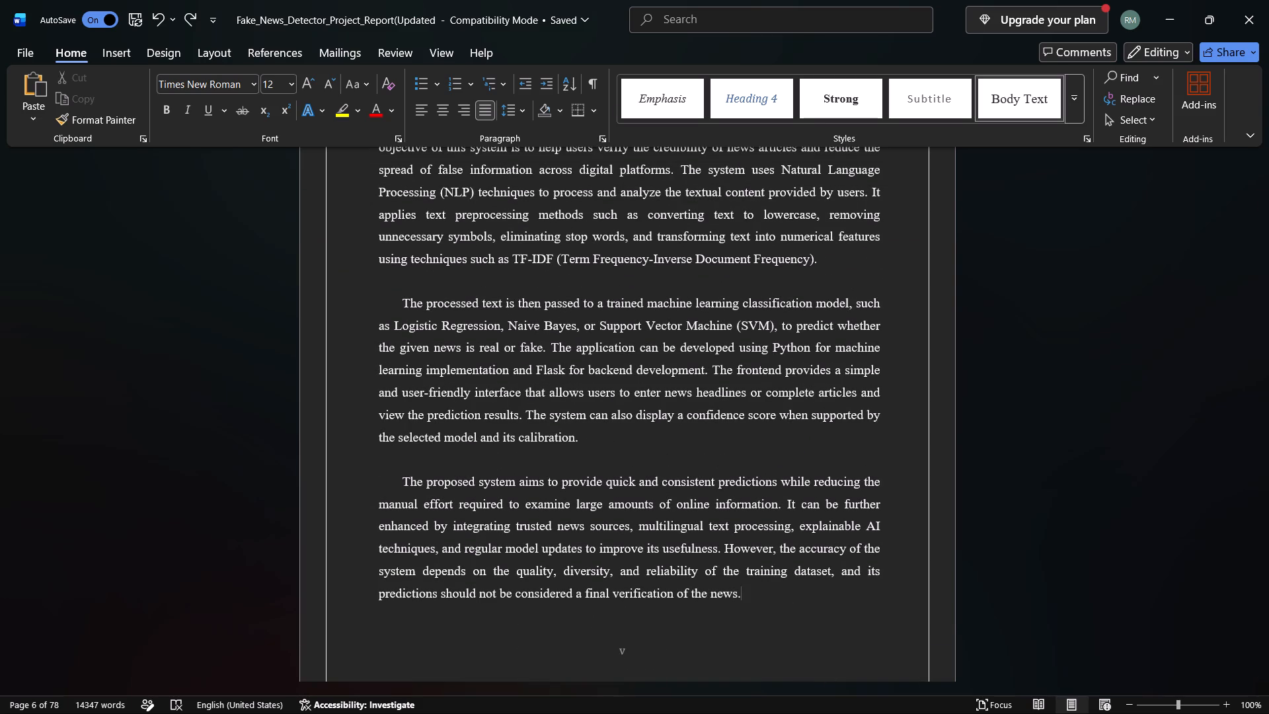
scroll(913, 426, "up", 2)
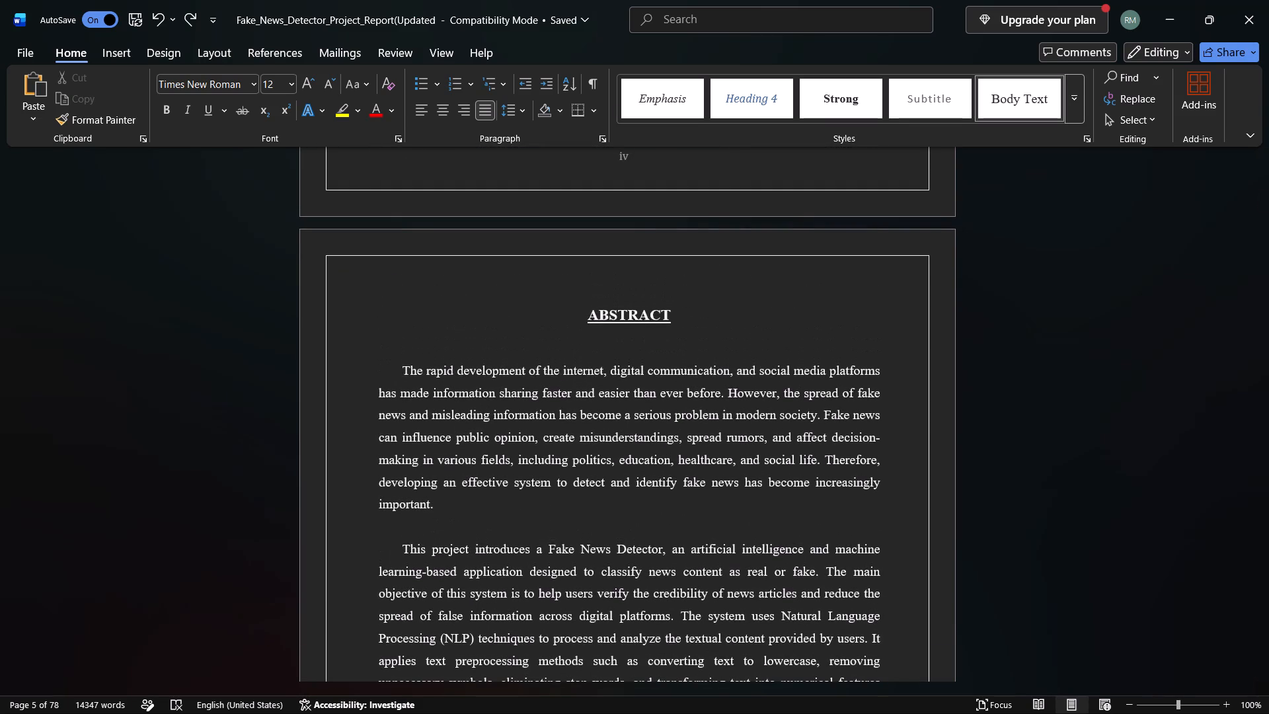
scroll(913, 426, "down", 5)
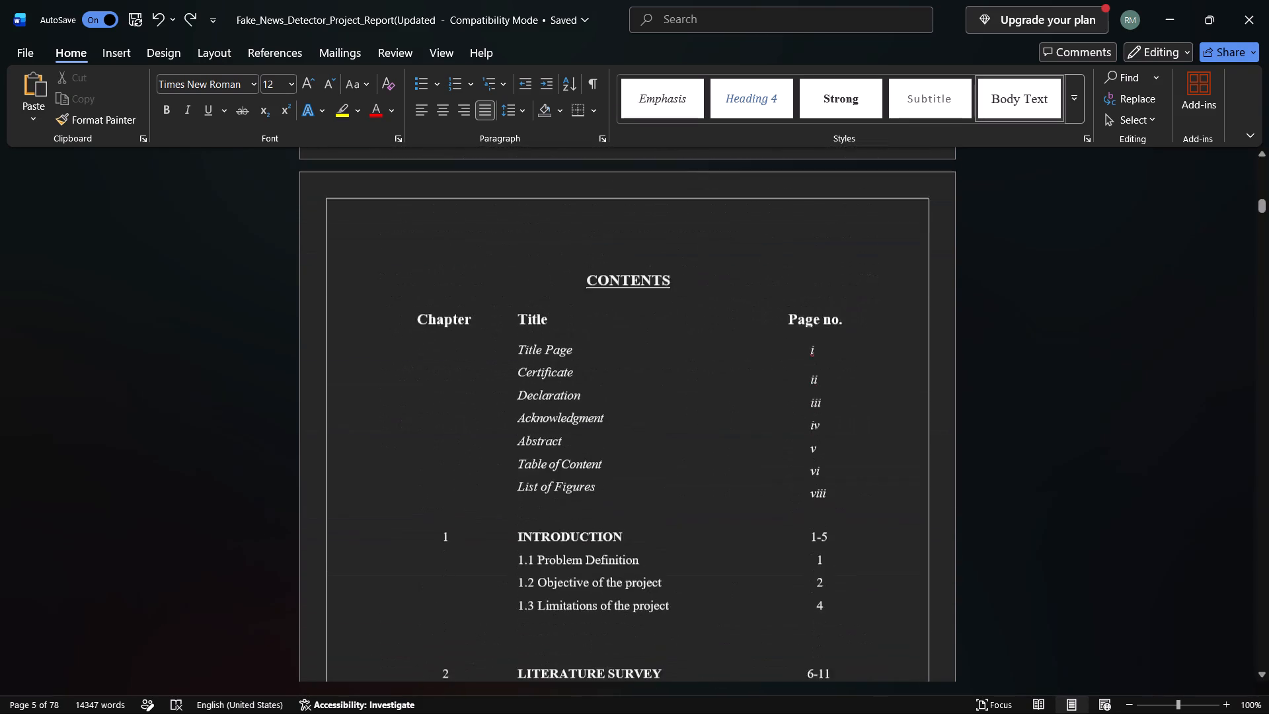
scroll(913, 426, "down", 2)
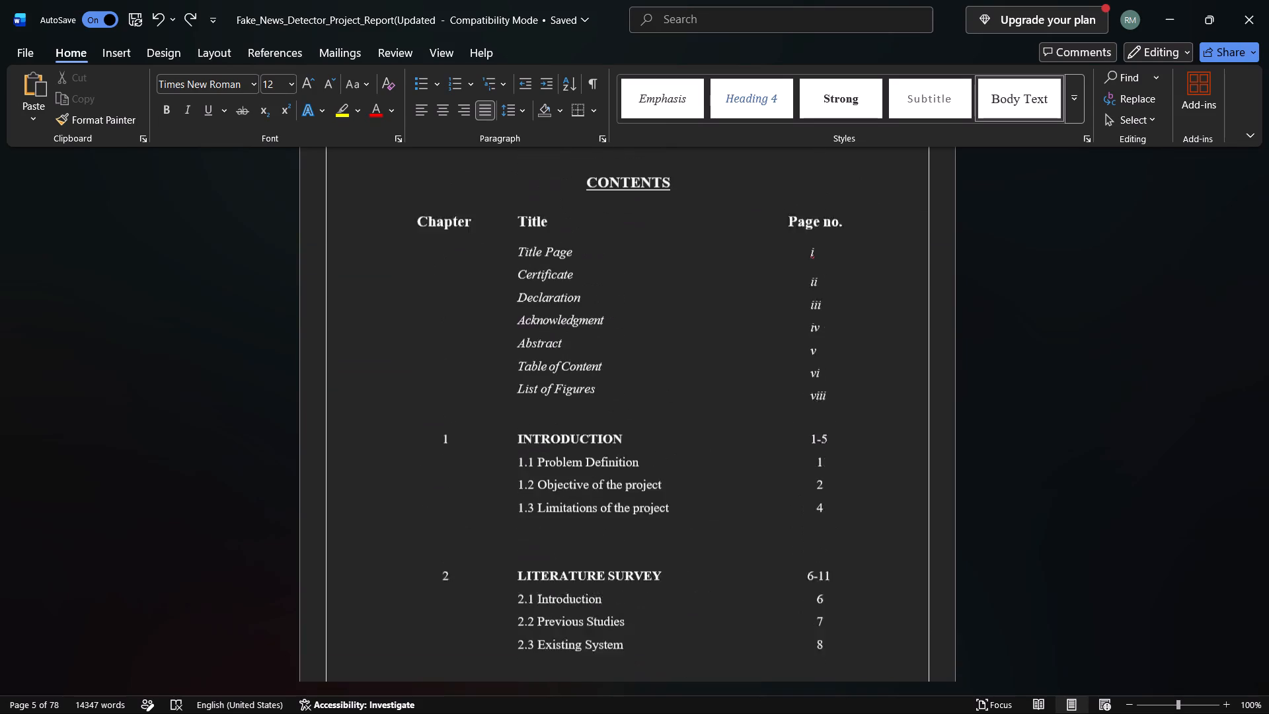
scroll(913, 426, "down", 2)
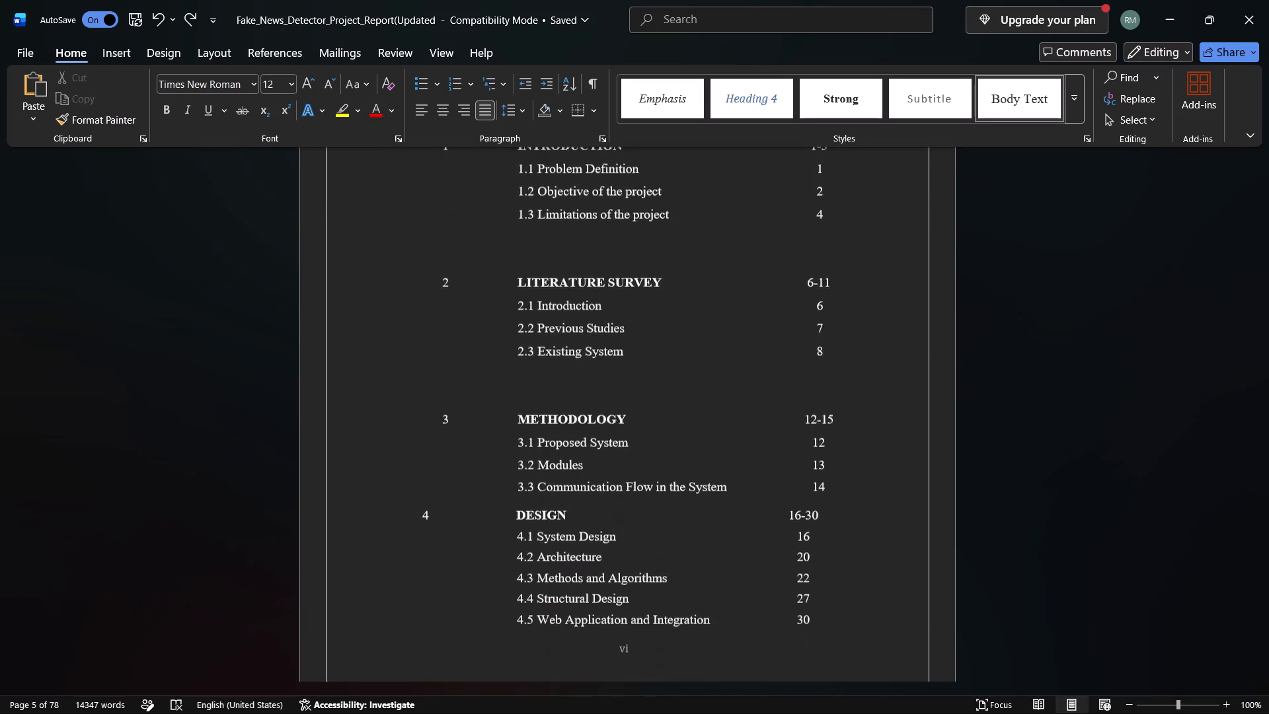
scroll(913, 426, "down", 4)
scroll(913, 426, "up", 1)
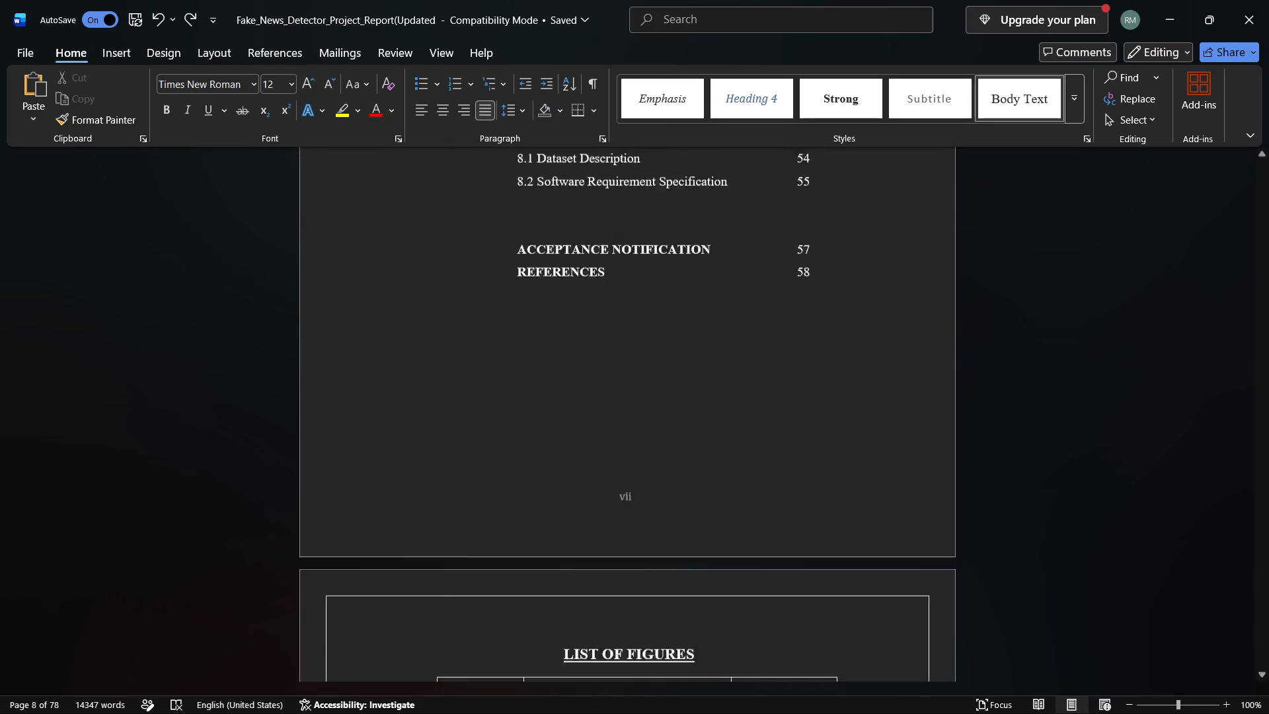
scroll(913, 426, "up", 4)
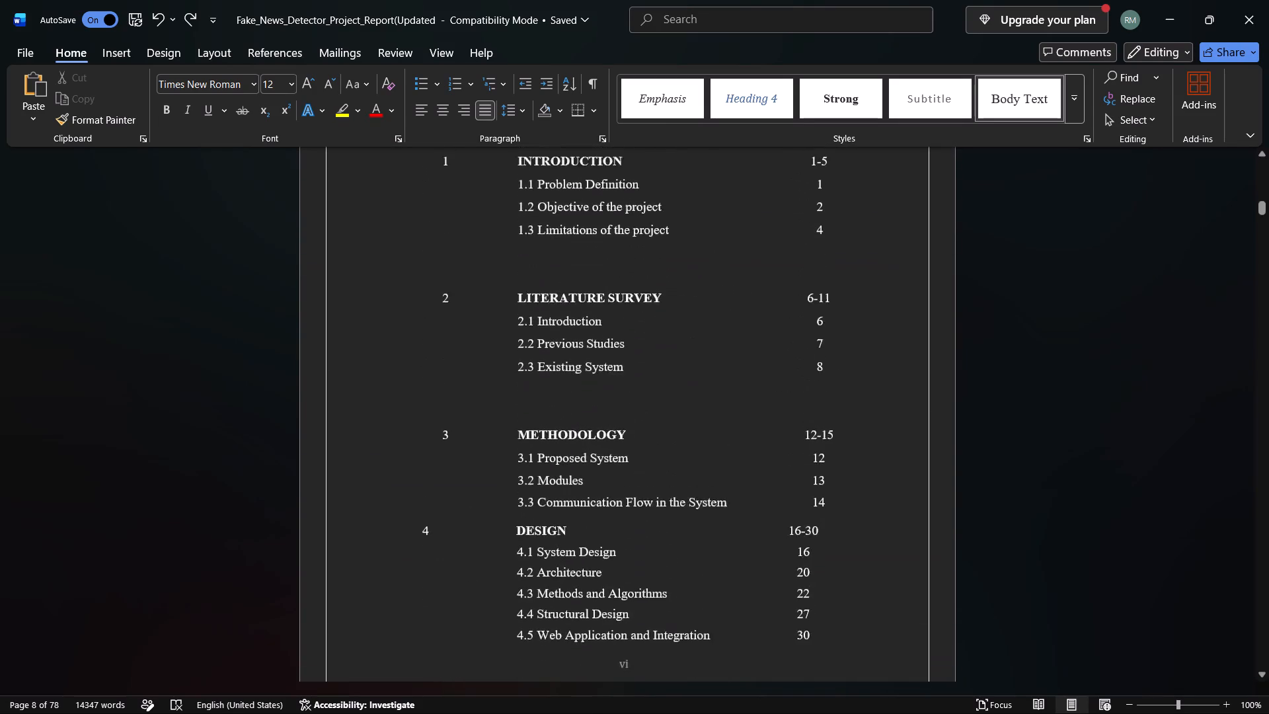
scroll(913, 426, "up", 2)
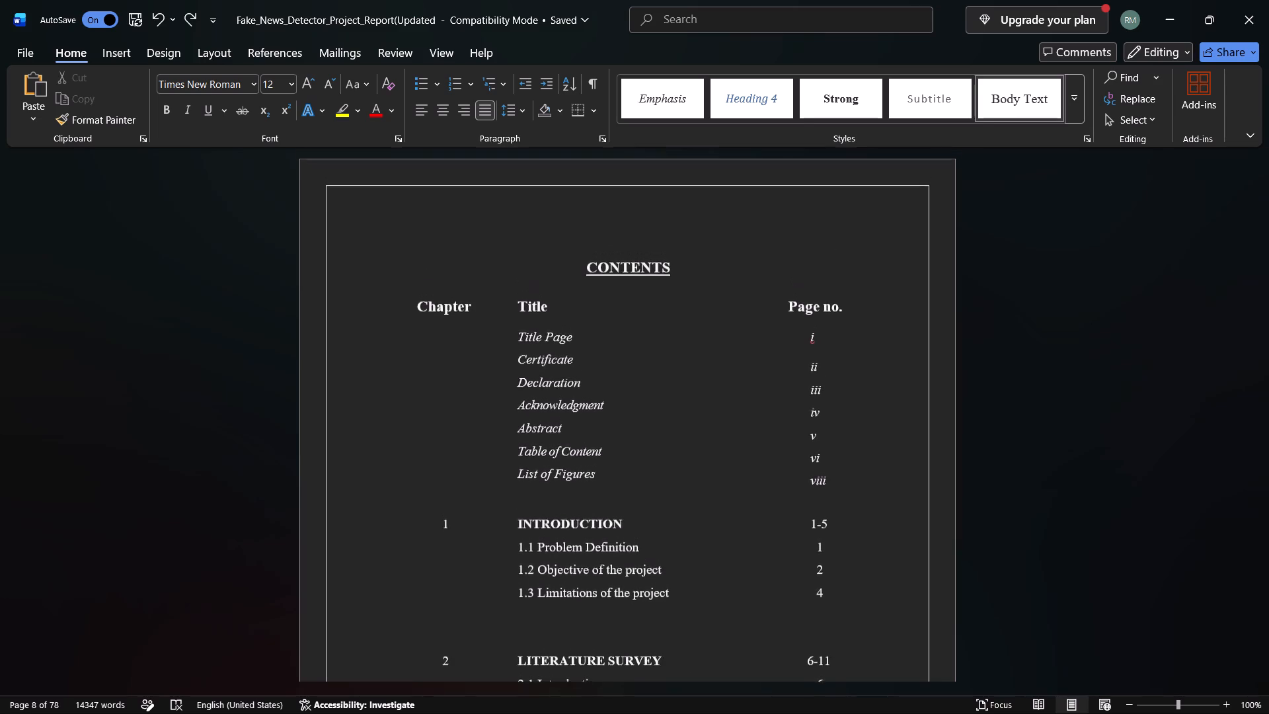
Check the Contents page, then switch to the reference report and examine its Contents entries from Results to References and its List of Figures.
scroll(761, 500, "down", 1)
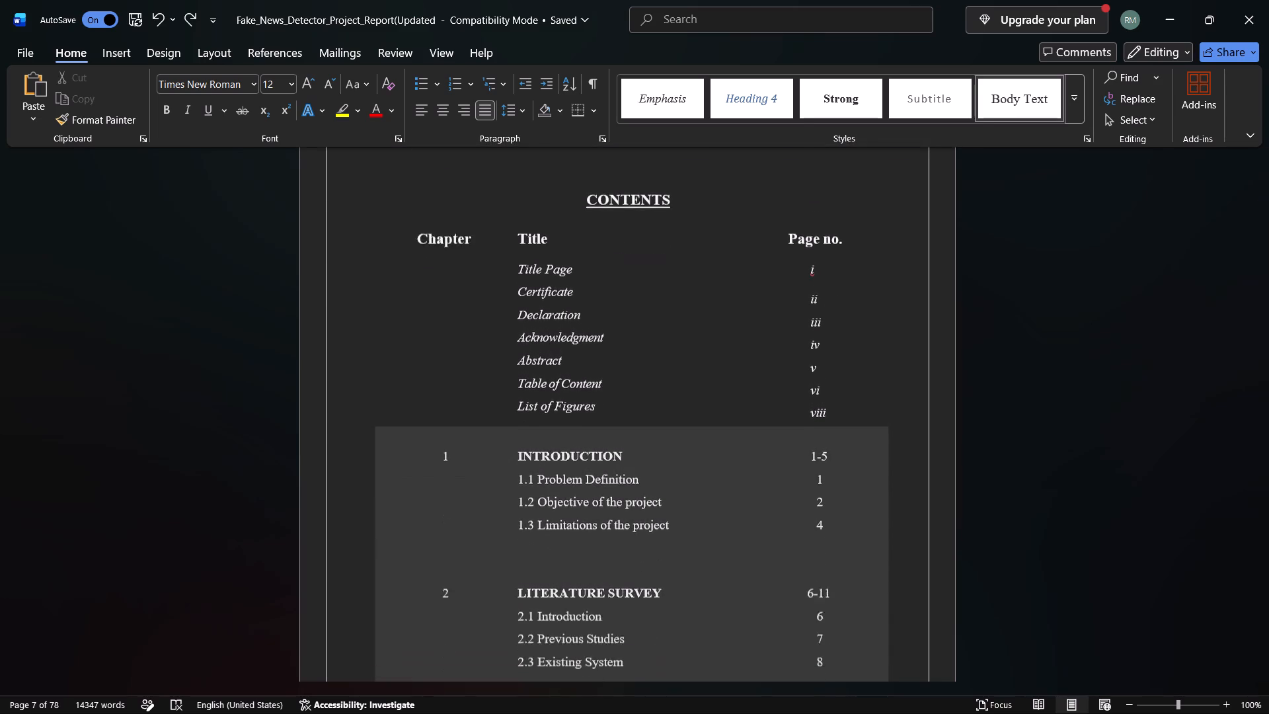
scroll(761, 500, "down", 1)
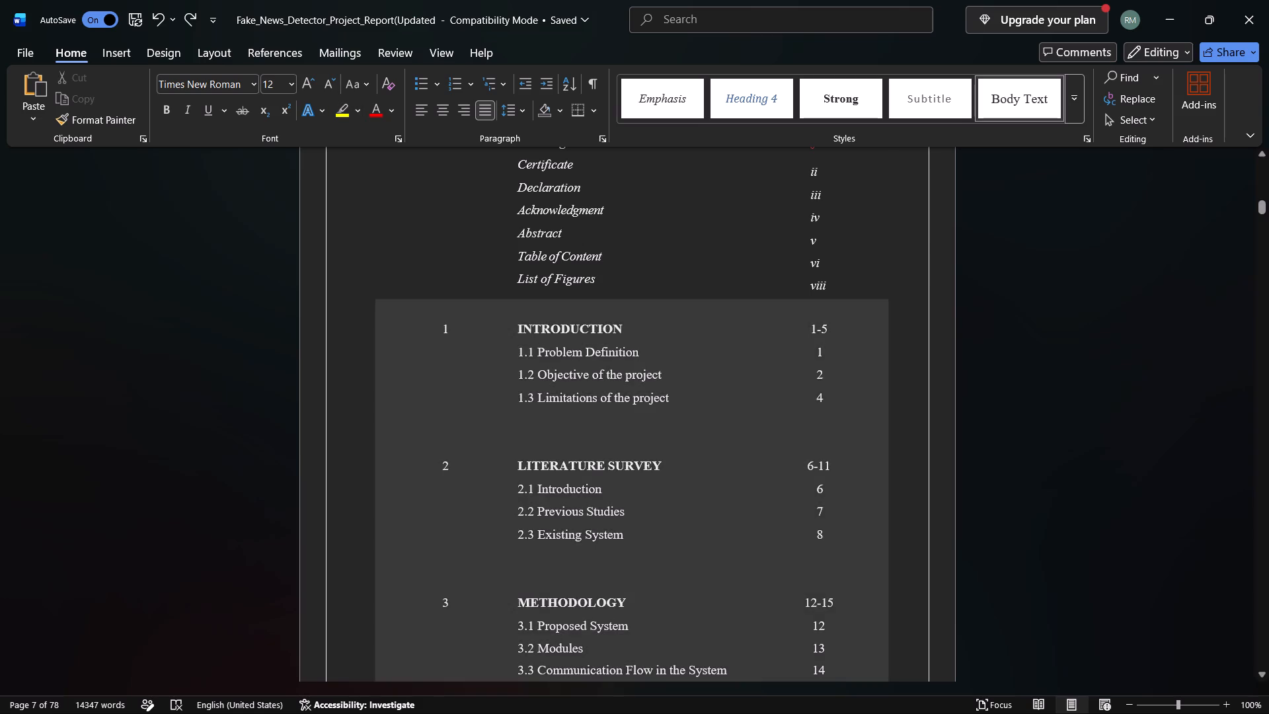
scroll(506, 353, "down", 4)
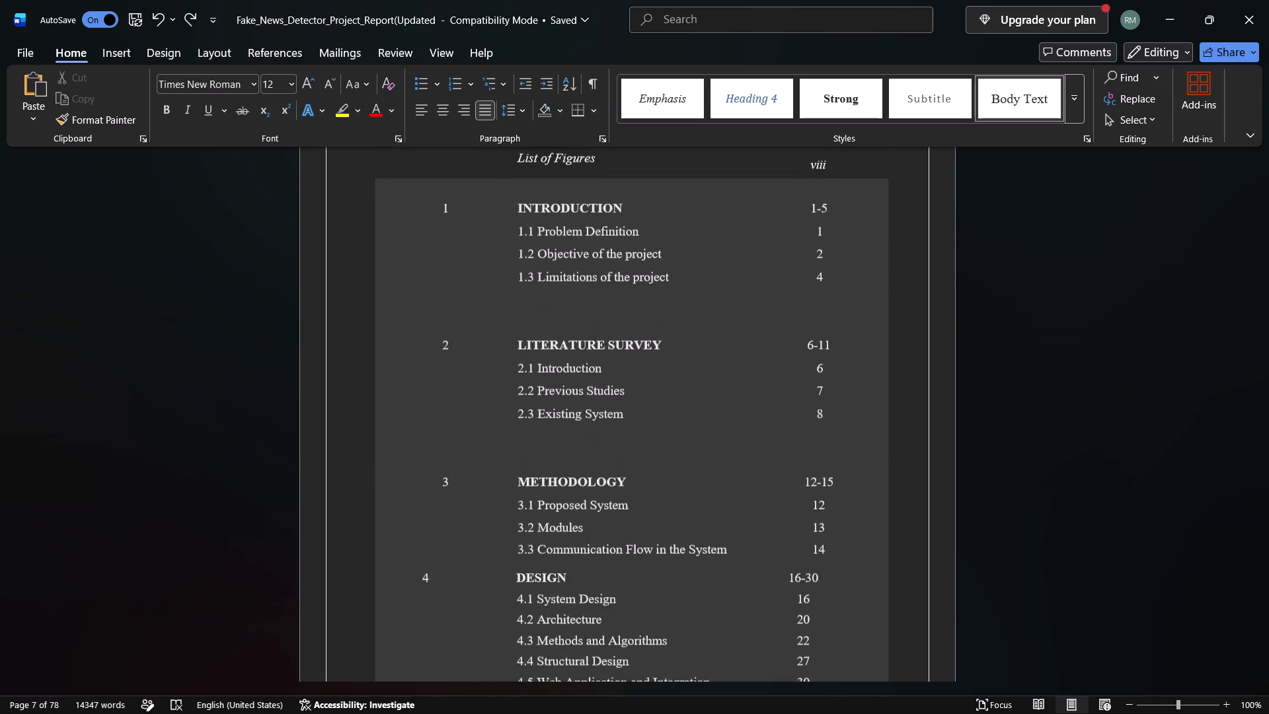
key("alt+Tab")
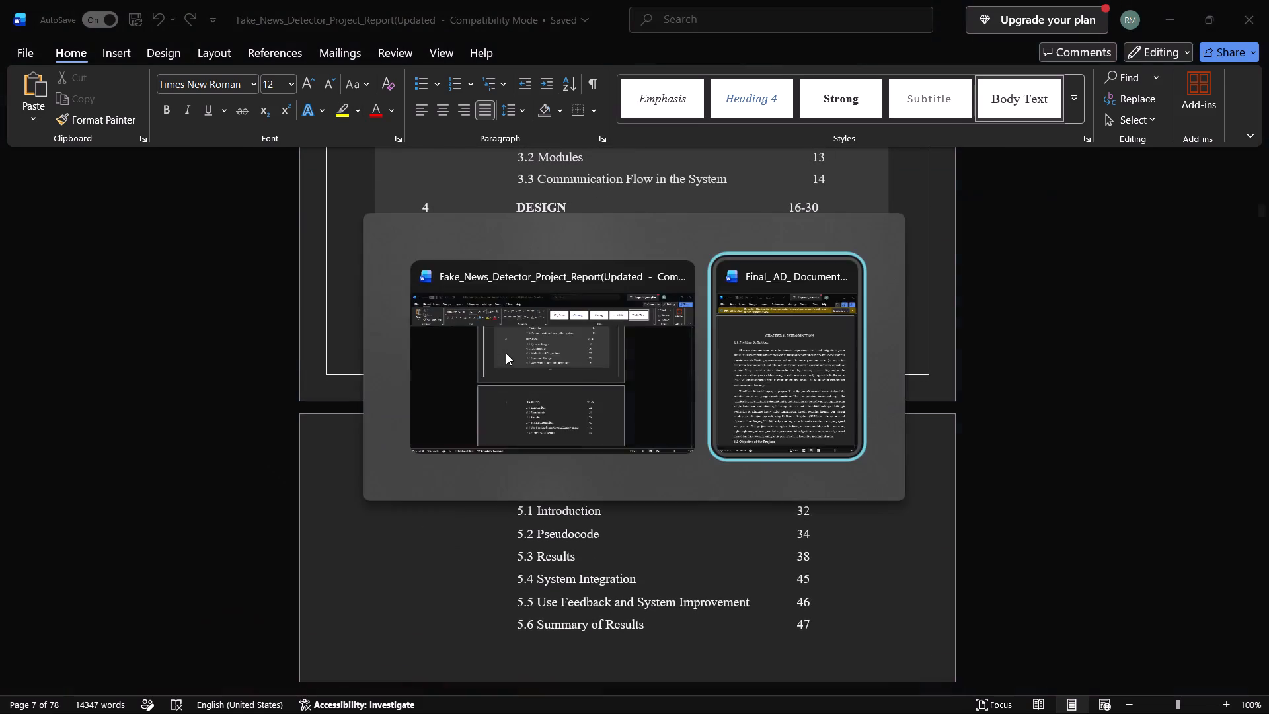
scroll(818, 294, "down", 7)
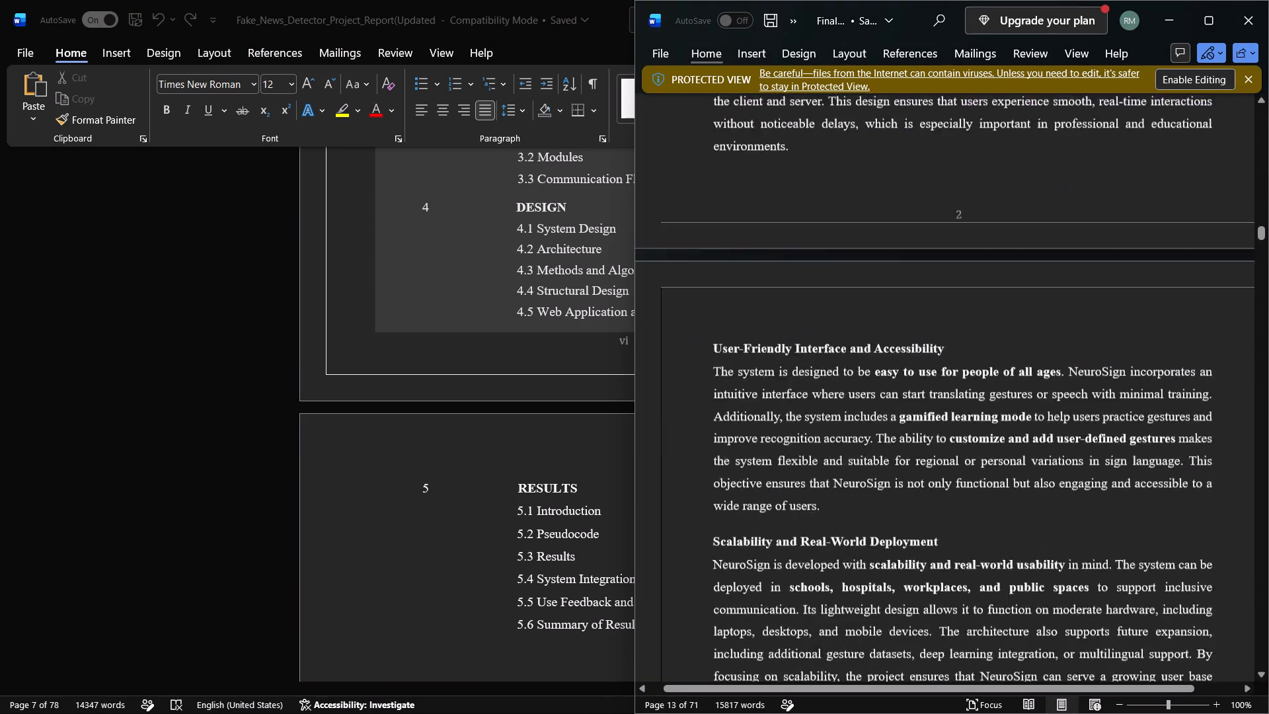
scroll(818, 294, "down", 3)
scroll(818, 294, "up", 8)
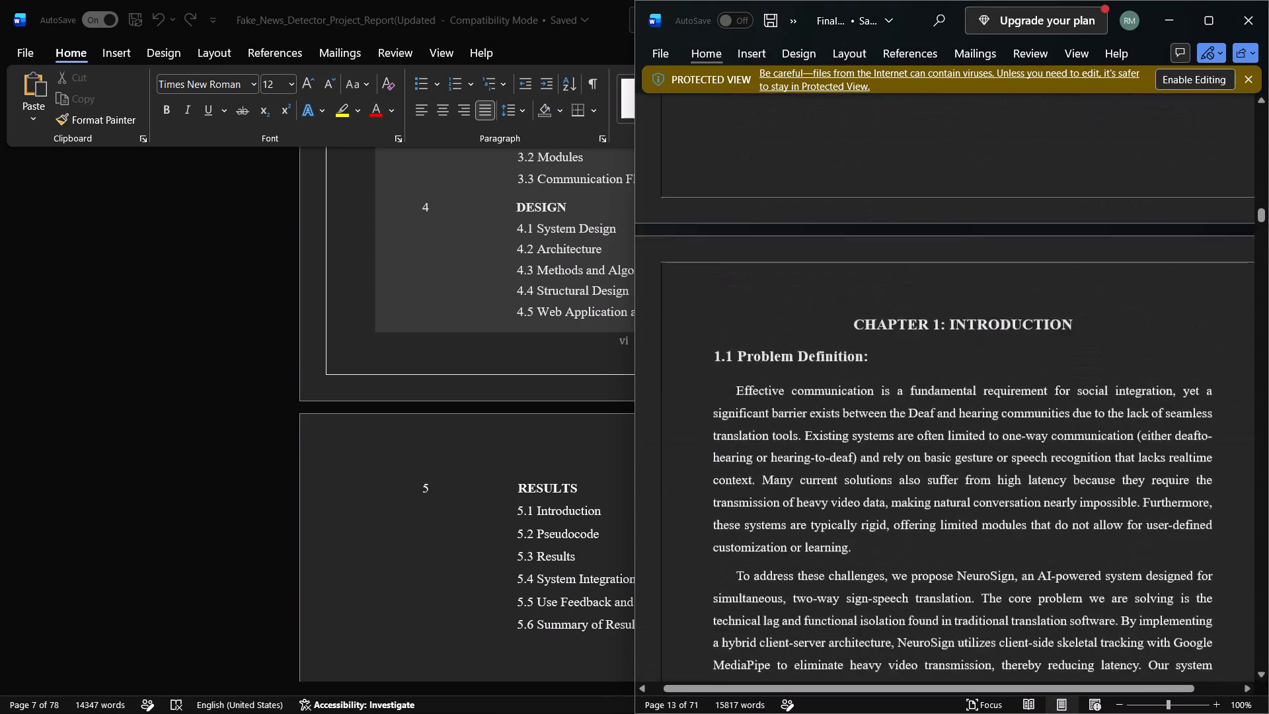
scroll(818, 294, "up", 14)
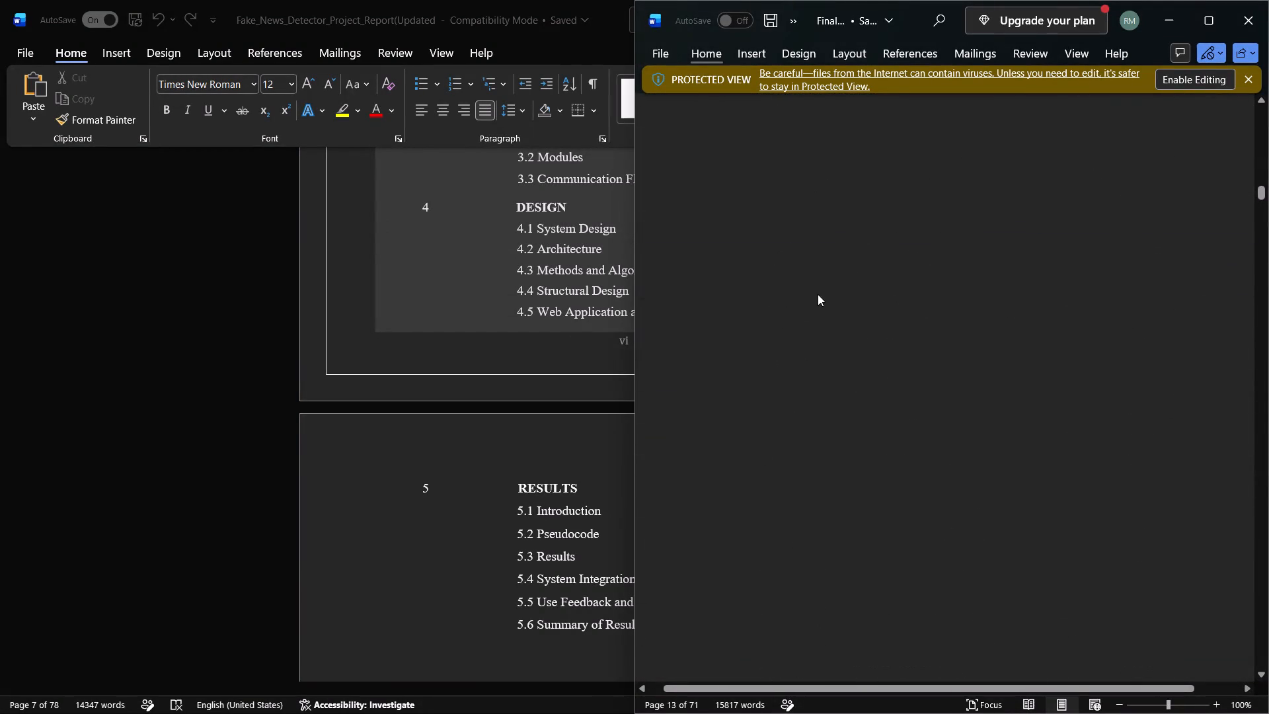
scroll(818, 294, "up", 5)
scroll(818, 294, "down", 1)
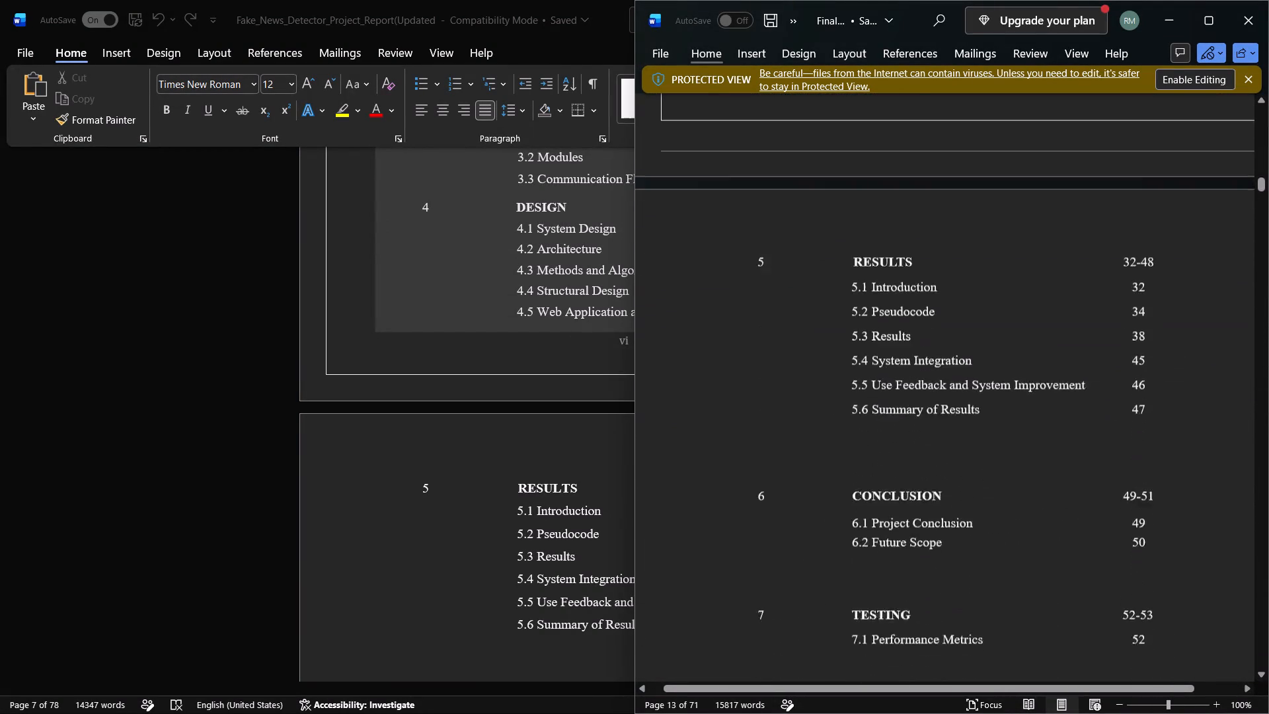
scroll(818, 294, "down", 1)
scroll(818, 294, "up", 3)
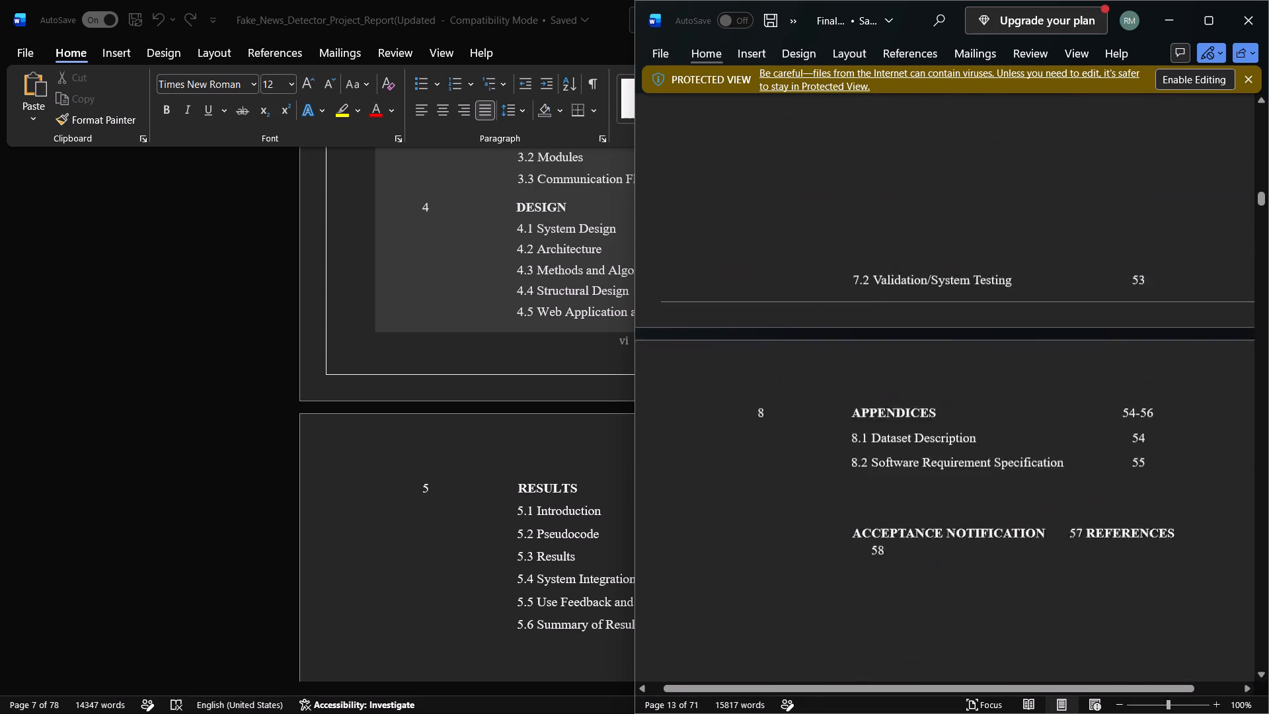
scroll(818, 294, "up", 4)
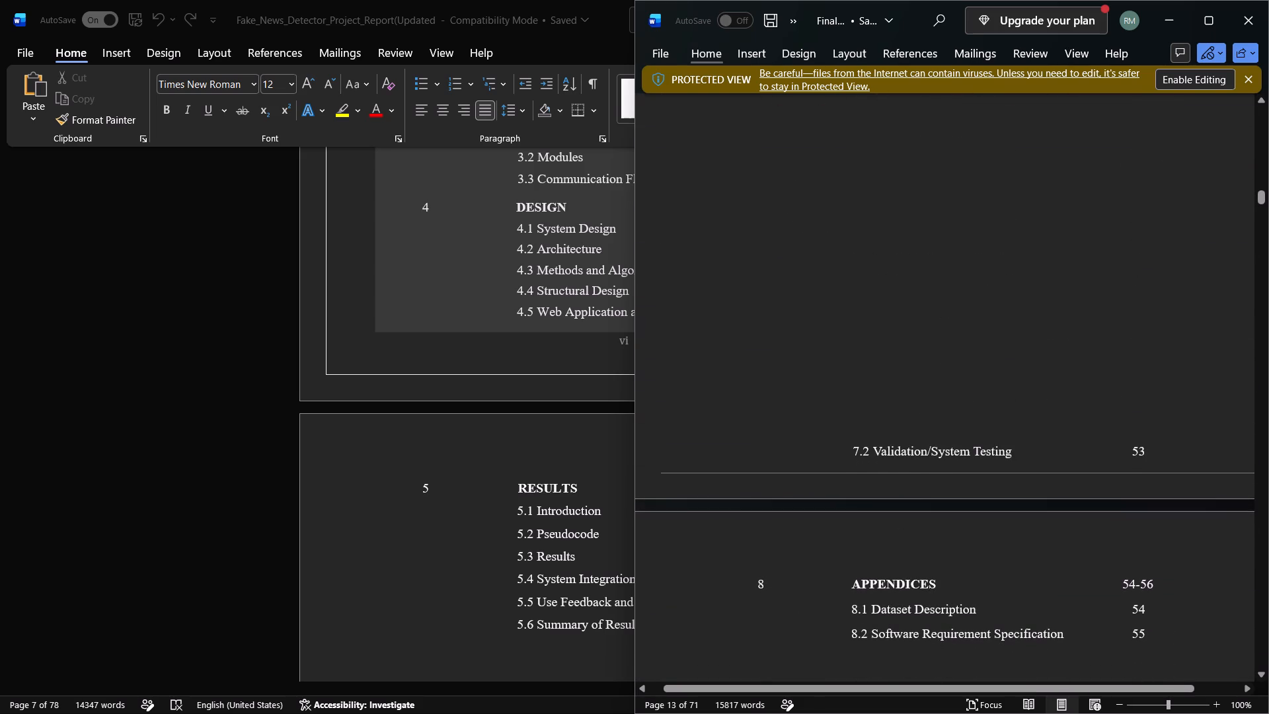
scroll(818, 294, "up", 4)
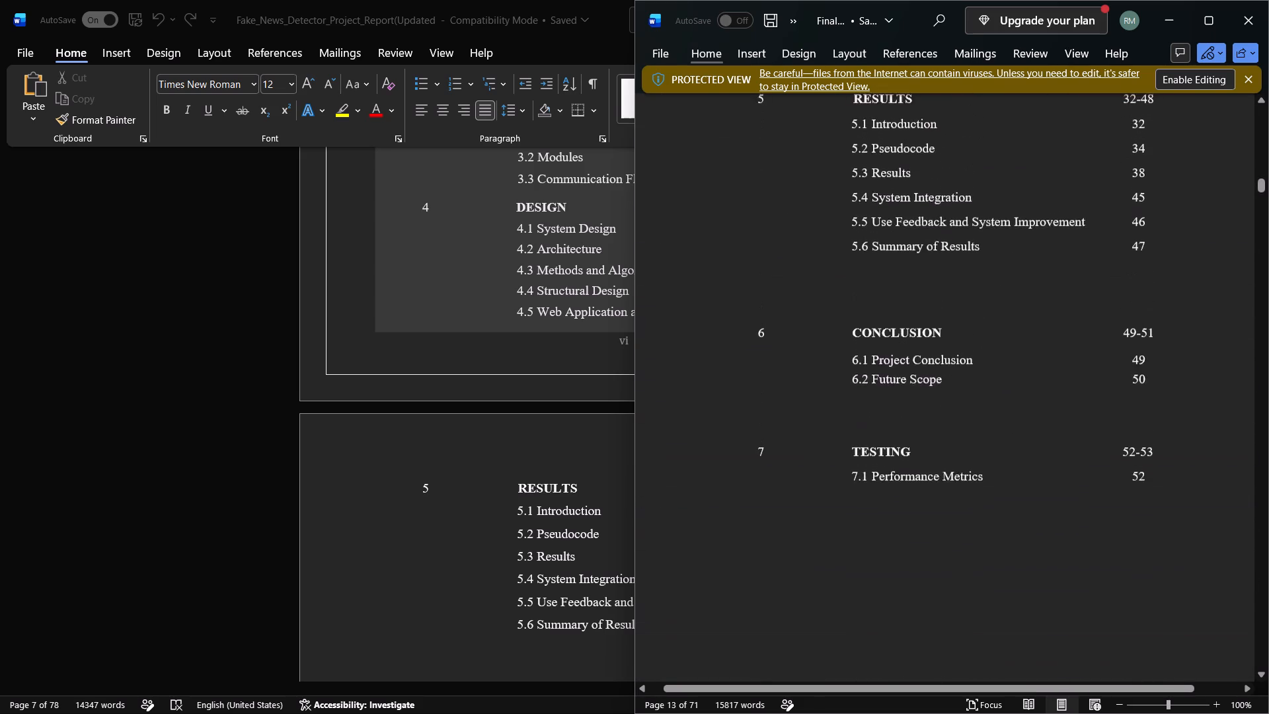
scroll(818, 294, "down", 2)
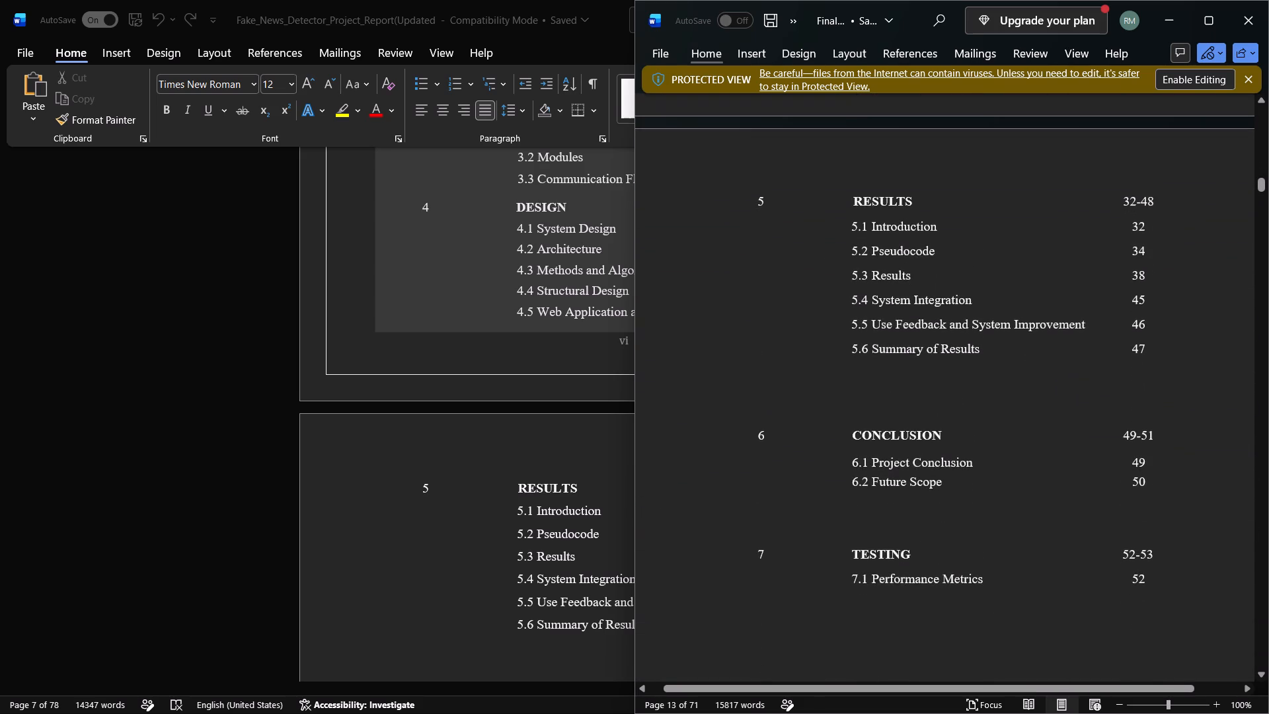
scroll(818, 294, "down", 1)
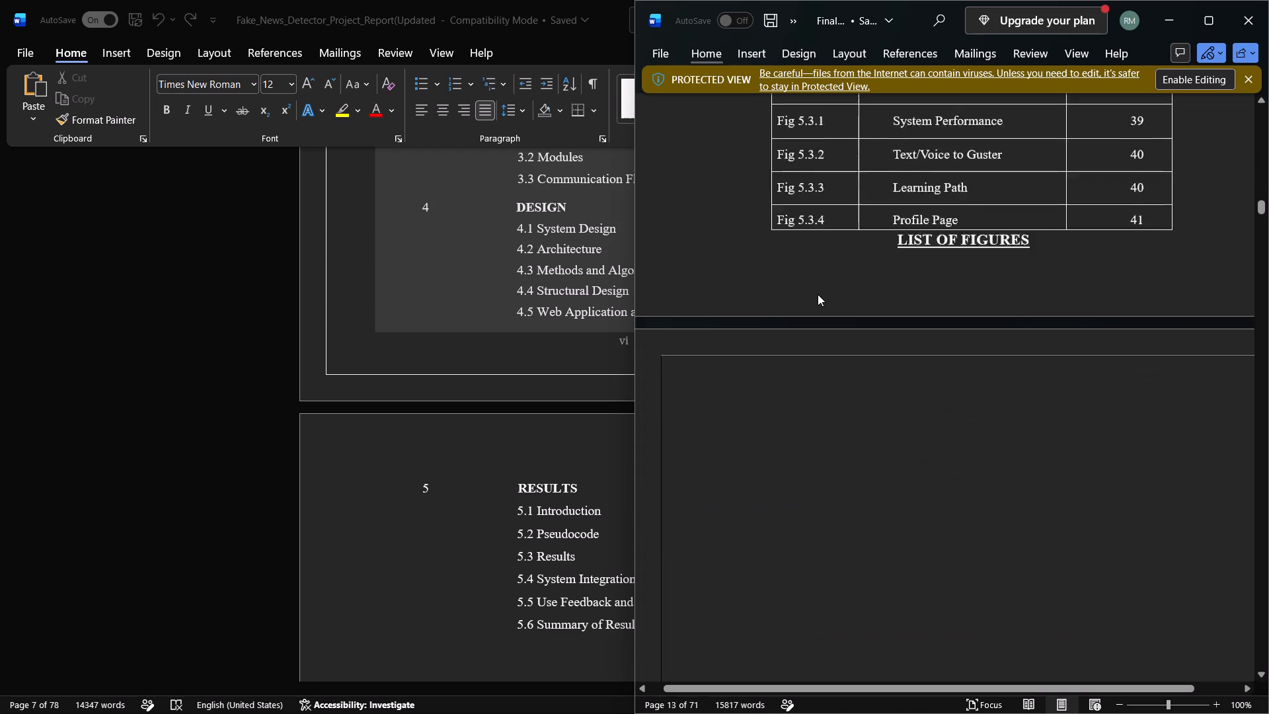
scroll(818, 294, "up", 4)
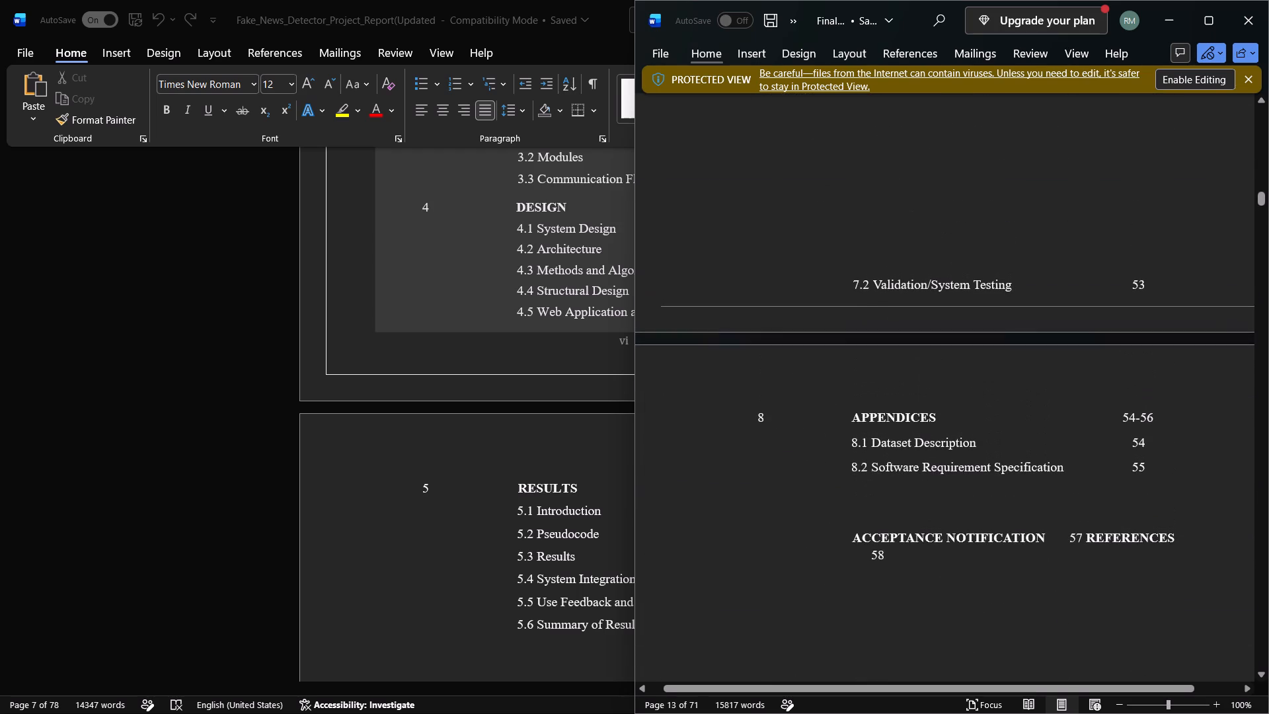
scroll(818, 294, "up", 1)
key("alt+Tab")
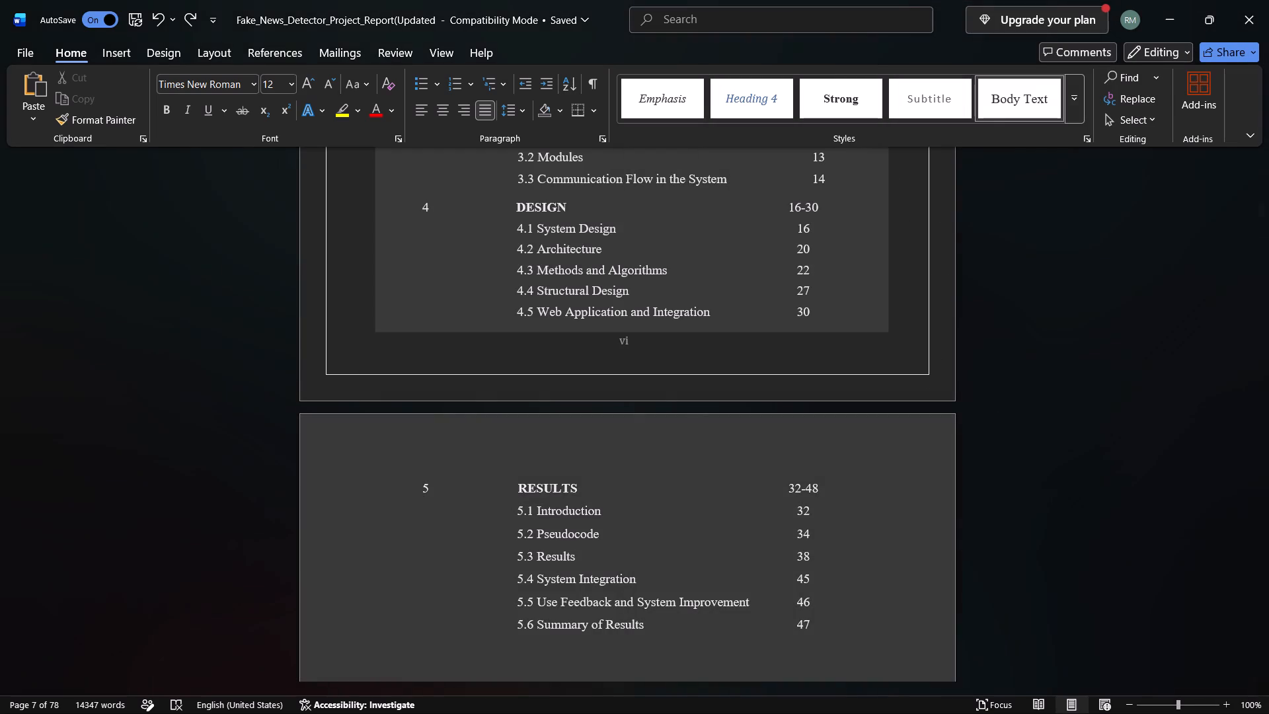
scroll(844, 404, "down", 3)
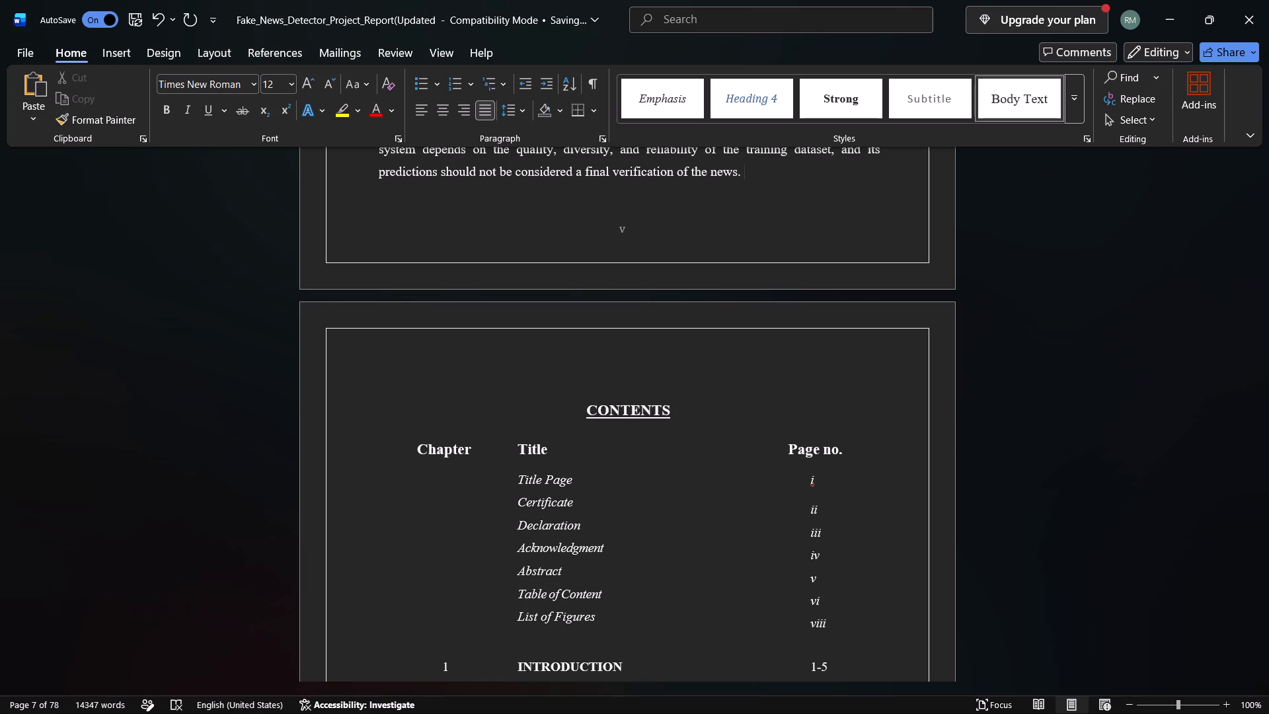
scroll(779, 592, "down", 2)
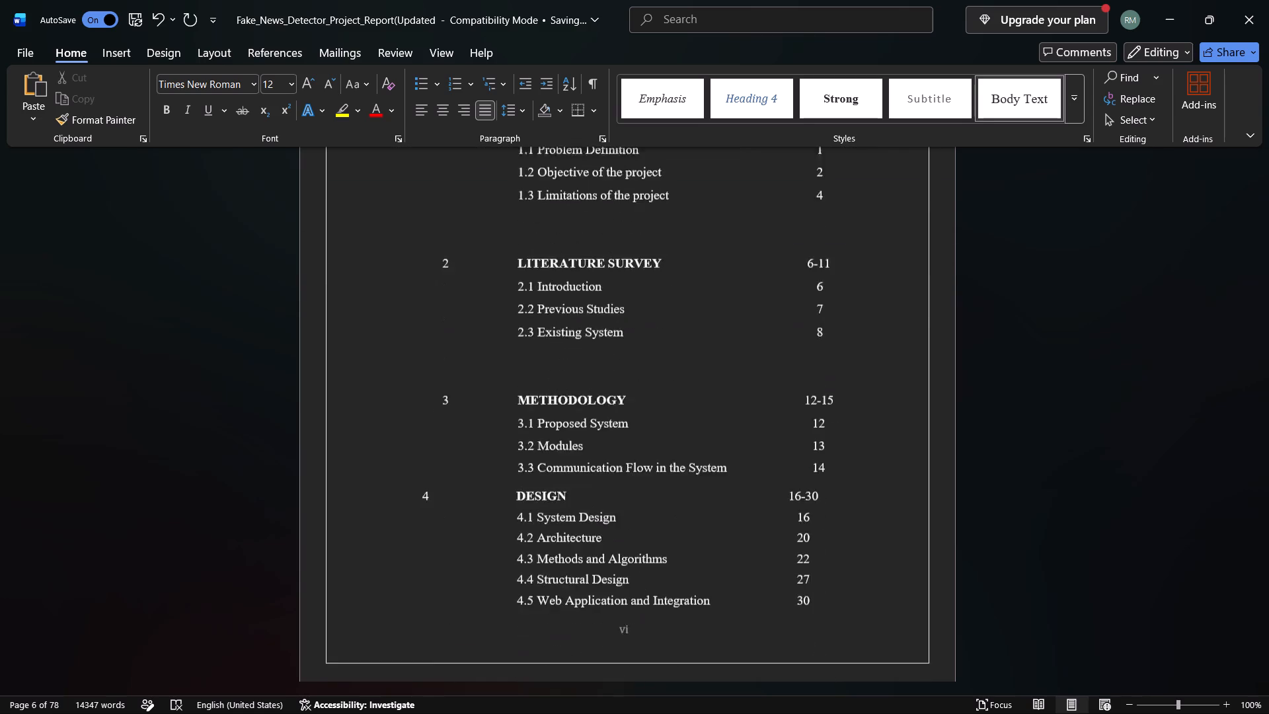
scroll(779, 592, "down", 3)
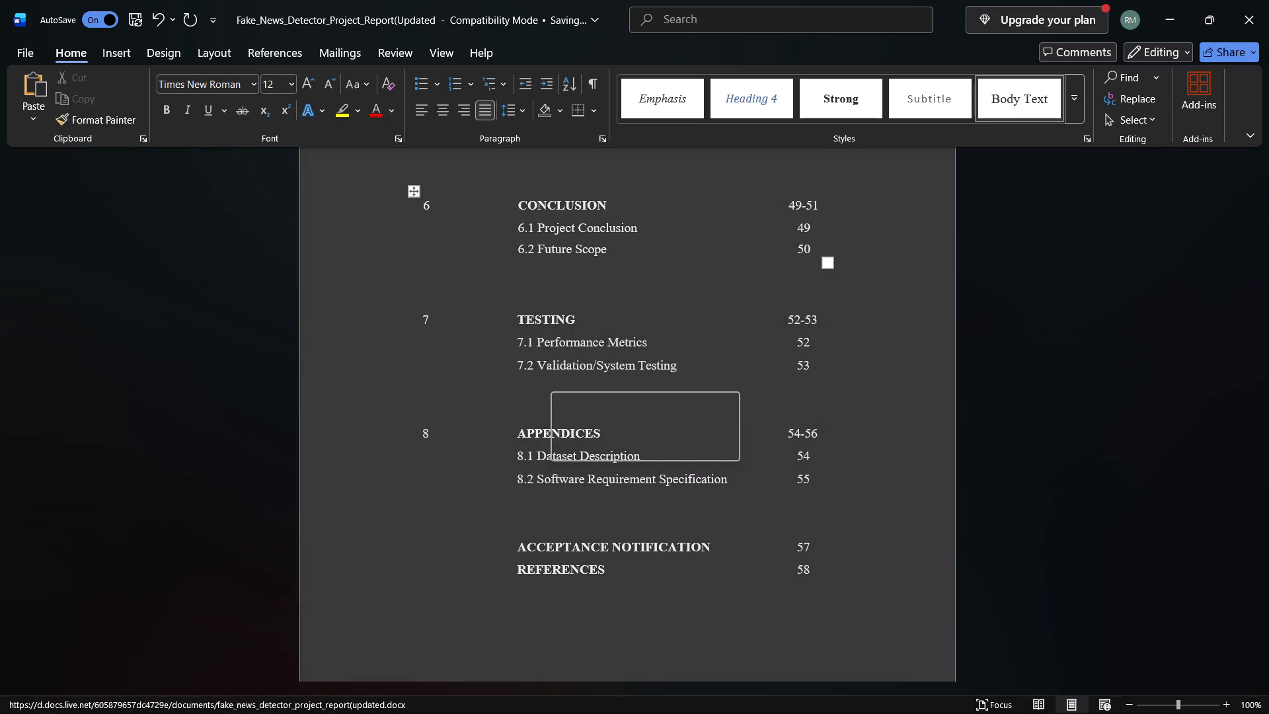
key("alt+Tab")
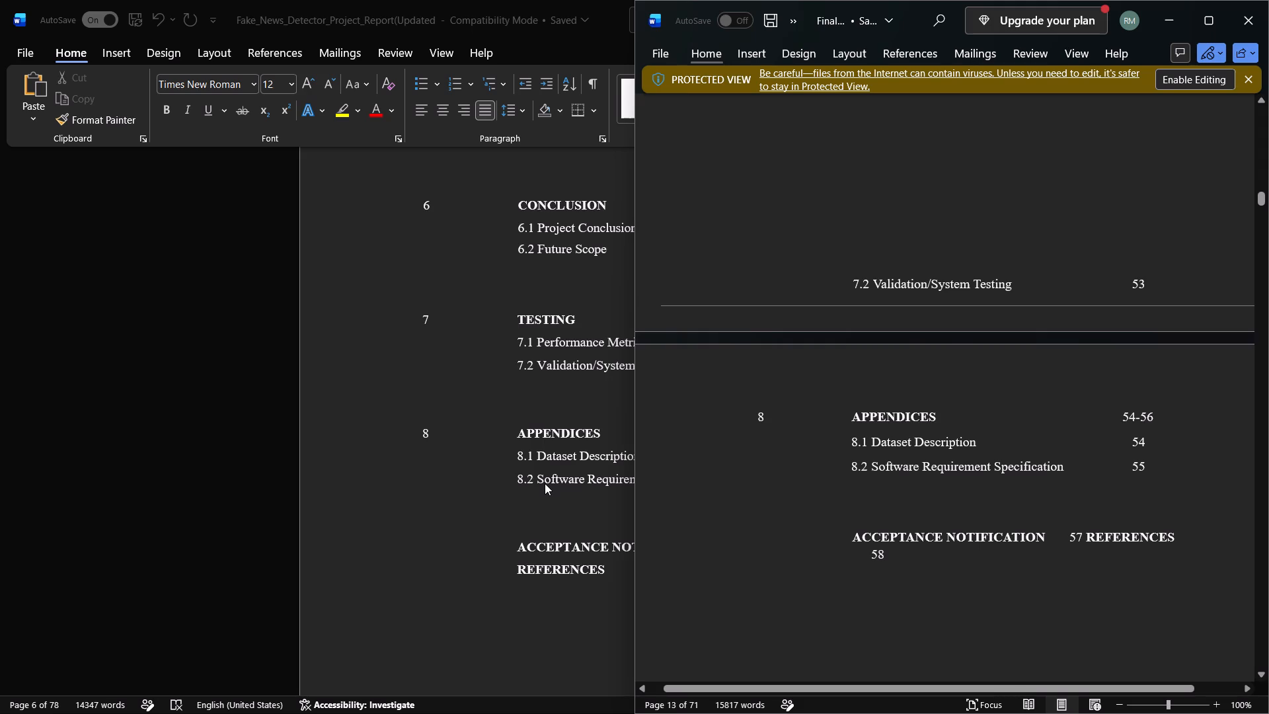
key("alt+Tab")
key("alt+Tab")
scroll(766, 356, "up", 6)
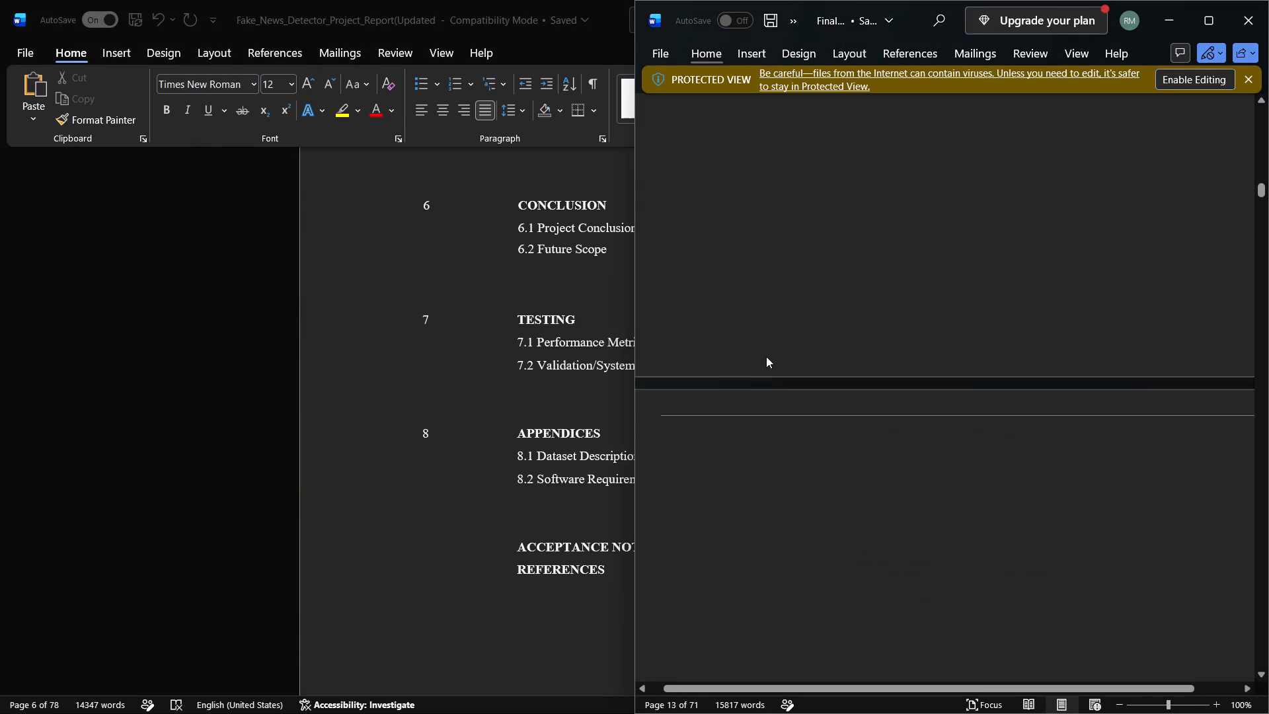
scroll(766, 356, "up", 3)
scroll(958, 473, "up", 1)
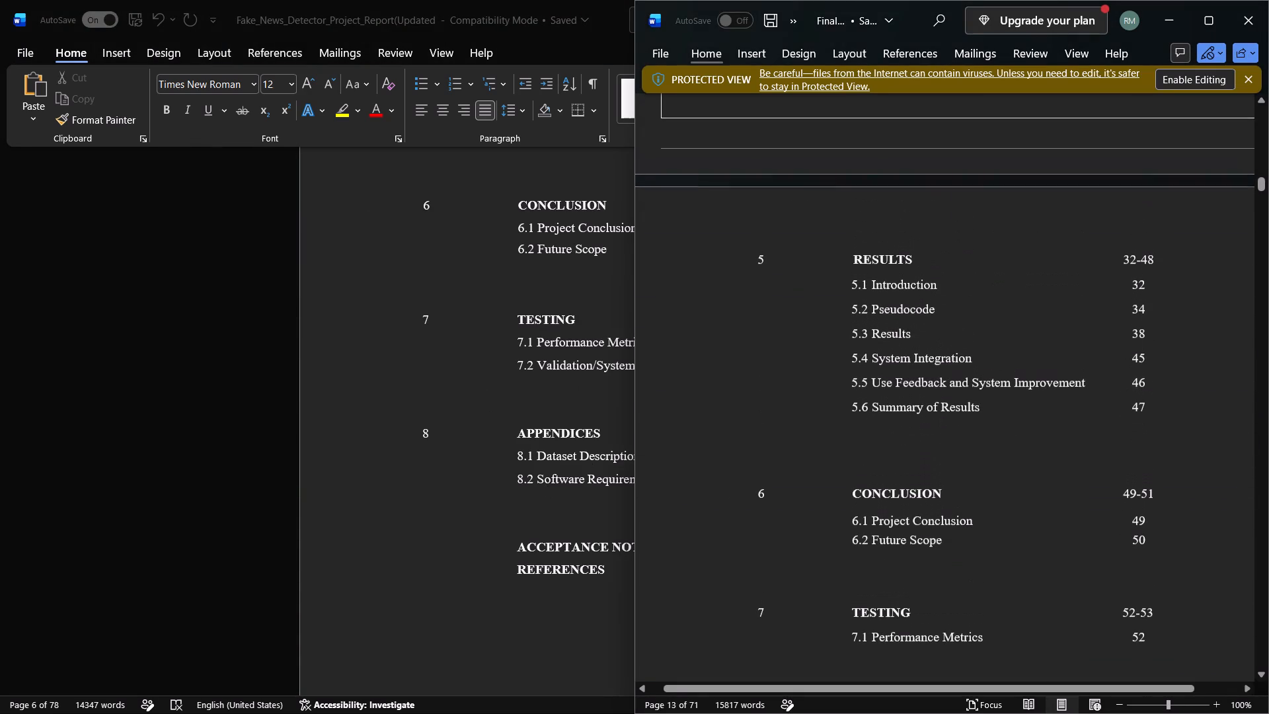
scroll(565, 394, "up", 1)
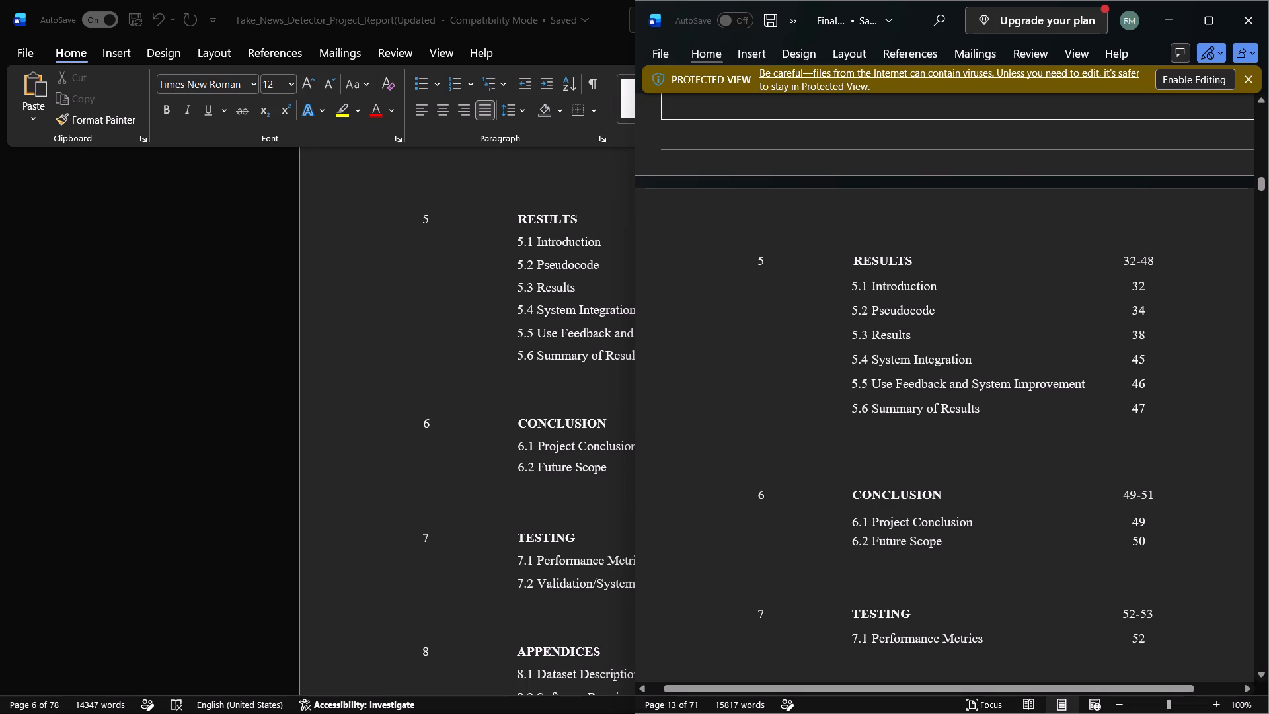
key("alt+Tab")
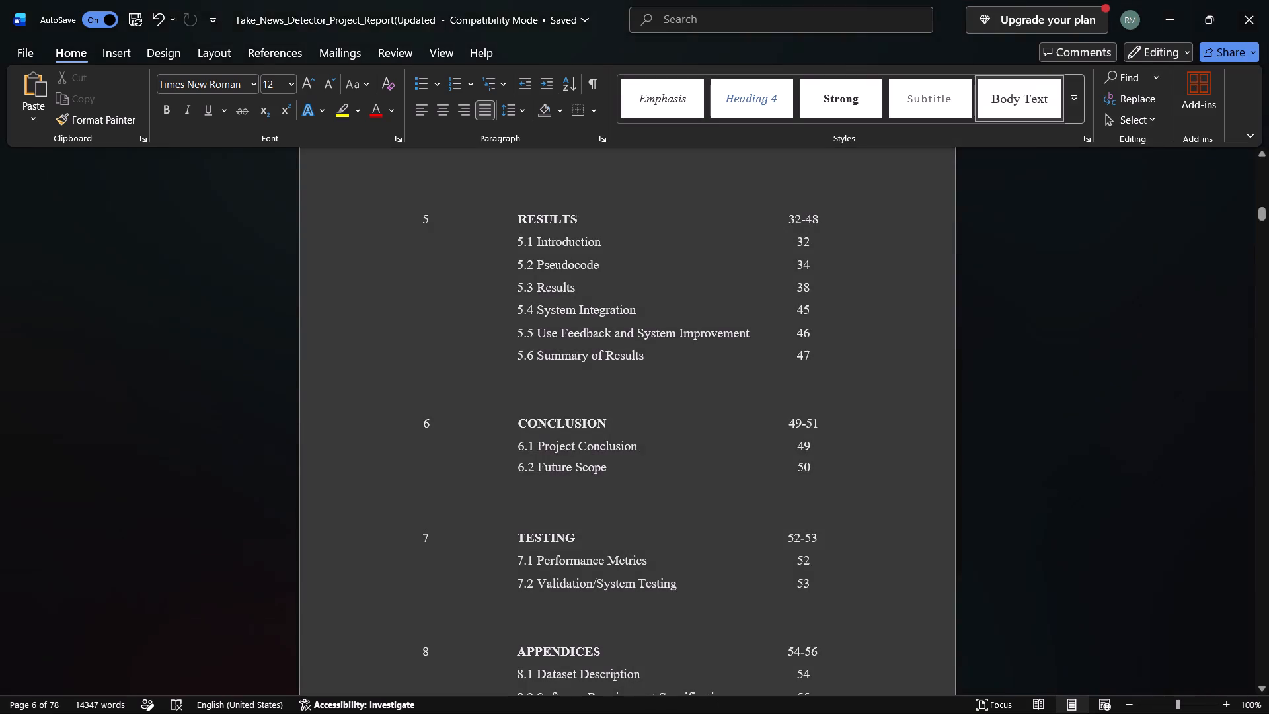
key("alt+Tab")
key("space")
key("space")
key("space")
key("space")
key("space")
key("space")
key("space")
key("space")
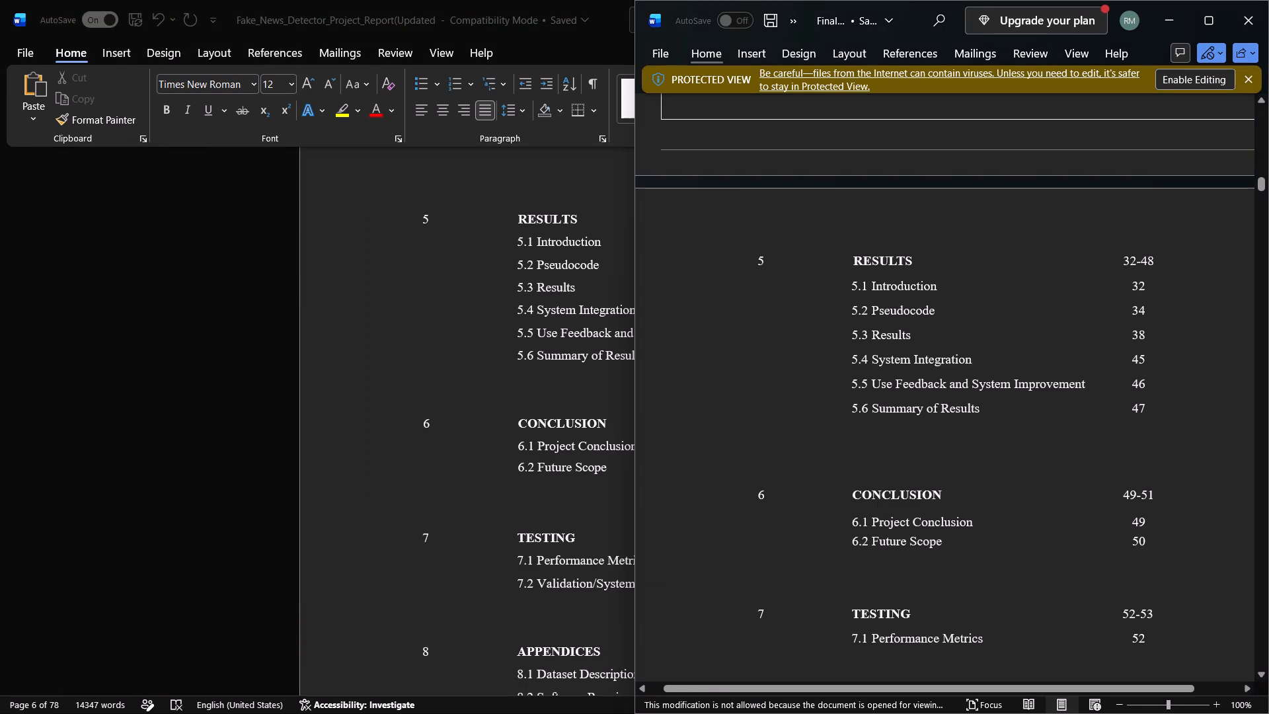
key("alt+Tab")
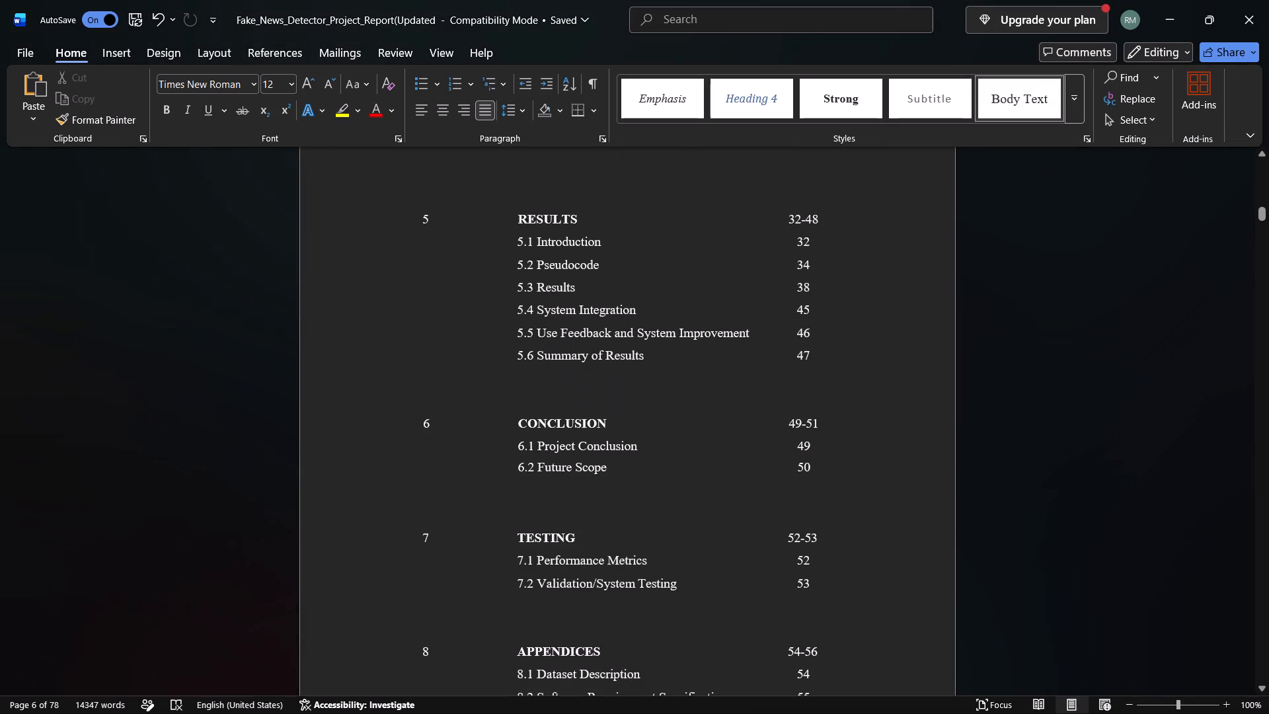